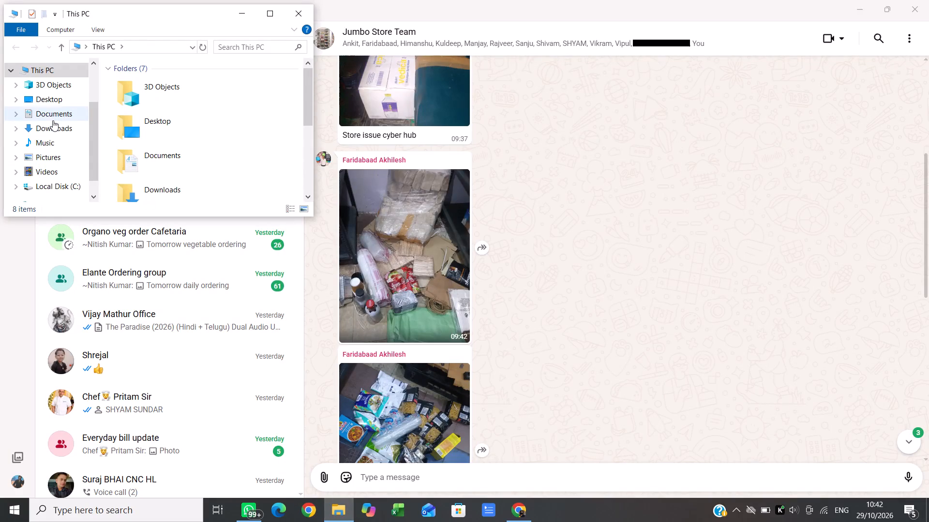
Open the workbook "Perishable Sheet Oct2026 - Copy" from the Downloads folder in a maximized window and close the folder window.
double_click(52, 134)
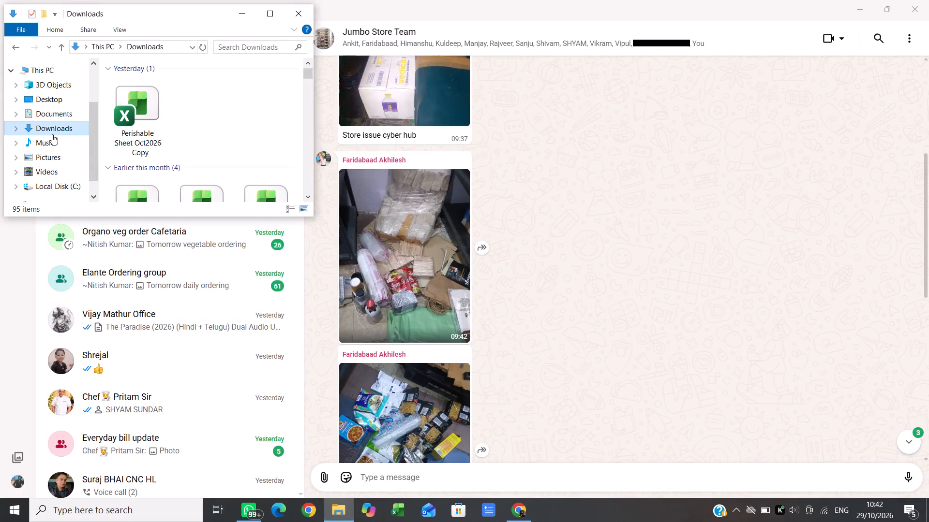
double_click(147, 110)
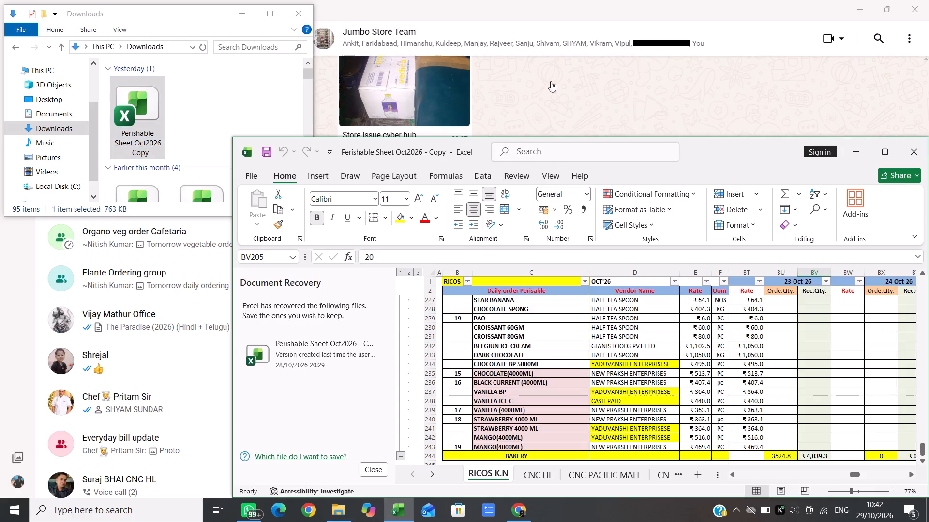
left_click(299, 12)
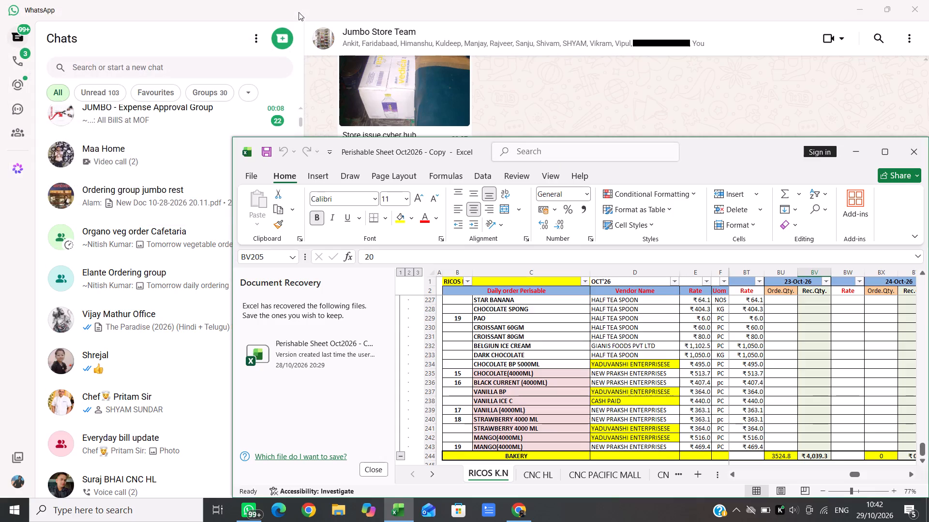
left_click(879, 151)
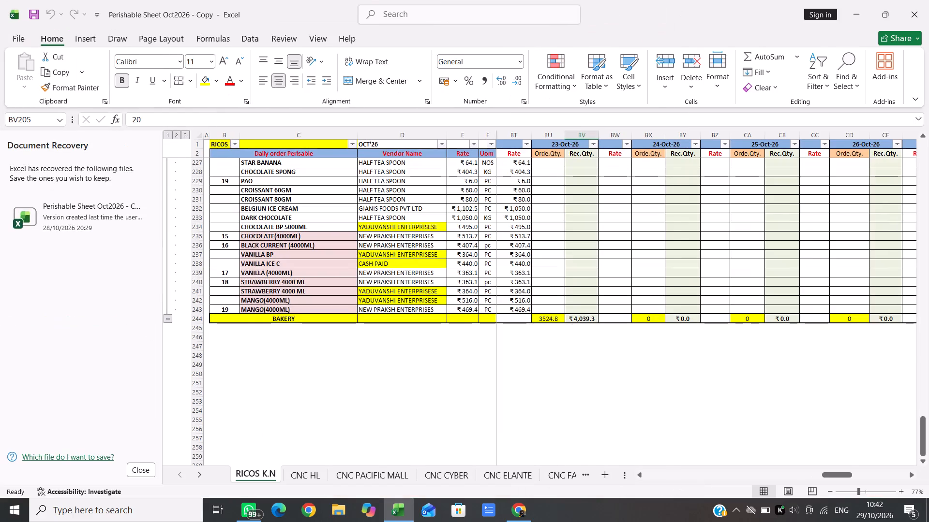
Dismiss the Document Recovery pane without opening the recovered version of the workbook.
scroll(629, 225, "up", 6)
scroll(629, 225, "down", 5)
scroll(629, 225, "up", 9)
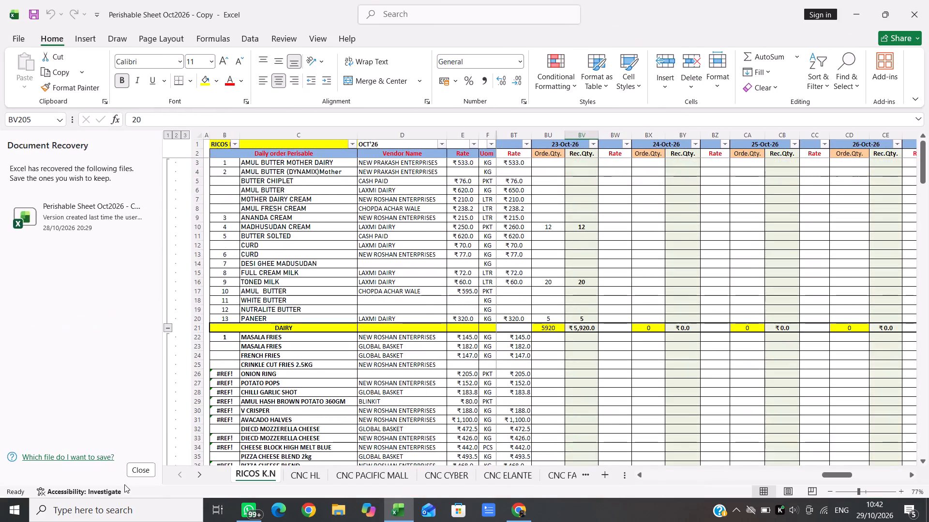
left_click(137, 470)
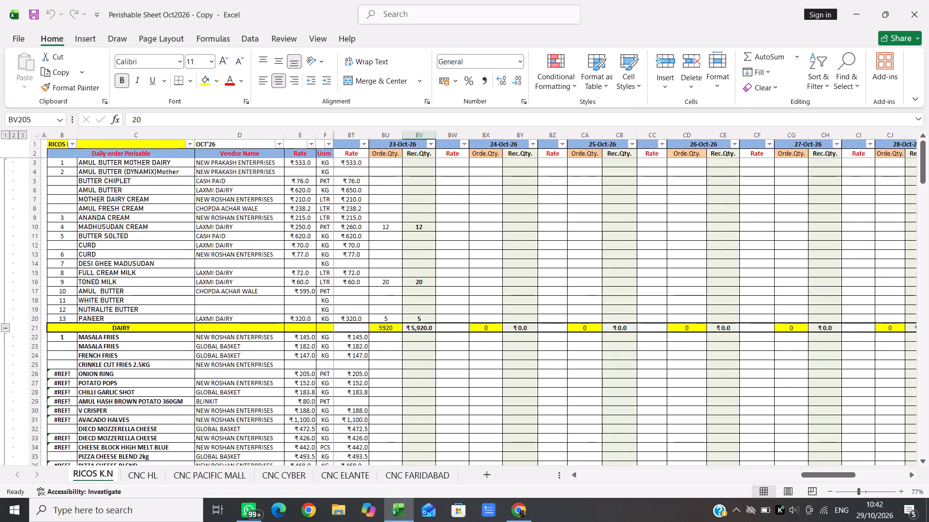
Examine the RICOS K.N sheet's perishable items, vendors, rates and ordered and received quantities for 23-Oct-26 and the following dates.
scroll(366, 389, "down", 17)
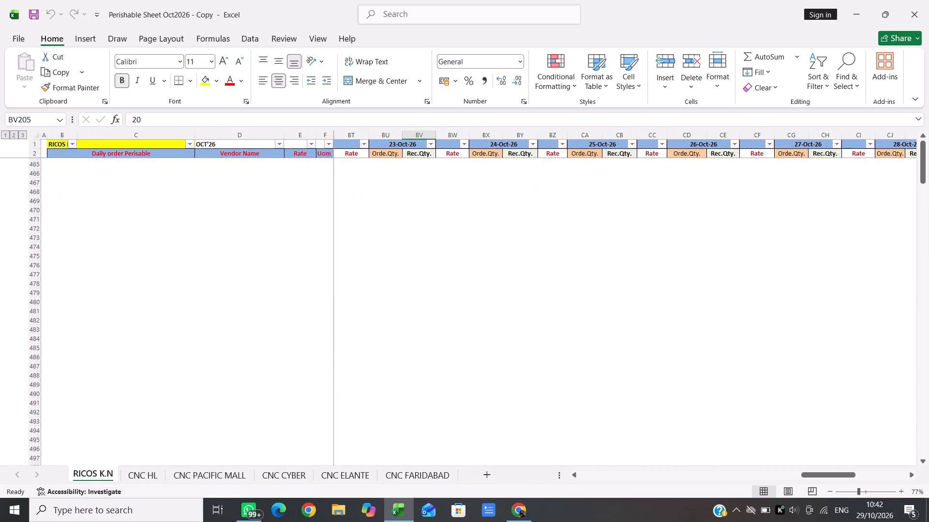
scroll(366, 389, "down", 3)
scroll(366, 389, "up", 20)
scroll(366, 389, "up", 2)
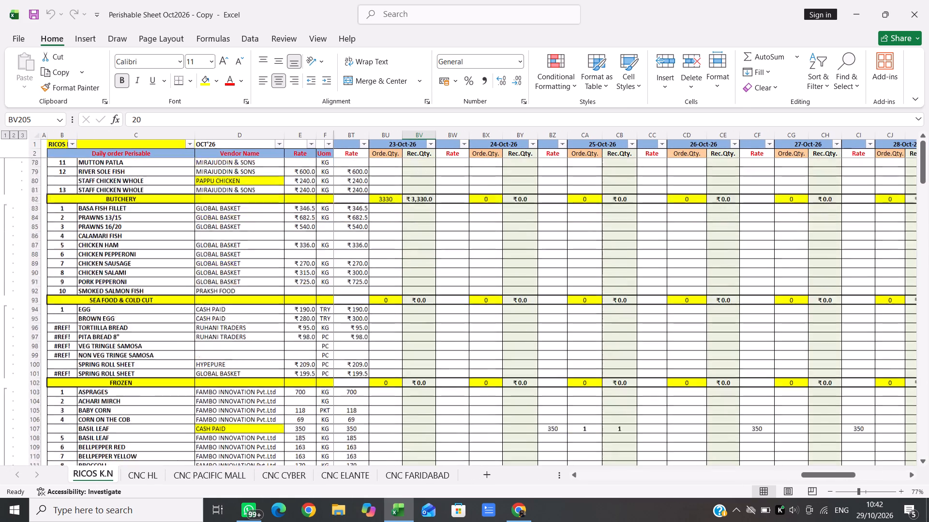
scroll(366, 389, "up", 5)
scroll(447, 415, "down", 4)
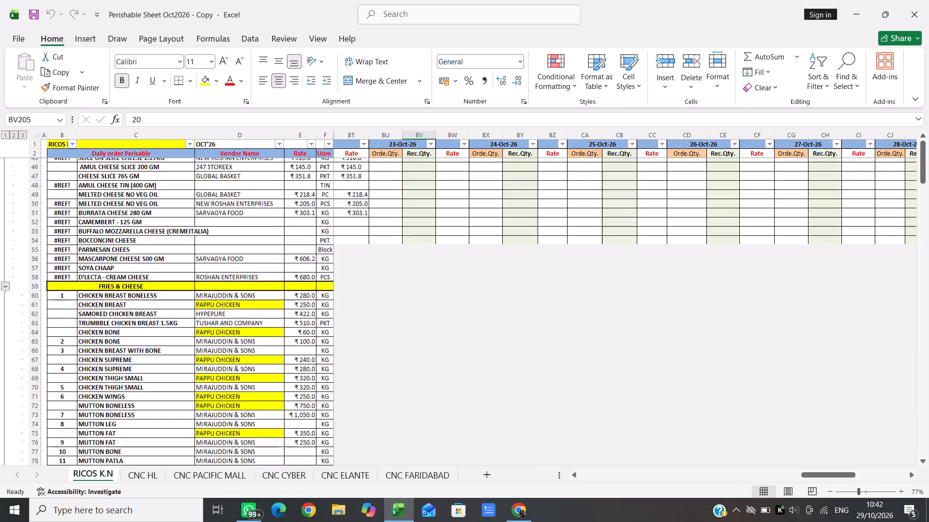
scroll(447, 415, "down", 7)
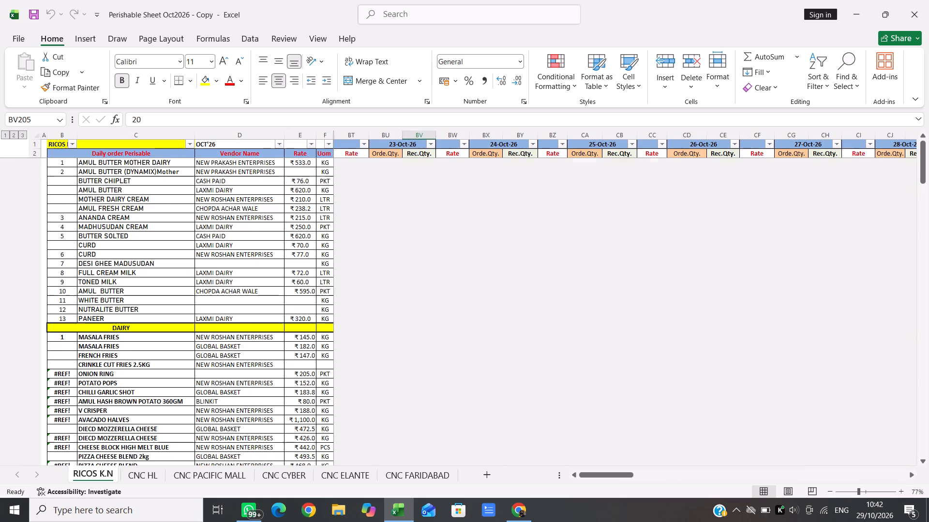
scroll(447, 415, "up", 3)
scroll(447, 415, "right", 1)
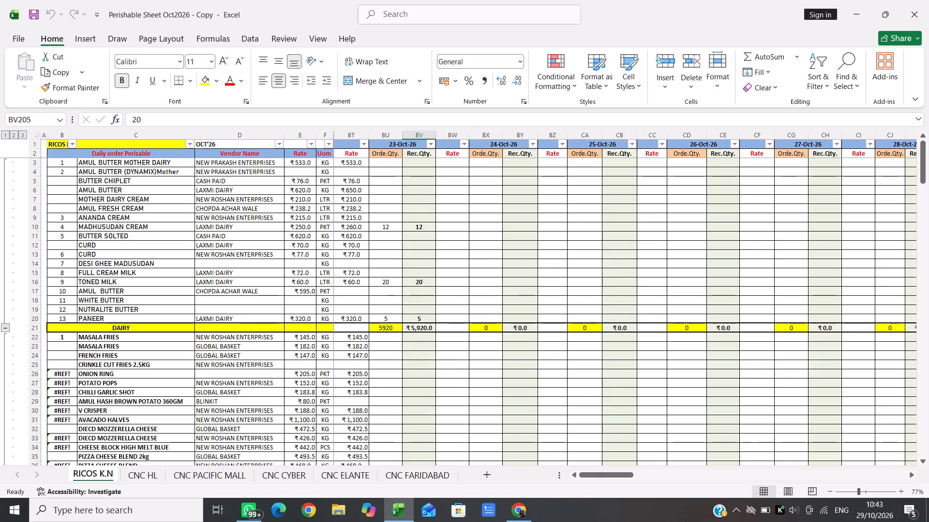
scroll(483, 425, "down", 3)
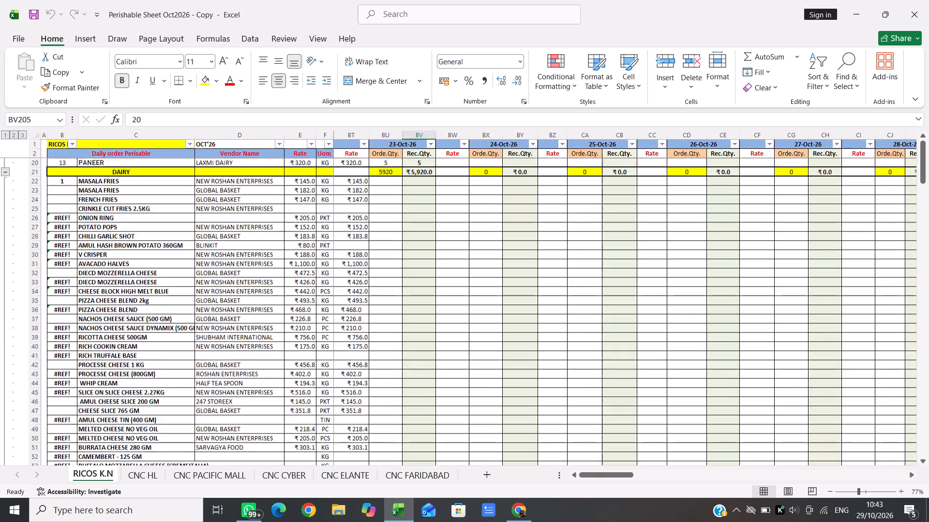
scroll(483, 425, "down", 13)
scroll(483, 425, "up", 8)
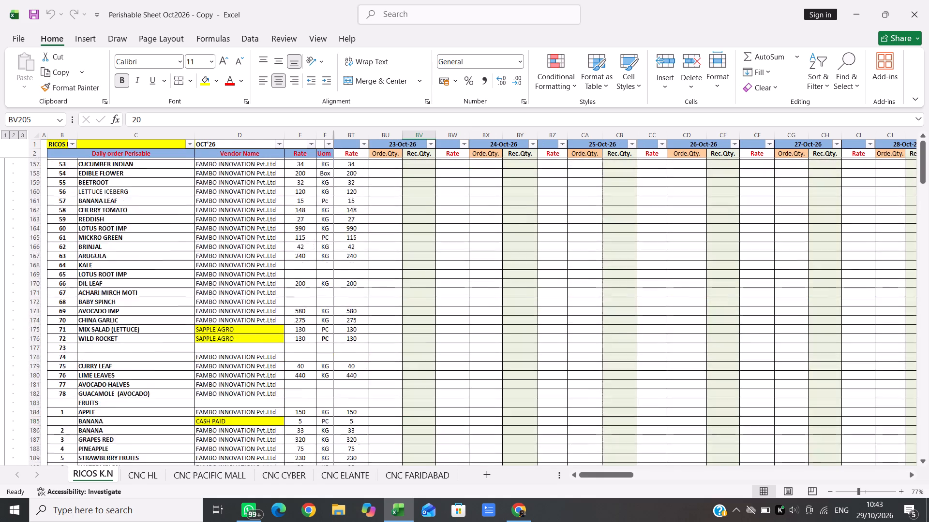
scroll(483, 425, "up", 4)
scroll(483, 425, "down", 14)
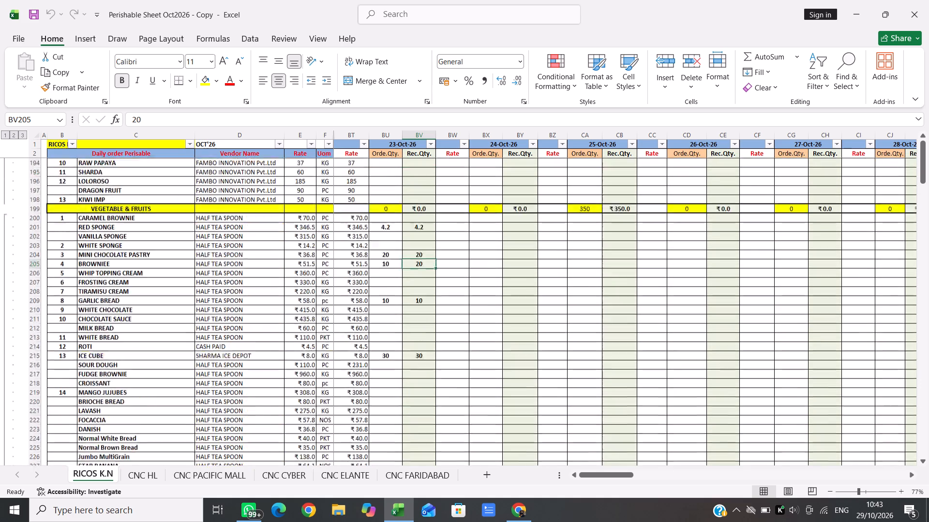
scroll(483, 425, "down", 20)
scroll(483, 425, "down", 6)
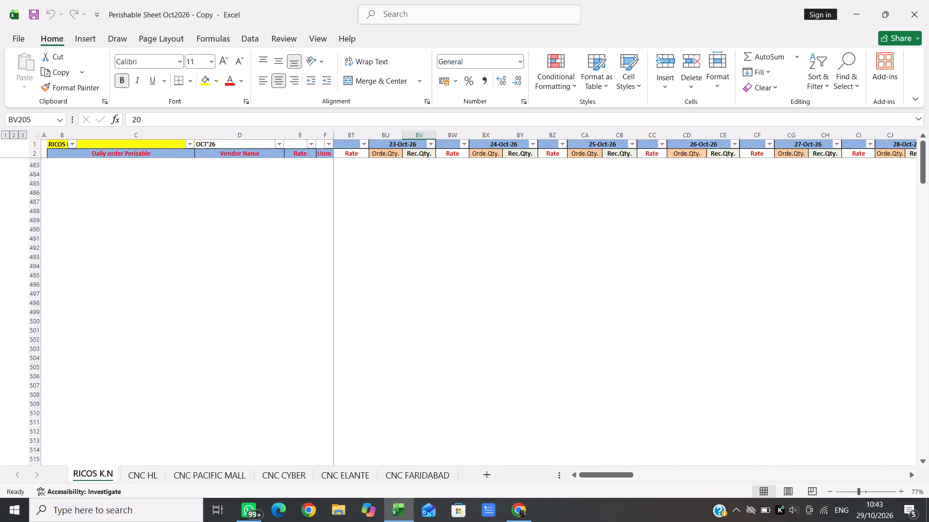
scroll(483, 425, "up", 10)
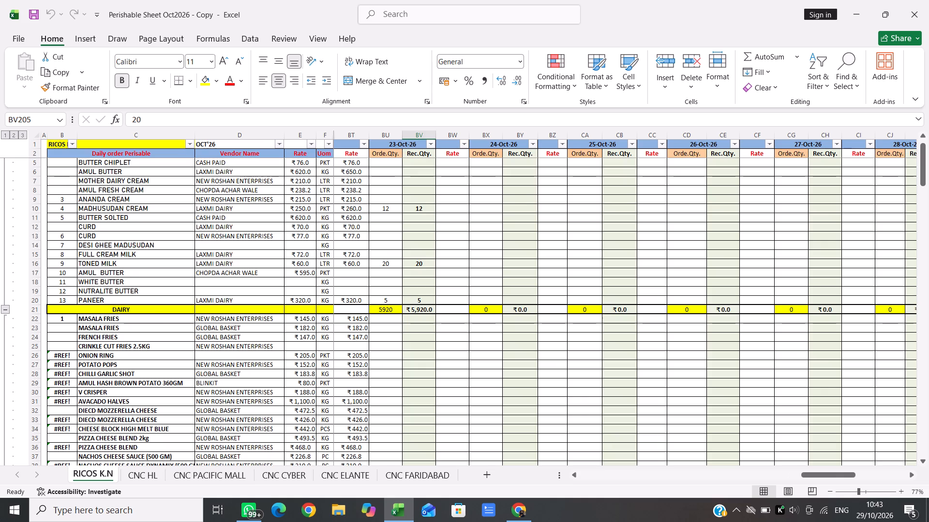
scroll(483, 425, "down", 13)
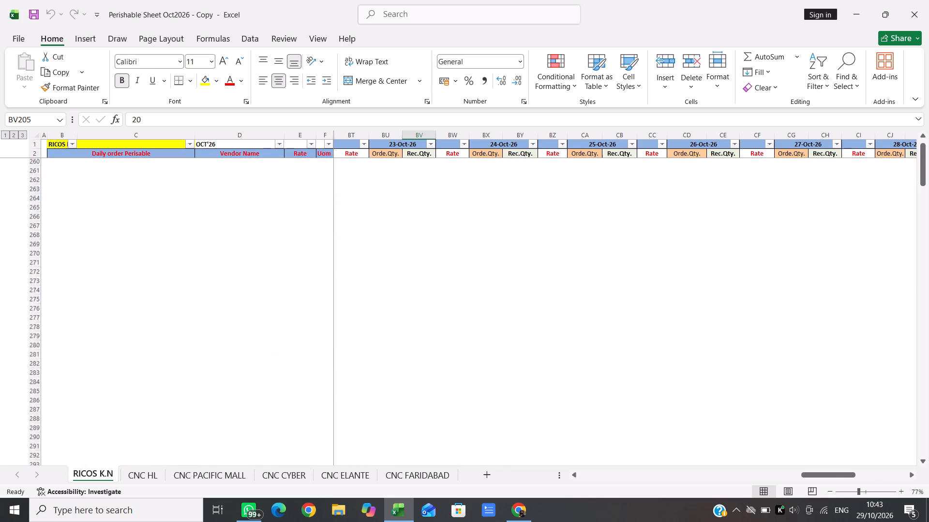
scroll(483, 425, "down", 1)
scroll(483, 425, "up", 16)
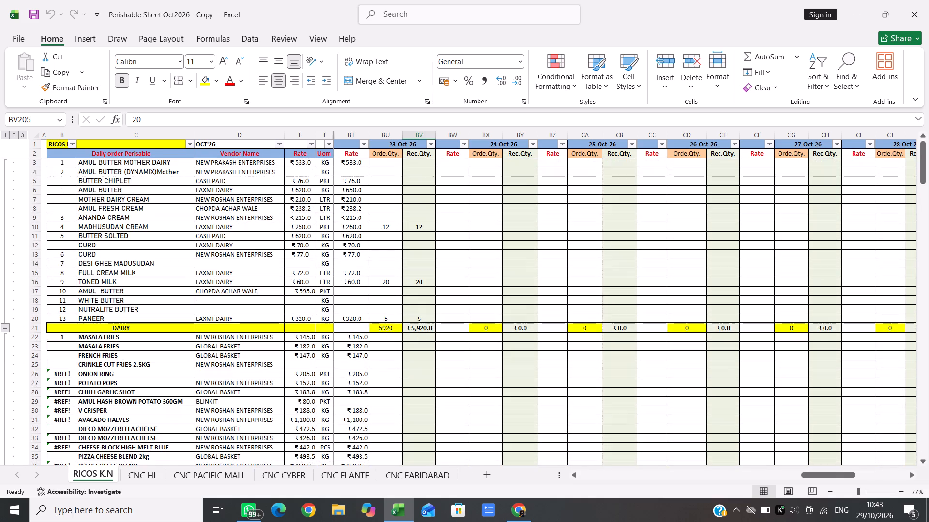
scroll(483, 425, "down", 2)
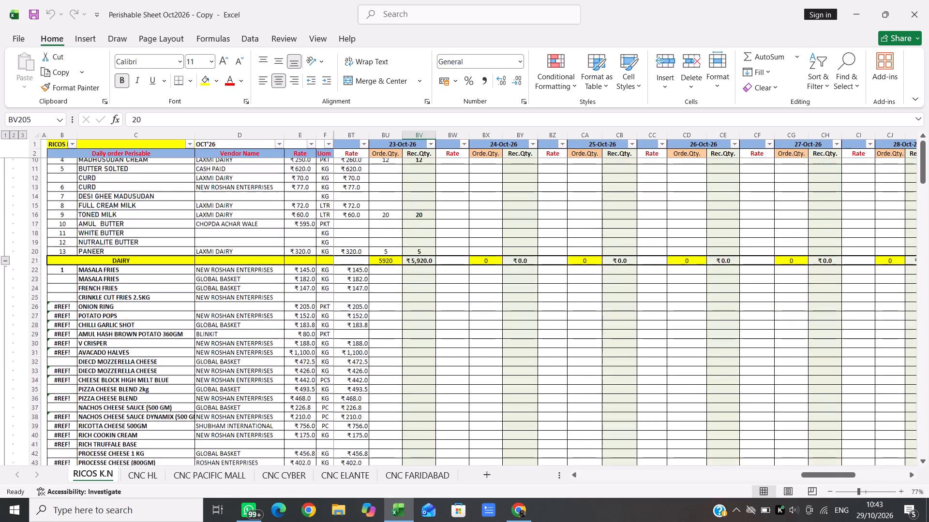
scroll(483, 425, "down", 3)
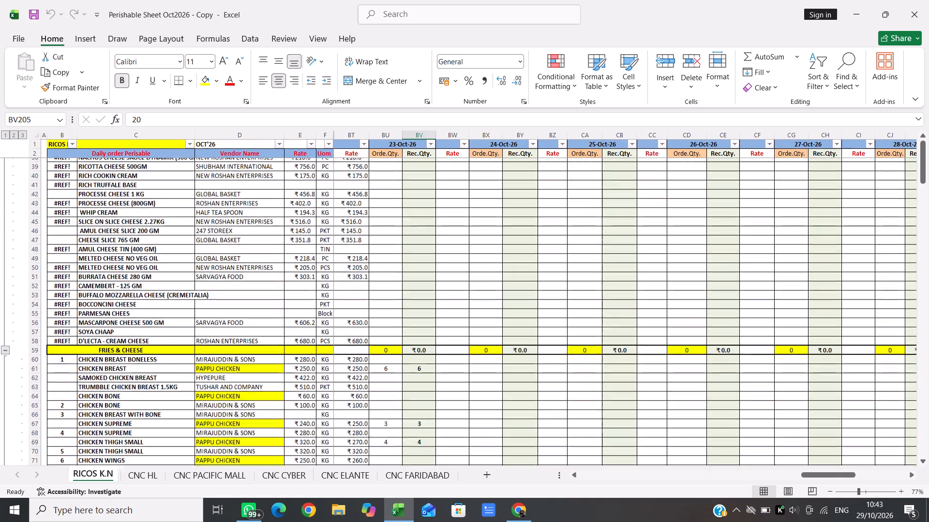
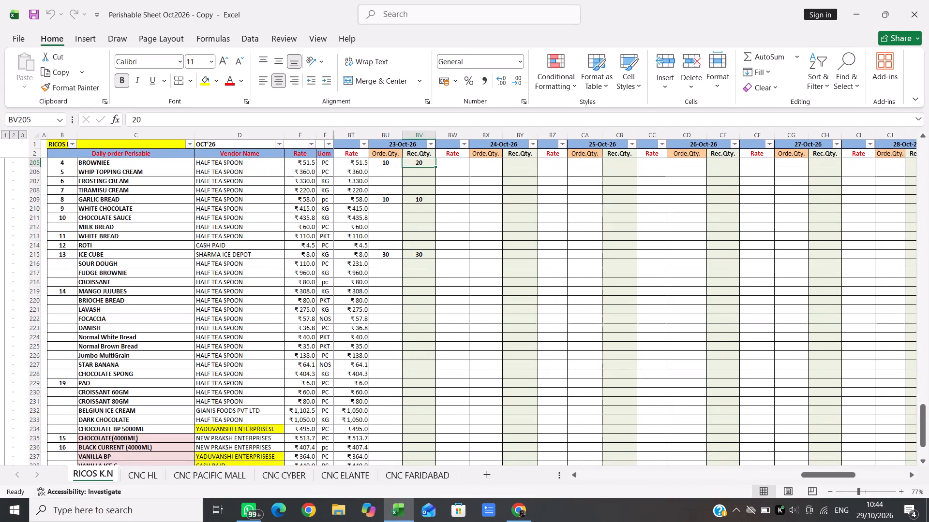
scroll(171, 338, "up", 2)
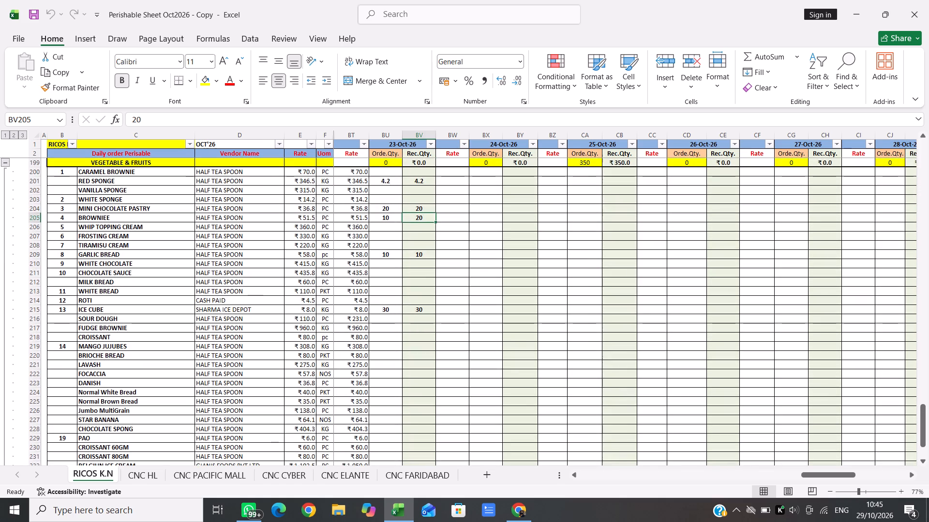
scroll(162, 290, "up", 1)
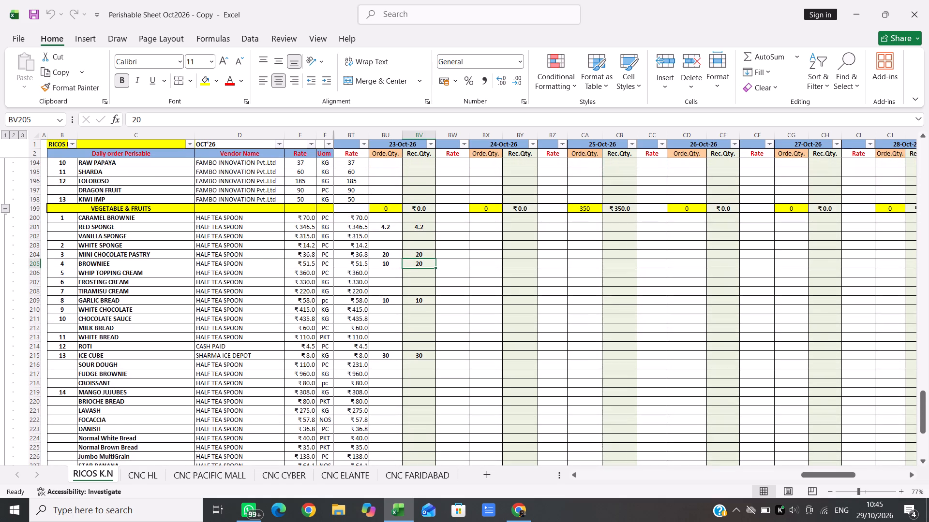
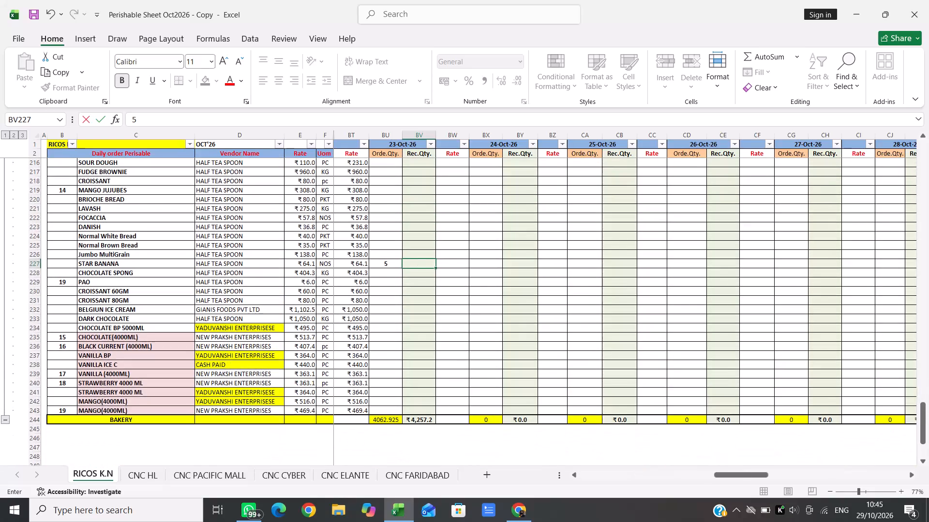
Finish entering the received quantity of 5 for STAR BANANA under 23-Oct-26.
left_click(424, 335)
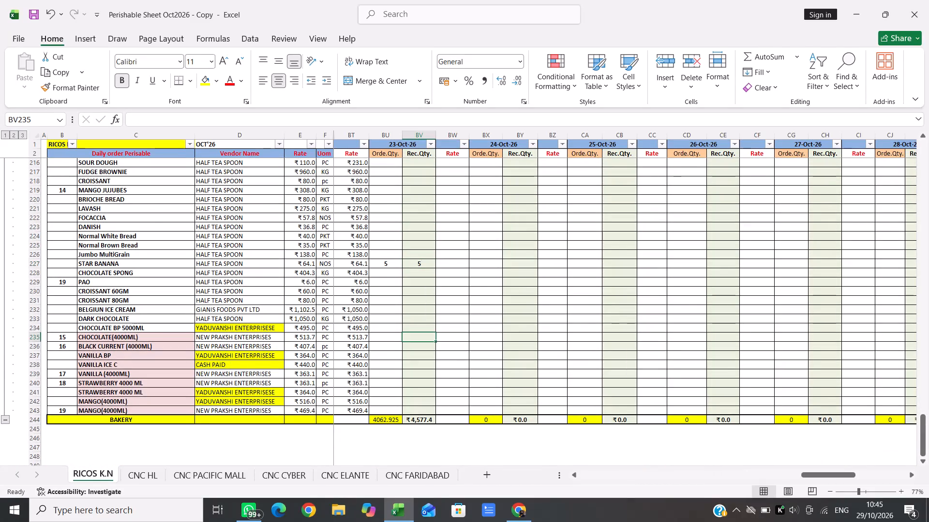
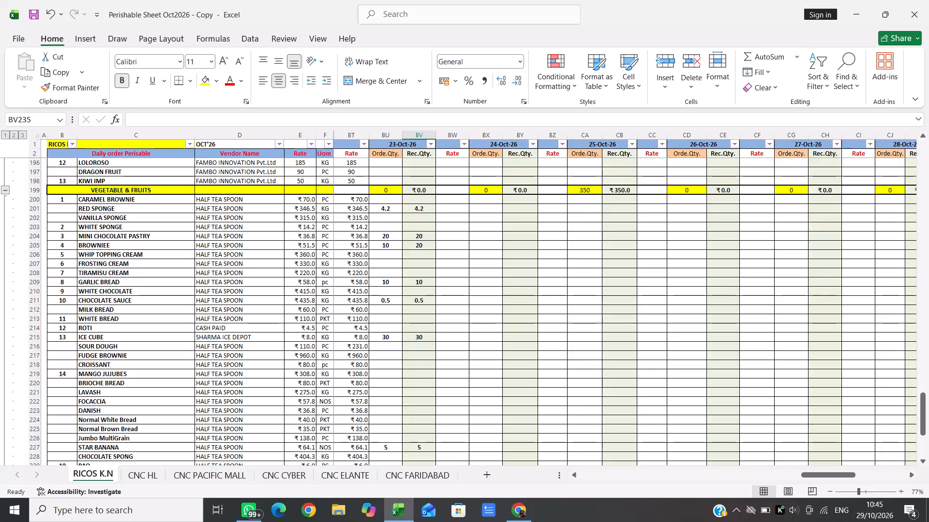
Review the vegetable and fruit rows above the bakery items, and switch from the workbook to the previously used window.
scroll(424, 335, "up", 1)
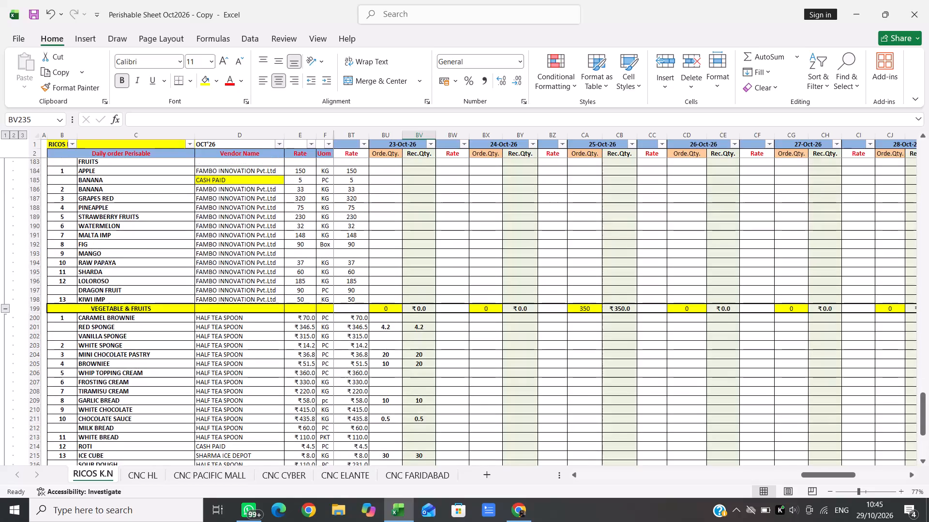
scroll(424, 335, "up", 5)
key("alt+Tab")
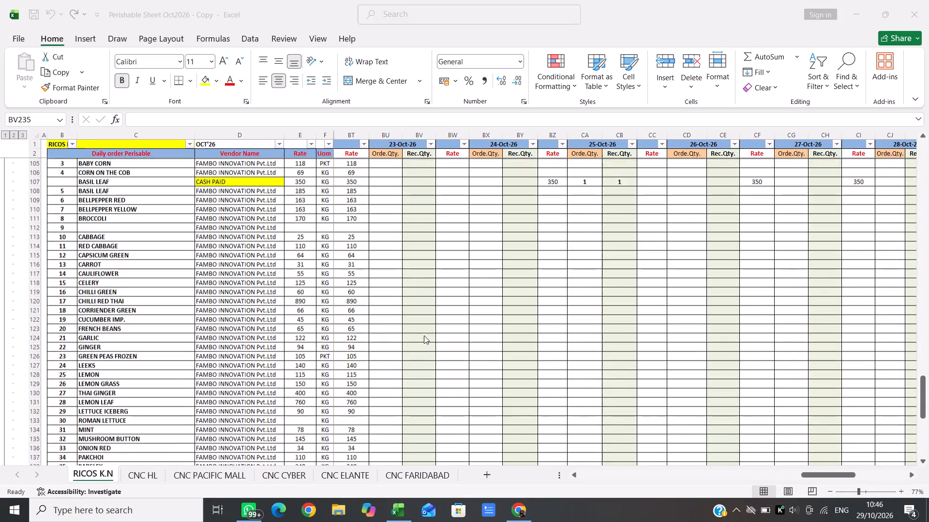
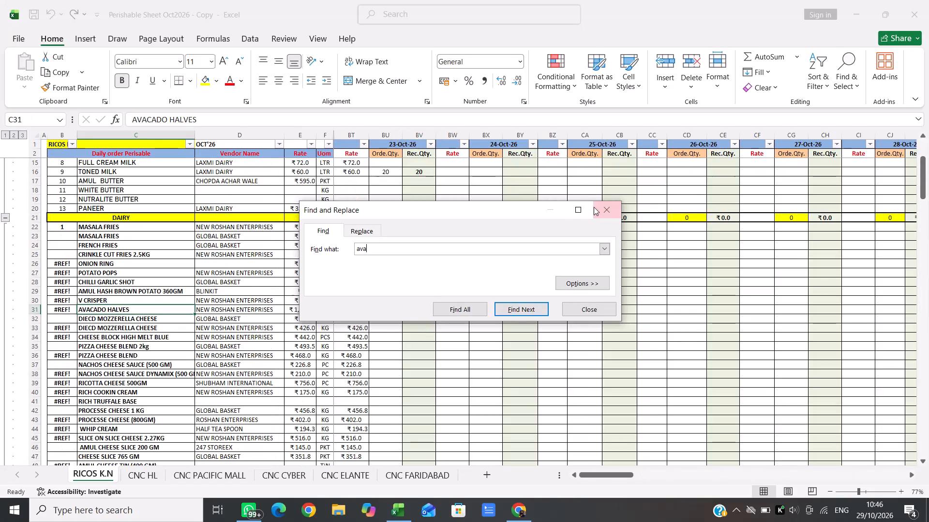
Find the AVOCADO IMP row with the search term "avo" and move along it toward the 23-Oct-26 ordered quantity.
key("BackSpace")
key("o")
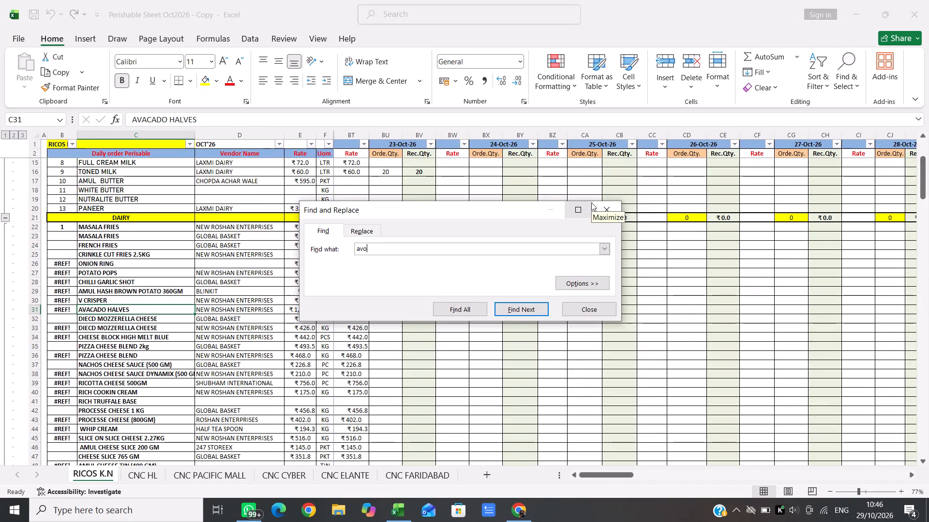
key("Return")
left_click(603, 206)
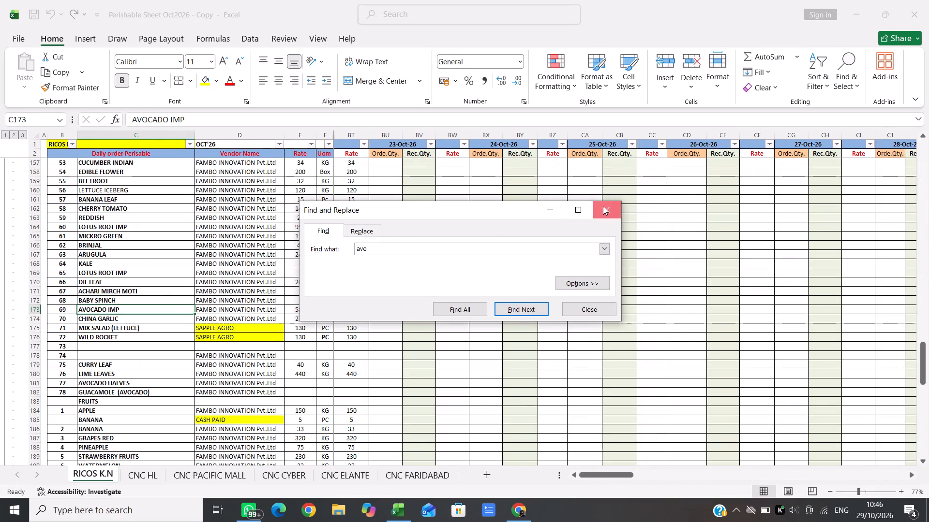
key("Right")
key("Right")
key("Right")
key("Right")
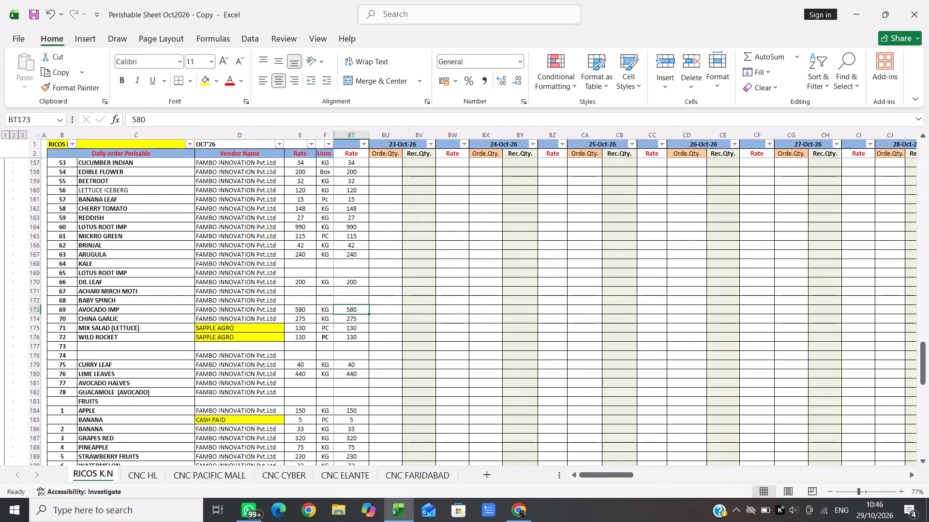
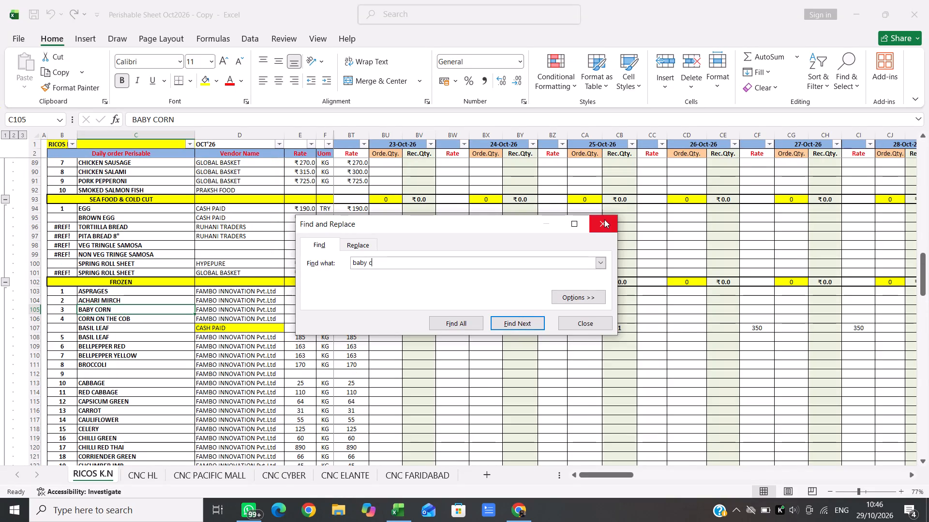
Close the search at the BABY CORN row and move along it toward the 23-Oct-26 ordered quantity.
left_click(604, 220)
key("Right")
key("Right")
key("Right")
key("Right")
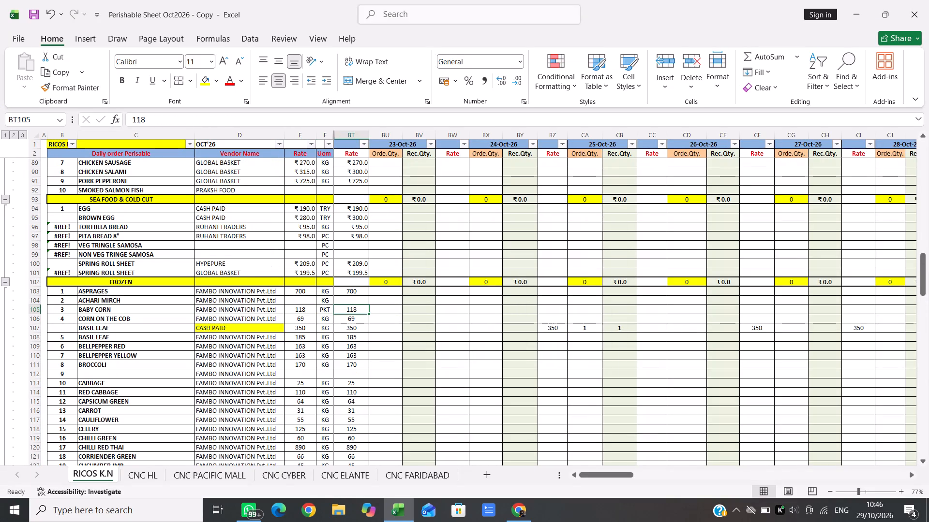
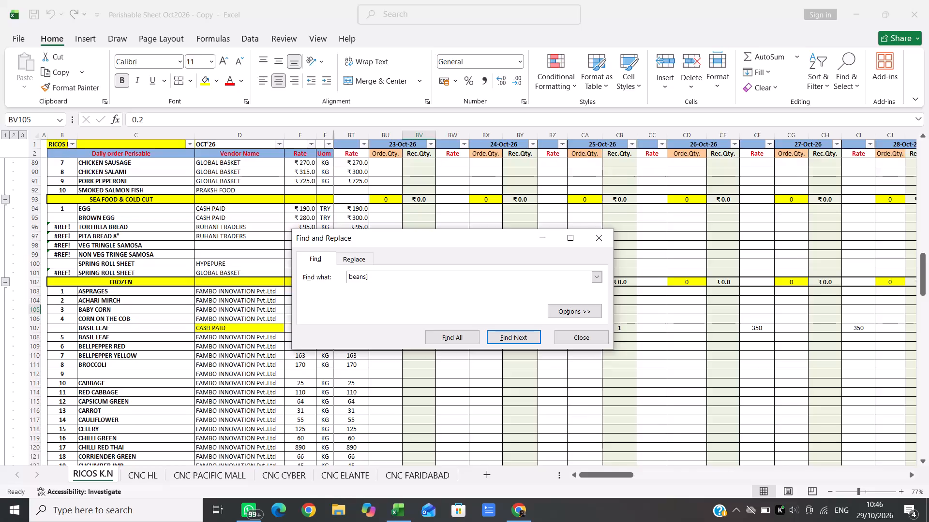
Search the sheet for beans and enter 0.5 as the 23-Oct-26 ordered quantity for FRENCH BEANS.
key("BackSpace")
key("Return")
left_click(602, 234)
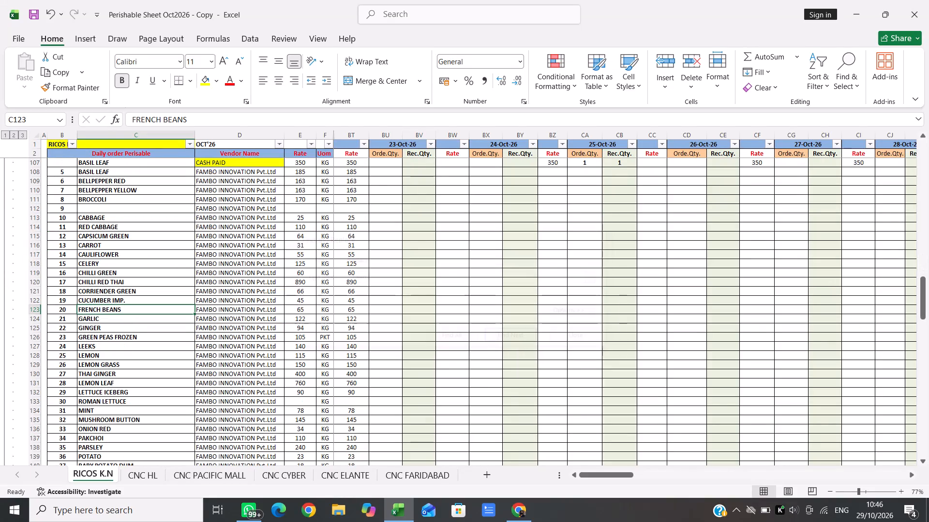
key("Right")
key("Right")
key("Right")
key("Right")
key("Right")
type("0.5")
key("Right")
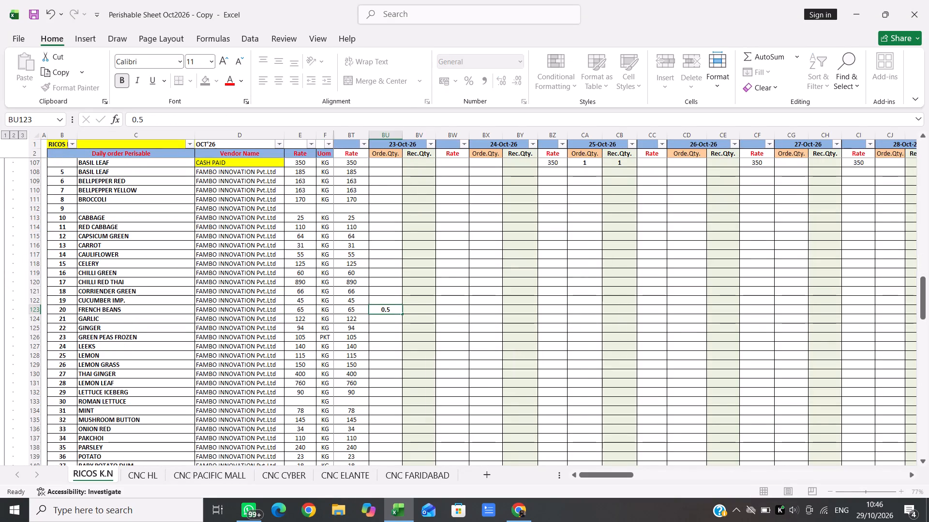
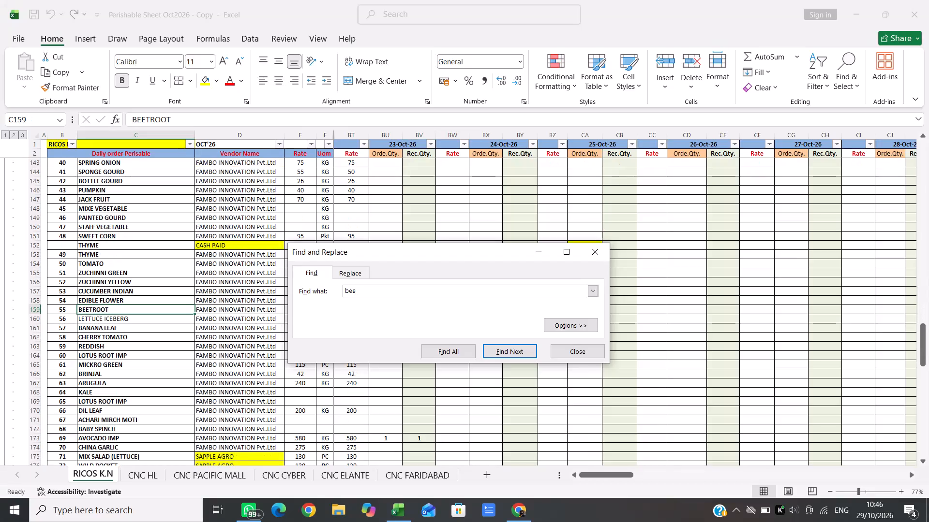
Close the search and enter 1 as the 23-Oct-26 ordered quantity for BEETROOT.
left_click(593, 248)
key("Right")
key("Right")
key("Right")
key("Right")
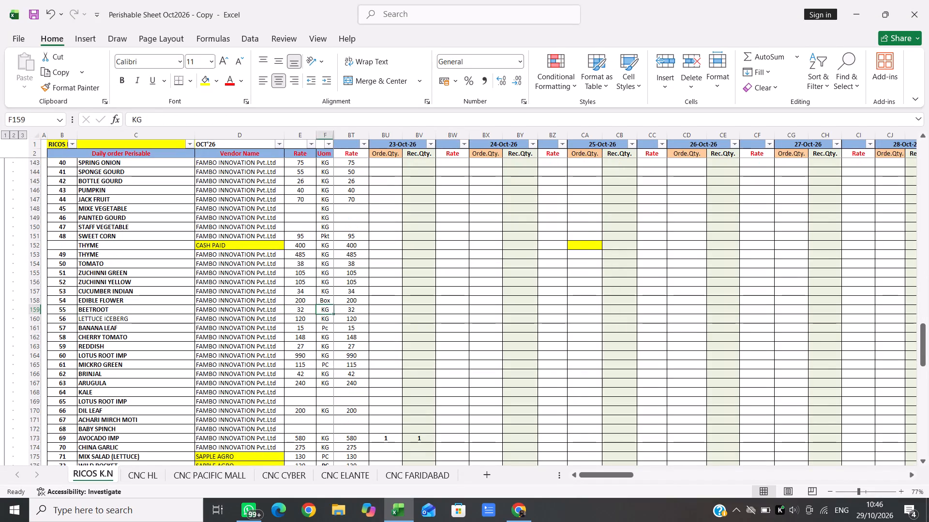
key("Right")
key("1")
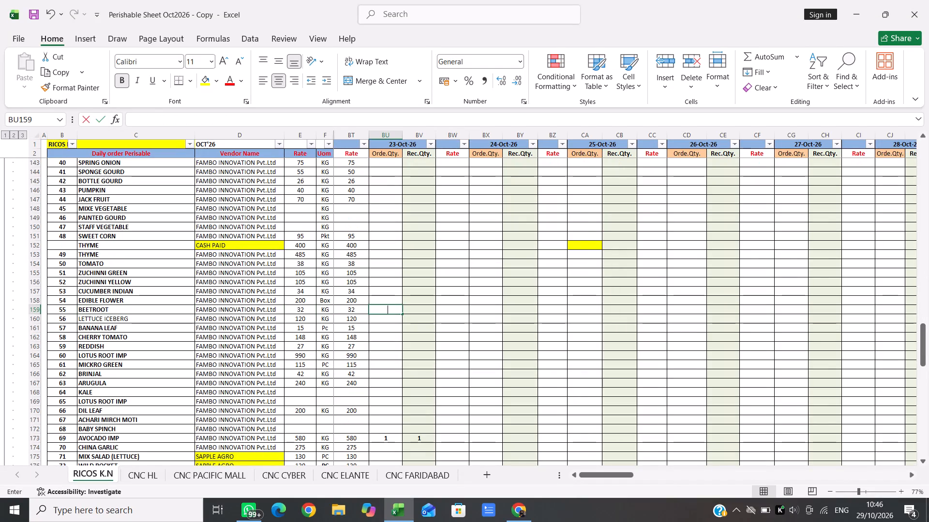
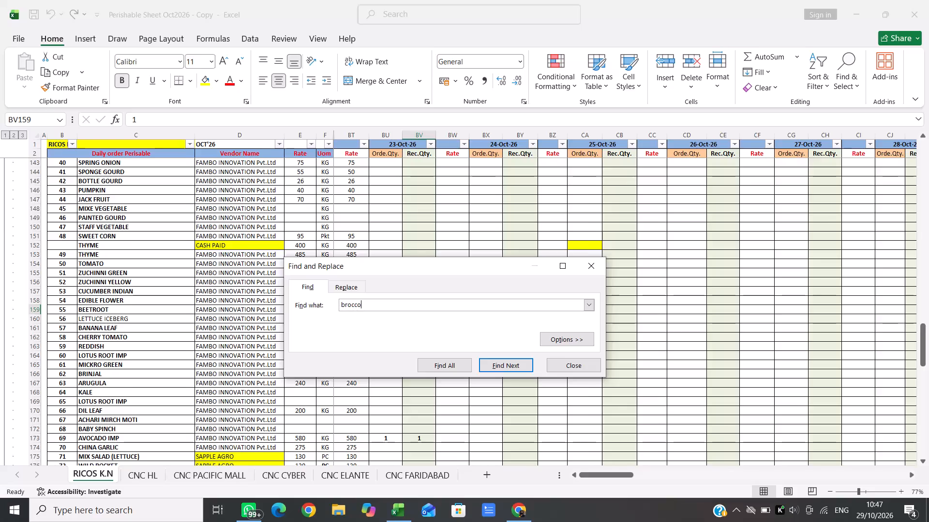
Search the sheet for "brocco", close the search and go to BROCCOLI's 23-Oct-26 ordered quantity cell.
key("Return")
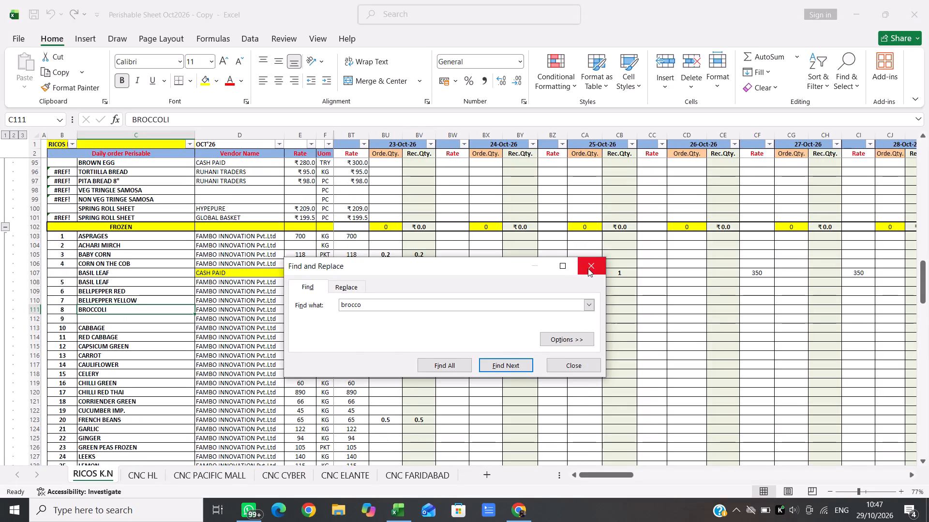
left_click(588, 268)
key("Right")
key("Right")
key("Right")
key("Right")
key("Right")
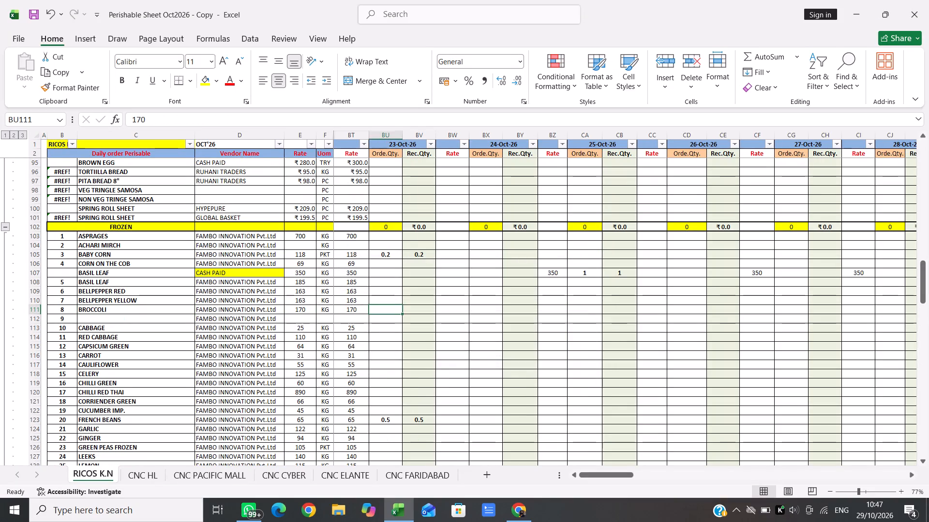
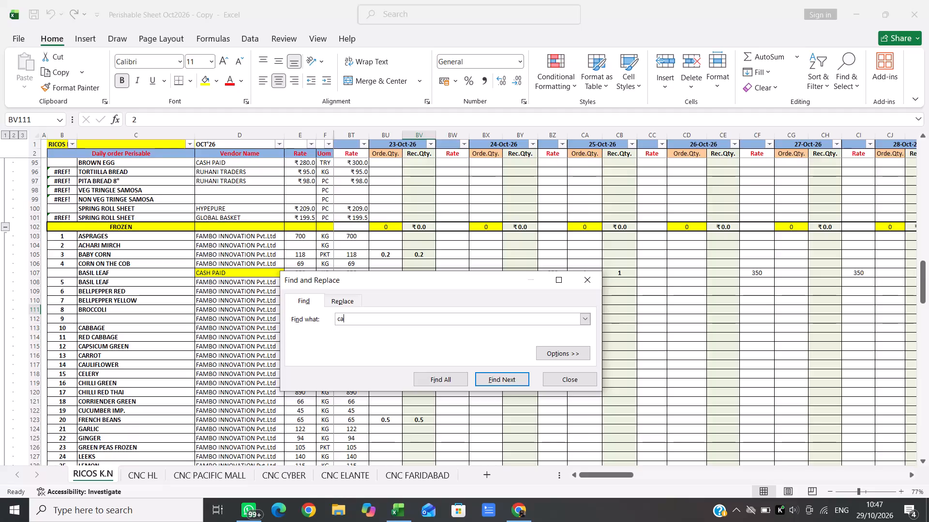
Search the sheet for "cabba", close the search and go to CABBAGE's 23-Oct-26 ordered quantity cell.
type("bba")
key("Return")
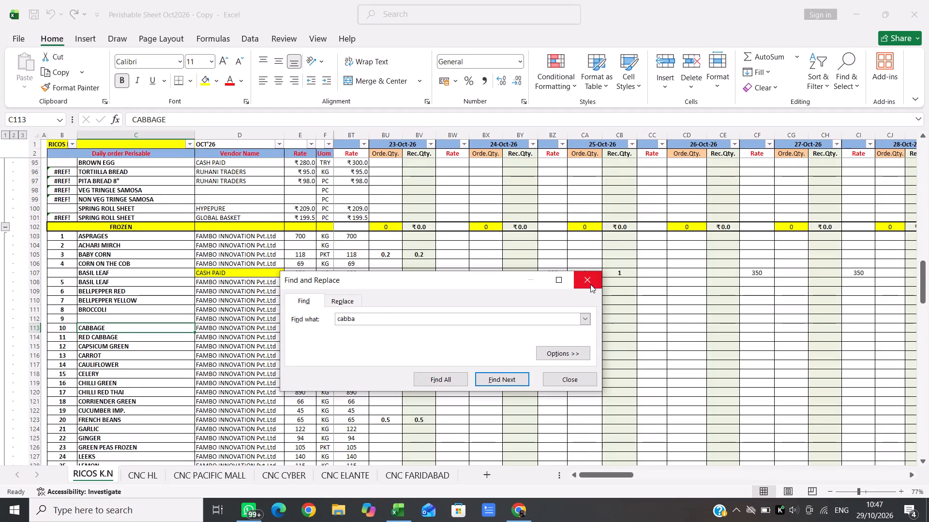
left_click(590, 284)
key("Right")
key("Right")
key("Right")
key("Right")
key("Right")
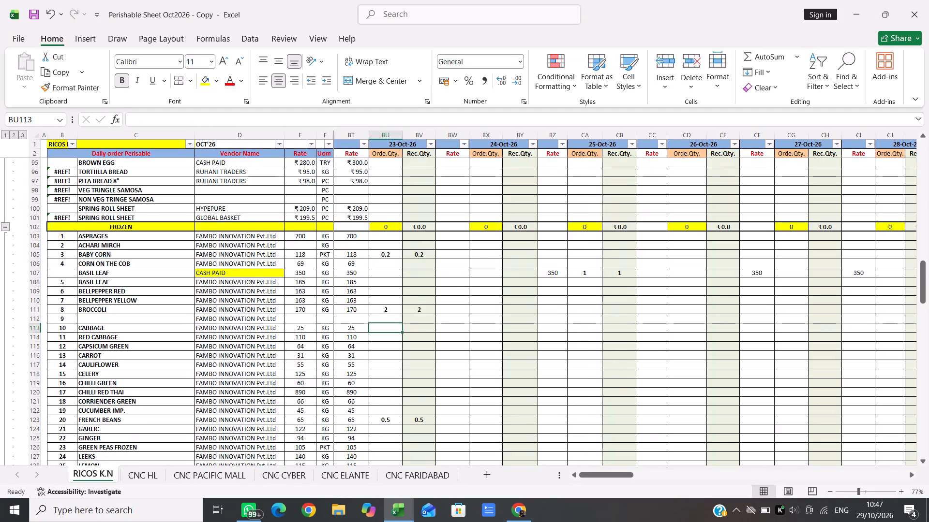
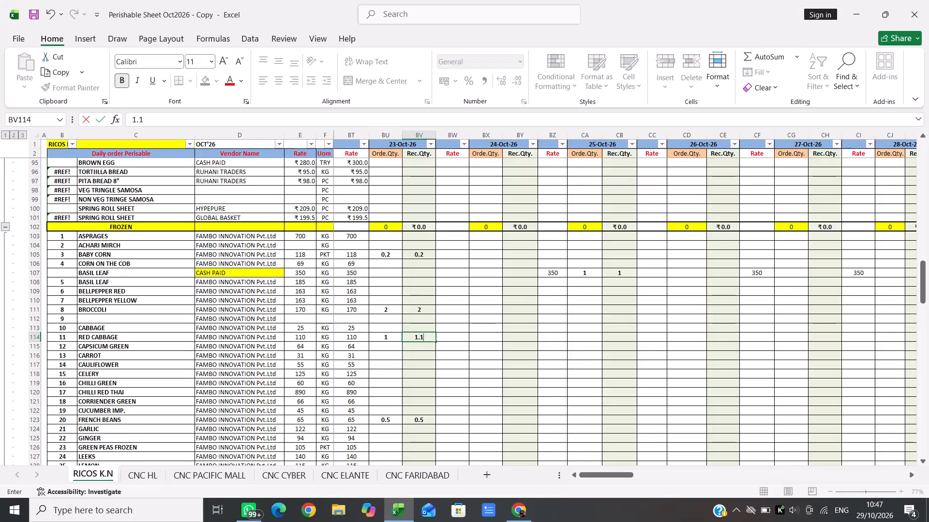
Delete the unnamed item row 112 between BROCCOLI and CABBAGE, then return to RED CABBAGE's 23-Oct-26 ordered quantity cell.
key("Up")
key("Up")
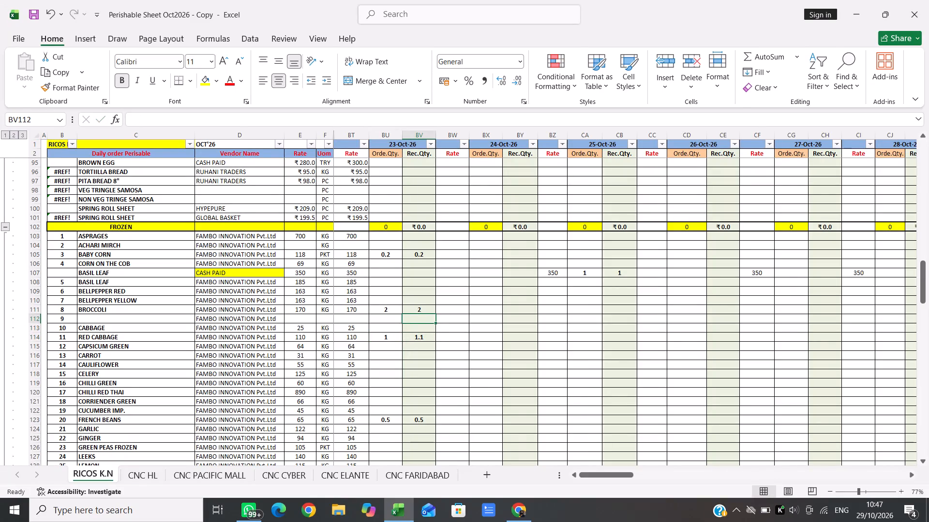
key("shift+space")
key("ctrl+shift+Delete")
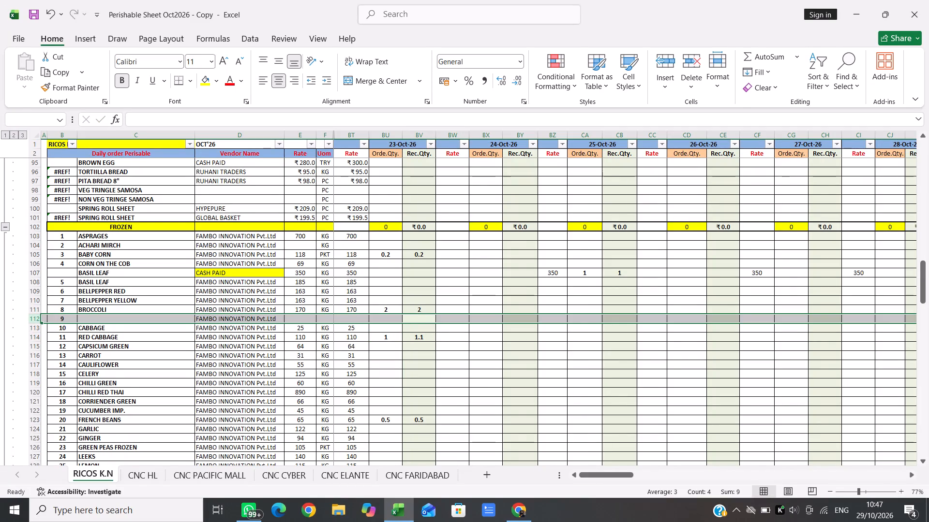
key("ctrl+minus")
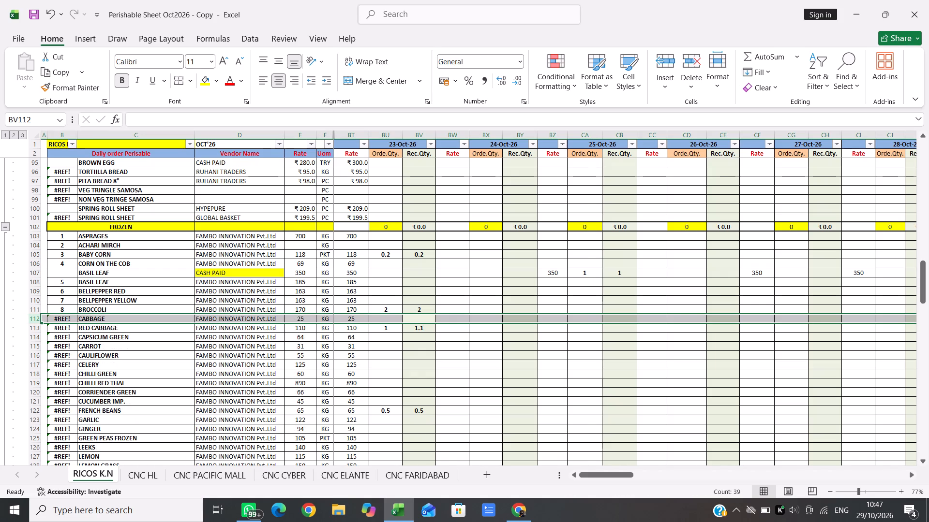
left_click(383, 332)
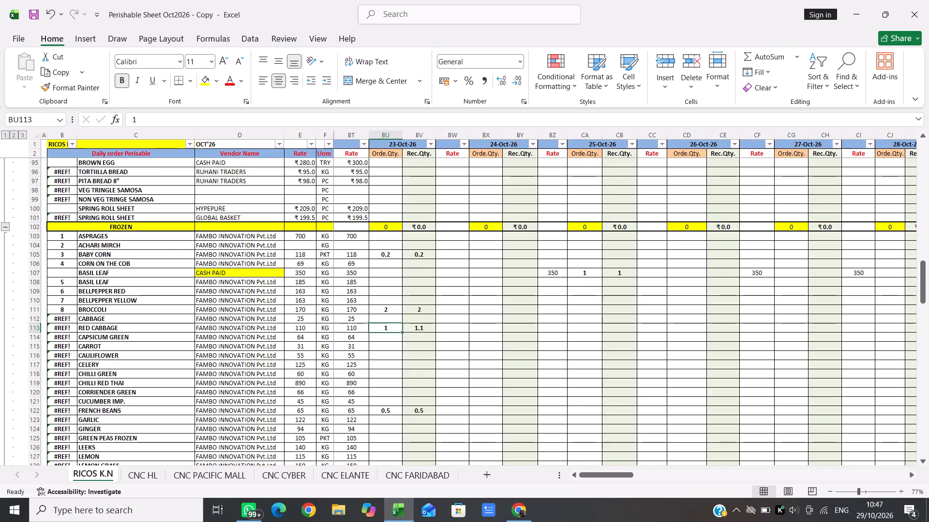
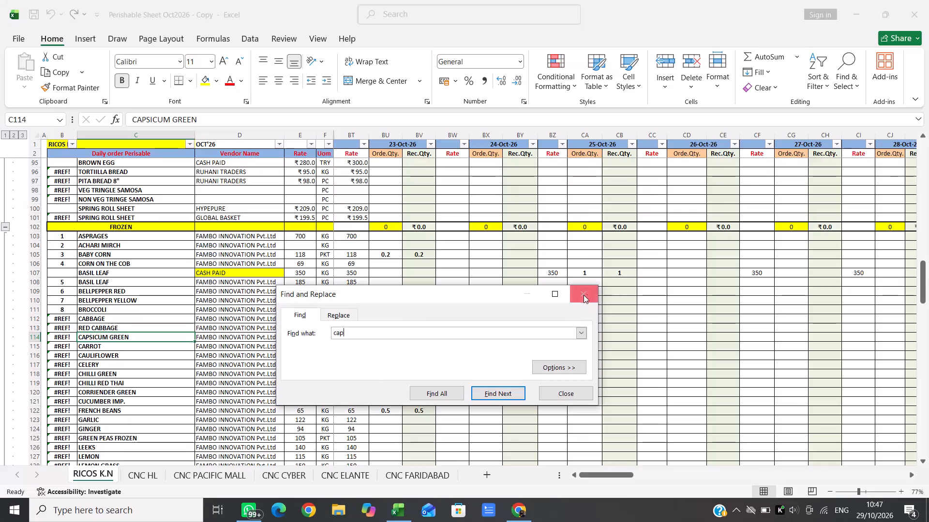
Finish searching at the CAPSICUM GREEN item and move along its row toward the 23-Oct-26 ordered quantity cell.
left_click(585, 290)
key("Right")
key("Right")
key("Right")
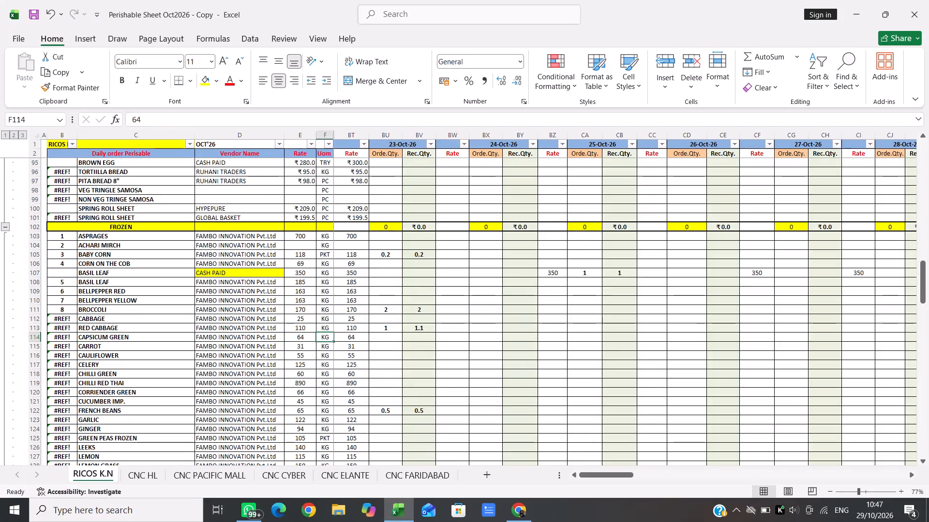
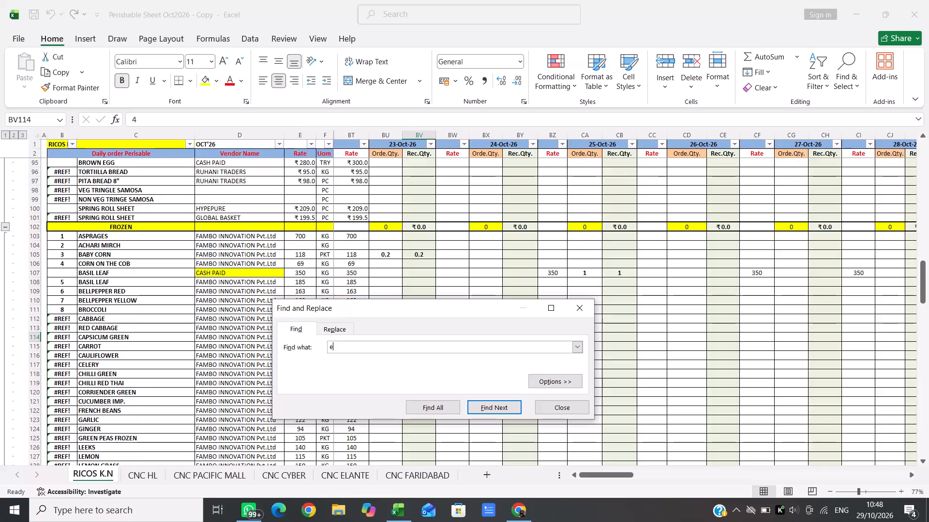
Find the CELERY item by searching for "cele" and enter 0.2 as its ordered quantity for 23-Oct-26.
key("BackSpace")
key("BackSpace")
key("BackSpace")
key("BackSpace")
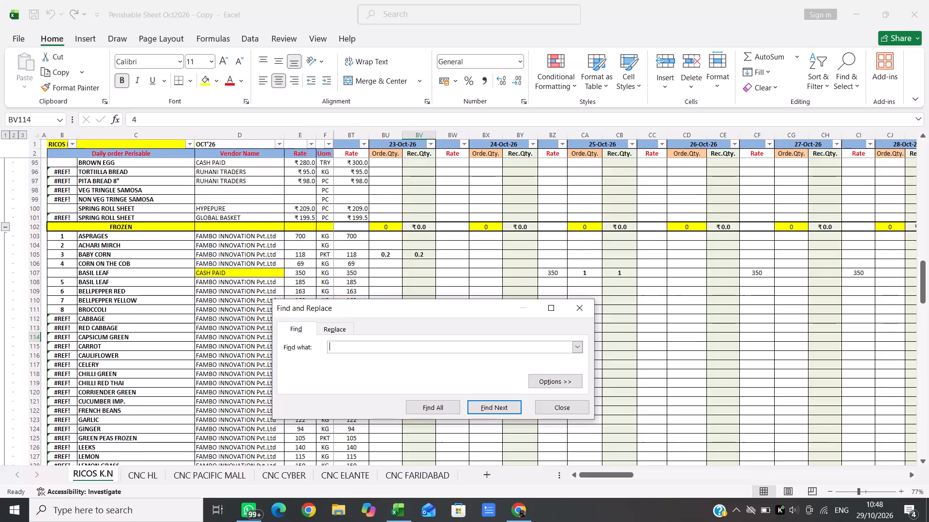
type("cele")
key("Return")
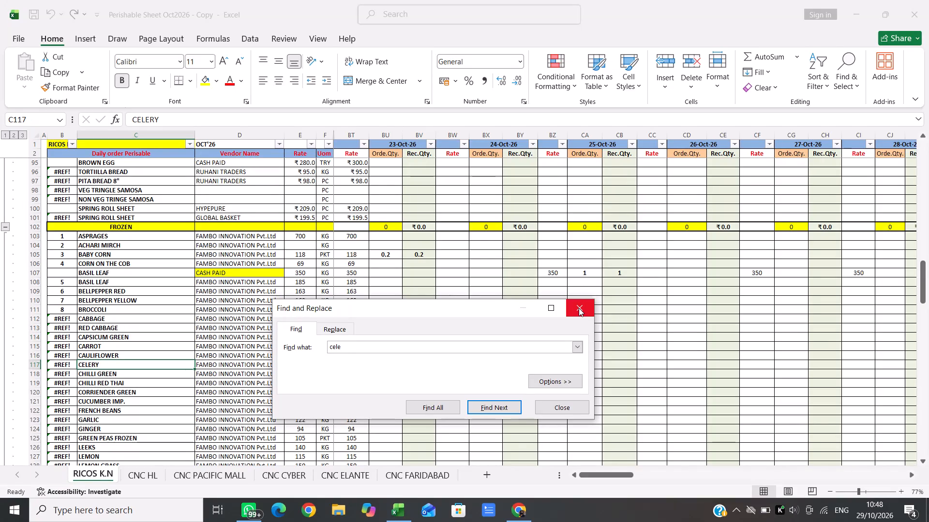
key("Right")
key("Right")
key("Right")
key("Right")
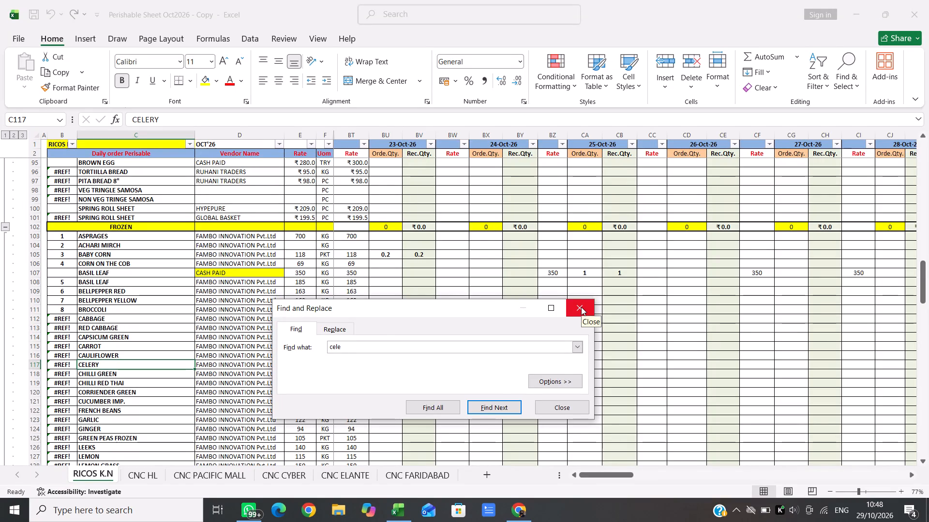
left_click(581, 307)
key("Right")
key("Right")
key("Right")
key("Right")
key("Right")
type("0.2")
key("Right")
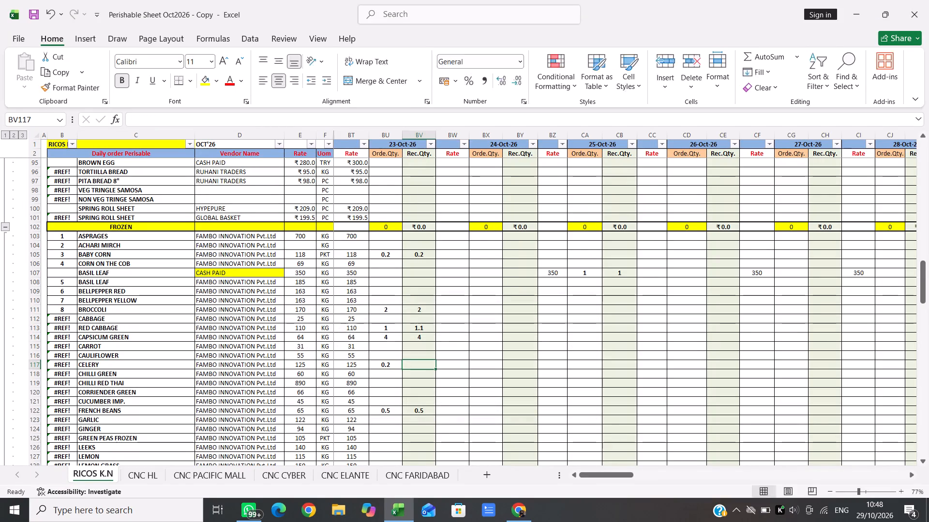
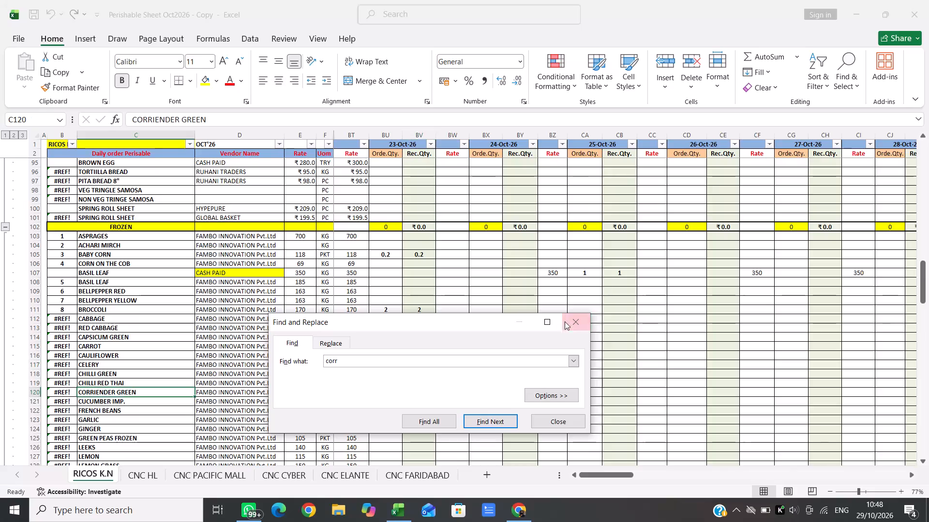
Close the item search and move along the CORRIENDER GREEN row to its 23-Oct-26 order entry.
left_click(567, 326)
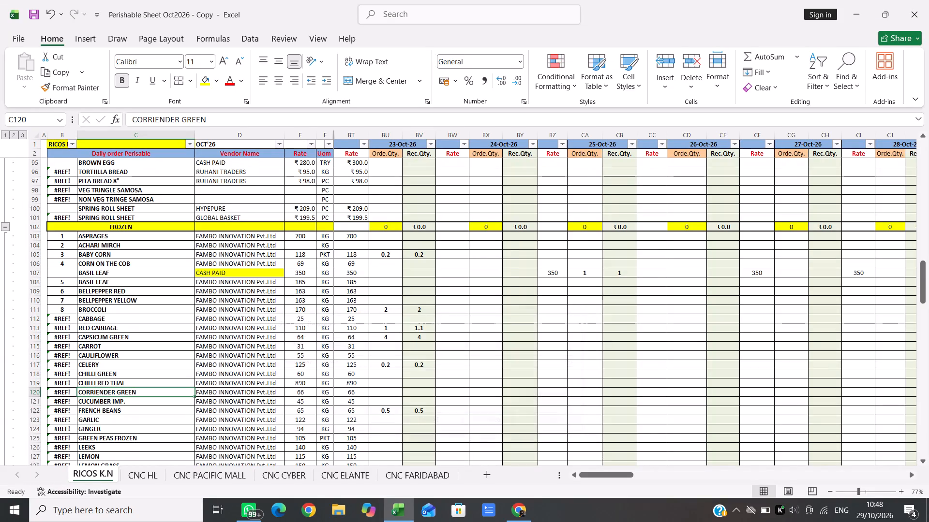
key("Right")
key("Right")
key("Right")
key("Right")
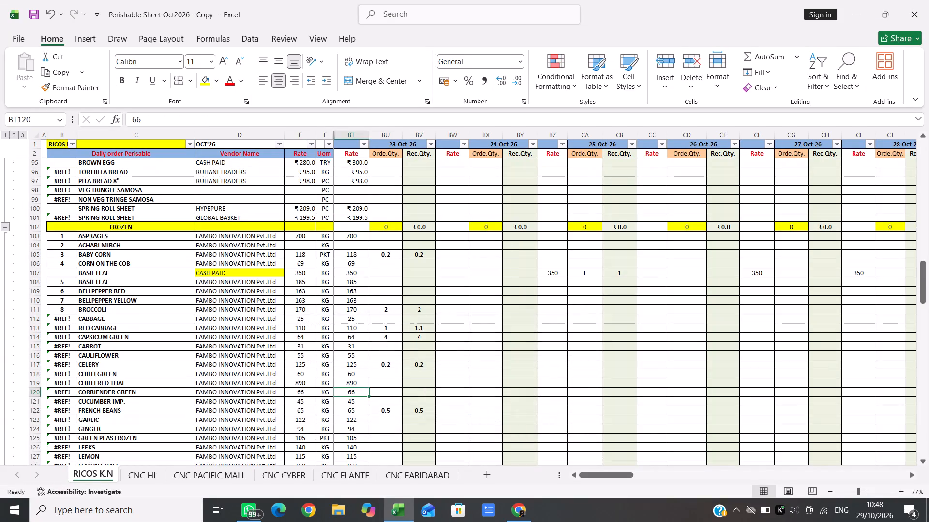
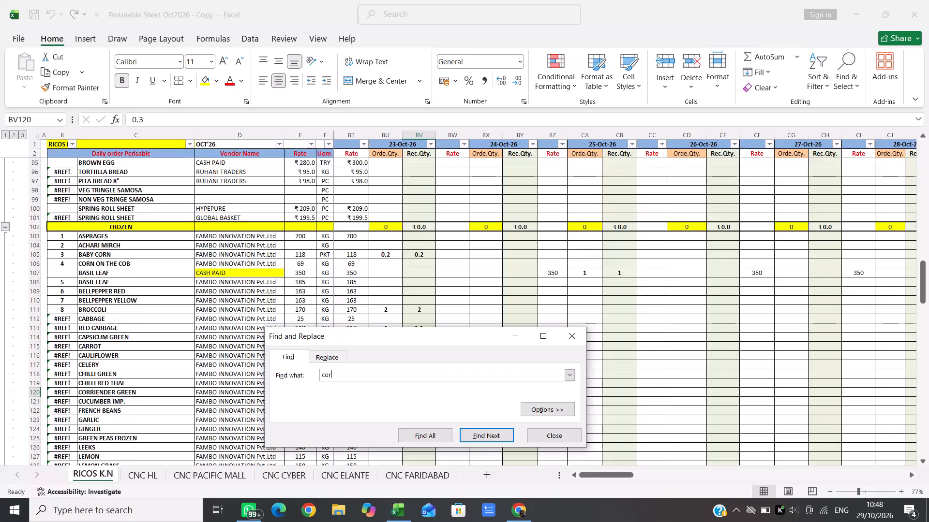
Search the sheet for "corn" and go to the SWEET CORN row's ordered-quantity cell for 23-Oct-26.
key("Return")
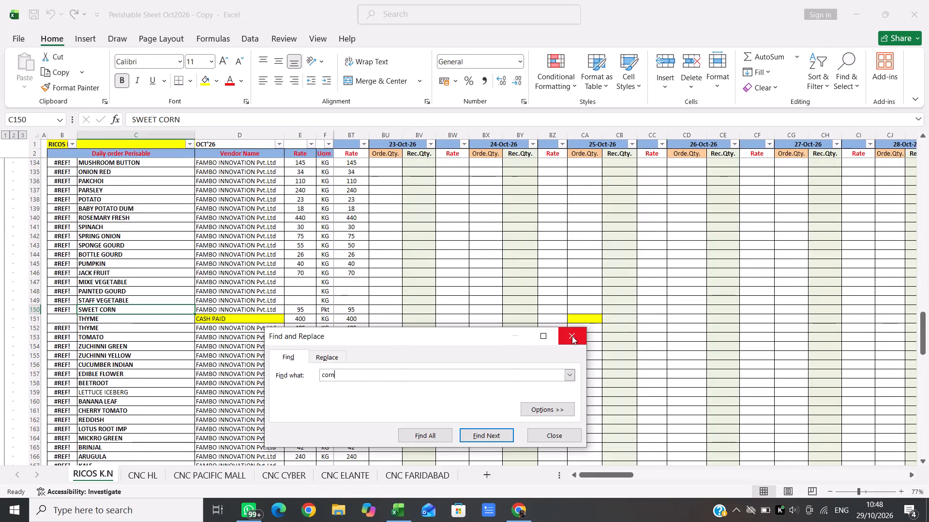
left_click(572, 336)
key("Right")
key("Right")
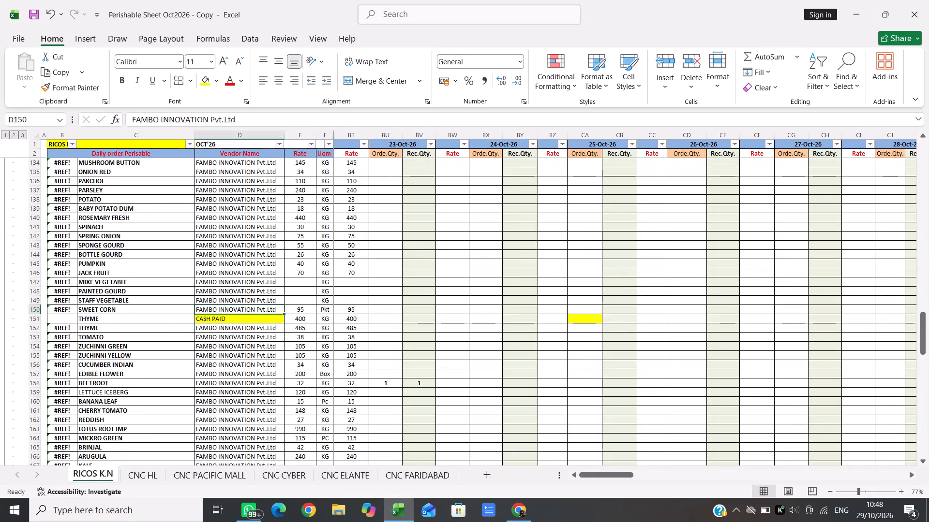
key("Right")
key("Right")
key("Right")
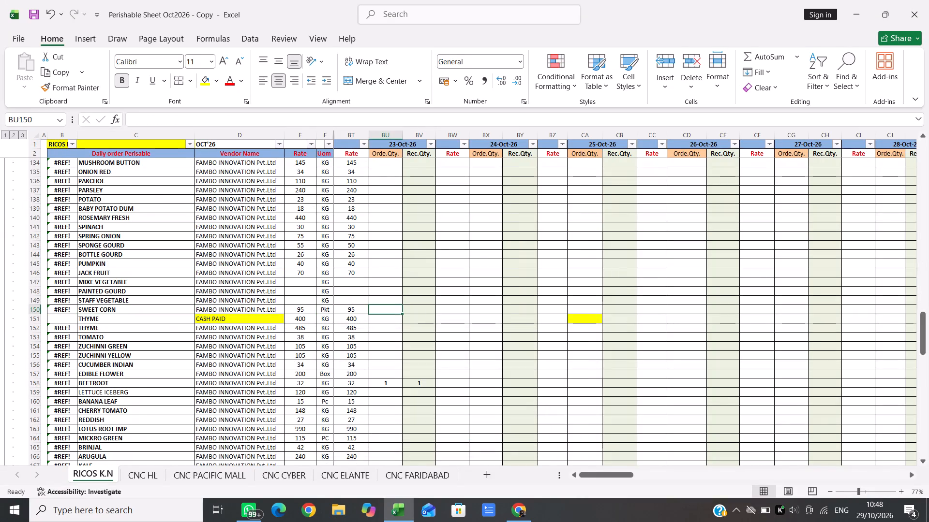
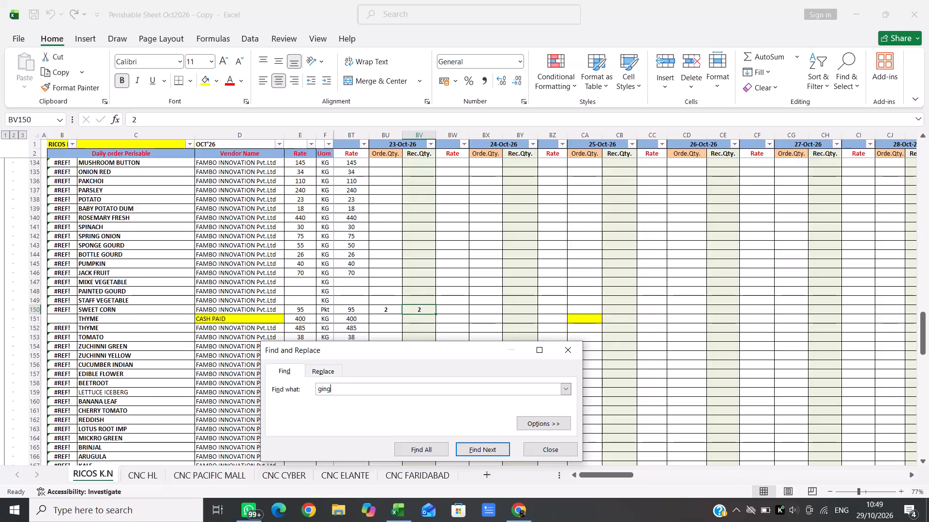
Search the sheet for "ging" and move along the GINGER row toward its 23-Oct-26 quantity cells.
key("Return")
left_click(572, 347)
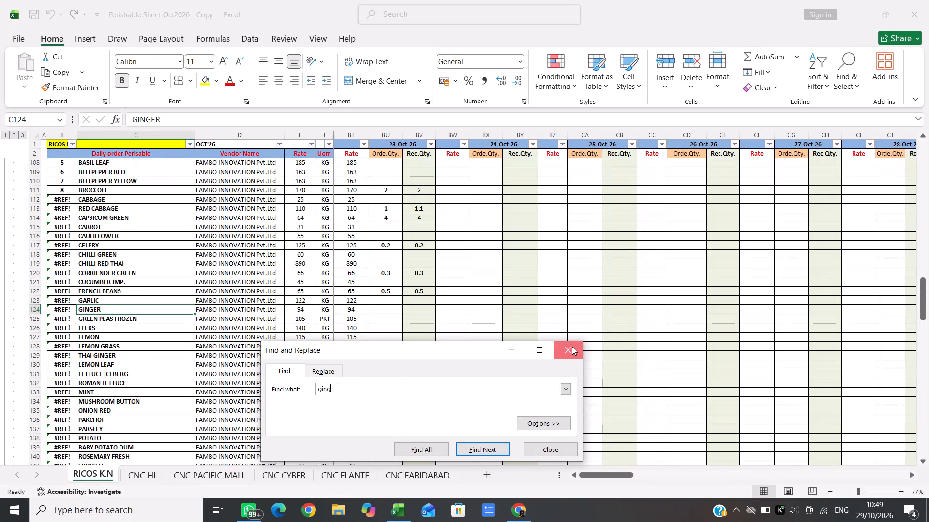
key("Right")
key("Right")
key("Right")
key("Right")
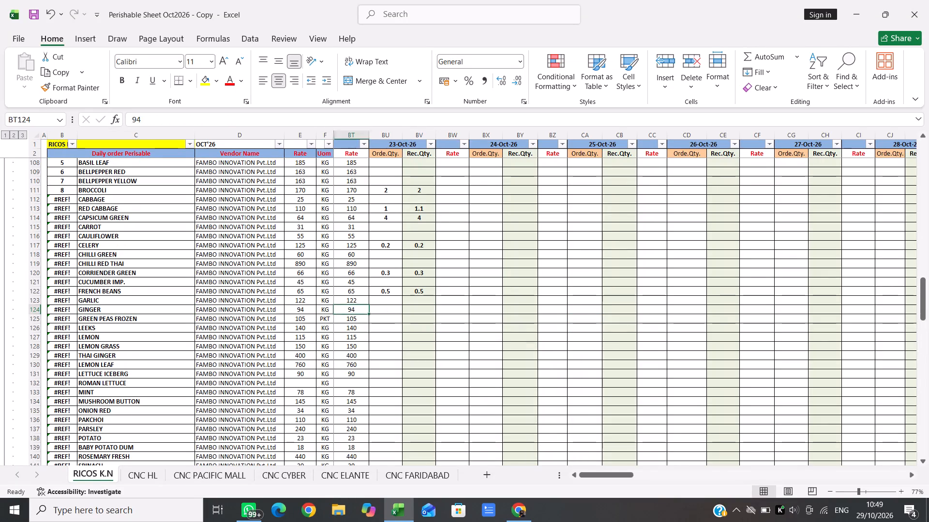
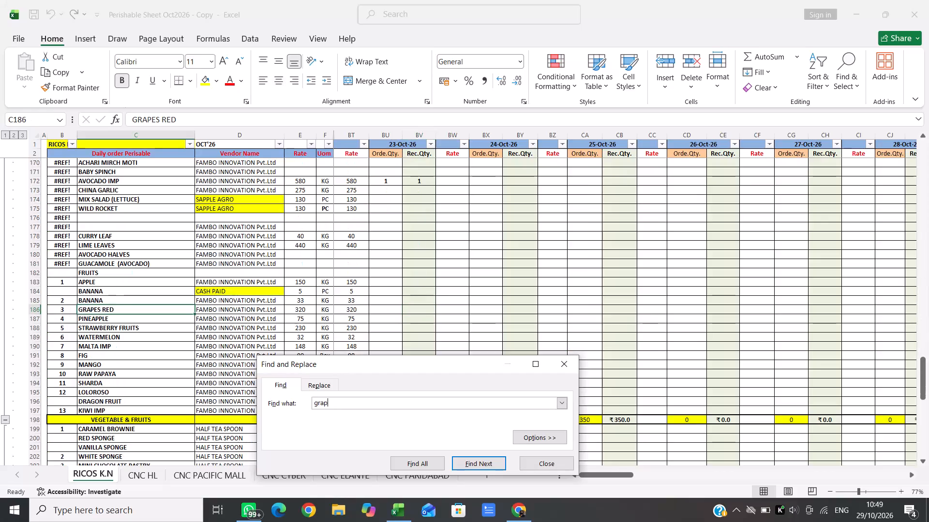
Leave the search at GRAPES RED and move along its row toward the 23-Oct-26 quantity cells.
left_click(568, 365)
key("Right")
key("Right")
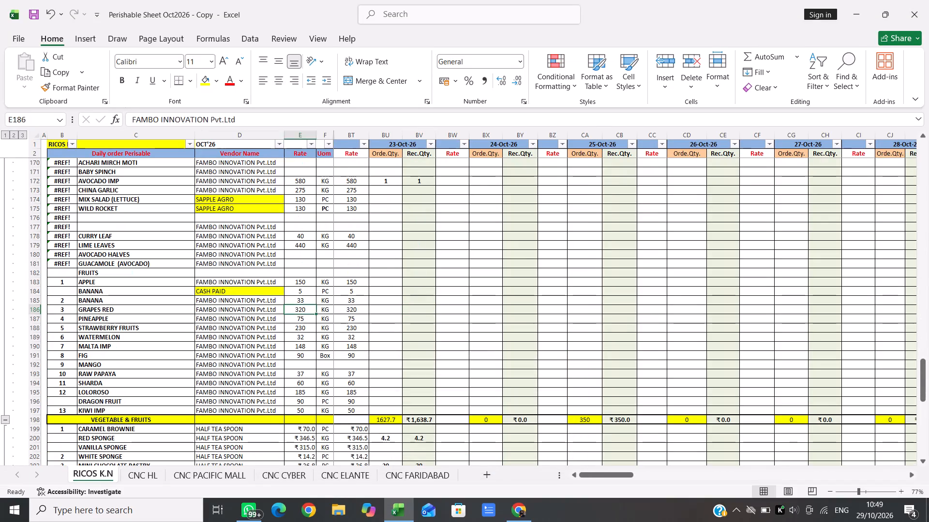
key("Right")
key("Right")
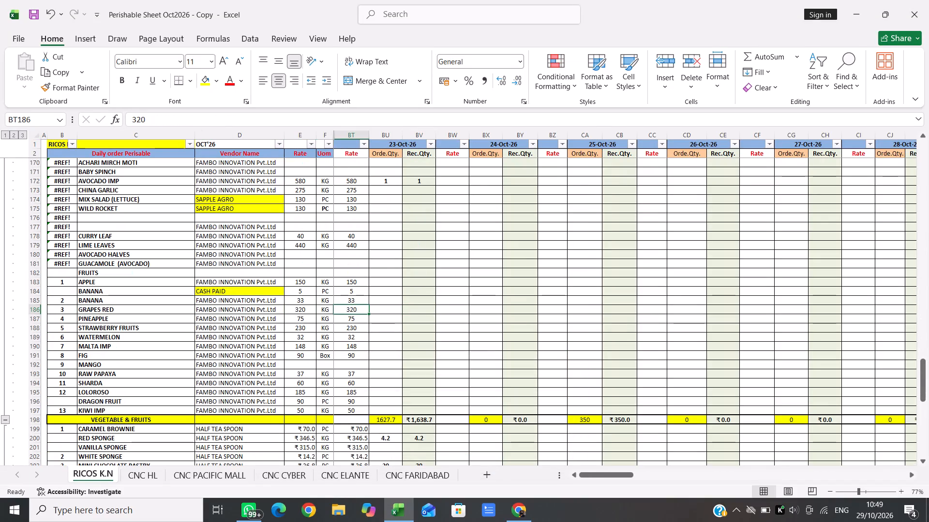
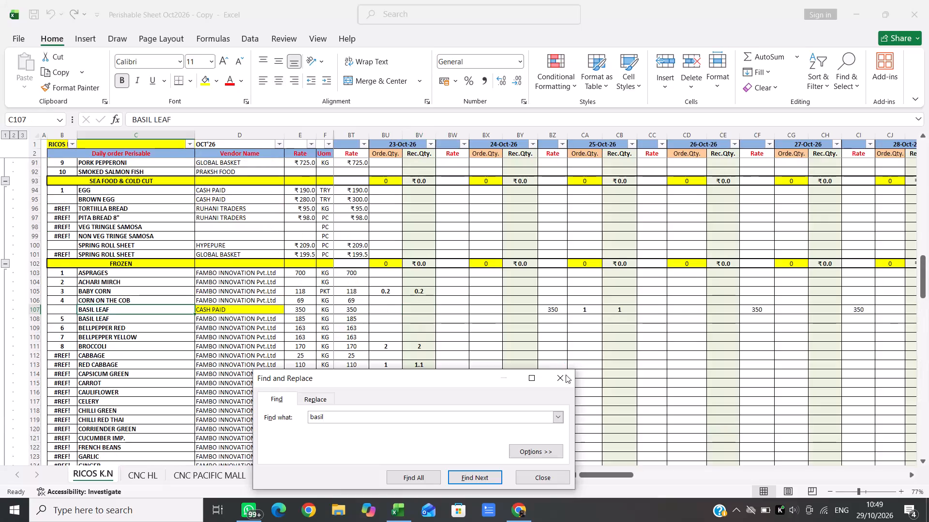
Leave the search at BASIL LEAF and go to the 23-Oct-26 ordered quantity cell of the FAMBO INNOVATION Pvt.Ltd basil leaf row.
left_click(566, 379)
key("Down")
key("Right")
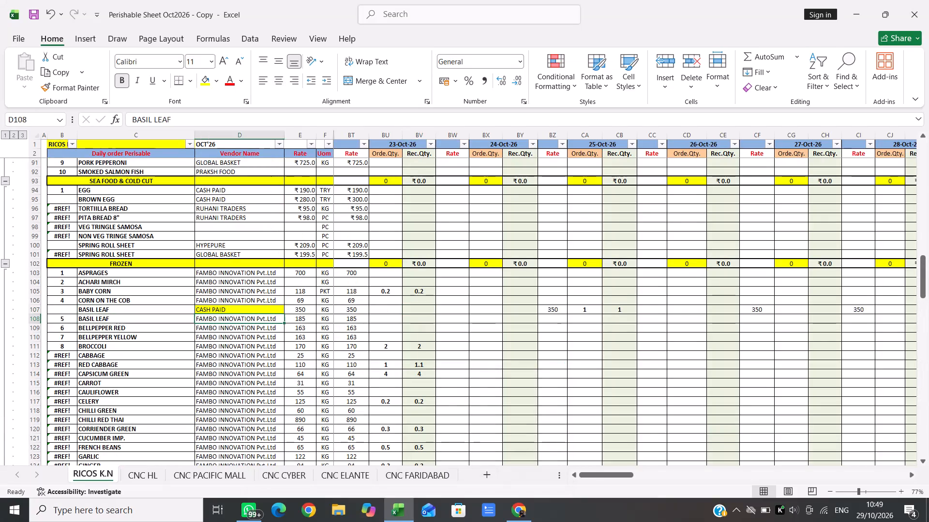
key("Right")
key("Right")
key("Right")
key("Right")
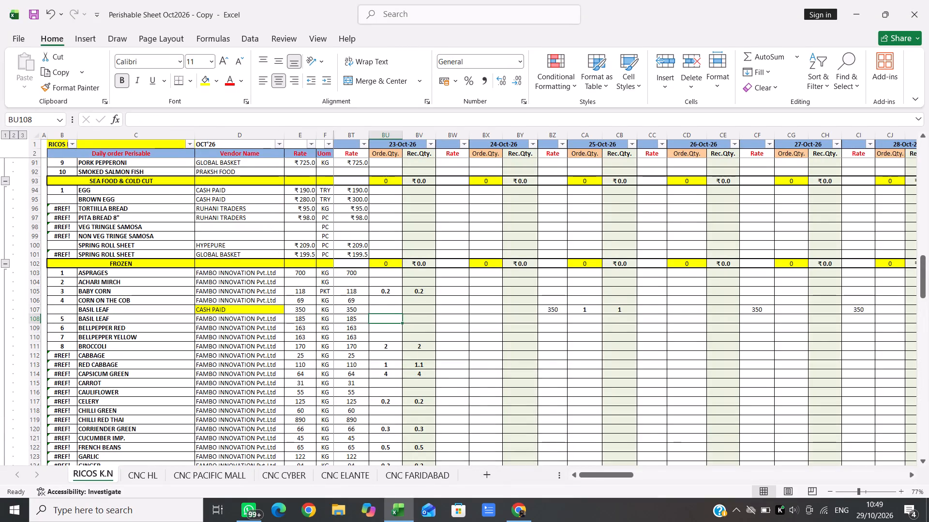
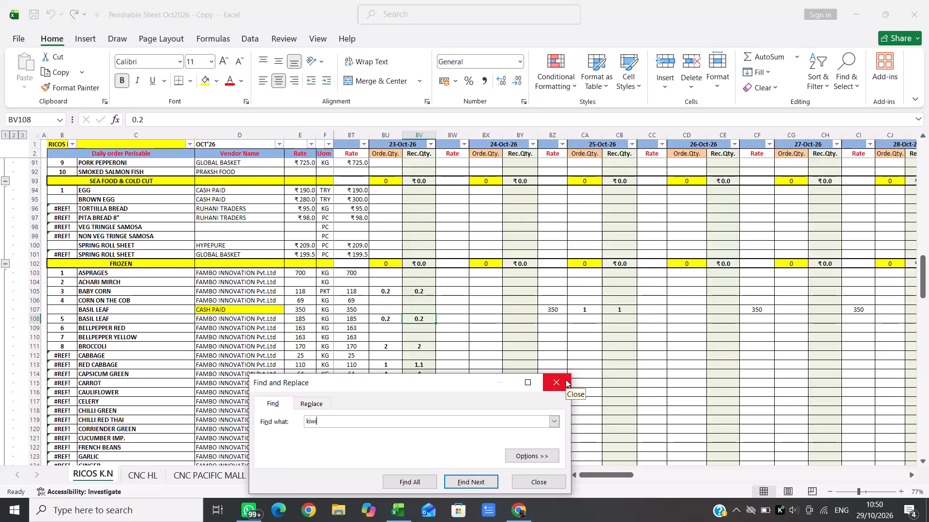
Find kiwi in the sheet and go to the KIWI IMP row's ordered quantity cell for 23-Oct-26.
key("Return")
left_click(566, 379)
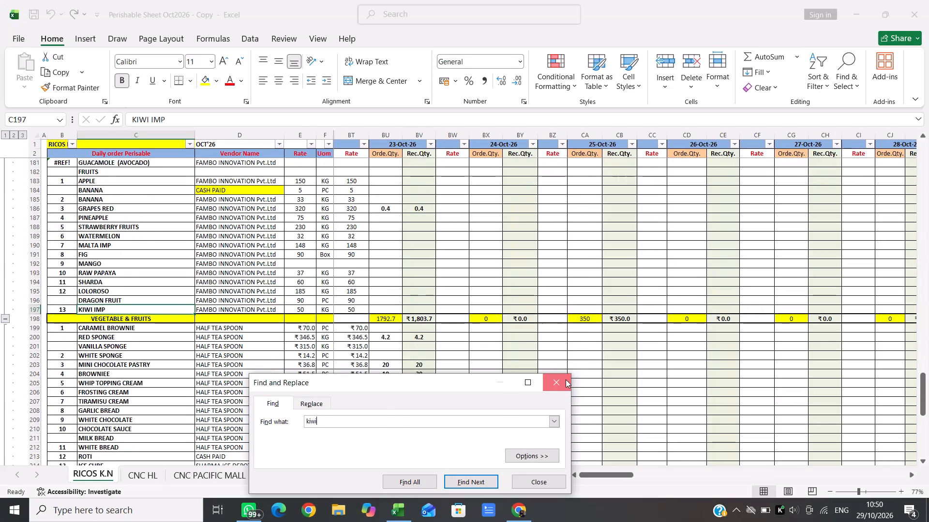
key("Right")
key("Right")
key("Right")
key("Right")
key("Right")
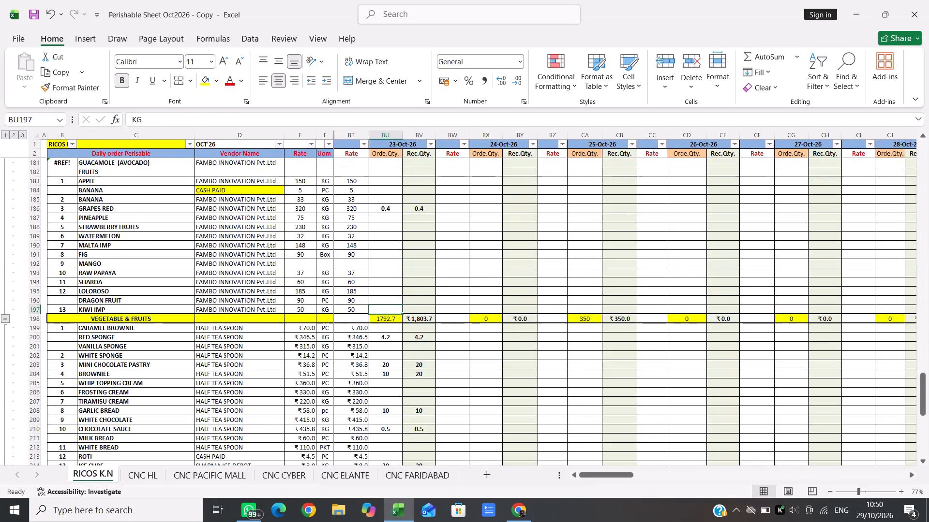
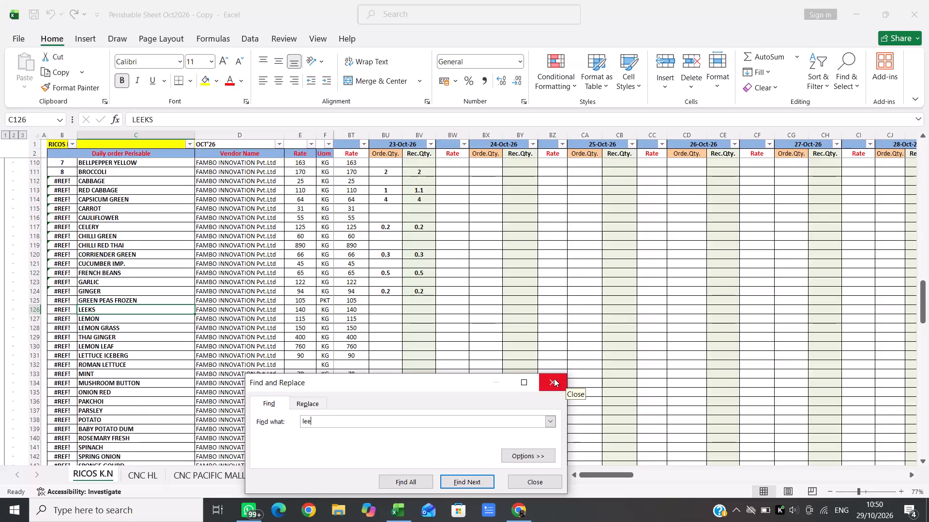
Enter 0.2 as the LEEKS row's ordered quantity for 23-Oct-26 and move to its received quantity cell.
key("Right")
key("Right")
key("Right")
left_click(559, 379)
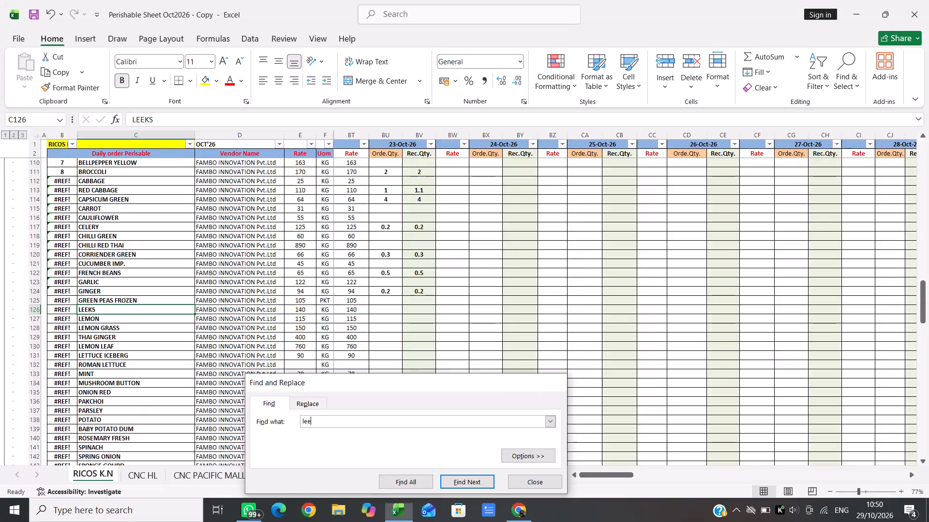
key("Right")
key("Right")
key("Right")
key("Right")
key("Right")
type("0.2")
key("Right")
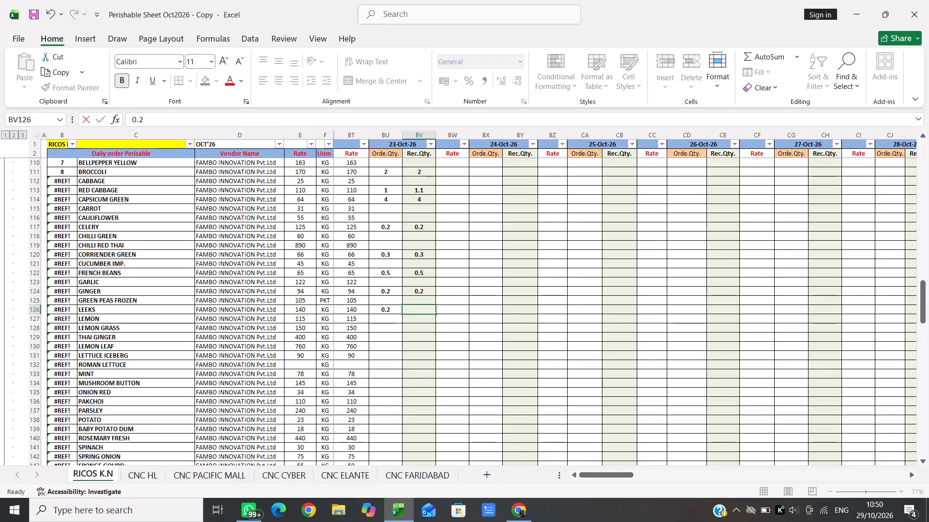
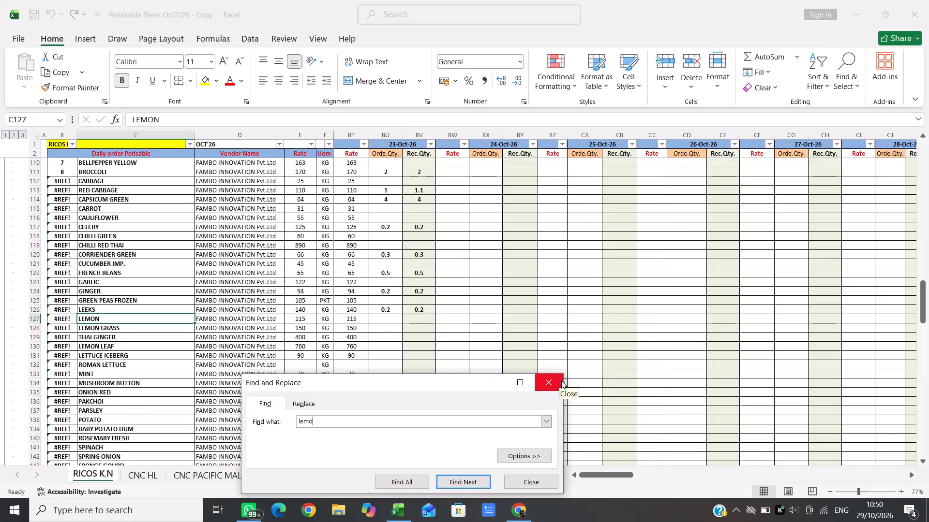
Close the item search and go to the LEMON row's ordered quantity cell for 23-Oct-26.
key("Right")
key("Right")
key("Right")
key("Right")
left_click(561, 380)
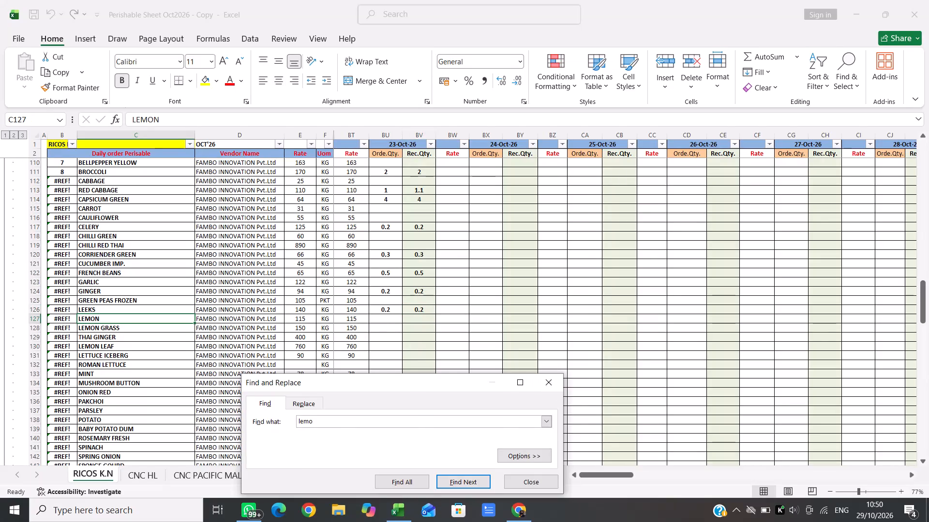
key("Right")
key("Right")
key("Right")
key("Right")
key("Right")
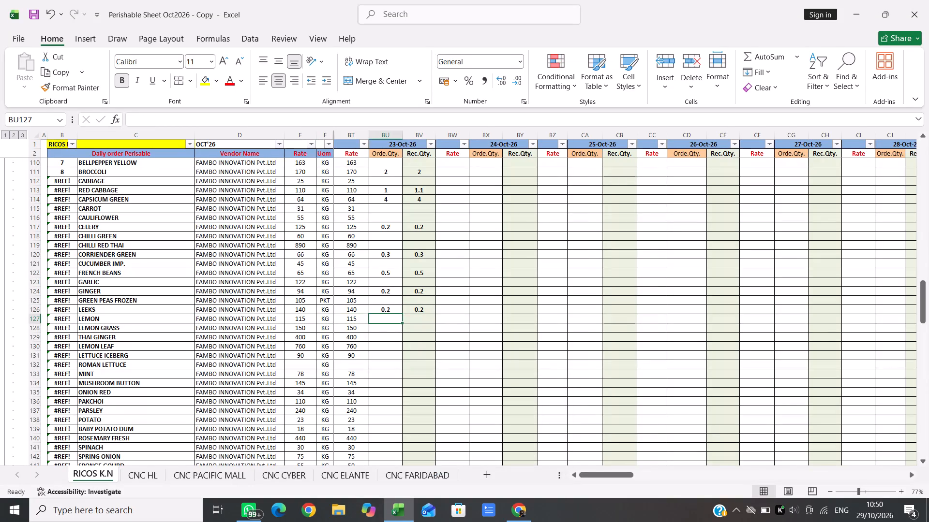
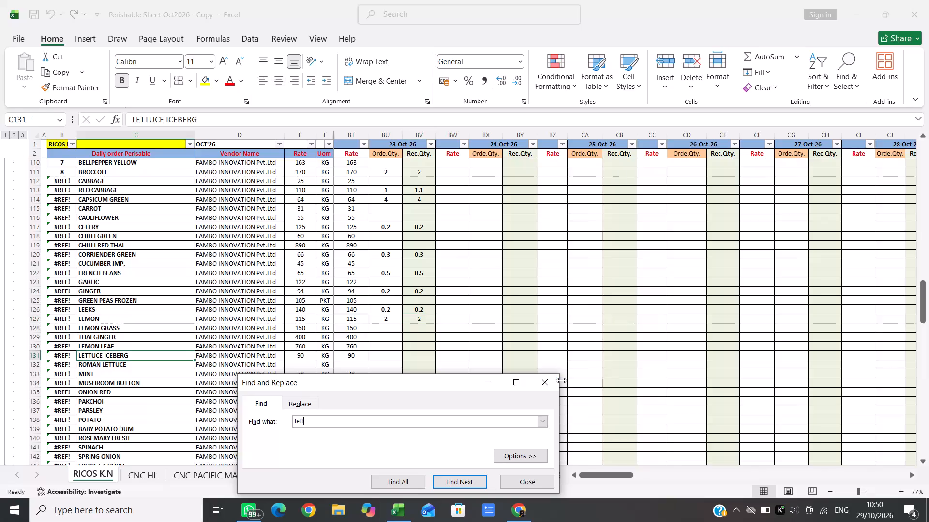
Close the item search and go to the LETTUCE ICEBERG row's ordered quantity cell for 23-Oct-26.
left_click(552, 377)
key("Right")
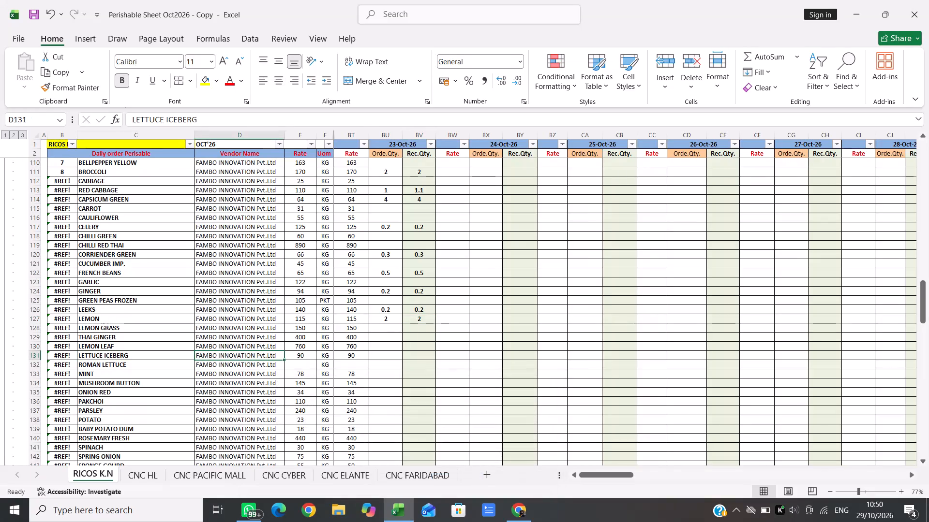
key("Right")
key("Right")
key("Right")
key("Right")
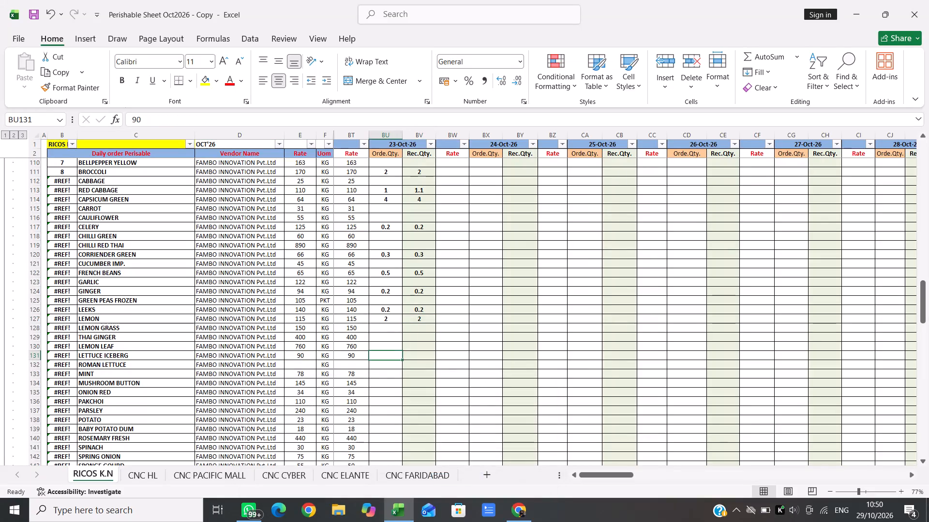
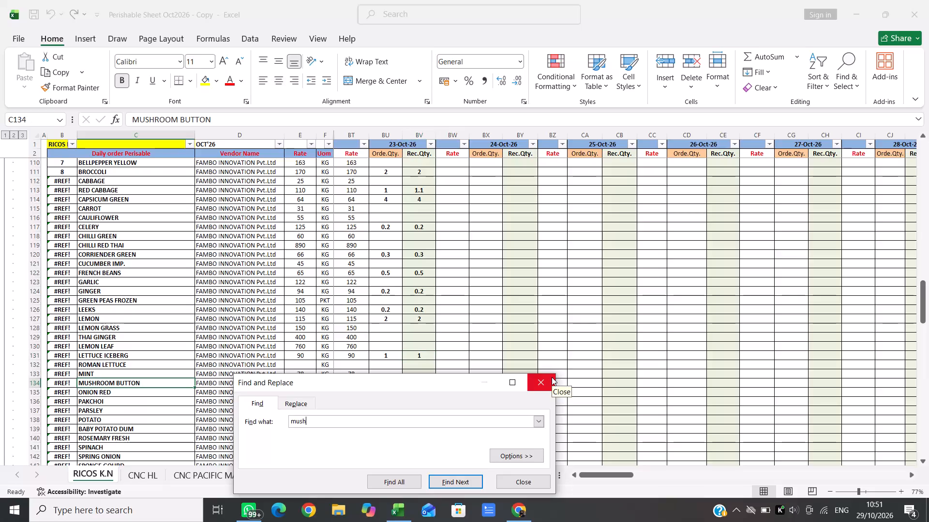
Close the item search and go to the MUSHROOM BUTTON row's ordered quantity cell for 23-Oct-26.
left_click(539, 382)
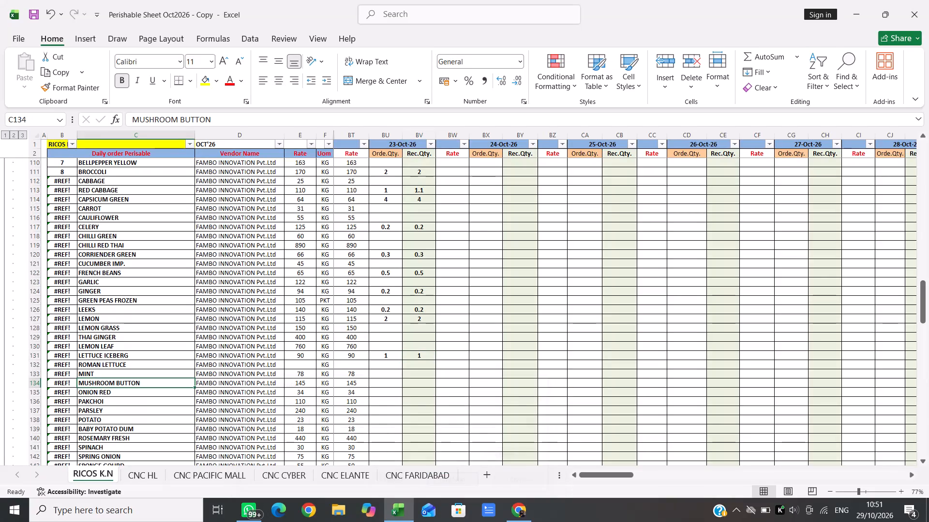
key("Right")
key("Right")
key("Right")
key("Right")
key("Right")
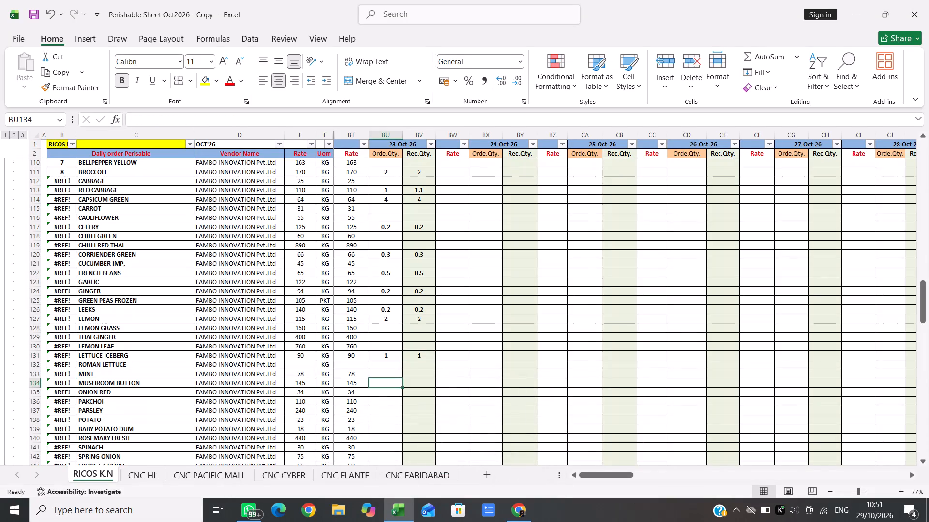
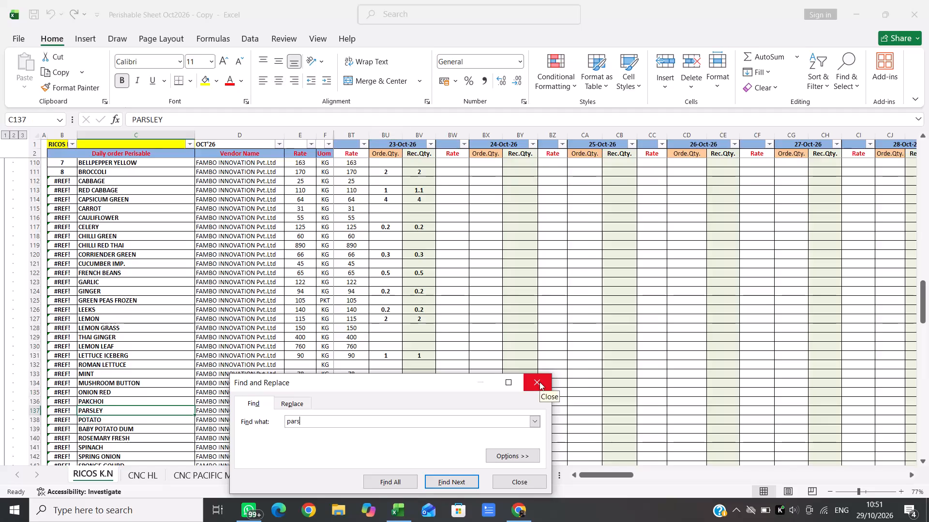
Close the item search and enter 0.2 as the PARSLEY row's ordered quantity for 23-Oct-26.
left_click(539, 382)
key("Right")
key("Right")
key("Right")
key("Right")
key("Right")
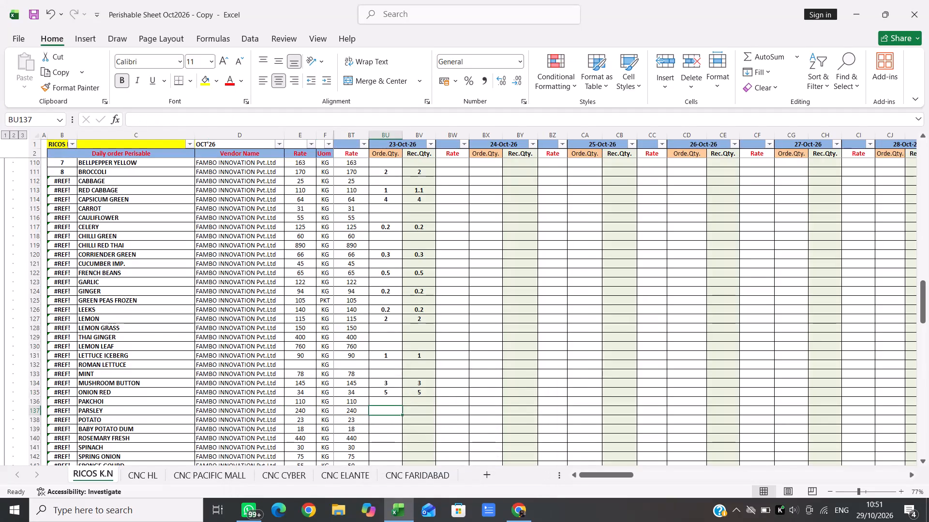
type("0.2")
key("Right")
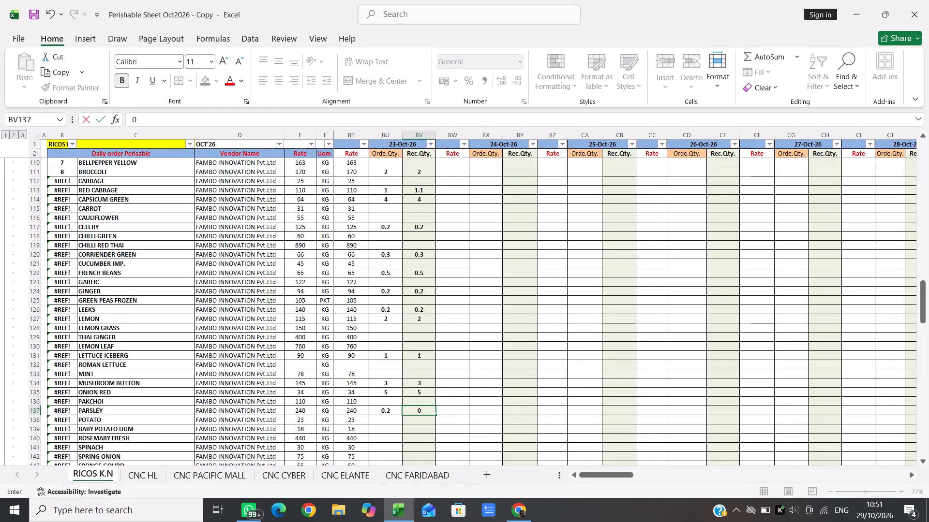
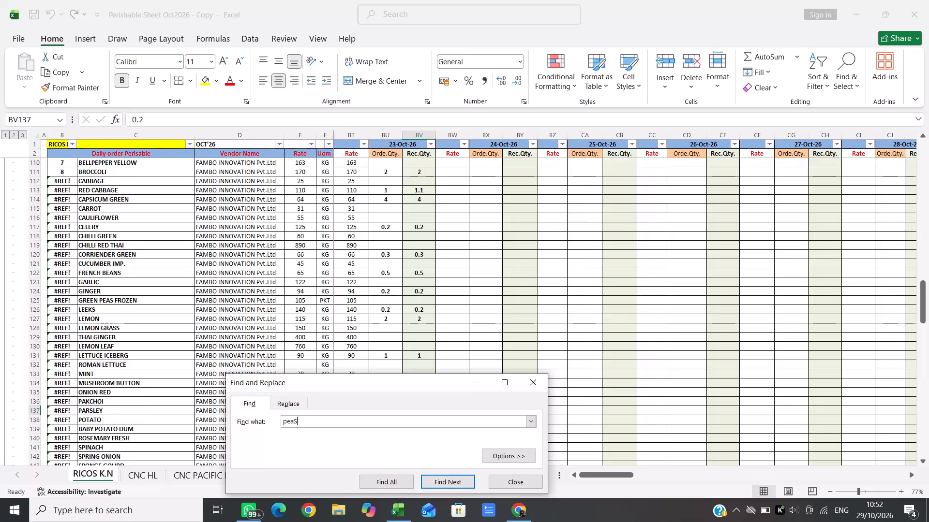
Search for "peas" to find the GREEN PEAS FROZEN row, close the search, and move along the row toward its 23-Oct-26 quantity cells.
key("Return")
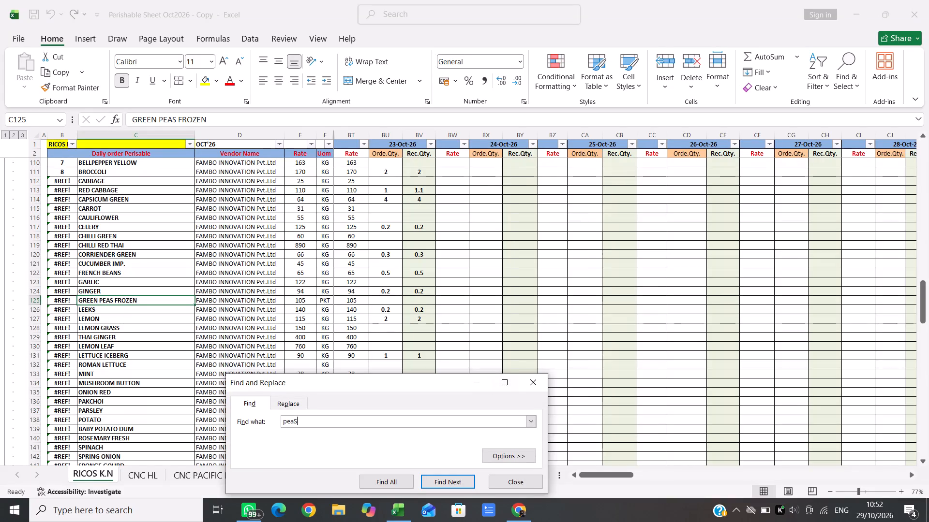
key("Right")
key("Right")
key("Right")
key("Right")
key("Right")
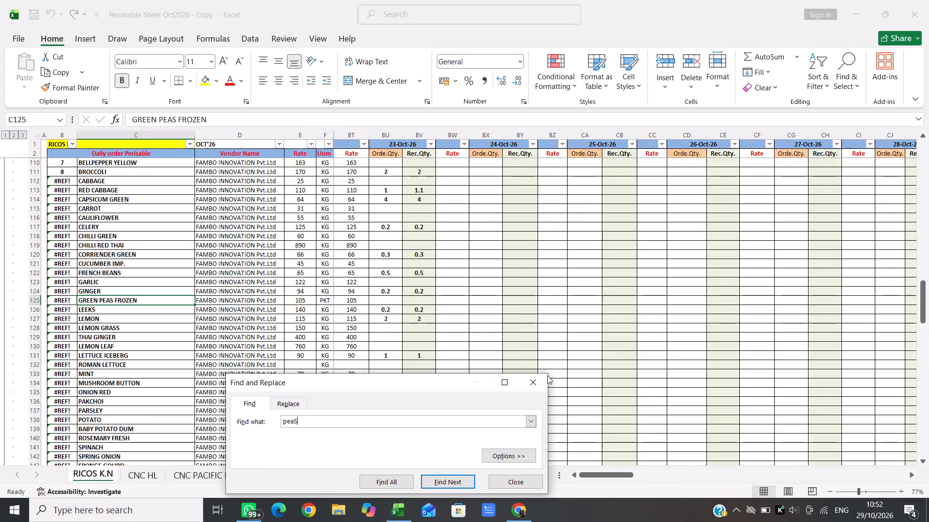
left_click(539, 378)
key("Right")
key("Right")
key("Right")
key("Right")
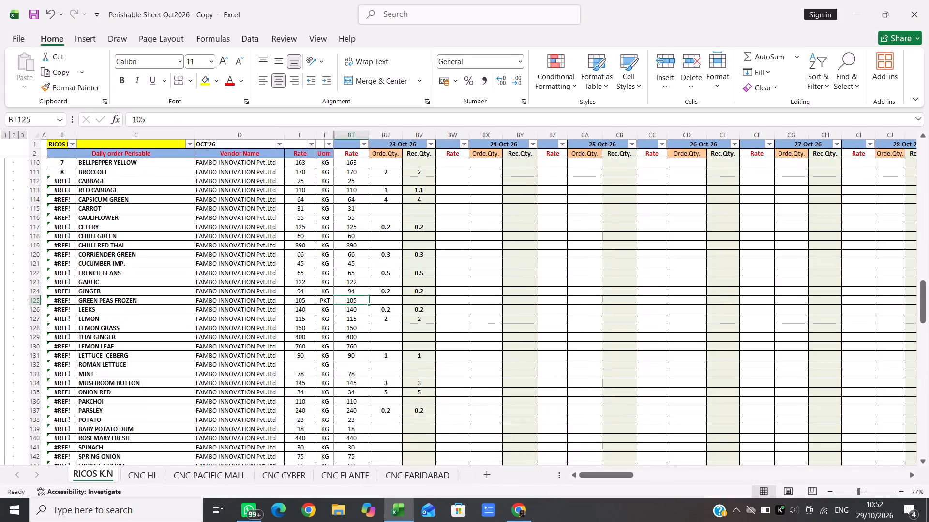
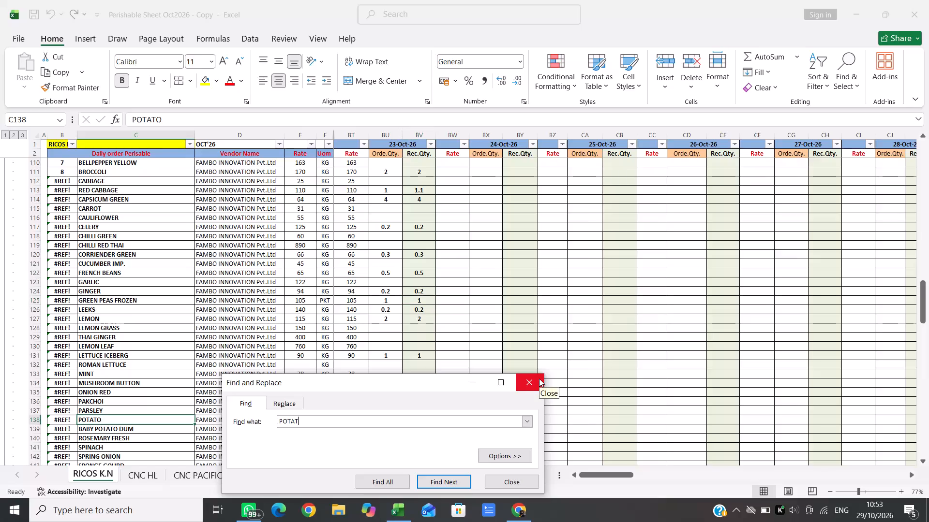
Close the search and enter 6 as the POTATO row's ordered quantity for 23-Oct-26.
left_click(533, 378)
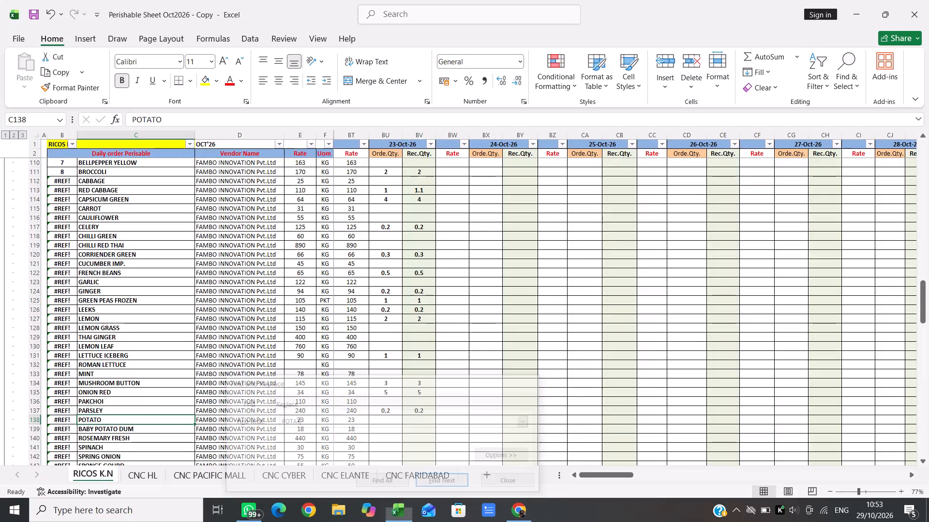
key("Right")
key("Right")
key("Right")
key("Right")
key("Right")
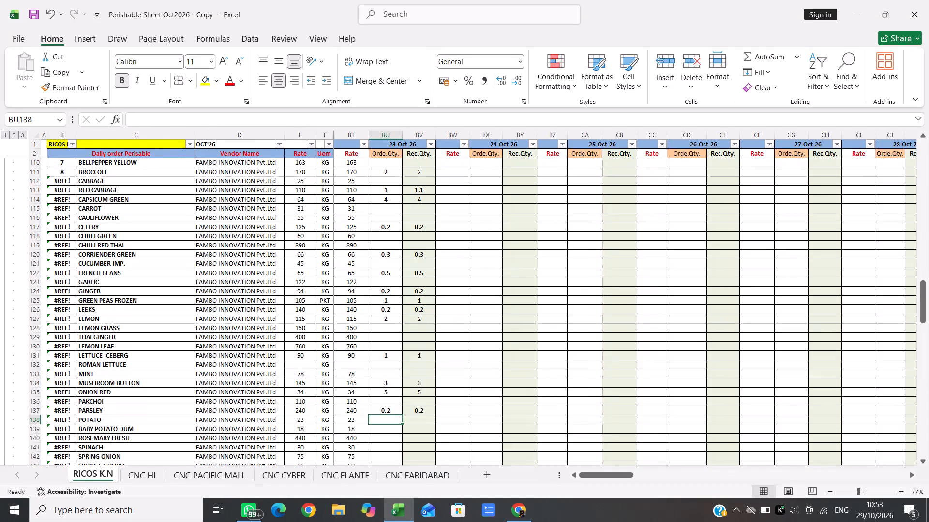
key("6")
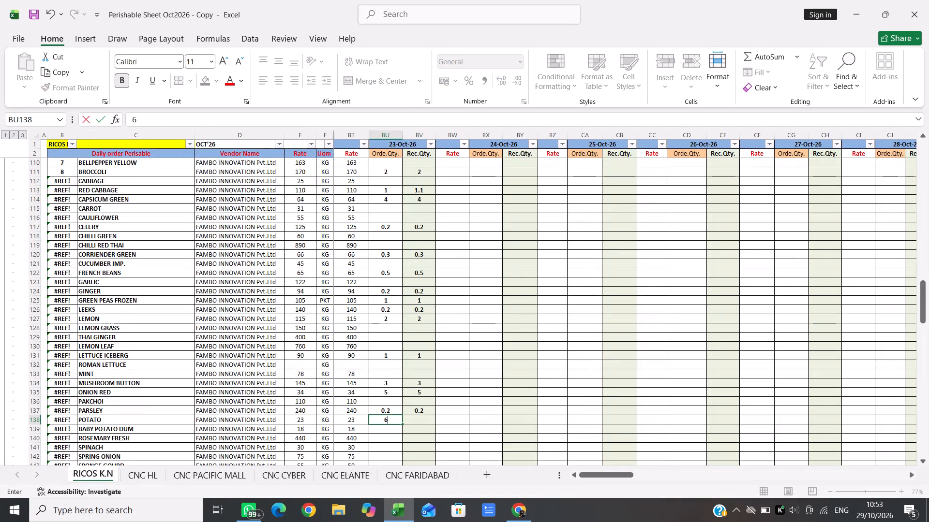
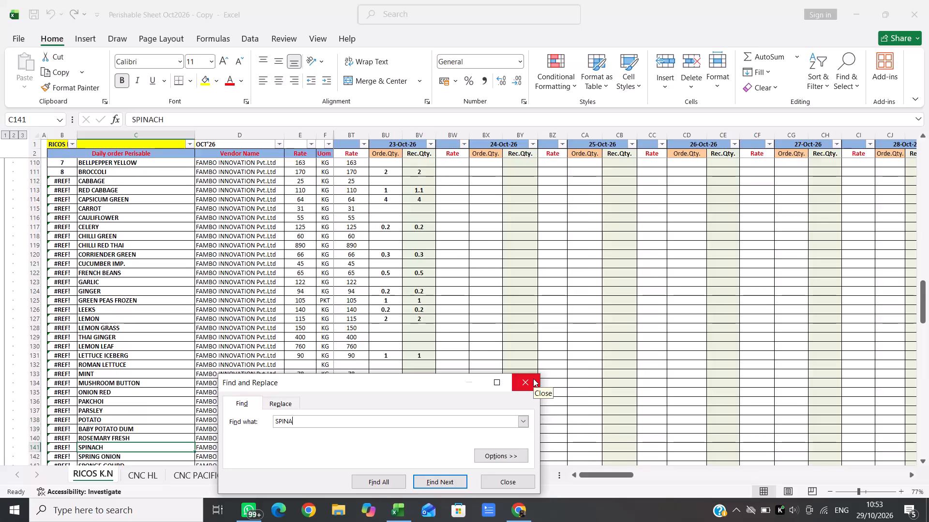
Close the search and go to the SPINACH row's ordered quantity cell for 23-Oct-26.
left_click(533, 378)
key("Right")
key("Right")
key("Right")
key("Right")
key("Right")
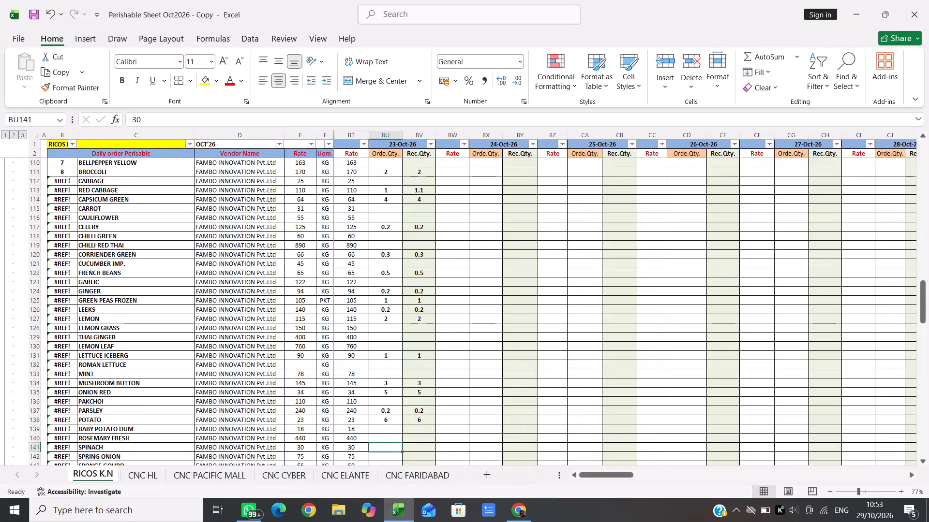
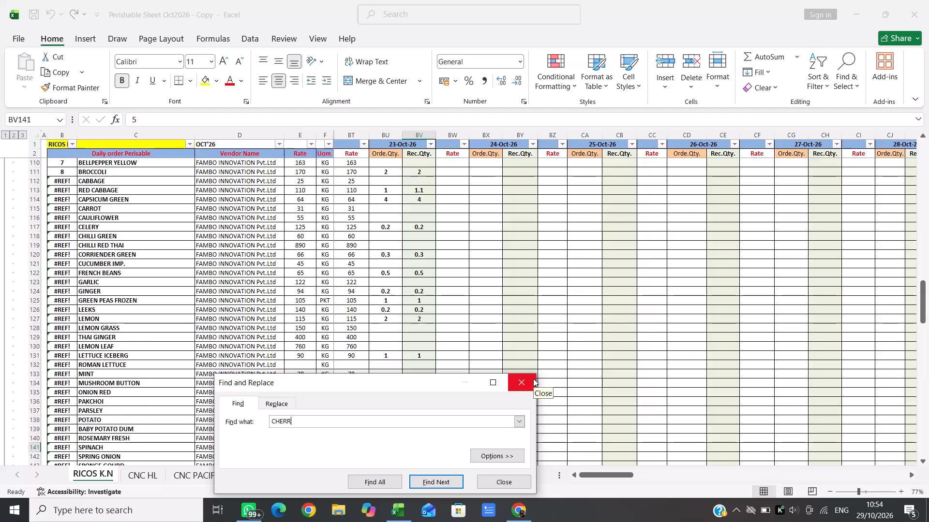
Find the CHERRY TOMATO row with the search term CHERR, close the search, and move along the row toward its 23-Oct-26 quantities.
key("Return")
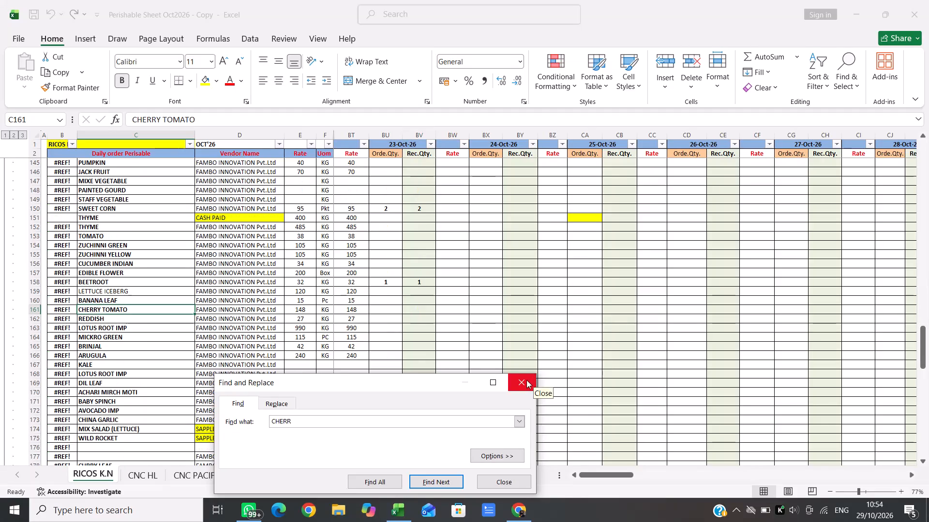
left_click(525, 380)
key("Right")
key("Right")
key("Right")
key("Right")
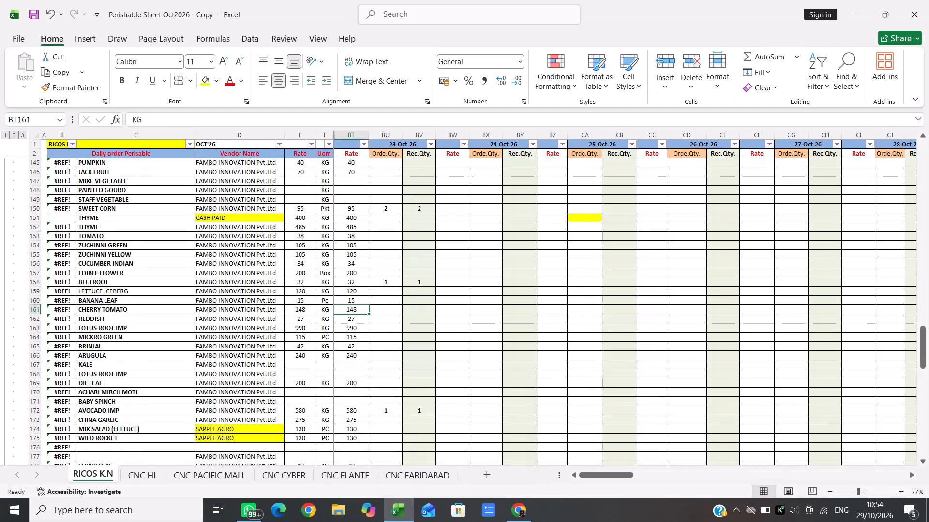
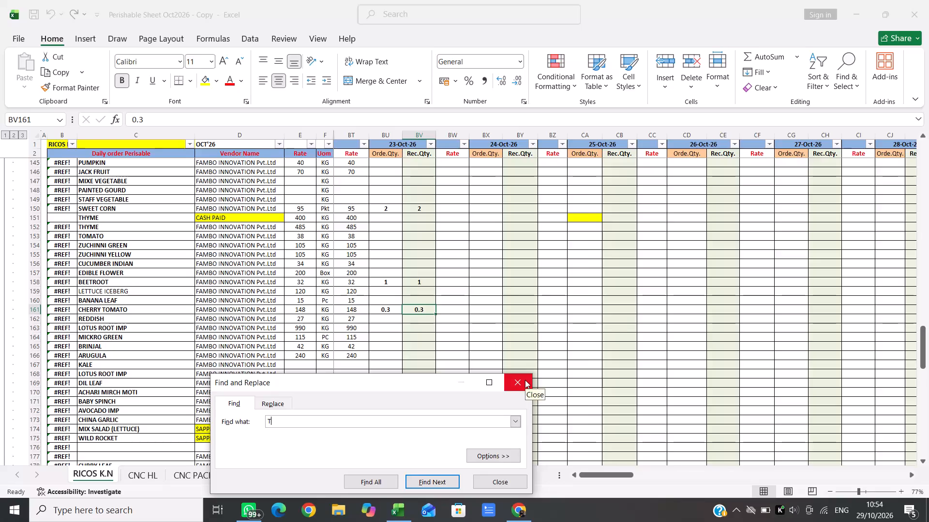
Find the TOMATO row with the search term TOMAT and go to its 23-Oct-26 ordered quantity cell.
key("Return")
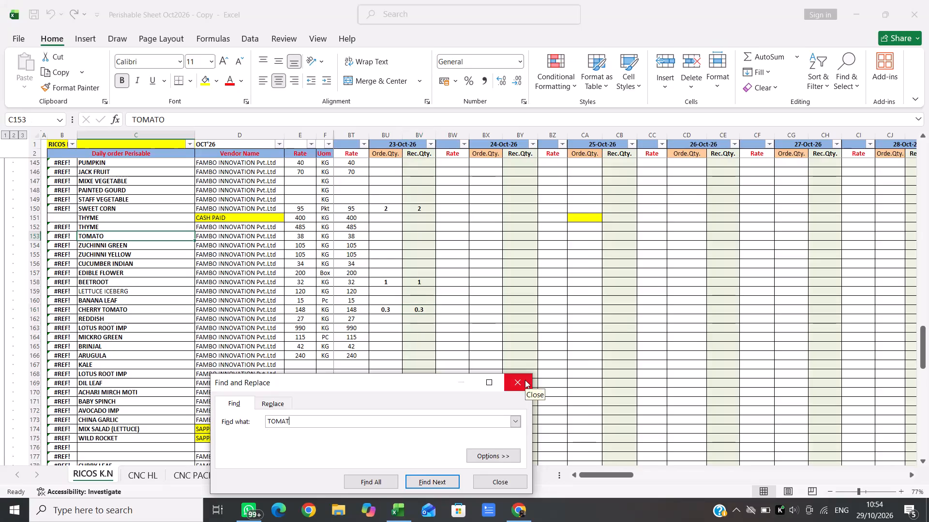
left_click(525, 380)
key("Right")
key("Right")
key("Right")
key("Right")
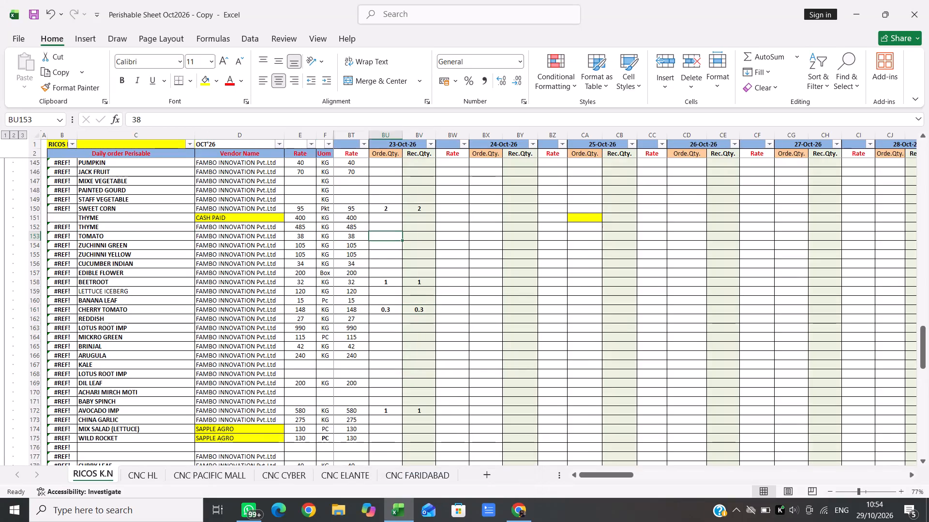
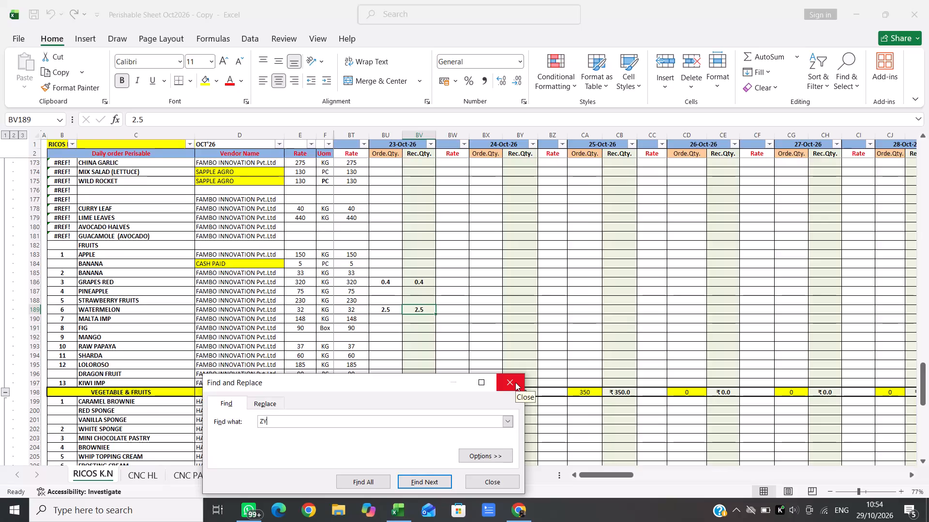
Find the ZUCHINNI GREEN row with the search term ZU and go to its 23-Oct-26 ordered quantity cell.
key("BackSpace")
key("u")
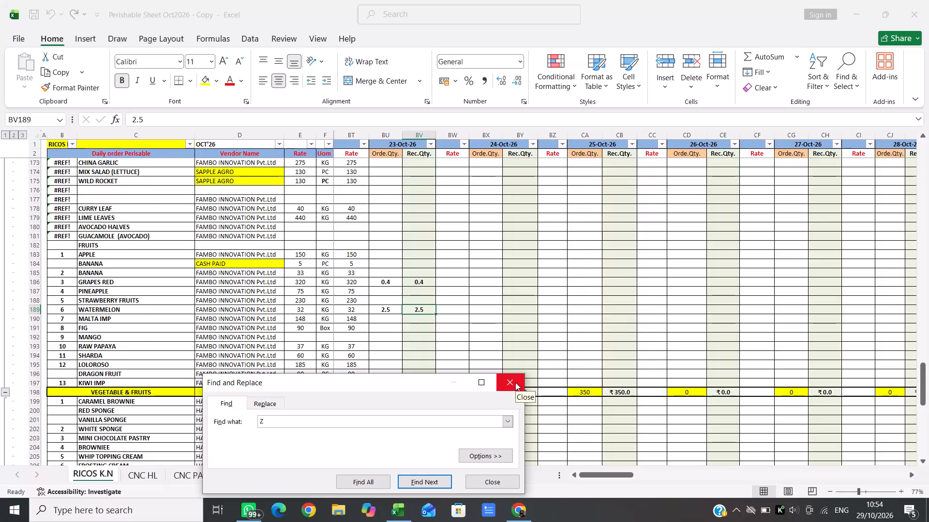
key("Return")
left_click(515, 382)
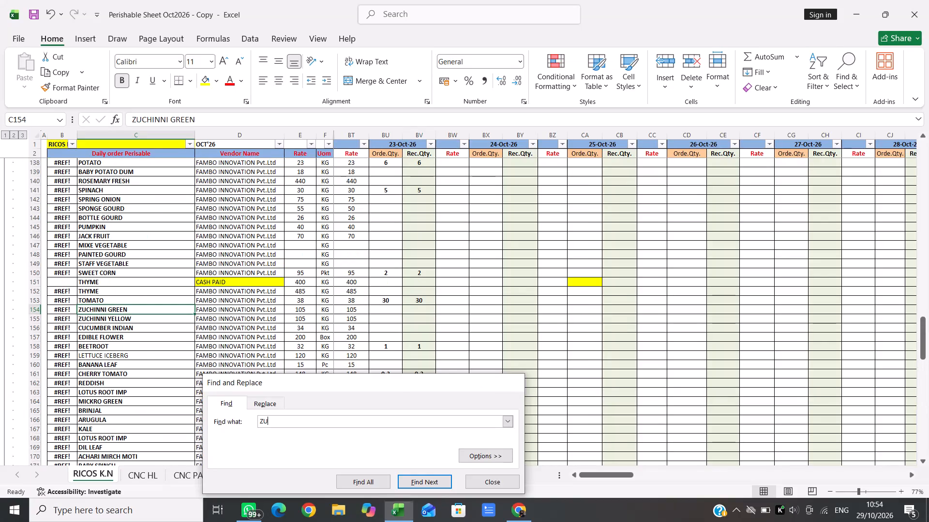
key("Right")
key("Right")
key("Right")
key("Right")
key("Right")
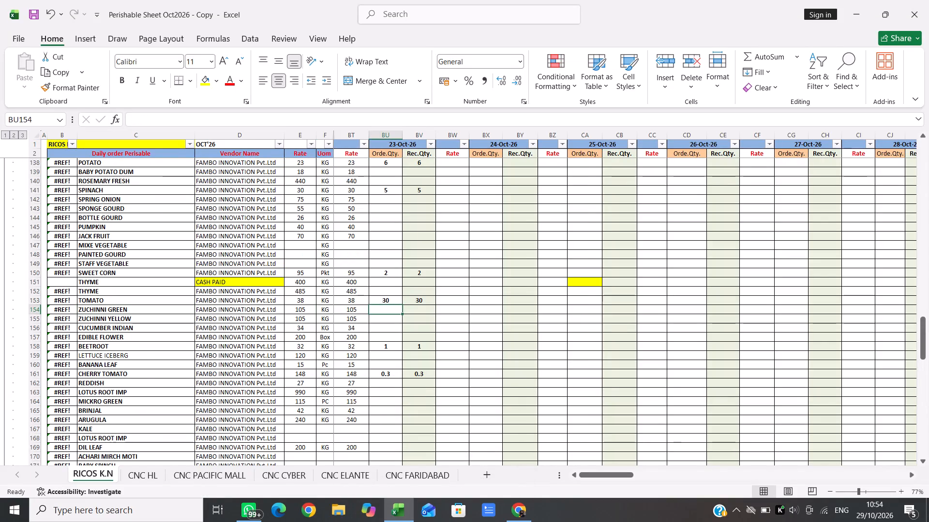
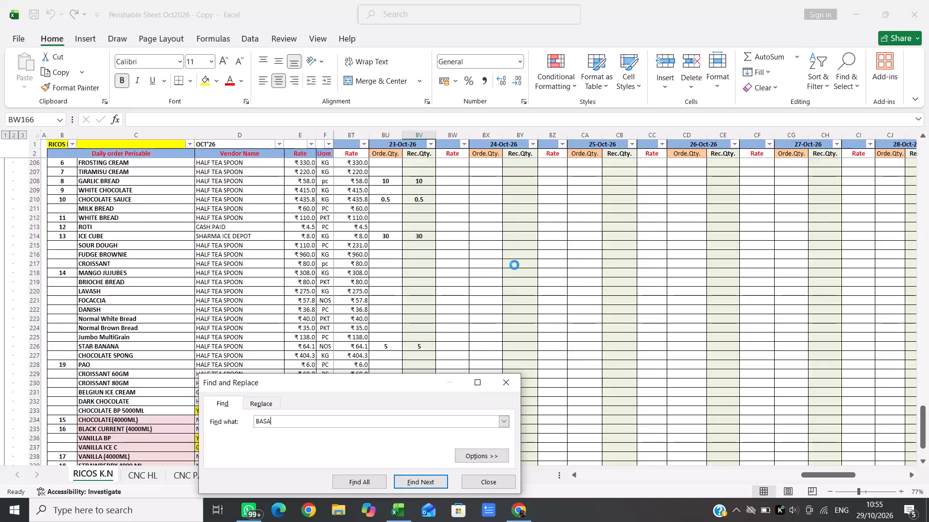
Close the search and go to the 23-Oct-26 ordered quantity cell in the BASA FISH FILLET row.
left_click(506, 379)
key("Right")
key("Right")
key("Right")
key("Right")
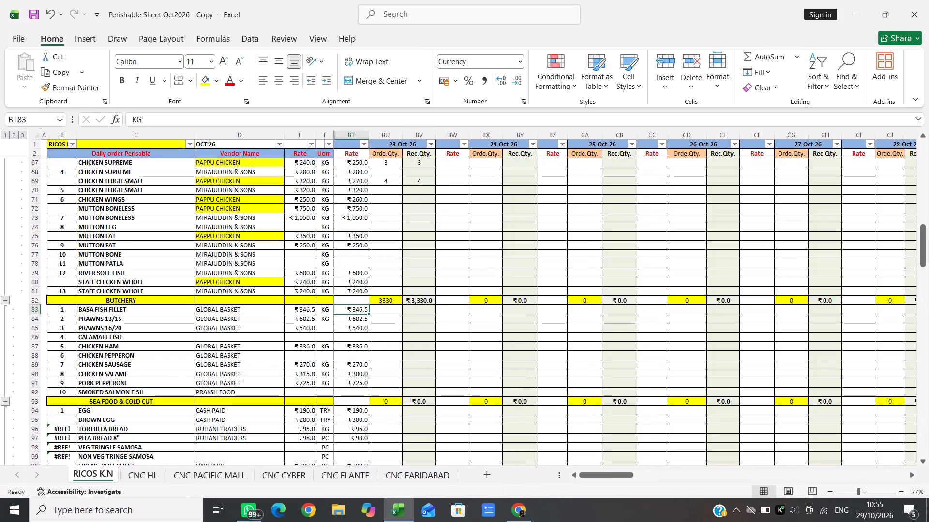
key("Right")
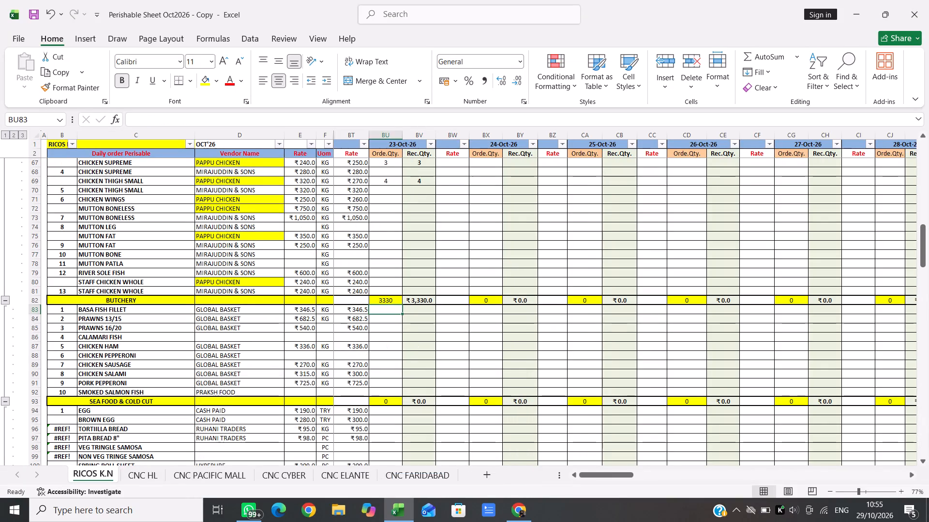
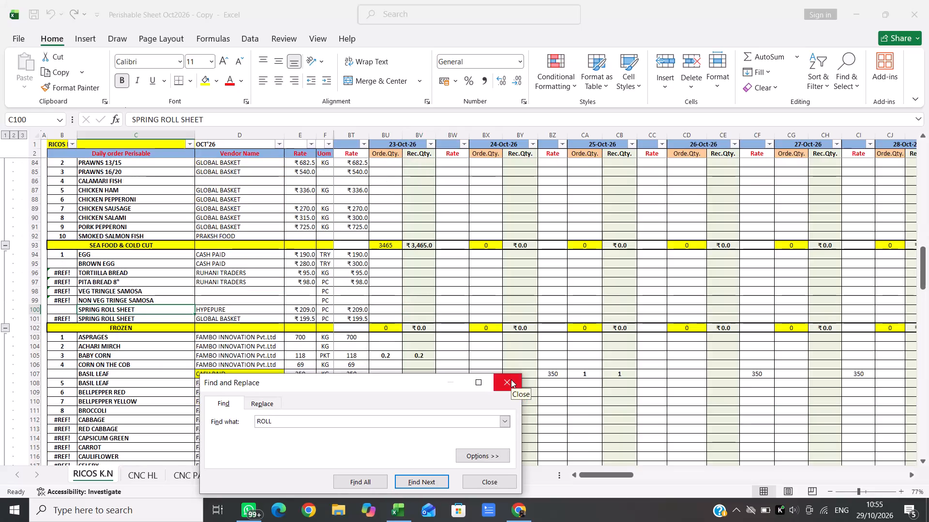
Close the search and move along the GLOBAL BASKET SPRING ROLL SHEET row toward its 23-Oct-26 ordered quantity cell.
left_click(511, 379)
key("Down")
key("Right")
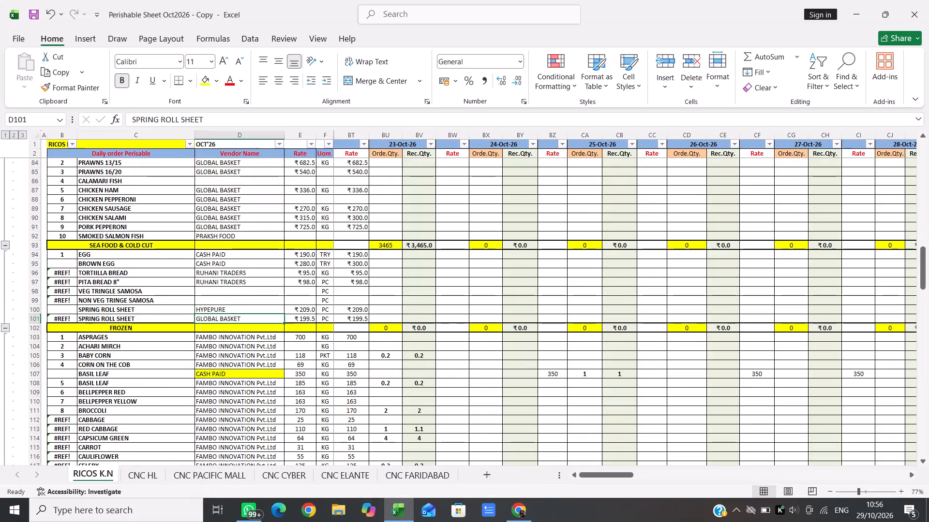
key("Right")
key("Right")
key("Right")
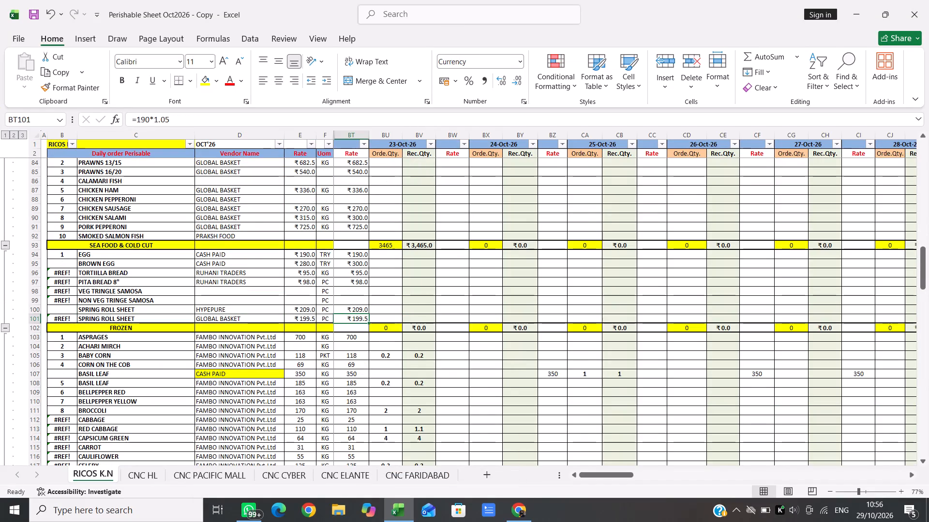
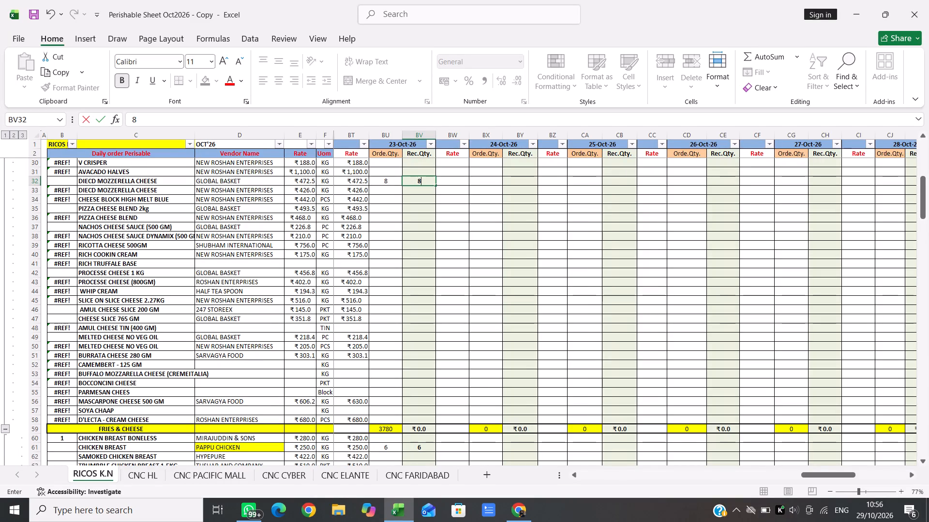
Commit the received quantity of 8 for GLOBAL BASKET's DIECD MOZZERELLA CHEESE and select the 23-Oct-26 ordered quantity cell for PROCESSE CHEESE 1 KG.
left_click(390, 273)
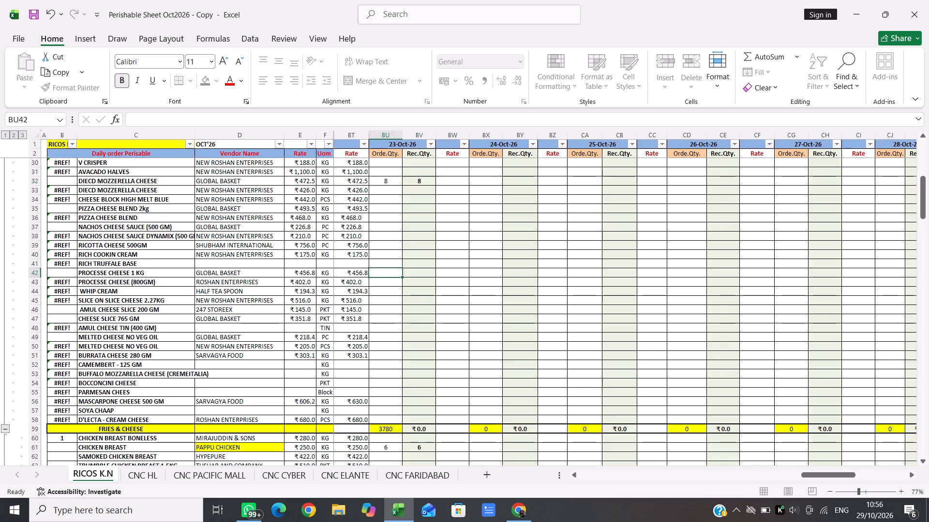
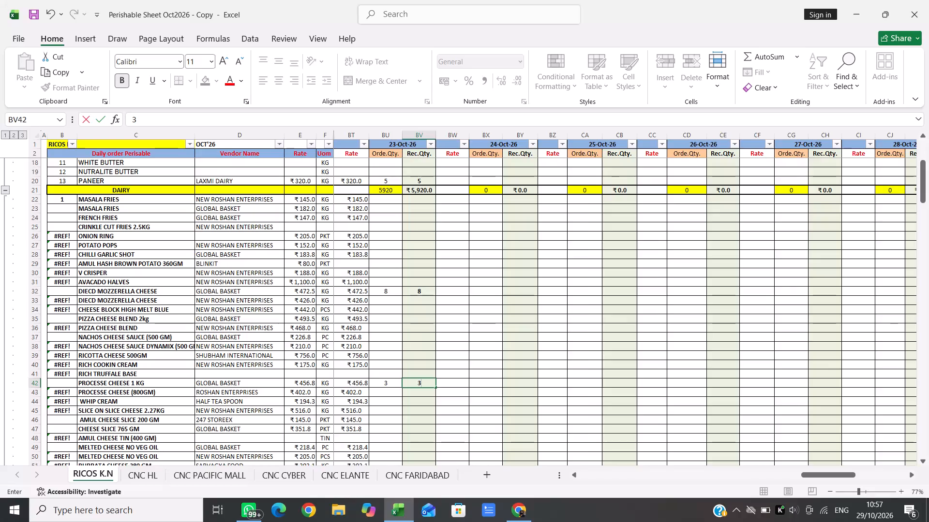
Commit the 23-Oct-26 received quantity of 3 for PROCESSE CHEESE 1 KG and select the ordered quantity cell for GLOBAL BASKET's MASALA FRIES.
left_click(389, 209)
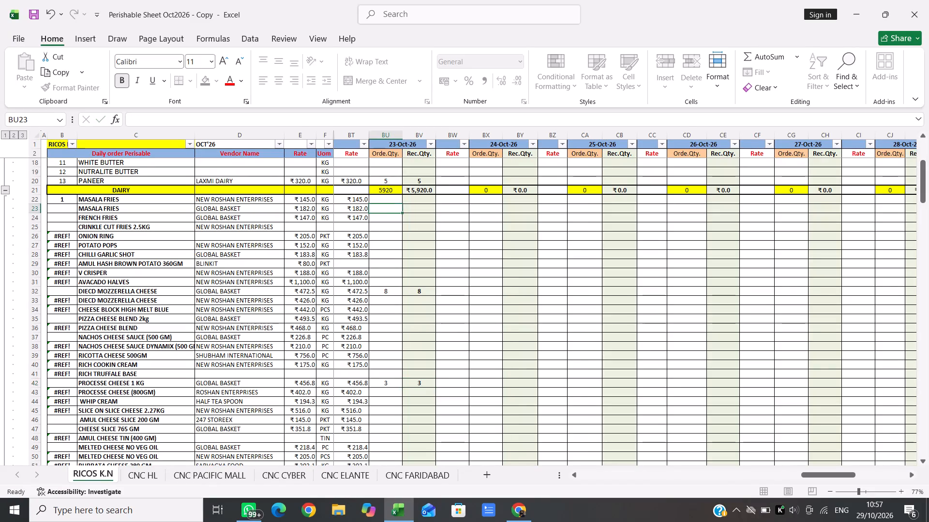
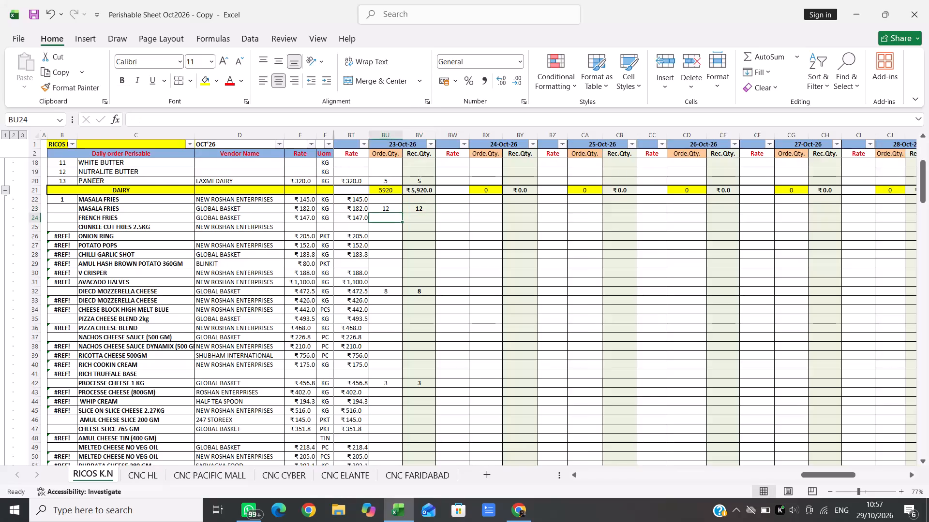
Enter 12.5 as the 23-Oct-26 ordered quantity for GLOBAL BASKET's FRENCH FRIES.
type("12.5")
key("Right")
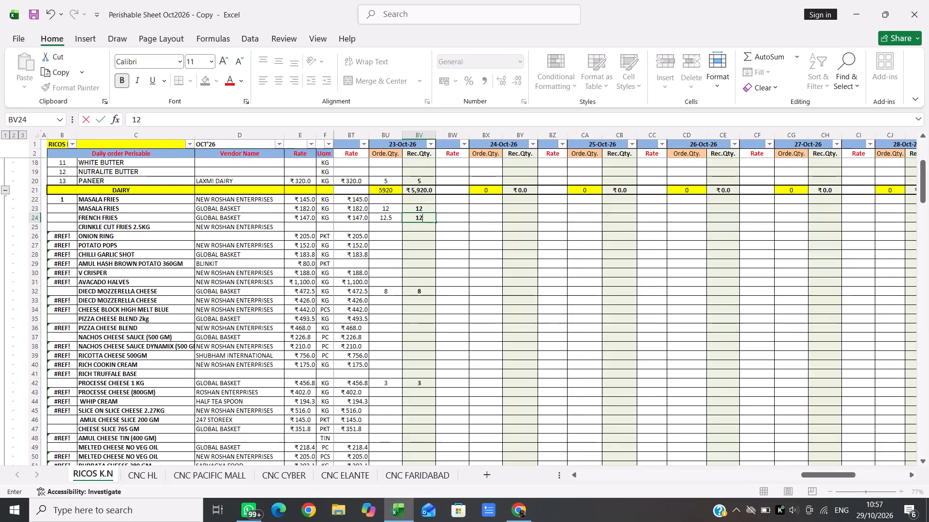
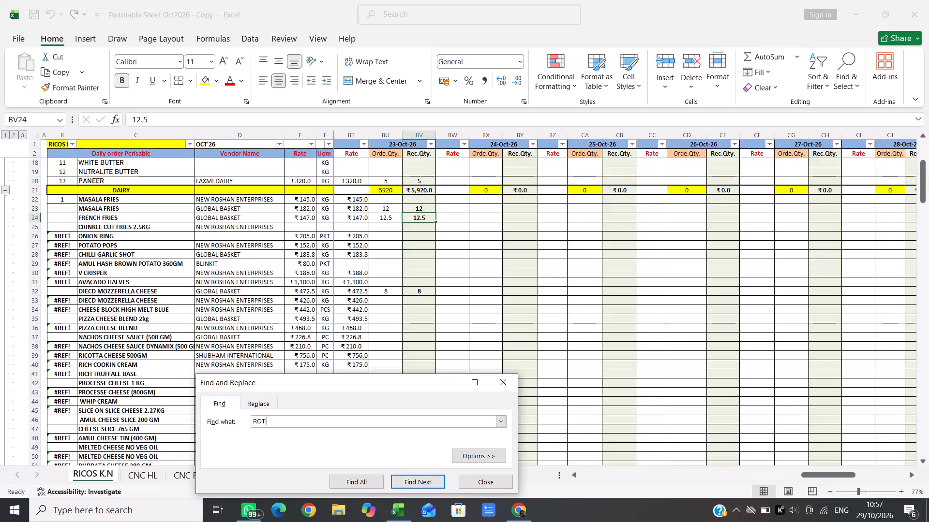
Find the ROTI row and enter 240 as both its ordered and received quantity for 23-Oct-26.
key("Return")
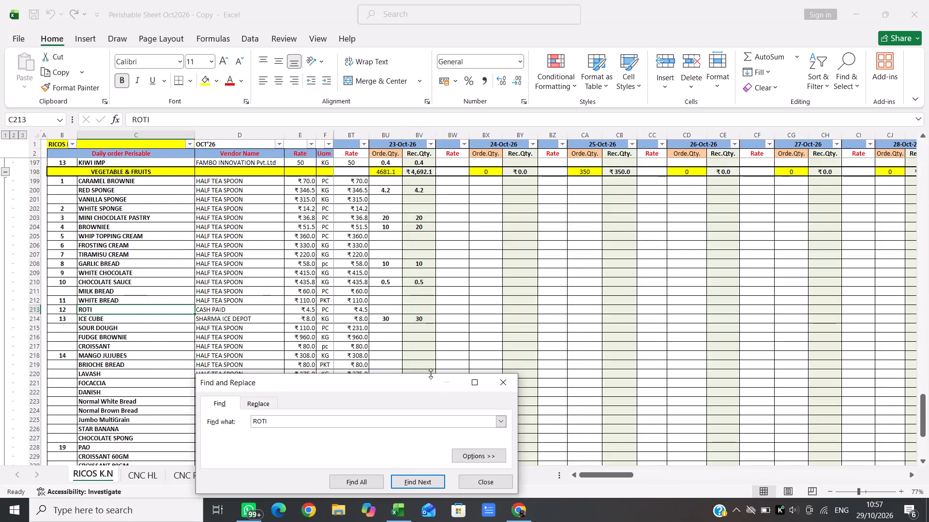
left_click(498, 380)
key("Right")
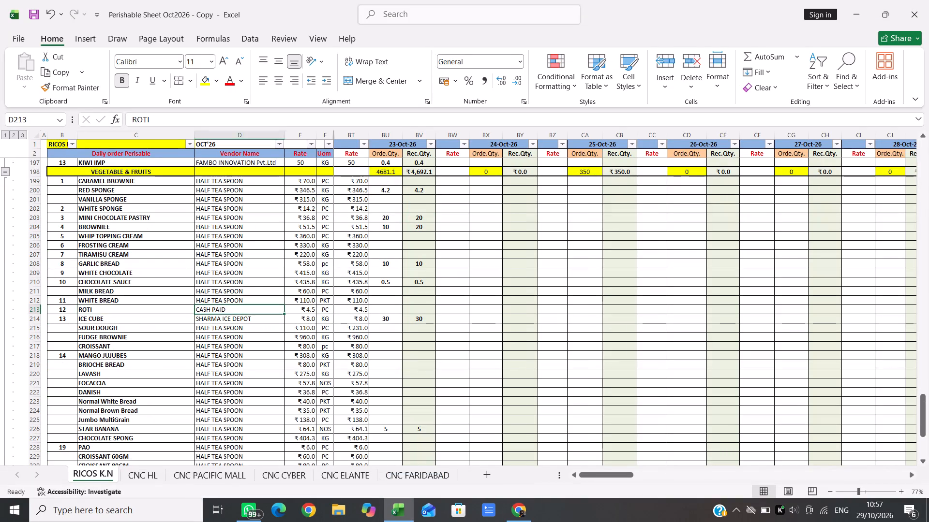
key("Right")
key("Right")
key("Right")
key("Right")
type("240")
key("Right")
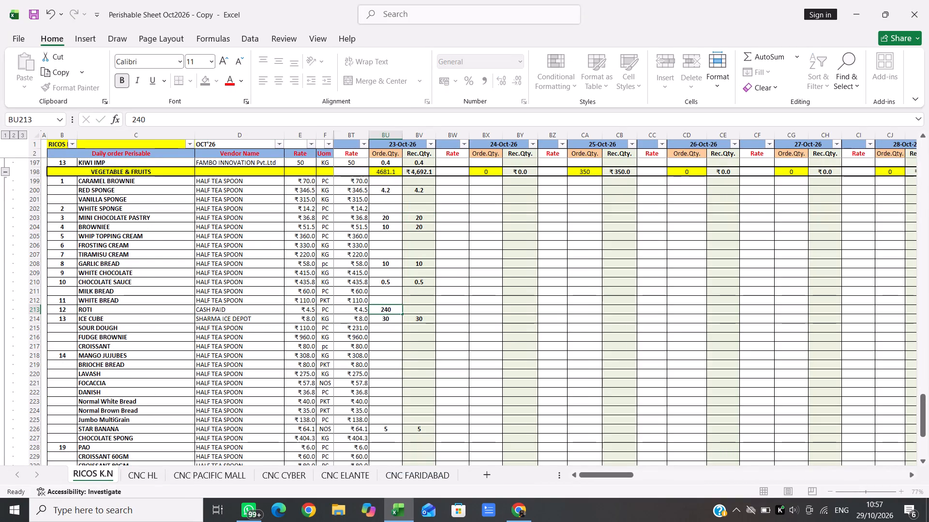
type("240")
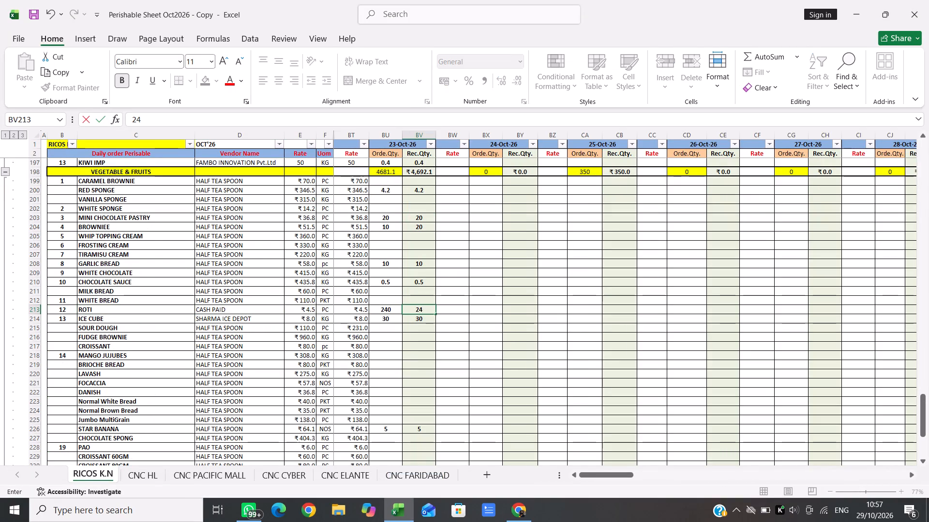
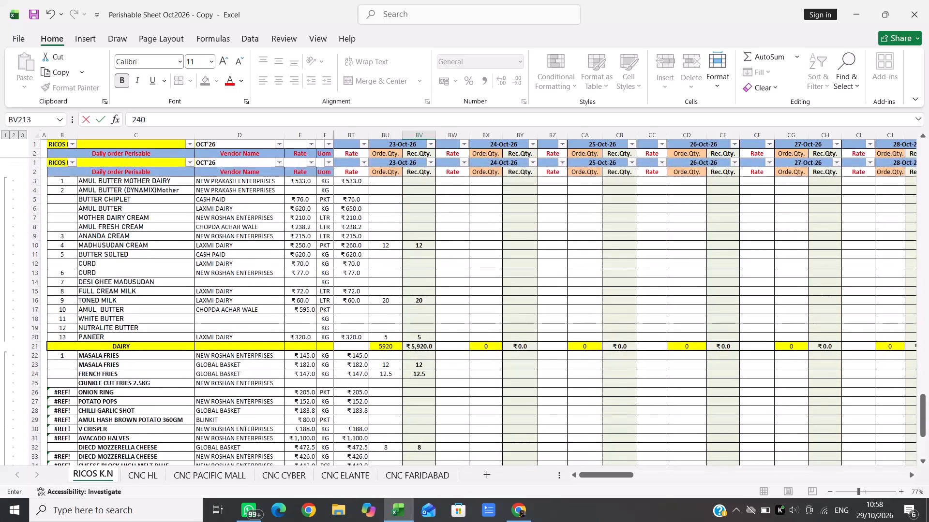
Open the CNC HL sheet and locate its 22-Oct-26 and 23-Oct-26 columns beside the dairy items.
key("ctrl+c")
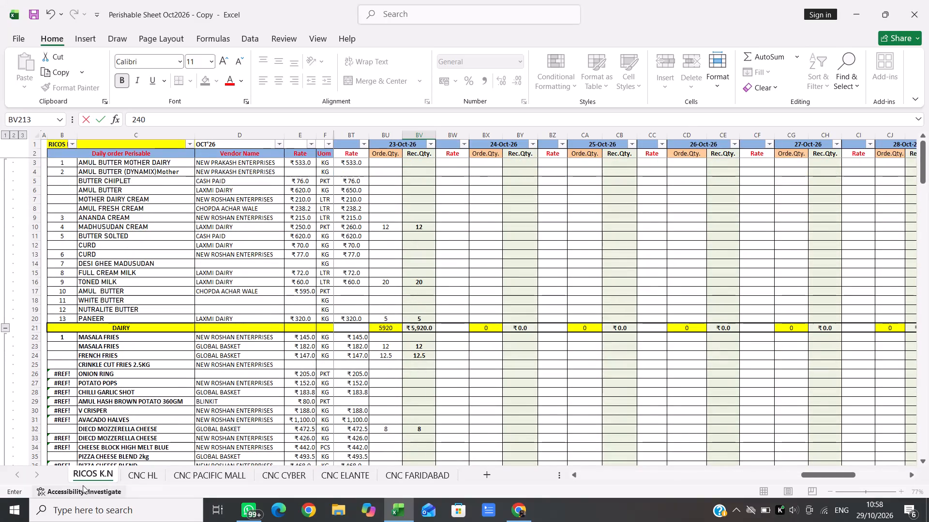
left_click(150, 477)
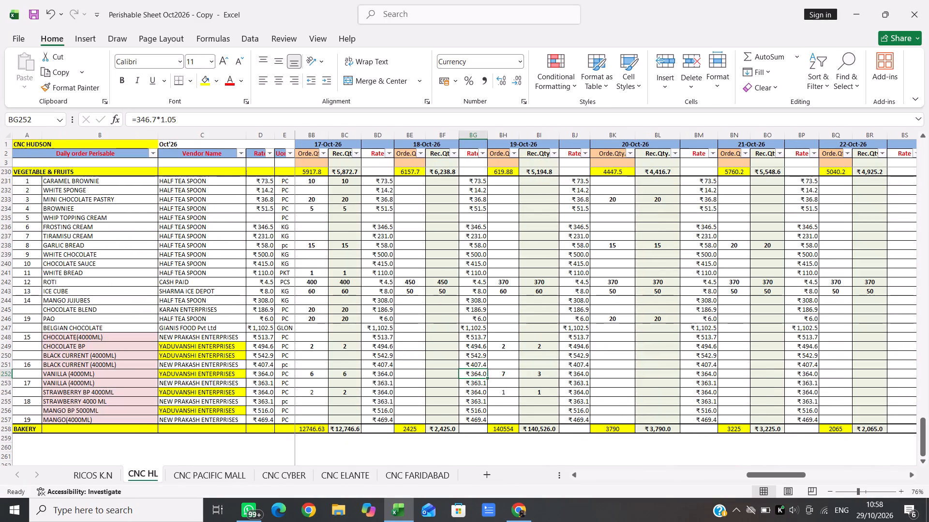
scroll(462, 424, "left", 9)
scroll(462, 424, "right", 2)
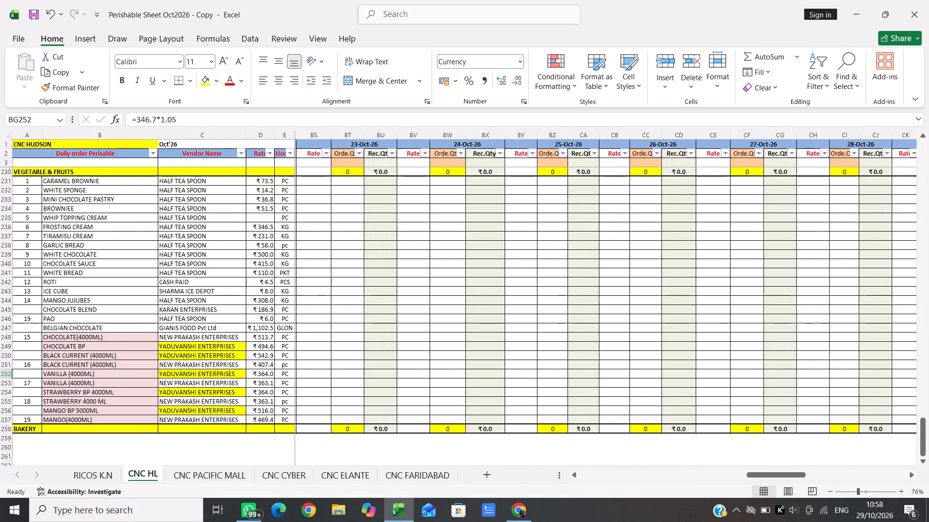
scroll(462, 424, "right", 2)
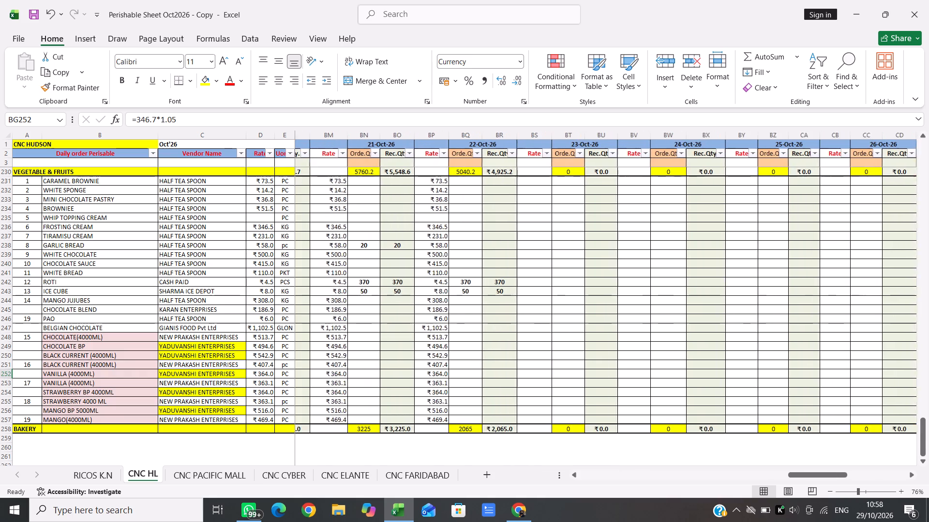
scroll(462, 424, "up", 8)
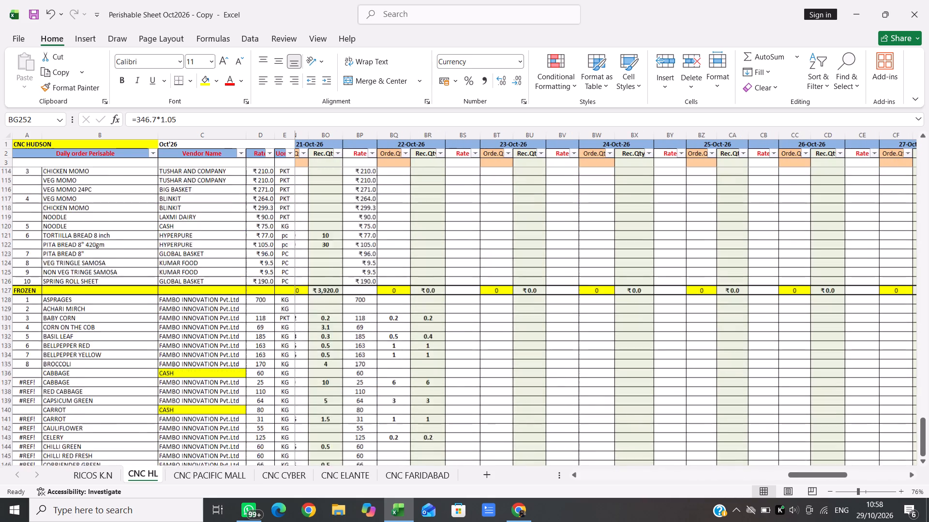
scroll(462, 424, "up", 6)
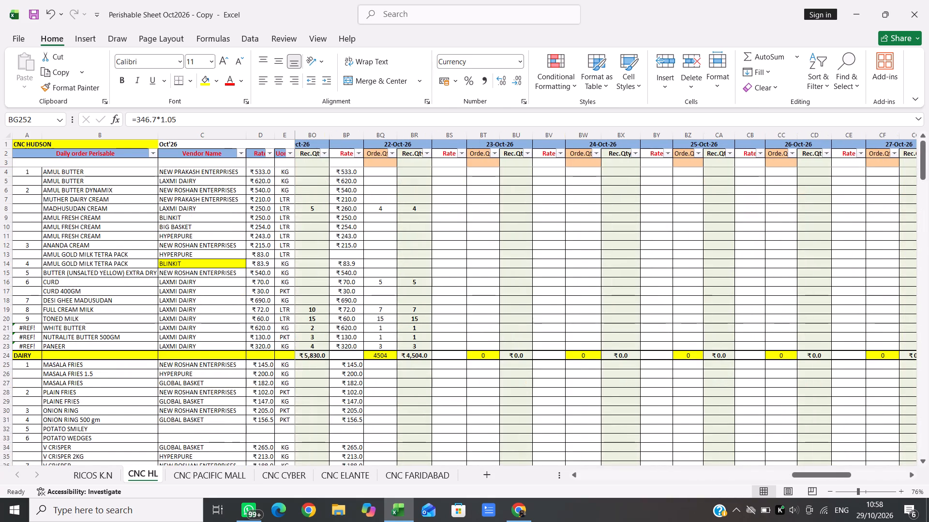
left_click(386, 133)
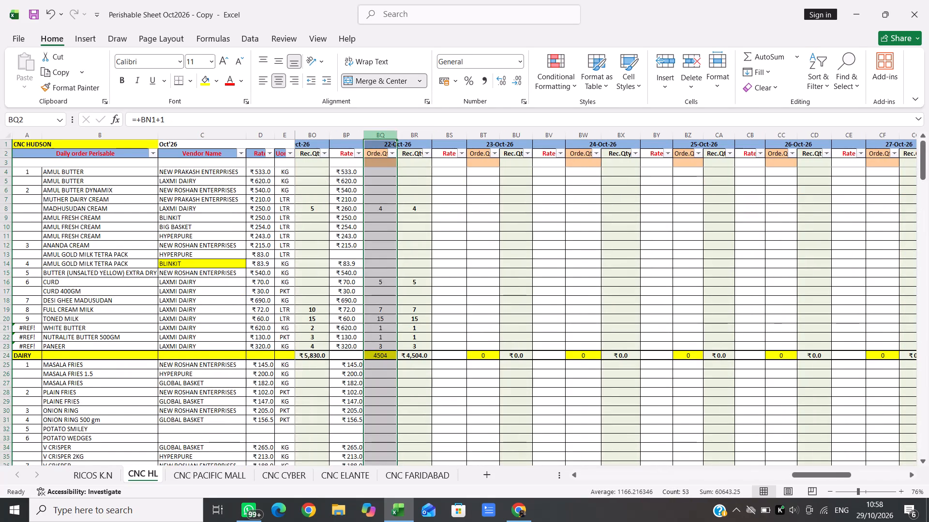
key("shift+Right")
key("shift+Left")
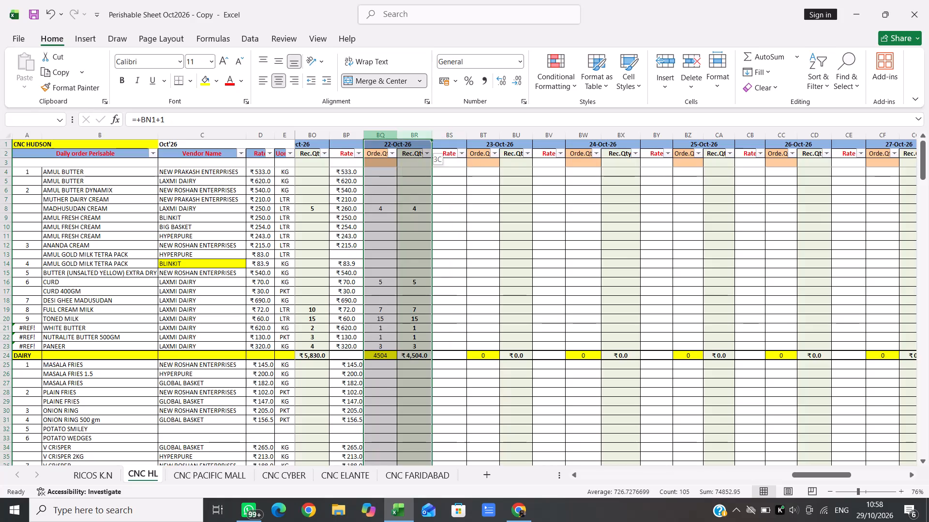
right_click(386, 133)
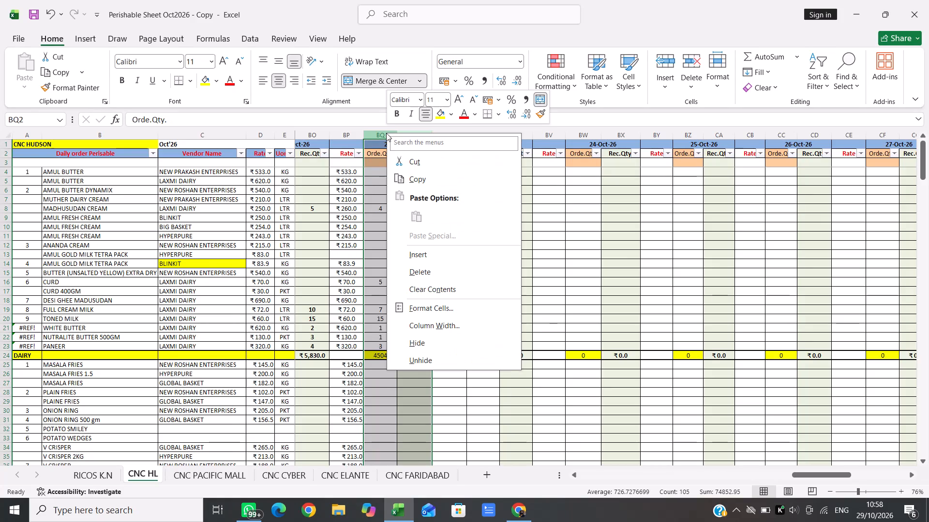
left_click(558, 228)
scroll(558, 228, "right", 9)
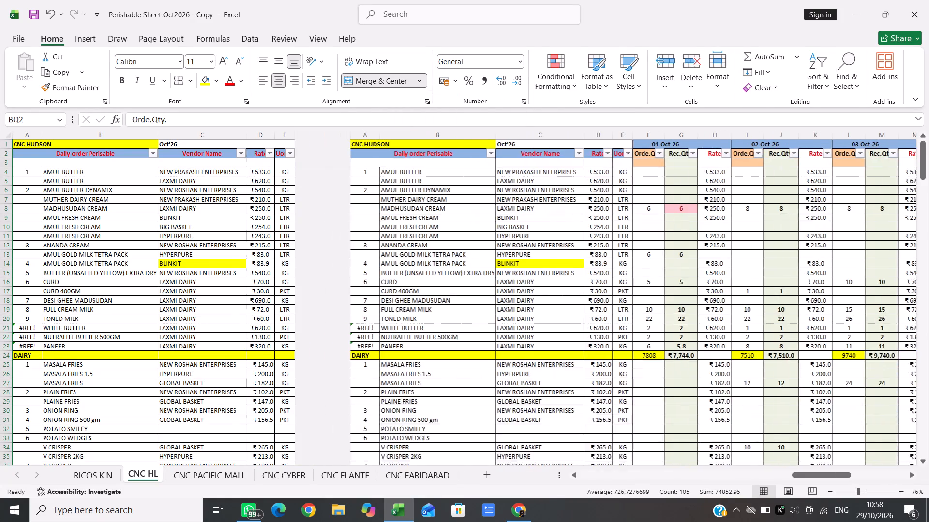
Hide columns F through BO on the CNC HL sheet, covering 01-Oct-26 to 21-Oct-26.
left_click(311, 136)
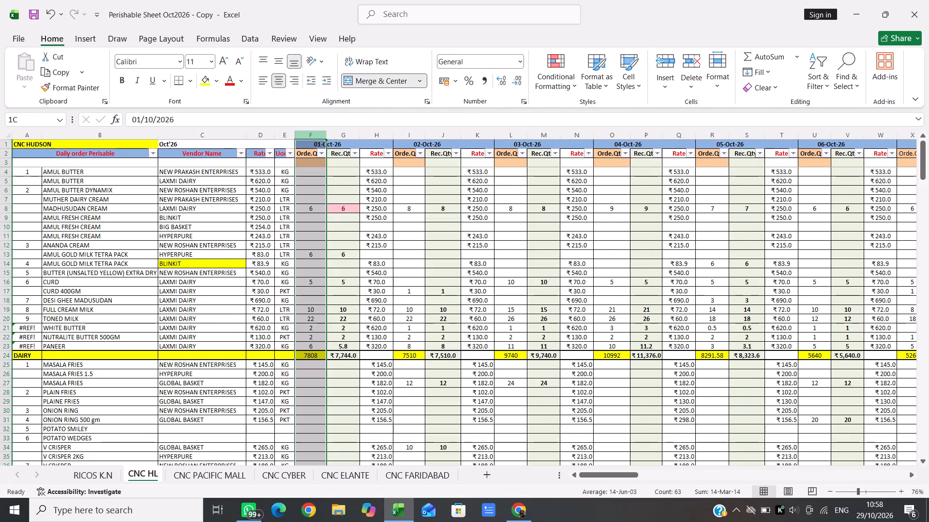
key("shift+Right")
key("shift+Right")
key("shift+Right")
key("shift+Right")
key("shift+Right")
key("shift+Right")
key("shift+Right")
key("shift+Right")
key("shift+Right")
key("shift+Right")
key("shift+Right")
key("shift+Right")
key("shift+Right")
key("shift+Right")
key("shift+Right")
key("shift+Right")
key("shift+Right")
key("shift+Right")
key("shift+Right")
key("shift+Right")
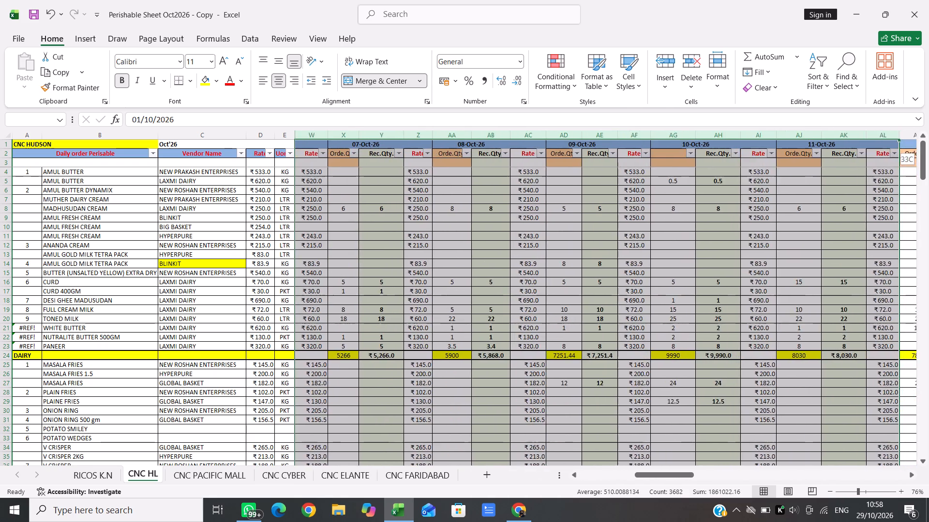
key("shift+Right")
key("shift+Right")
key("shift+Right")
key("shift+Right")
key("shift+Right")
key("shift+Right")
key("shift+Right")
key("shift+Right")
key("shift+Right")
key("shift+Right")
key("shift+Right")
key("shift+Right")
key("shift+Right")
key("shift+Right")
key("shift+Right")
key("shift+Right")
key("shift+Right")
key("shift+Right")
key("shift+Right")
key("shift+Right")
key("shift+Right")
key("shift+Right")
key("shift+Right")
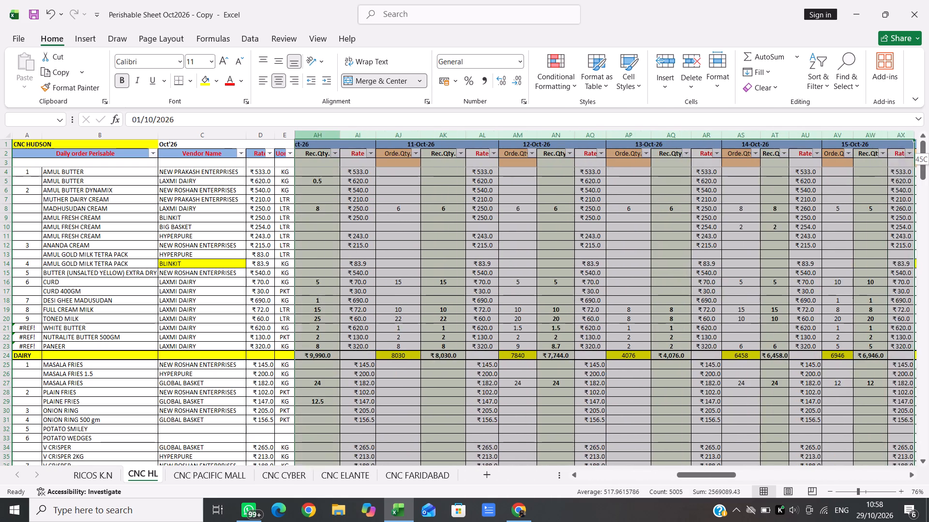
key("shift+Right")
key("shift+Right")
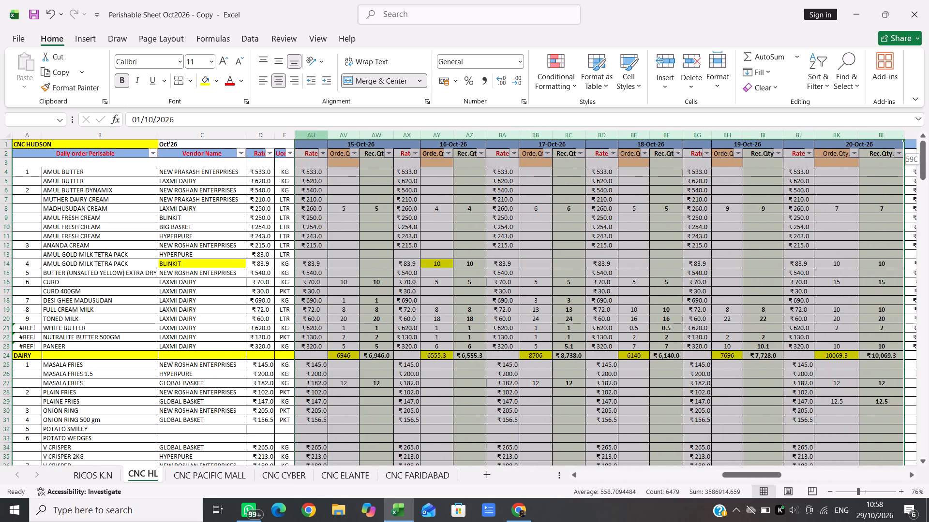
key("shift+Right")
key("shift+Right")
key("shift+Right")
key("shift+Right")
key("shift+Right")
key("shift+Right")
key("shift+Right")
key("shift+Right")
key("shift+Right")
key("shift+Right")
key("shift+Right")
key("shift+Right")
key("shift+Right")
key("shift+Right")
key("shift+Right")
key("shift+Right")
key("shift+Right")
key("shift+Right")
key("shift+Right")
key("shift+Right")
key("shift+Right")
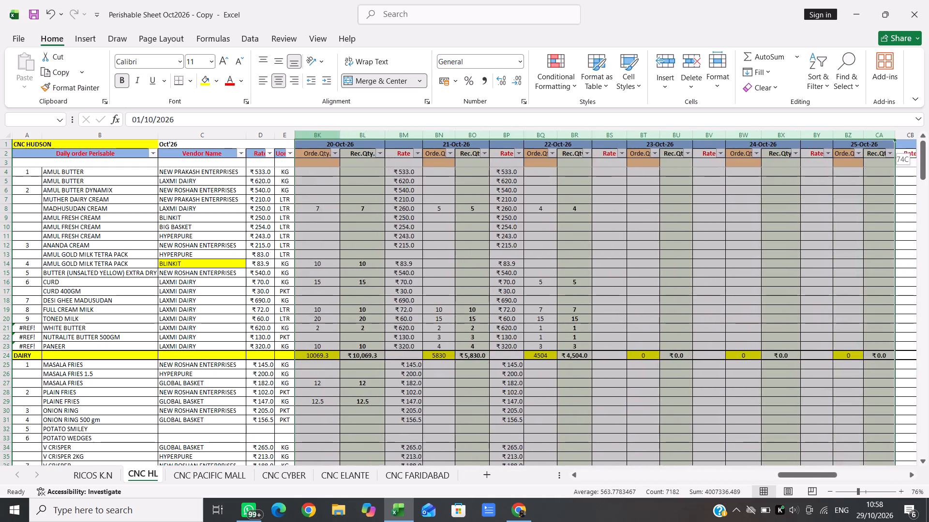
key("shift+Right")
key("shift+Left")
key("shift+Left")
key("shift+Left")
key("shift+Left")
key("shift+Left")
key("shift+Left")
key("shift+Left")
key("shift+Left")
key("shift+Left")
key("shift+Left")
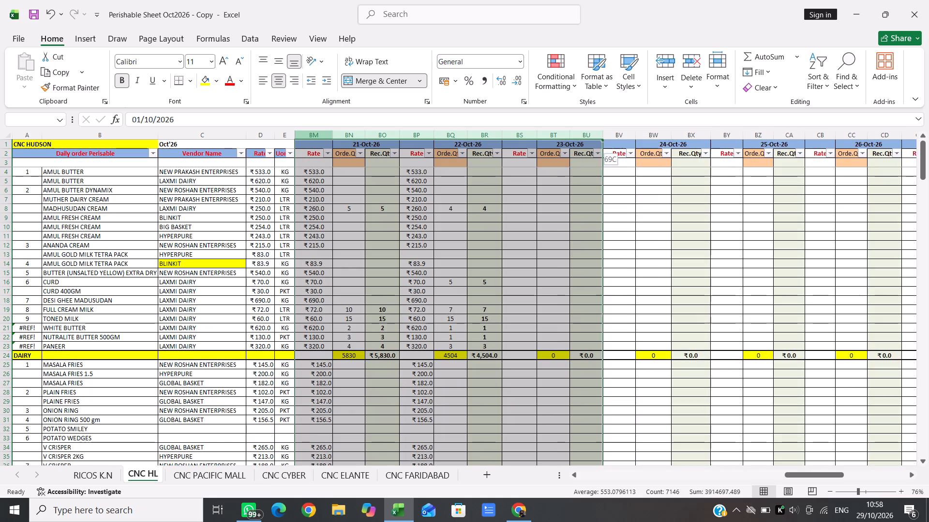
key("shift+Left")
key("shift+Left")
key("shift+Left")
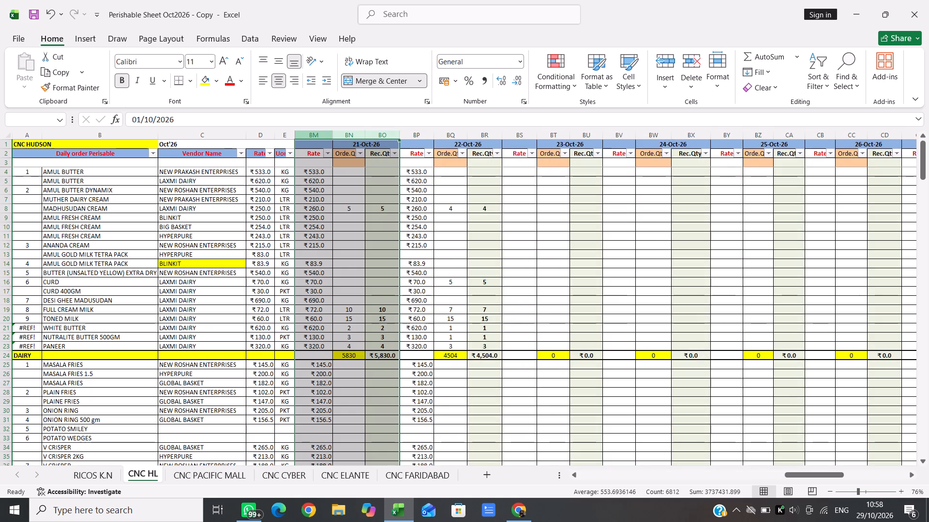
right_click(311, 136)
left_click(357, 345)
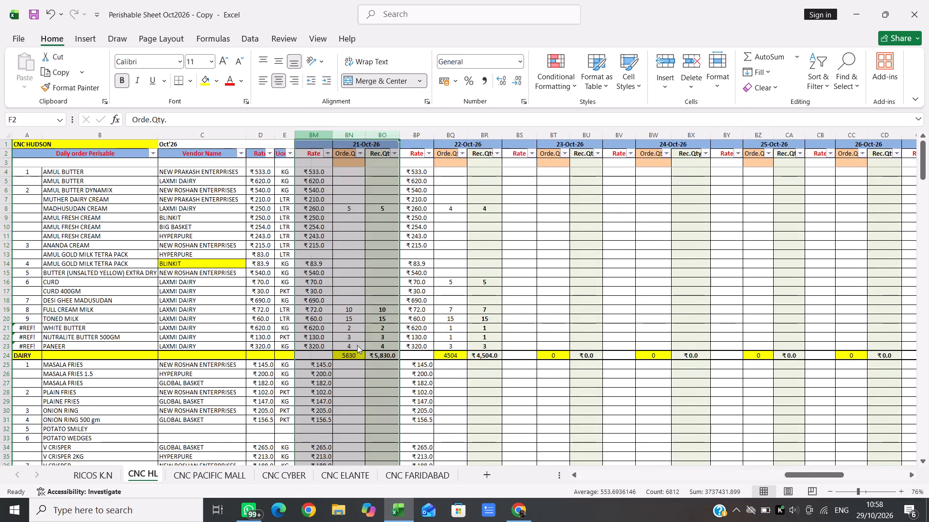
scroll(357, 345, "down", 4)
scroll(357, 345, "up", 3)
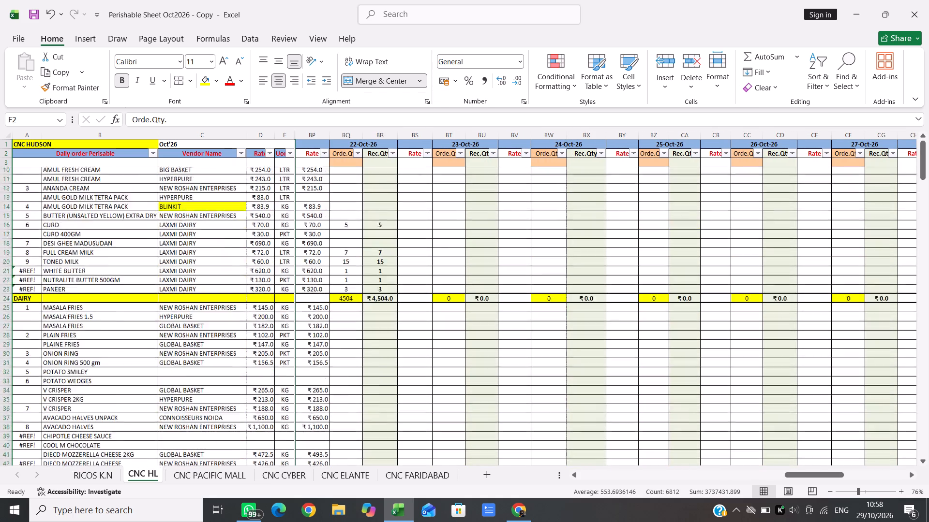
scroll(357, 345, "up", 1)
scroll(357, 345, "down", 3)
left_click(105, 477)
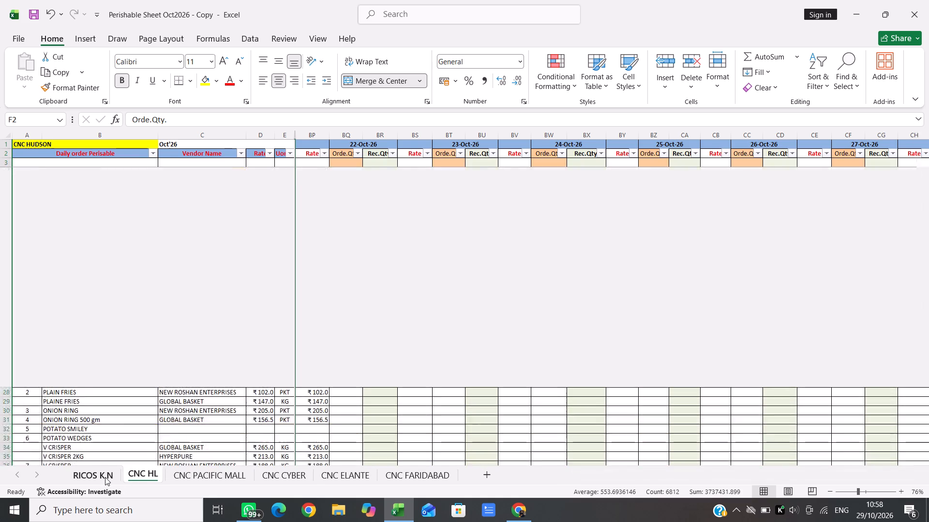
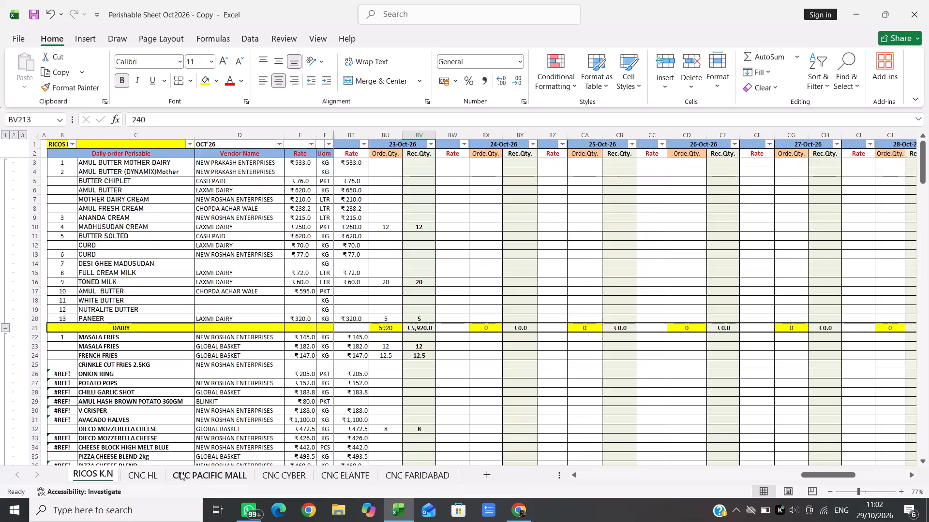
Switch back to the CNC HL sheet and look over its dairy, fries and cheese rows beside the 22-Oct-26 and 23-Oct-26 columns.
left_click(145, 468)
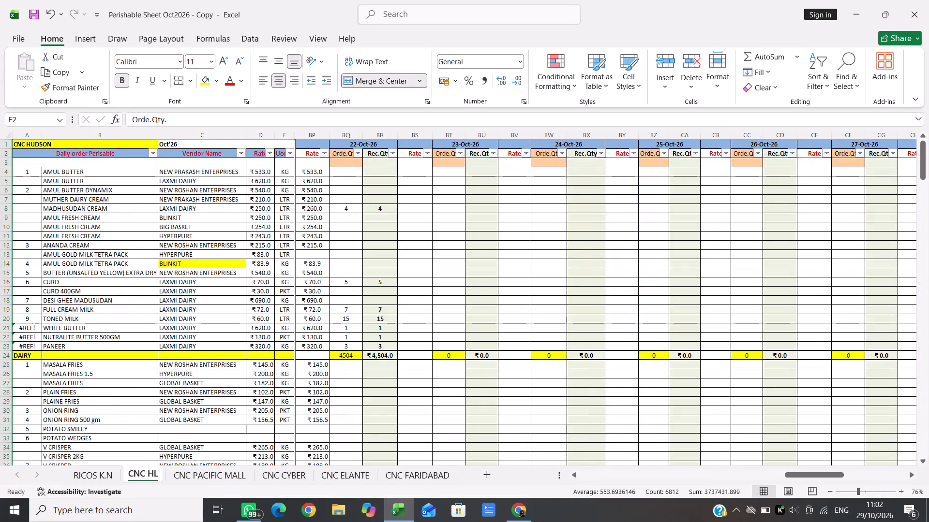
scroll(461, 288, "up", 5)
scroll(461, 288, "down", 2)
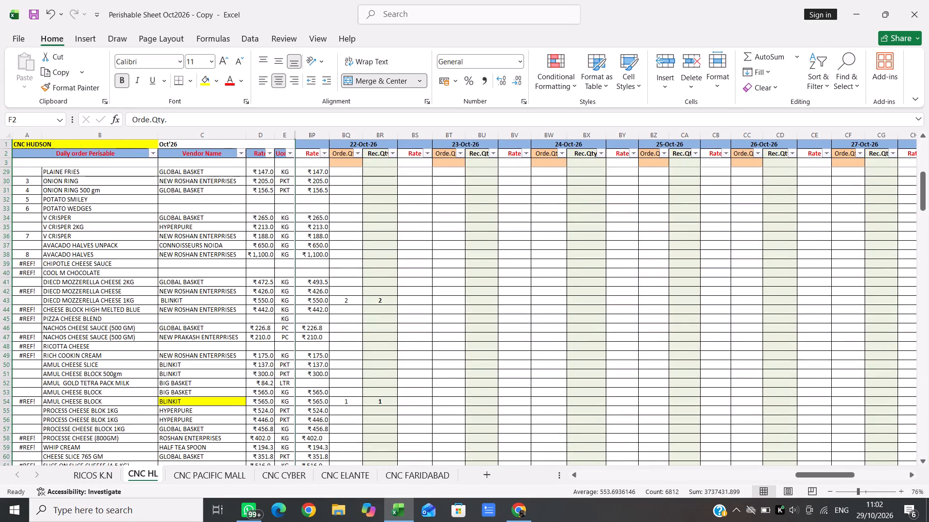
scroll(461, 288, "up", 2)
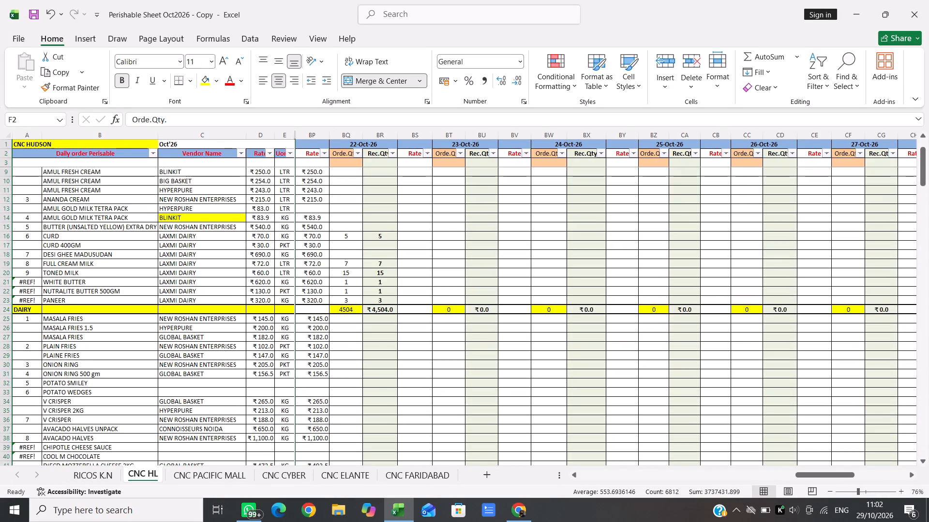
scroll(461, 288, "up", 3)
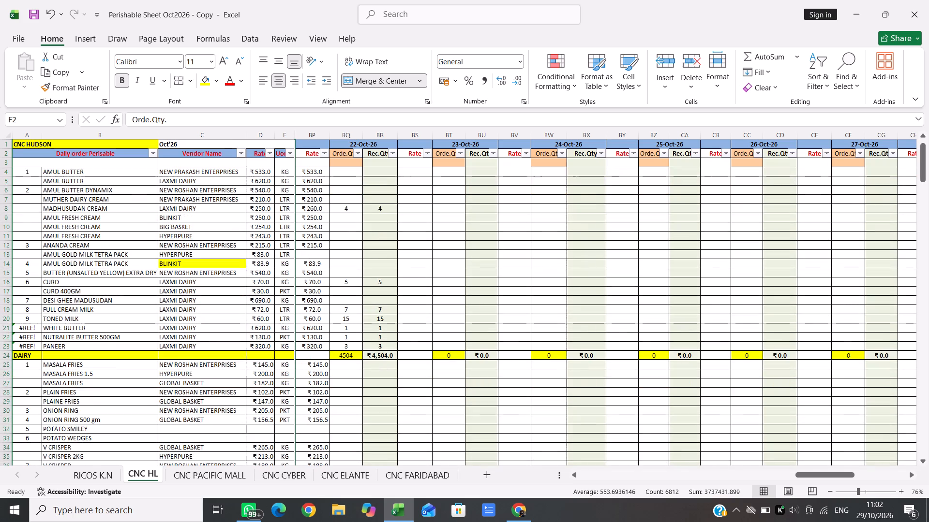
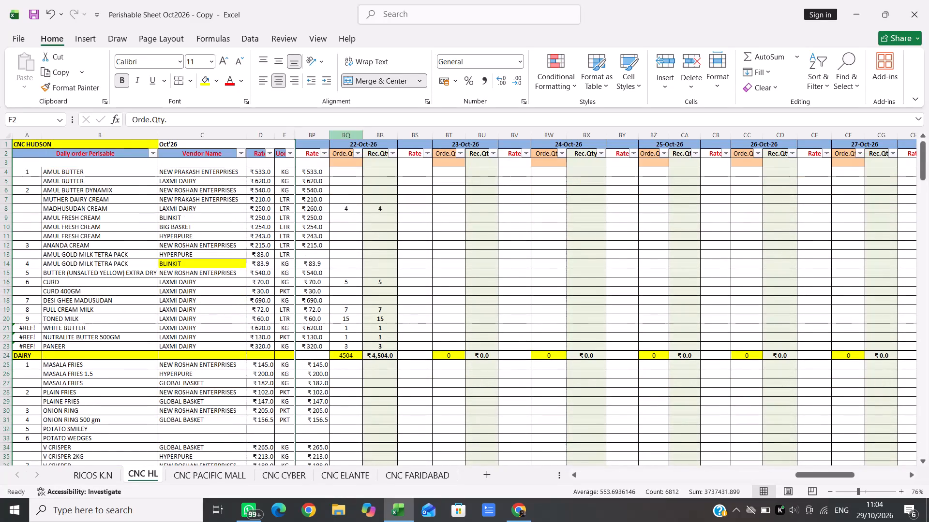
Hide the 22-Oct-26 ordered and received quantity columns BQ and BR on the CNC HL sheet.
left_click(348, 134)
key("shift+Right")
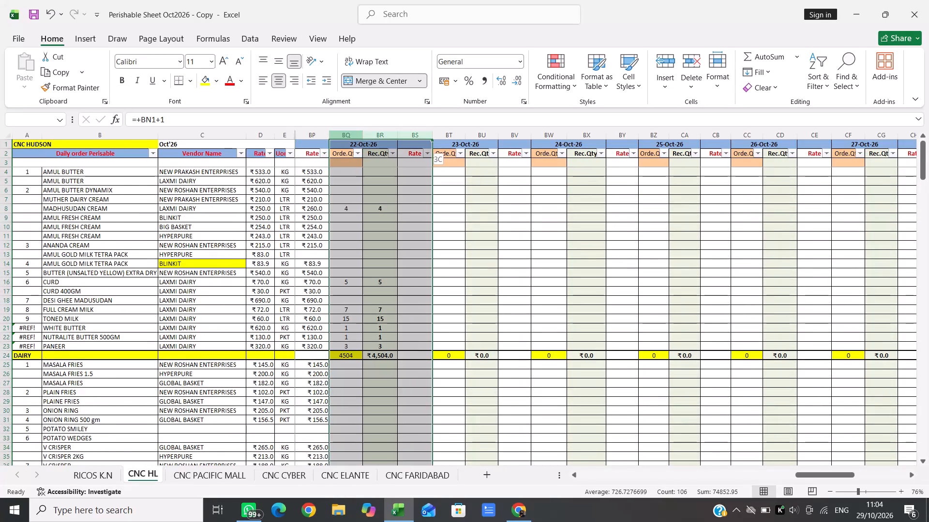
key("shift+Left")
right_click(348, 134)
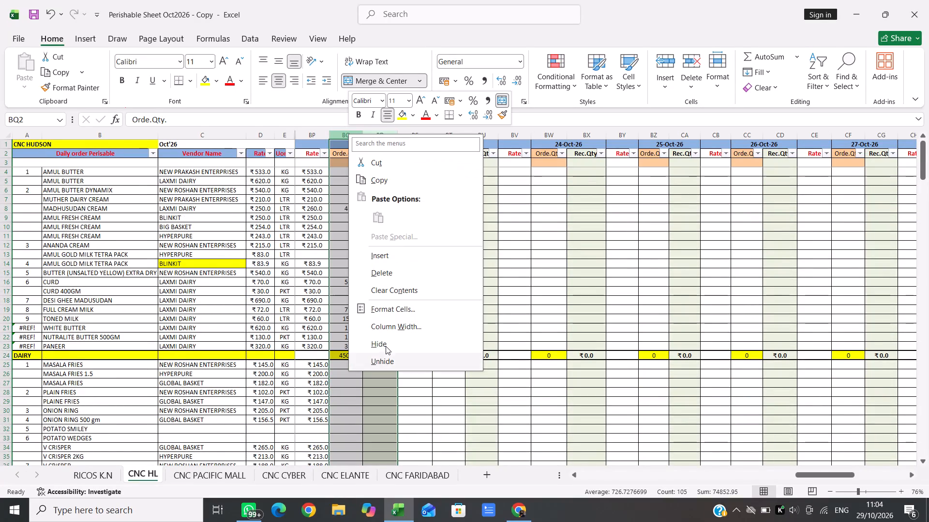
left_click(386, 341)
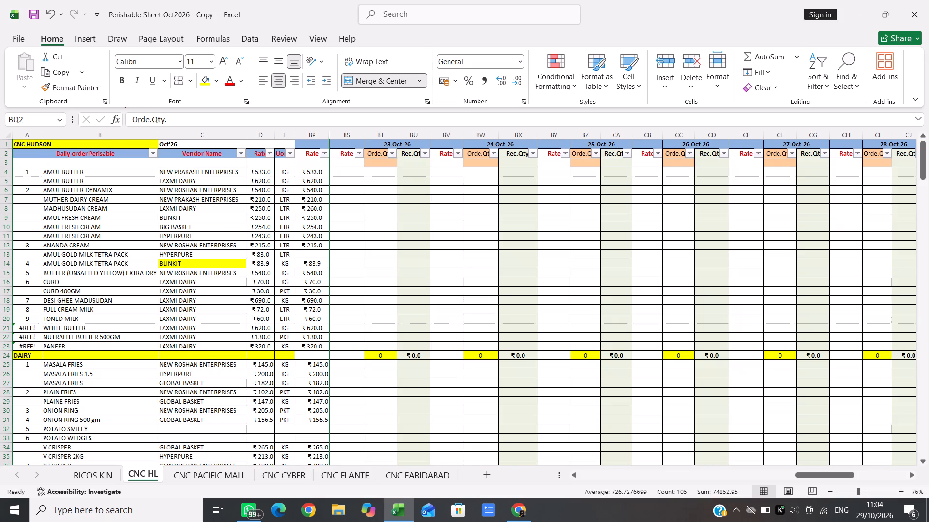
Copy the dairy rates in rows 4 to 23 from column BP into the 23-Oct-26 rate column BS.
left_click(311, 171)
key("shift+Down")
key("shift+Down")
key("shift+Down")
key("shift+Down")
key("shift+Down")
key("shift+Down")
key("shift+Down")
key("shift+Down")
key("shift+Down")
key("shift+Down")
key("shift+Down")
key("shift+Down")
key("shift+Down")
key("shift+Down")
key("shift+Down")
key("shift+Down")
key("shift+Down")
key("shift+Down")
key("shift+Down")
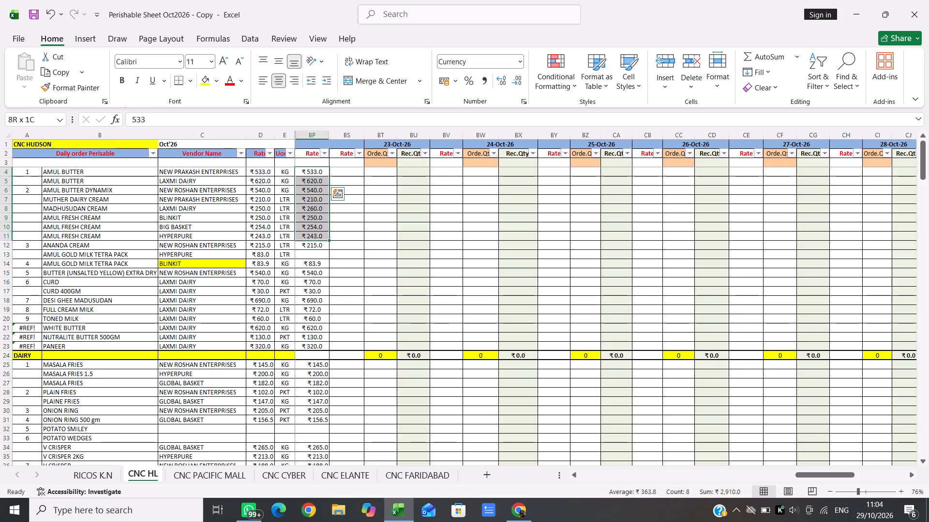
key("shift+Down")
key("ctrl+c")
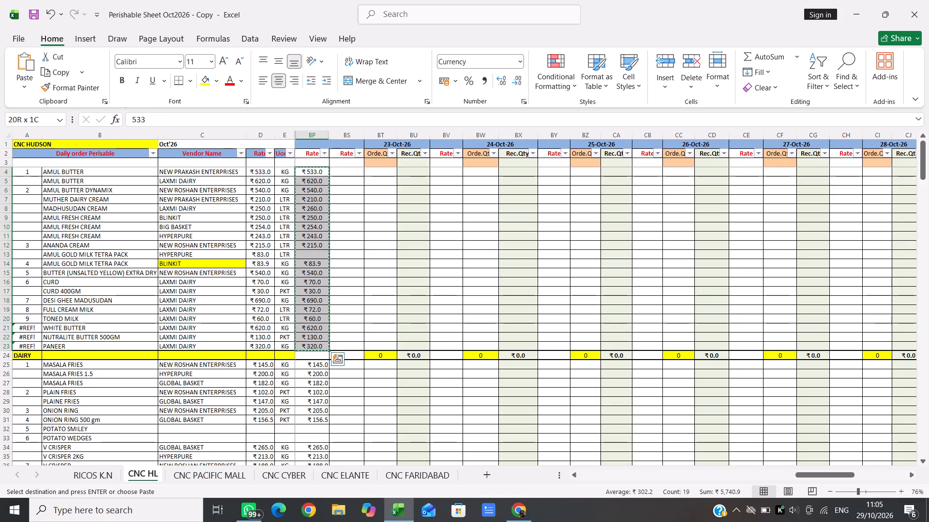
key("Right")
key("Return")
Copy the fries and cheese rates in rows 25 to 75 from column BP into rate column BS.
scroll(375, 359, "down", 2)
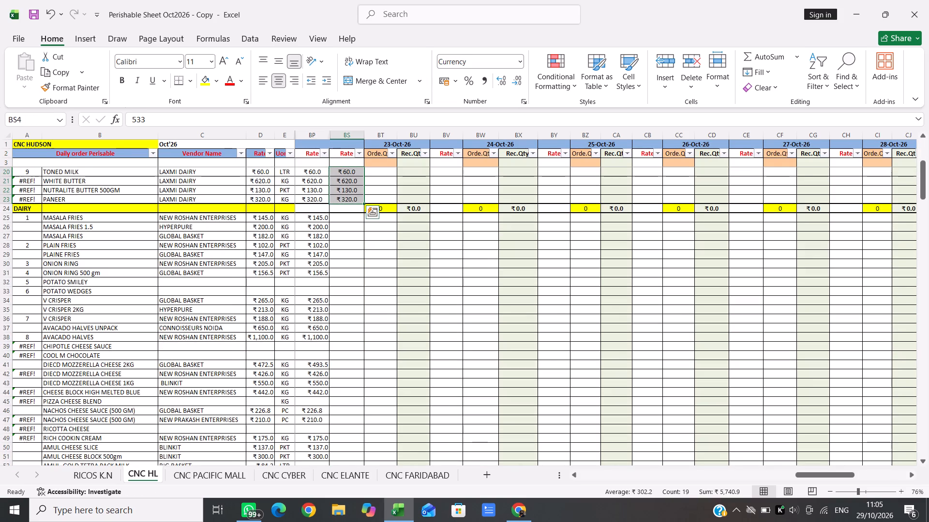
left_click(318, 215)
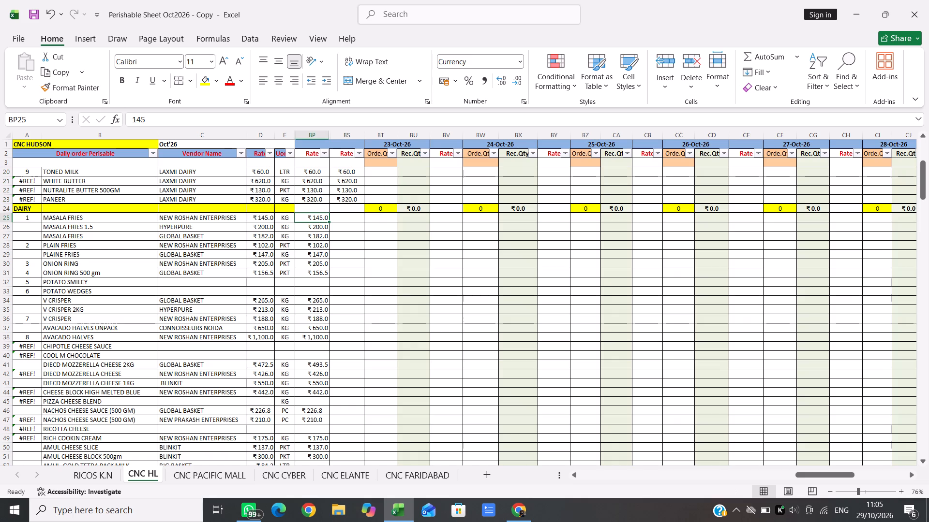
key("shift+Down")
key("shift+Down")
key("shift+Down")
key("shift+Down")
key("shift+Down")
key("shift+Down")
key("shift+Down")
key("shift+Down")
key("shift+Down")
key("shift+Down")
key("shift+Down")
key("shift+Down")
key("shift+Down")
key("shift+Down")
key("shift+Down")
key("shift+Down")
key("shift+Down")
key("shift+Down")
key("shift+Down")
key("shift+Down")
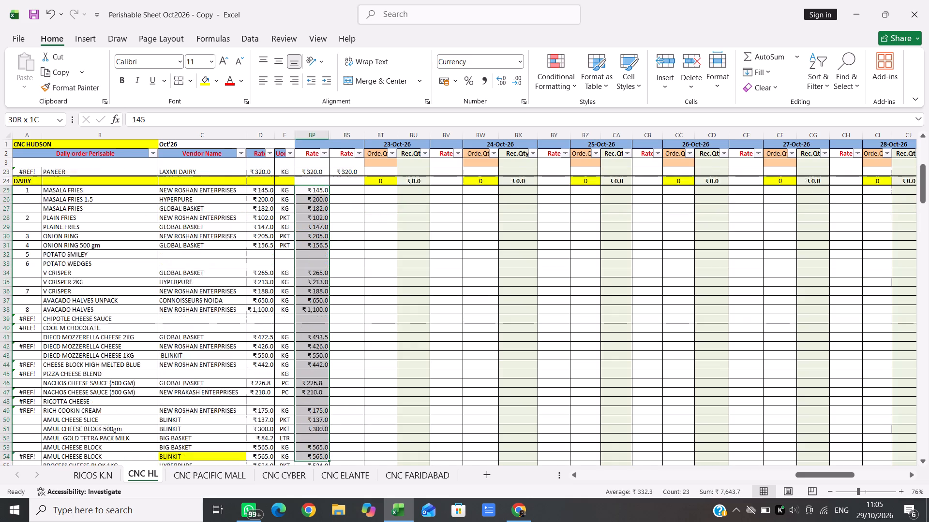
key("shift+Down")
key("shift+Down")
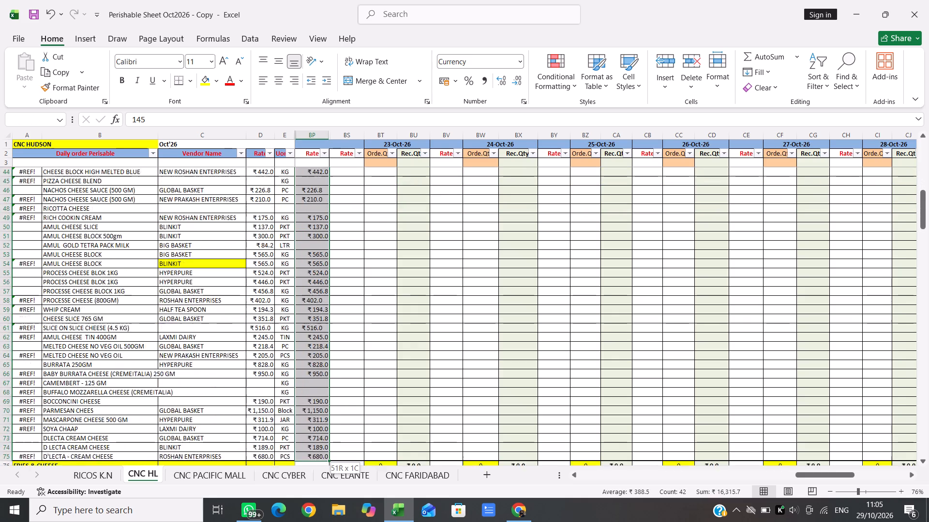
key("shift+Up")
key("shift+Up")
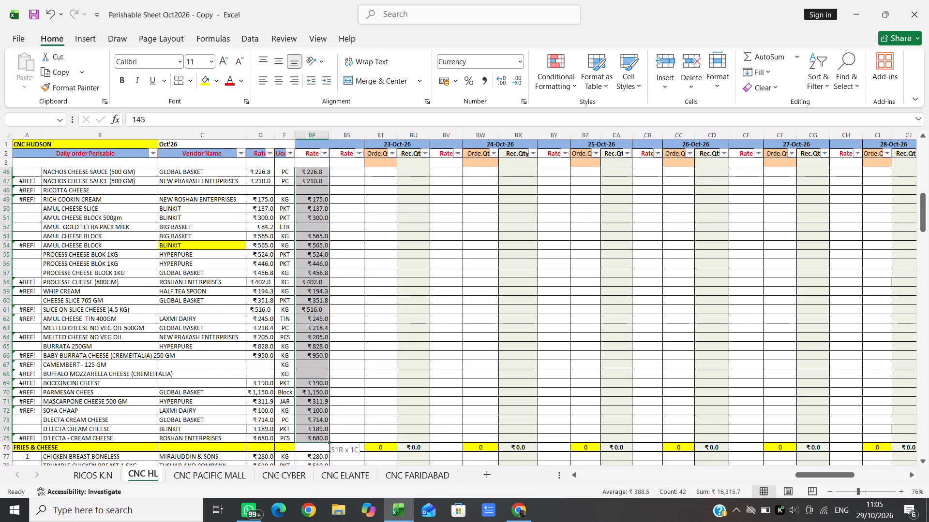
key("ctrl+c")
key("Right")
key("Return")
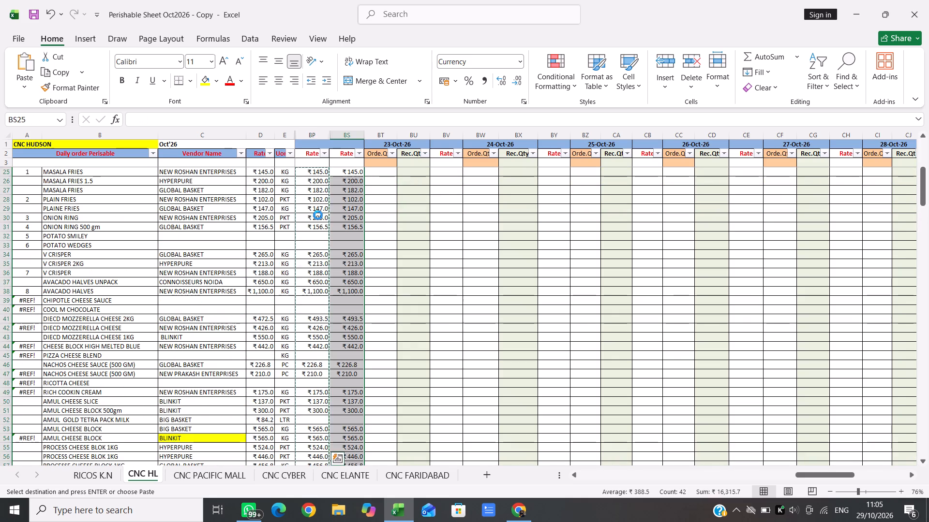
Copy the butchery rates in rows 77 to 98 from column BP into rate column BS.
scroll(366, 117, "down", 2)
scroll(327, 305, "down", 1)
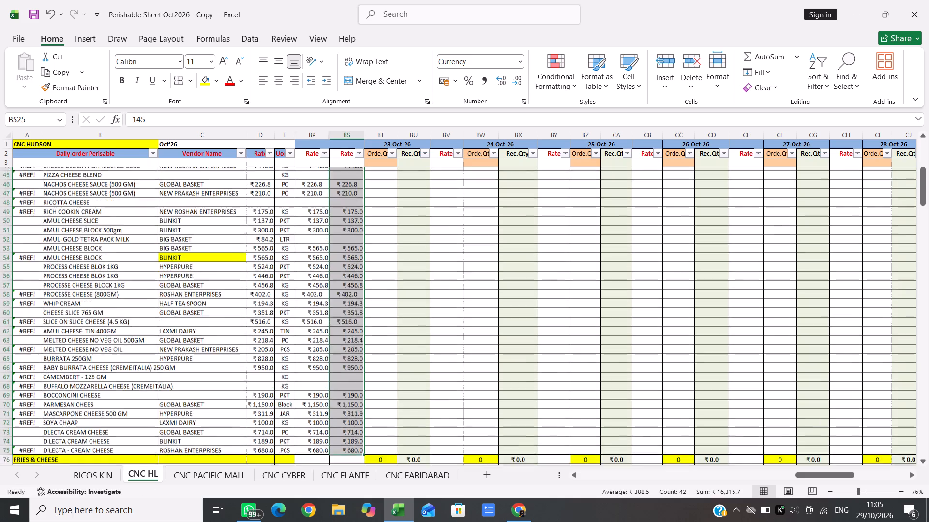
scroll(327, 305, "down", 3)
left_click(317, 275)
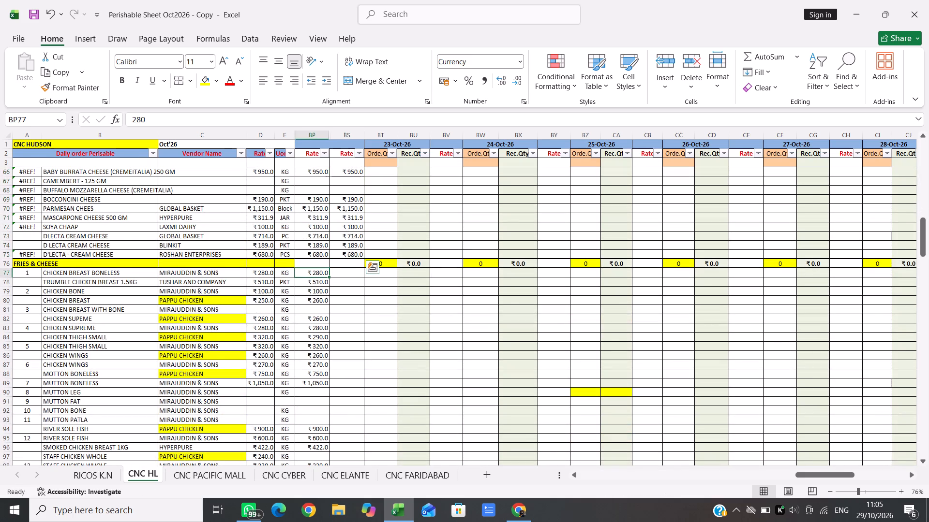
key("shift+Down")
key("shift+Down")
key("shift+Down")
key("shift+Down")
key("shift+Down")
key("shift+Down")
key("shift+Down")
key("shift+Down")
key("shift+Down")
key("shift+Down")
key("shift+Down")
key("shift+Down")
key("shift+Down")
key("shift+Down")
key("shift+Down")
key("shift+Down")
key("shift+Down")
key("shift+Down")
key("shift+Down")
key("shift+Down")
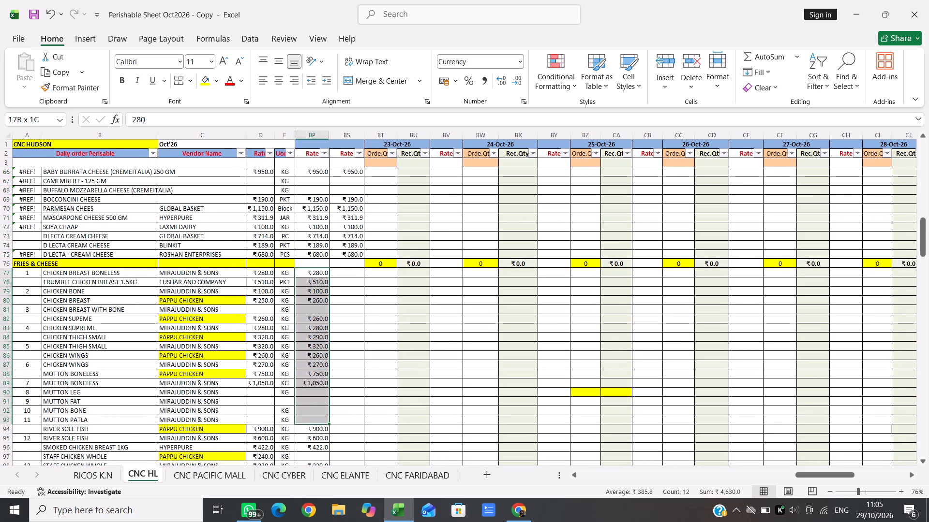
key("shift+Up")
key("shift+Up")
key("shift+Up")
key("shift+Up")
key("shift+Up")
key("shift+Up")
key("shift+Up")
key("shift+Up")
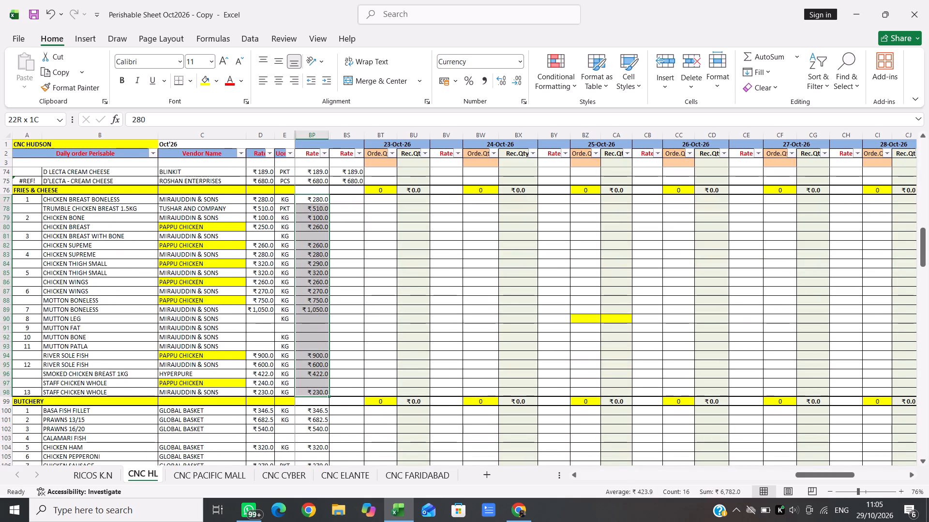
key("shift+Up")
key("shift+Down")
key("ctrl+c")
key("Right")
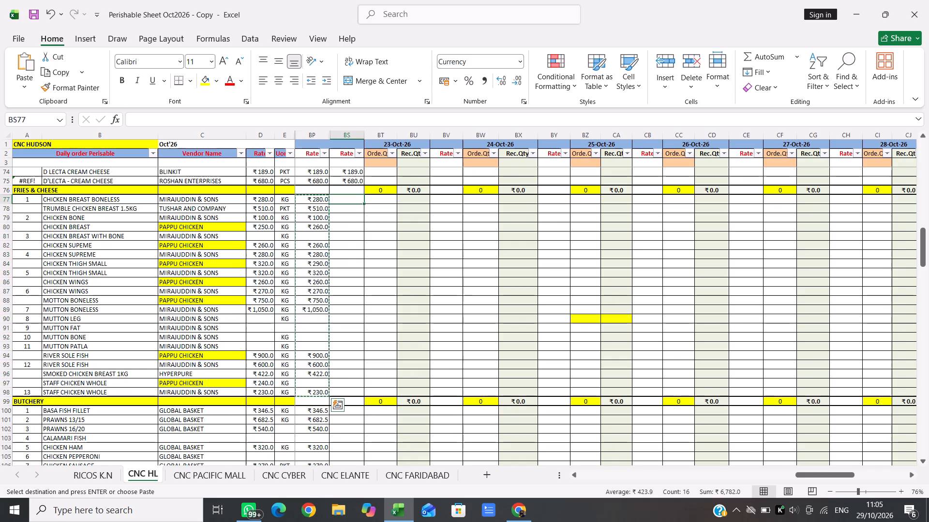
key("Return")
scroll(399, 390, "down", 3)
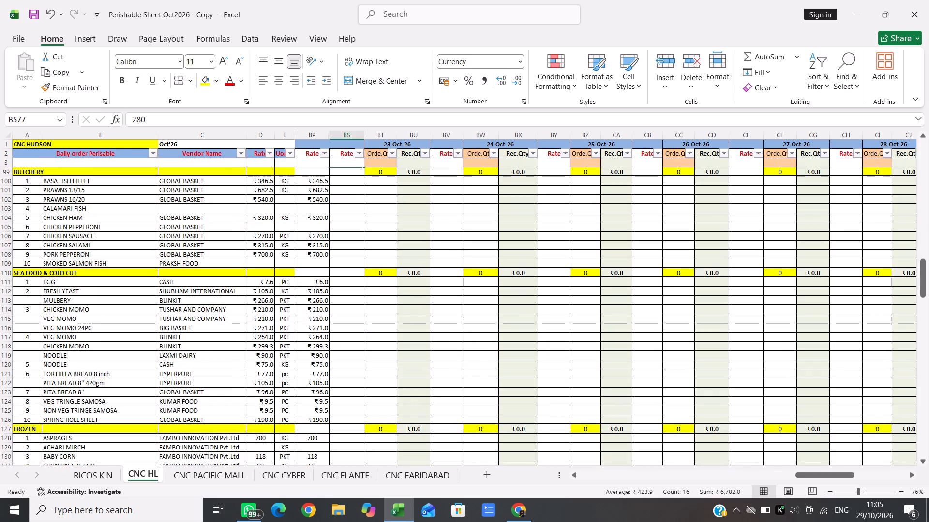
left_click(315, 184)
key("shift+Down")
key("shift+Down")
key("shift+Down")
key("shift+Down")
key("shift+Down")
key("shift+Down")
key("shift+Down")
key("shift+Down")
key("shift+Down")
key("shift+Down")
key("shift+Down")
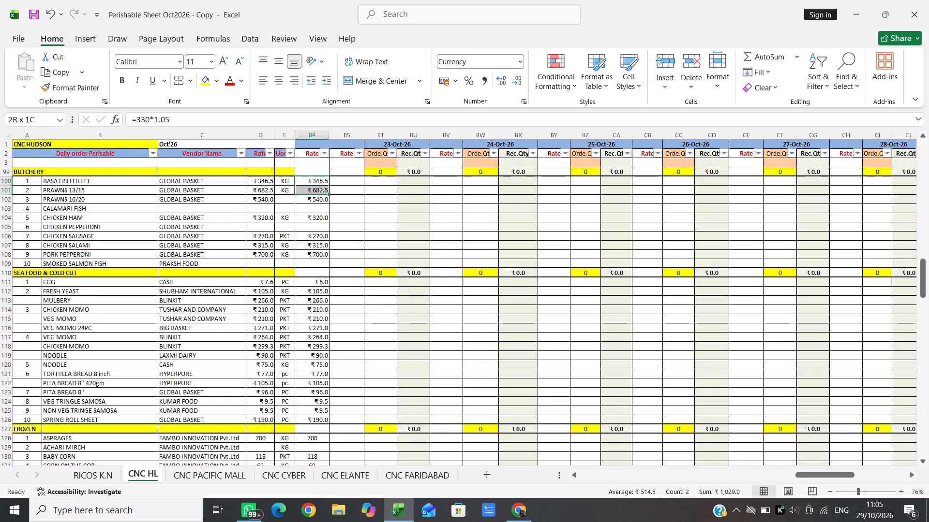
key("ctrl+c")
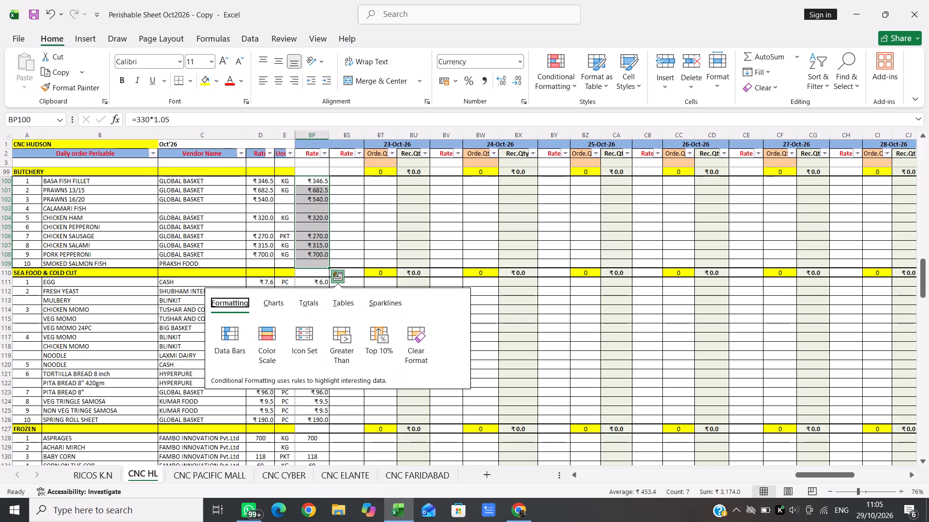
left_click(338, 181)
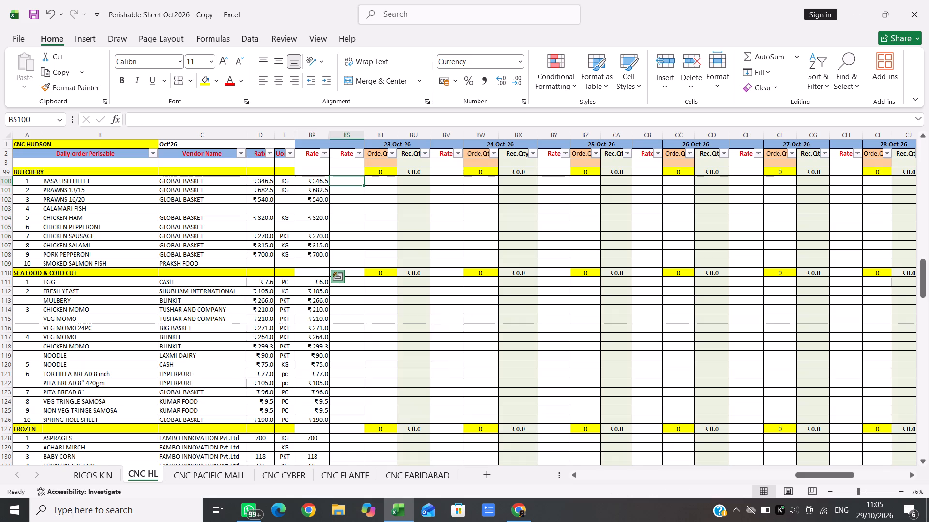
Copy the sea food and cold cut rates in rows 100 to 109 from column BP into rate column BS.
left_click(315, 181)
key("shift+Down")
key("shift+Down")
key("shift+Down")
key("shift+Down")
key("shift+Down")
key("shift+Down")
key("shift+Down")
key("shift+Down")
key("shift+Down")
key("shift+Down")
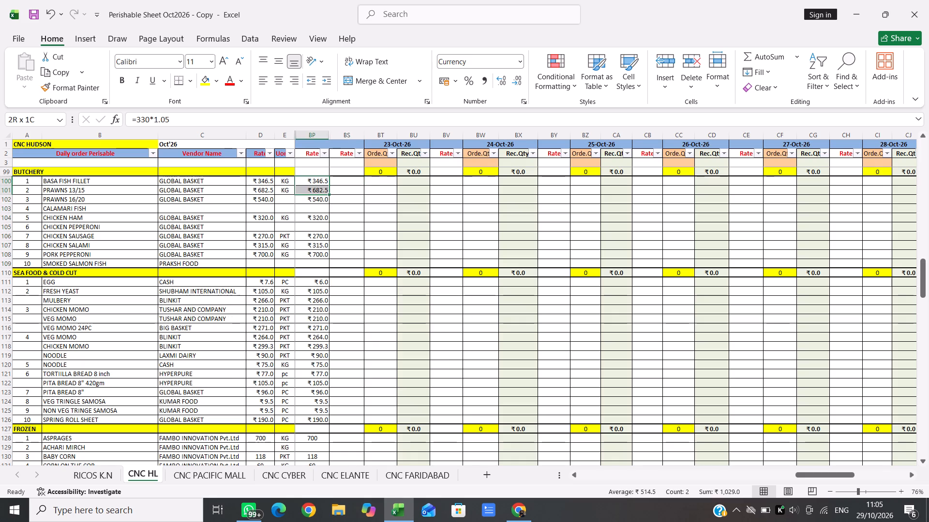
key("ctrl+c")
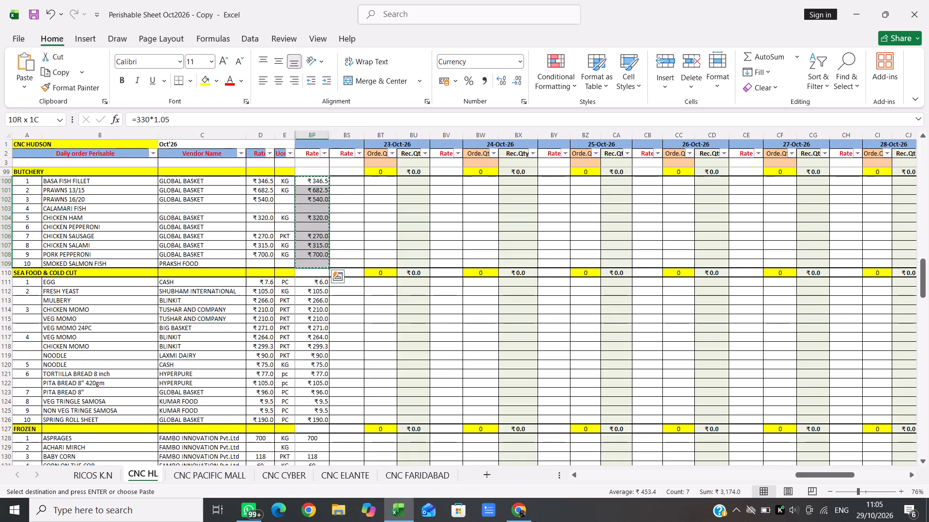
key("Right")
key("Return")
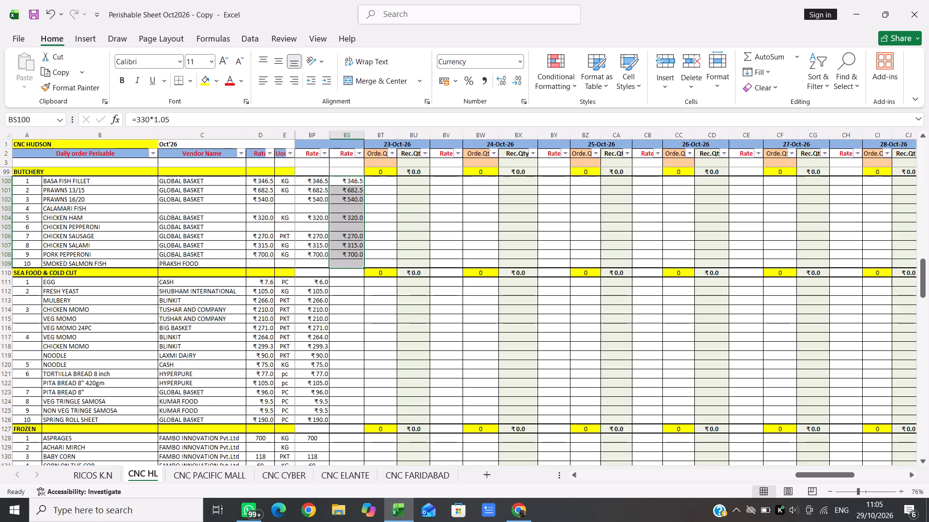
Copy the frozen section rates in rows 111 to 126, egg through spring roll sheet, from column BP into rate column BS.
scroll(337, 289, "down", 1)
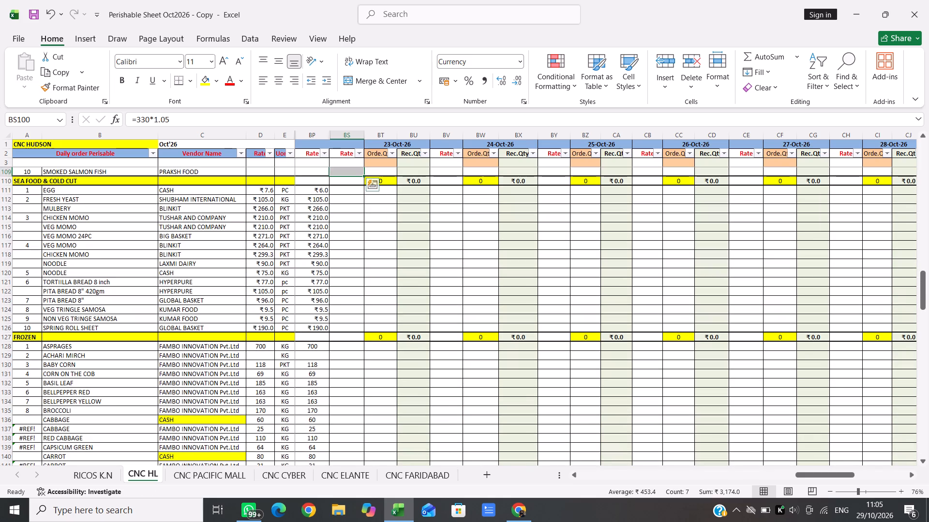
left_click(327, 190)
key("shift+Down")
key("shift+Down")
key("shift+Down")
key("shift+Down")
key("shift+Down")
key("shift+Down")
key("shift+Down")
key("shift+Down")
key("shift+Down")
key("shift+Down")
key("shift+Down")
key("shift+Down")
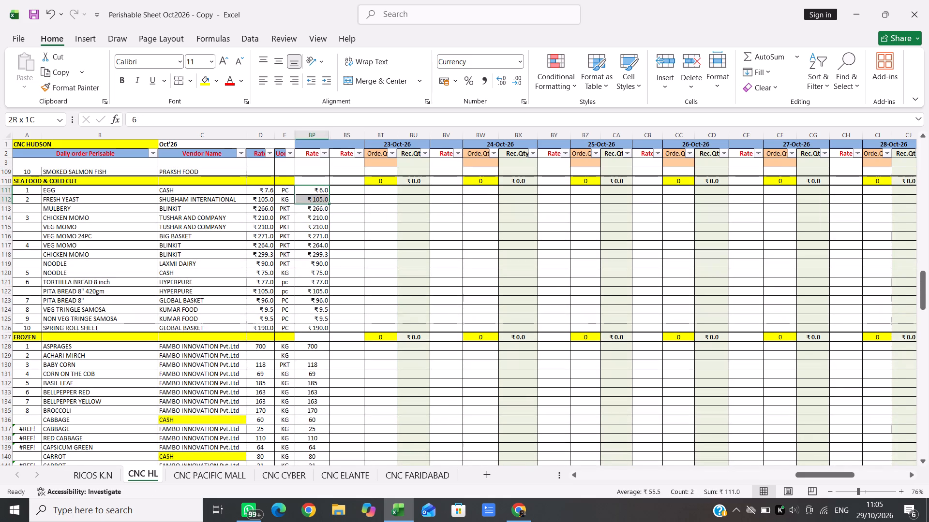
key("shift+Down")
key("shift+Down")
key("shift+Down")
key("shift+Down")
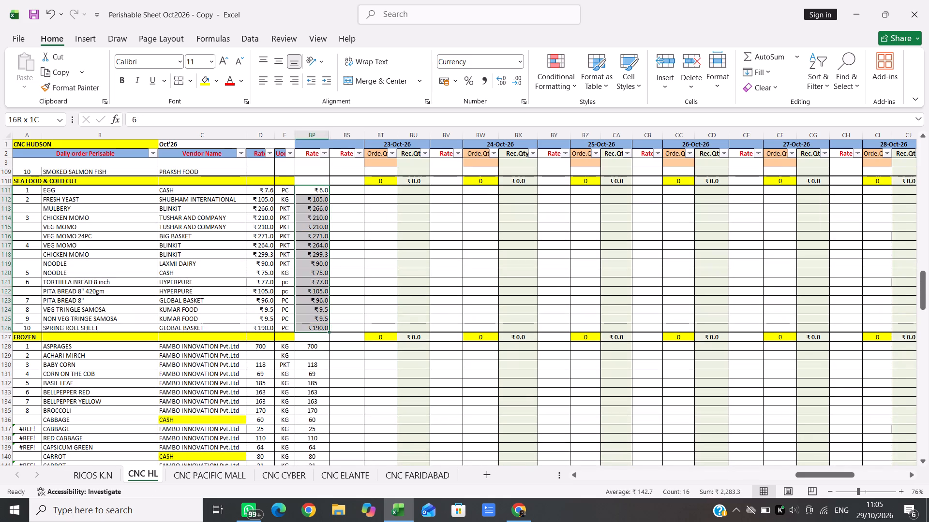
key("ctrl+c")
key("Right")
key("Return")
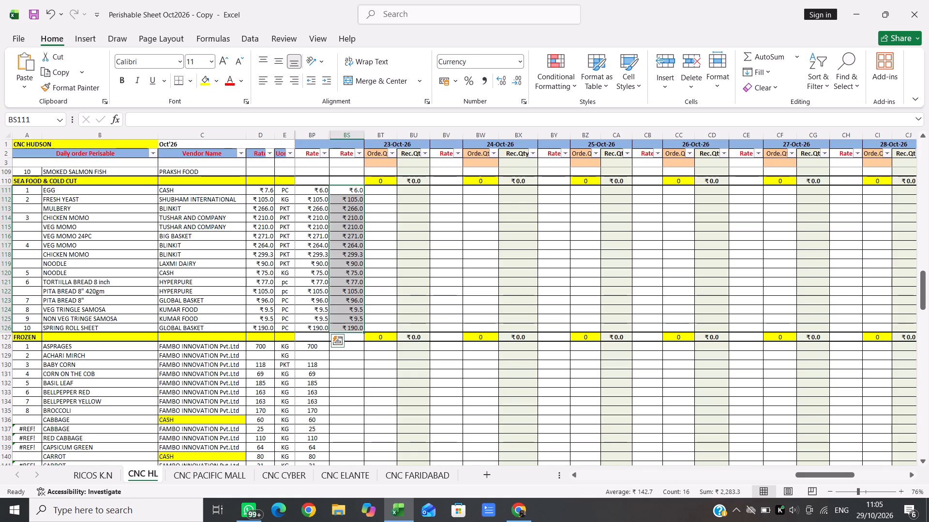
Copy the vegetable and fruit rates in rows 128 to 229, asprages through kiwi imp, from column BP into rate column BS.
scroll(420, 393, "down", 1)
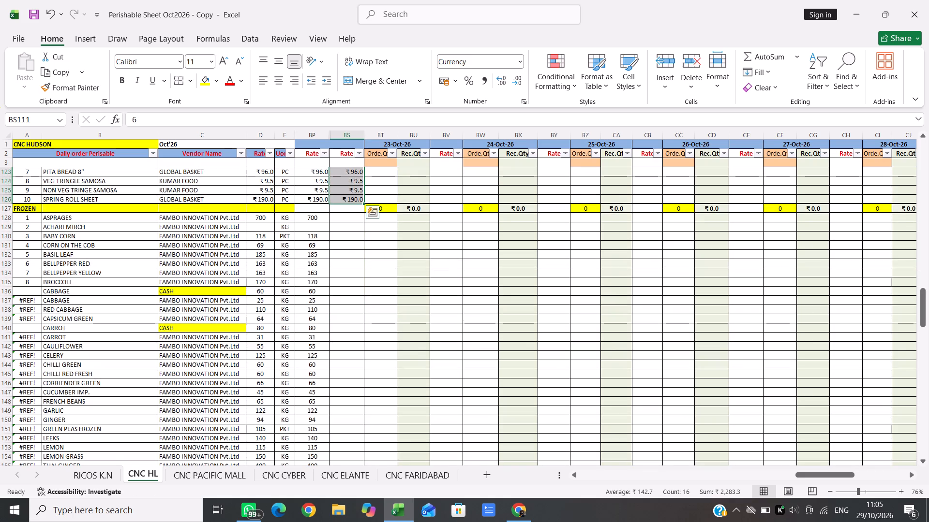
left_click(312, 220)
key("shift+Down")
key("shift+Down")
key("shift+Down")
key("shift+Down")
key("shift+Down")
key("shift+Down")
key("shift+Down")
key("shift+Down")
key("shift+Down")
key("shift+Down")
key("shift+Down")
key("shift+Down")
key("shift+Down")
key("shift+Down")
key("shift+Down")
key("shift+Down")
key("shift+Down")
key("shift+Down")
key("shift+Down")
key("shift+Down")
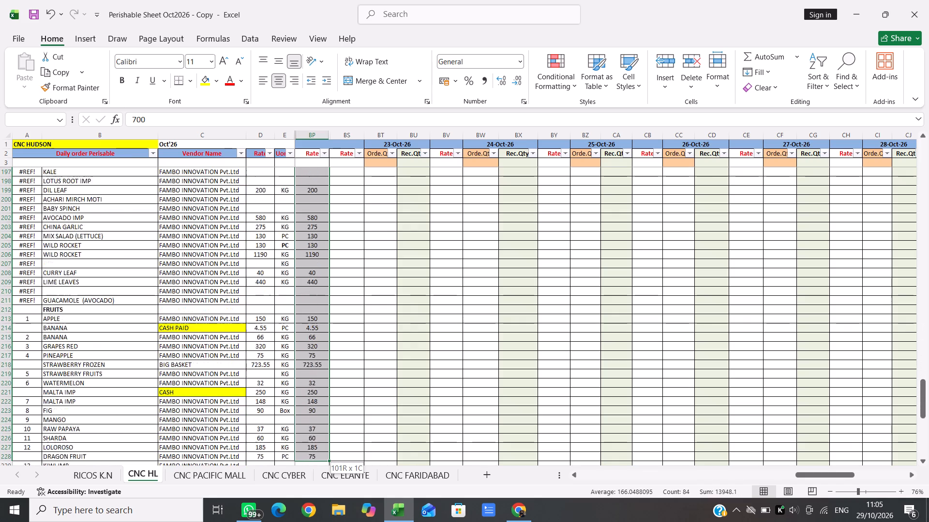
key("shift+Up")
key("shift+Up")
key("shift+Up")
key("shift+Up")
key("shift+Up")
key("shift+Up")
key("shift+Up")
key("shift+Up")
key("shift+Up")
key("shift+Up")
key("shift+Up")
key("shift+Up")
key("shift+Down")
key("shift+Down")
key("shift+Down")
key("shift+Down")
key("shift+Down")
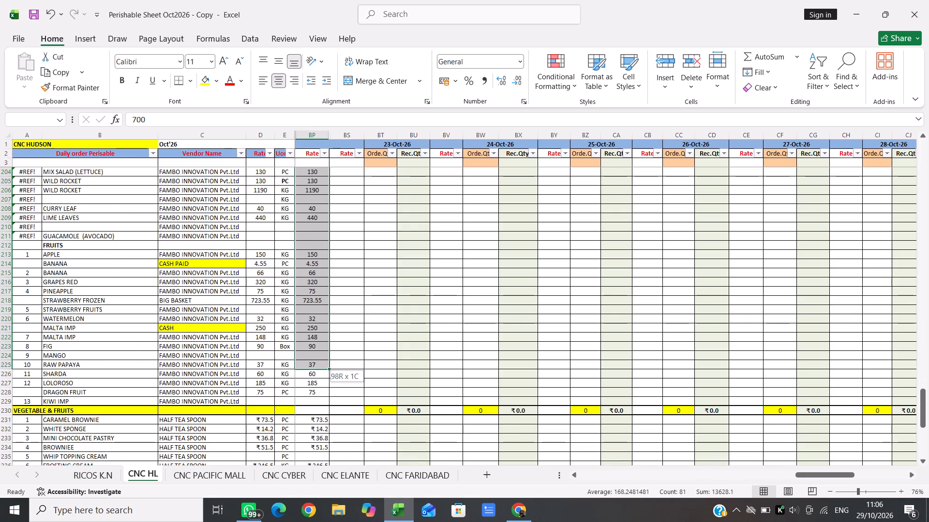
key("shift+Down")
key("shift+Up")
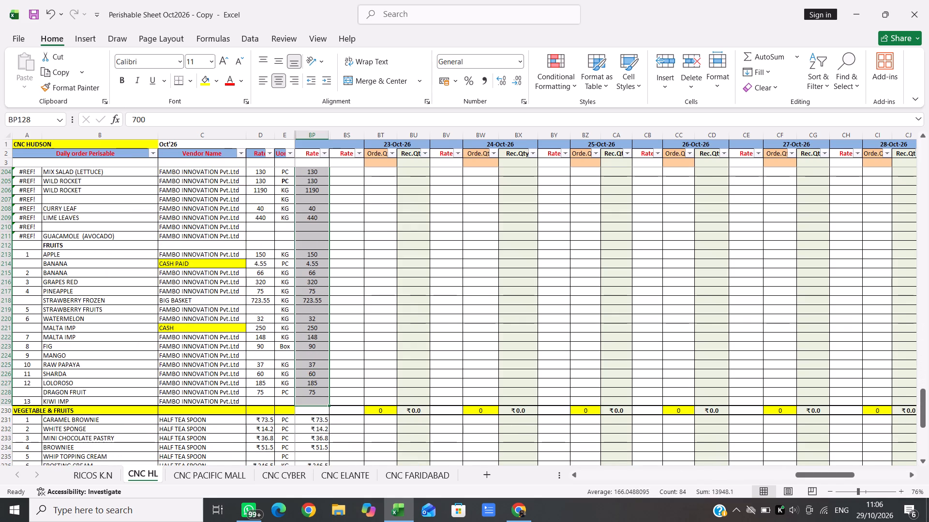
key("ctrl+c")
scroll(312, 220, "up", 1)
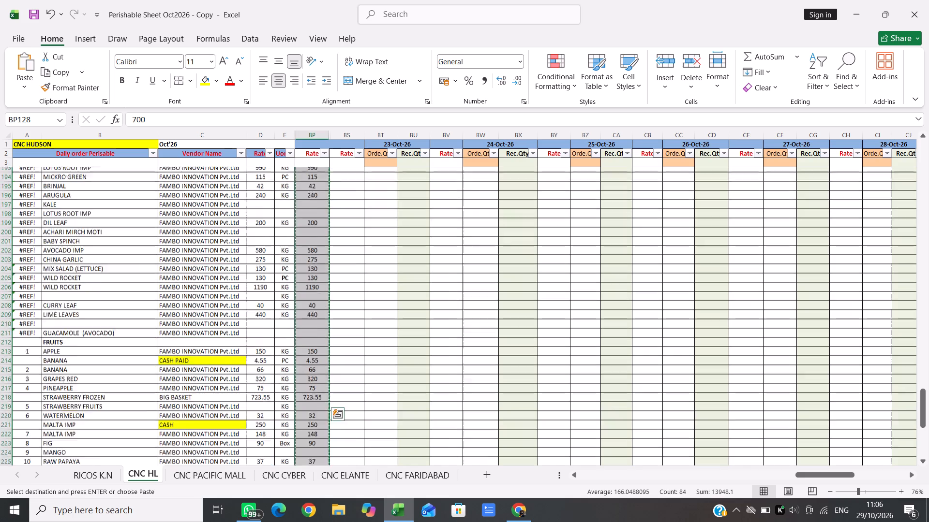
scroll(312, 220, "up", 1)
key("Right")
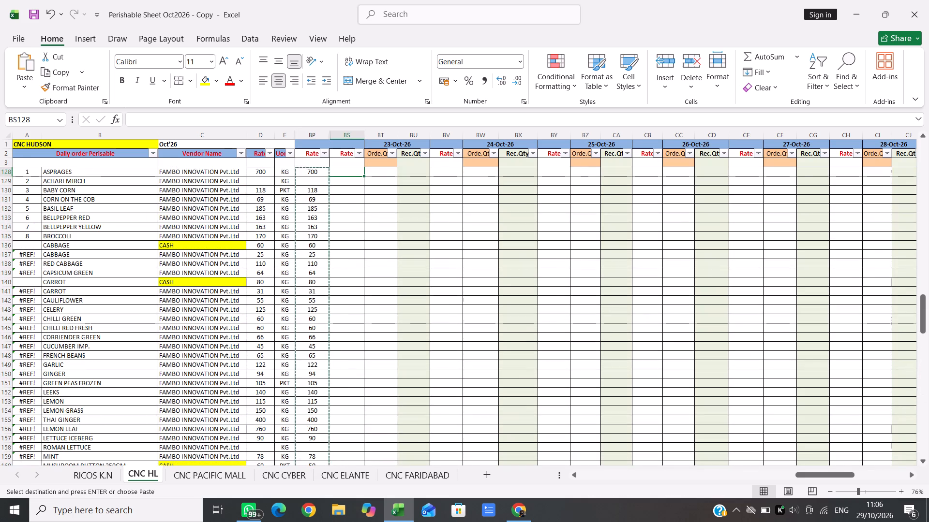
key("Return")
Copy the bakery rates in rows 231 to 257, caramel brownie through mango (4000ML), from column BP for rate column BS.
scroll(402, 474, "down", 12)
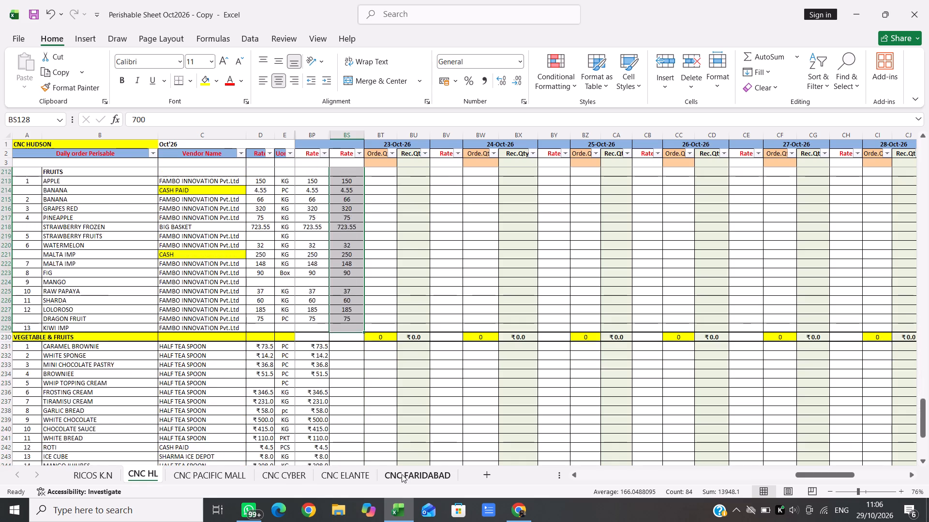
scroll(402, 474, "down", 4)
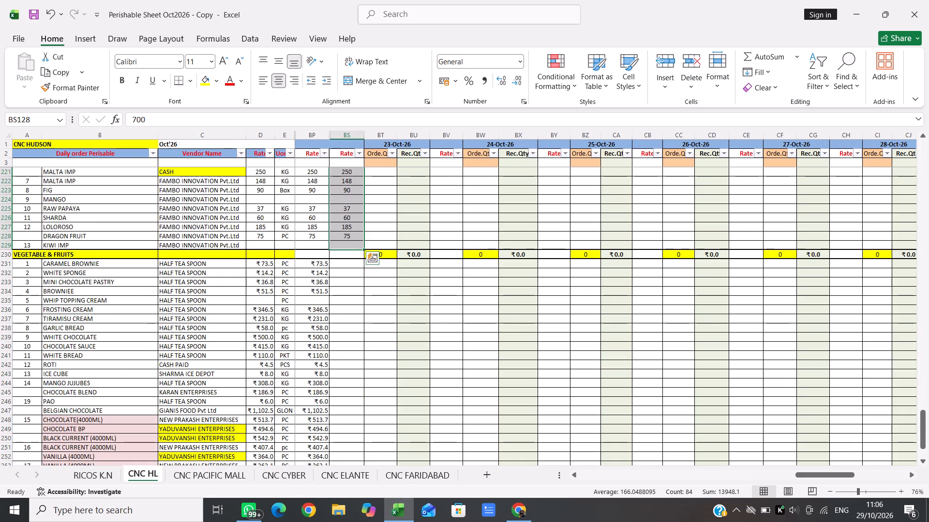
left_click(316, 262)
key("shift+Down")
key("shift+Down")
key("shift+Down")
key("shift+Down")
key("shift+Down")
key("shift+Down")
key("shift+Down")
key("shift+Down")
key("shift+Down")
key("shift+Down")
key("shift+Down")
key("shift+Down")
key("shift+Down")
key("shift+Down")
key("shift+Down")
key("shift+Down")
key("shift+Down")
key("shift+Down")
key("shift+Down")
key("shift+Down")
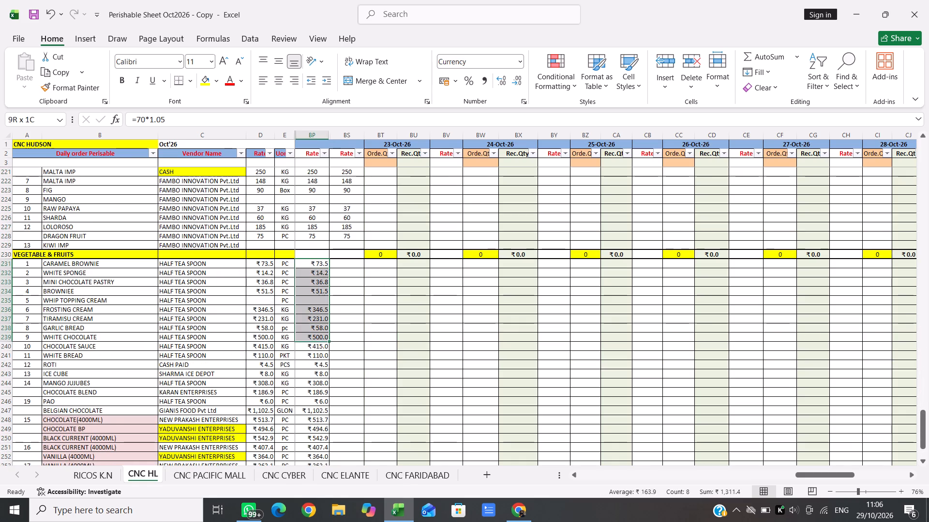
key("shift+Up")
key("shift+Up")
key("shift+Up")
key("shift+Up")
key("shift+Up")
key("shift+Up")
key("shift+Up")
key("shift+Up")
key("shift+Up")
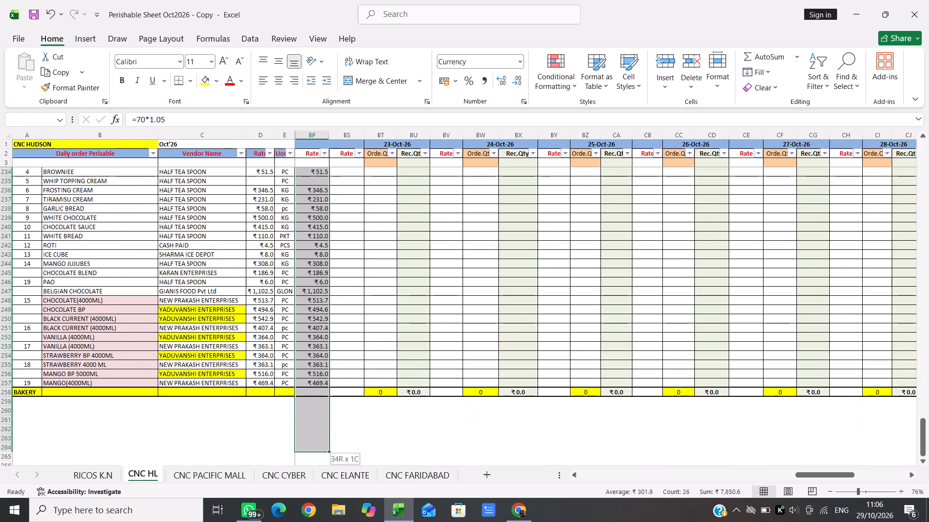
key("shift+Down")
key("ctrl+c")
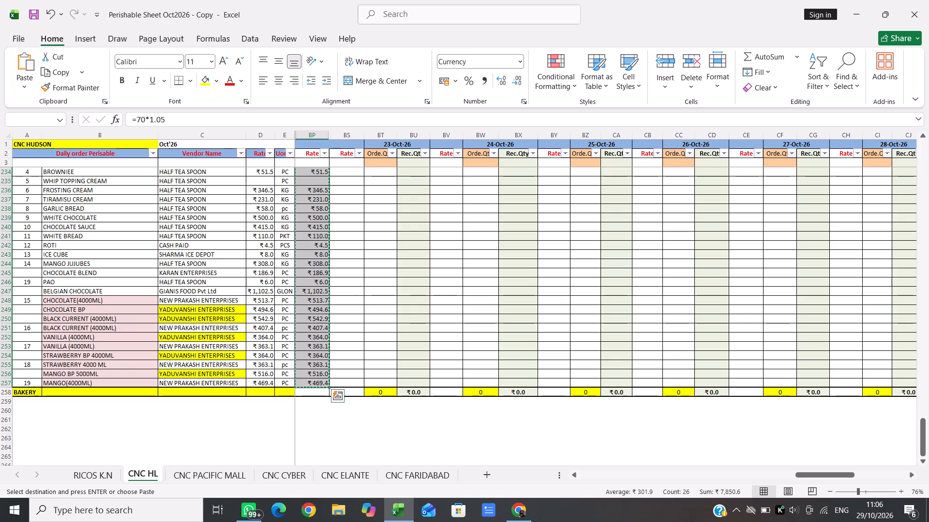
Paste the copied bakery rates into rate column BS, rows 231 to 257, caramel brownie through mango (4000ML).
key("Right")
key("Return")
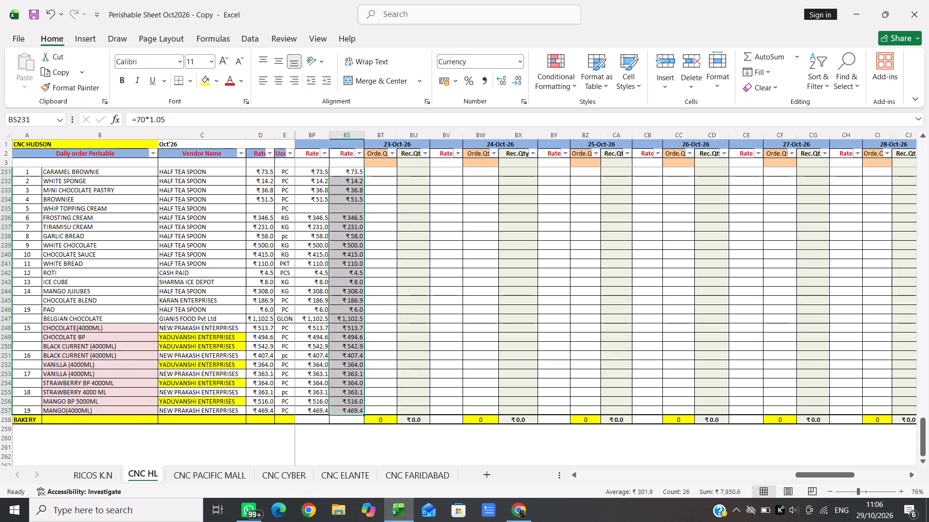
Hide the old rate column BP on the CNC HL sheet, keeping rate column BS before the 23-Oct-26 columns.
scroll(390, 243, "up", 2)
scroll(390, 243, "down", 1)
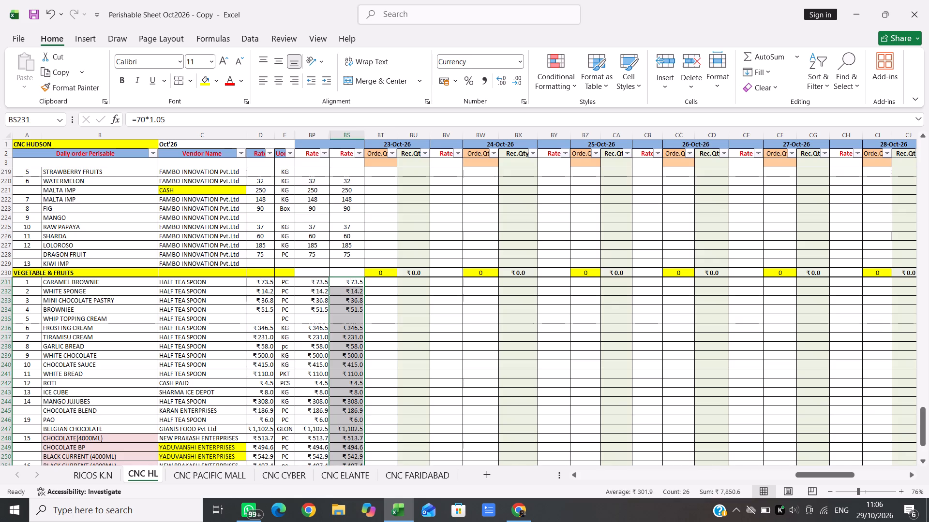
left_click(388, 308)
scroll(388, 308, "up", 13)
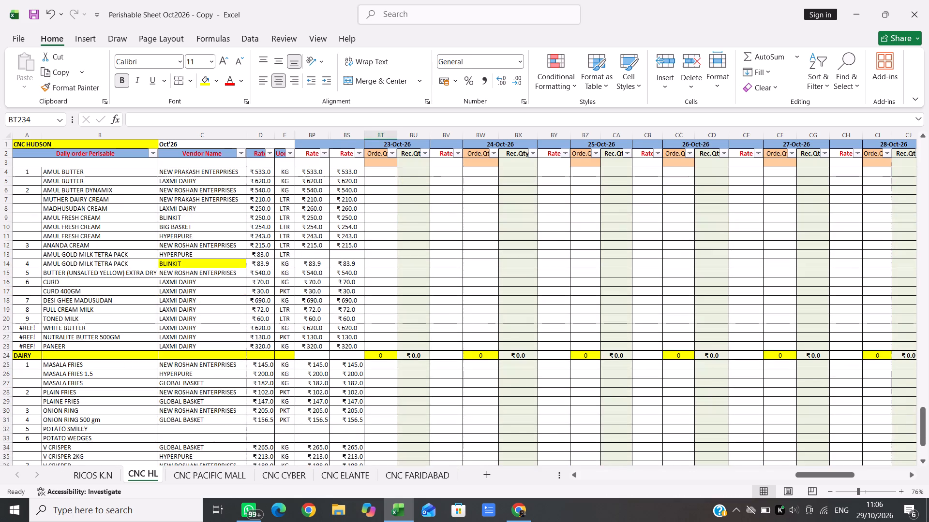
left_click(312, 132)
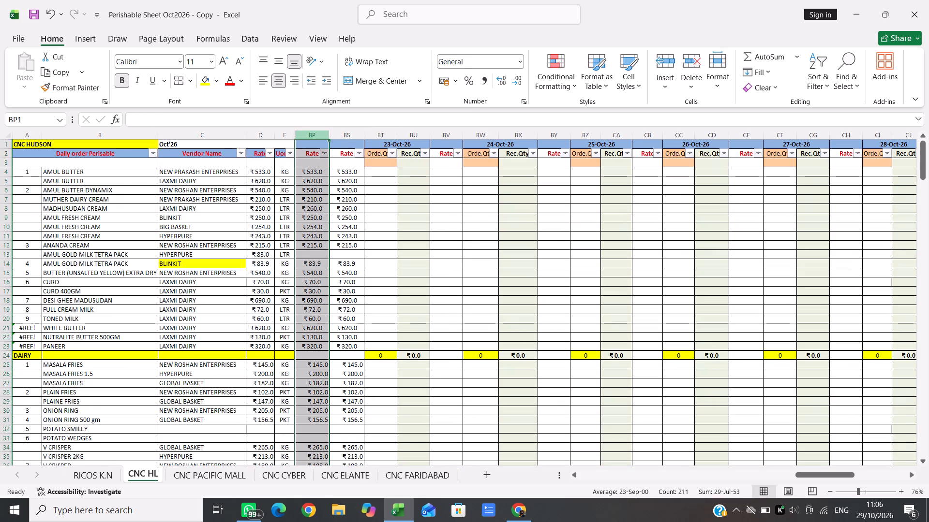
right_click(312, 132)
left_click(343, 343)
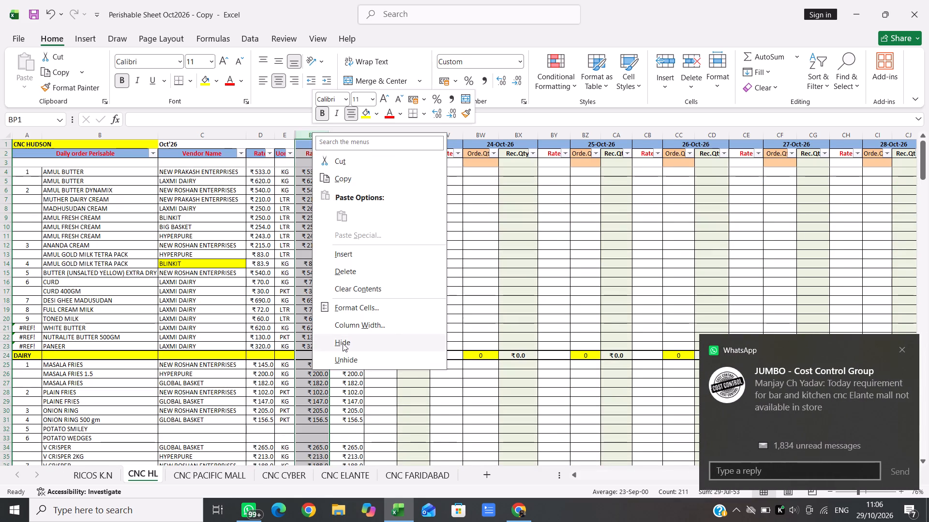
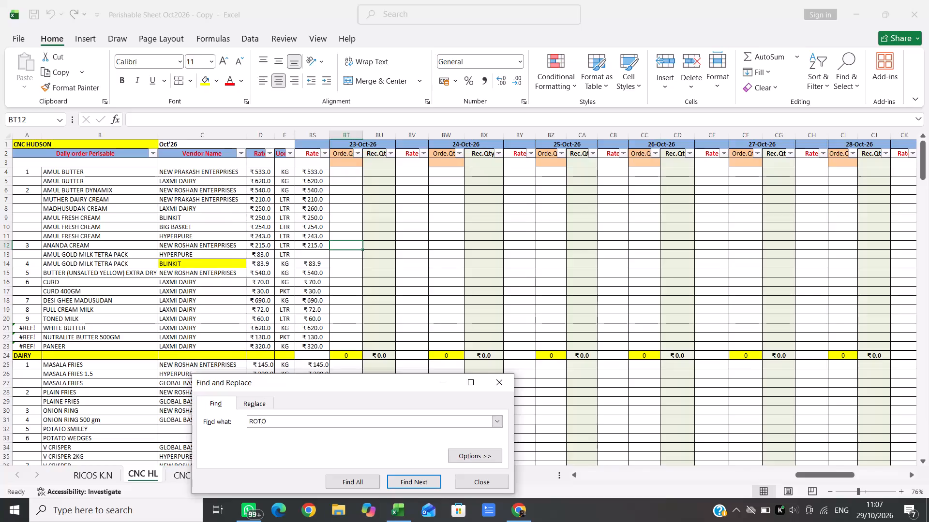
Find the item ROTI in the sheet and go along its row to the 23-Oct-26 entry columns.
key("BackSpace")
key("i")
key("Return")
left_click(505, 378)
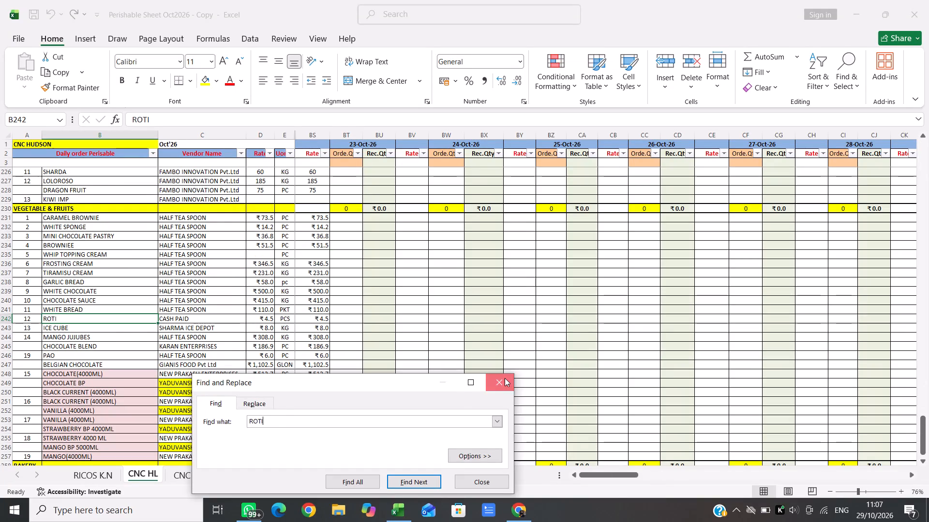
key("Right")
key("Right")
key("Right")
key("Right")
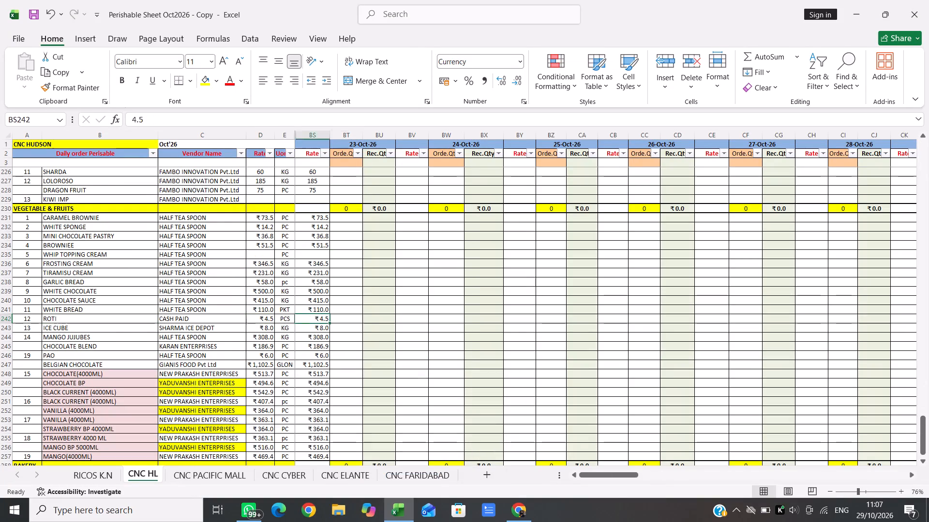
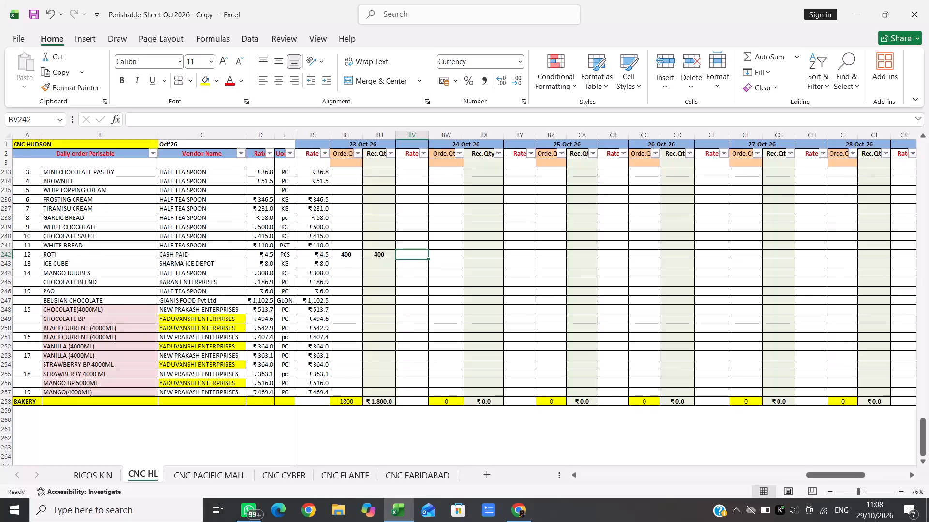
Enter 6 as both the ordered and received quantity for Yaduvanshi Enterprises' VANILLA (4000ML) in row 252 under 23-Oct-26.
left_click(351, 348)
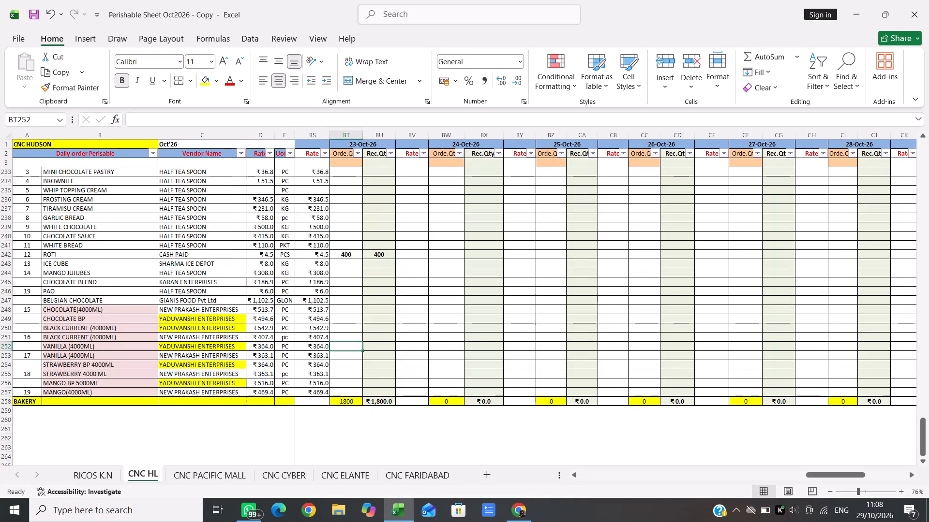
key("6")
key("Right")
key("6")
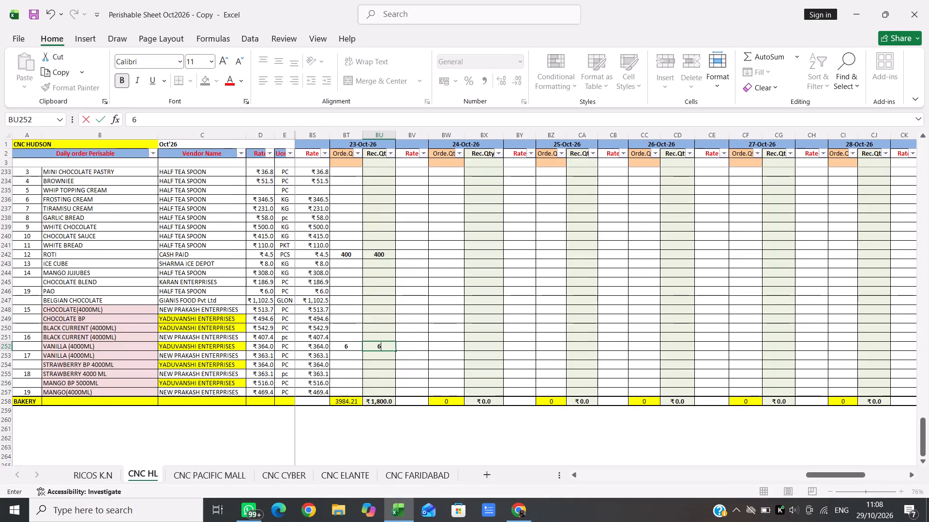
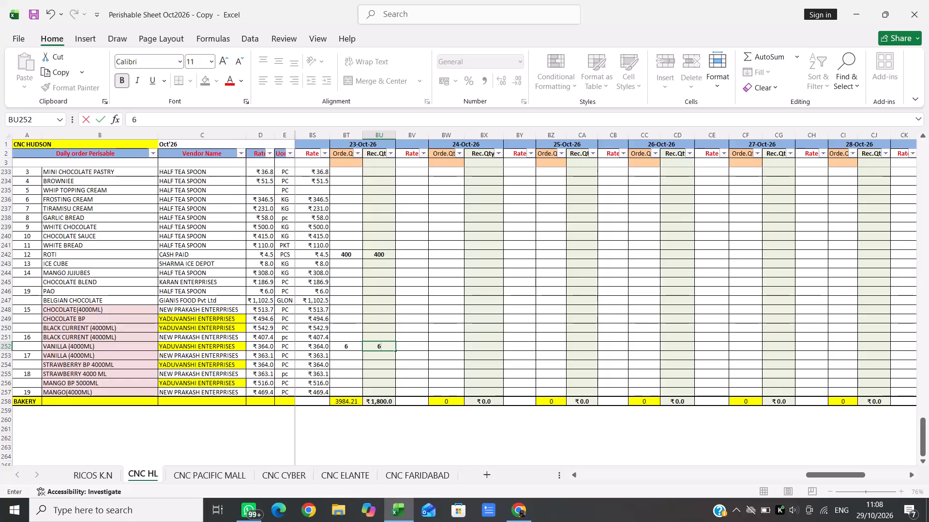
Select the 23-Oct-26 ordered quantity cell for Yaduvanshi Enterprises' MANGO BP 5000ML in row 256.
left_click(349, 380)
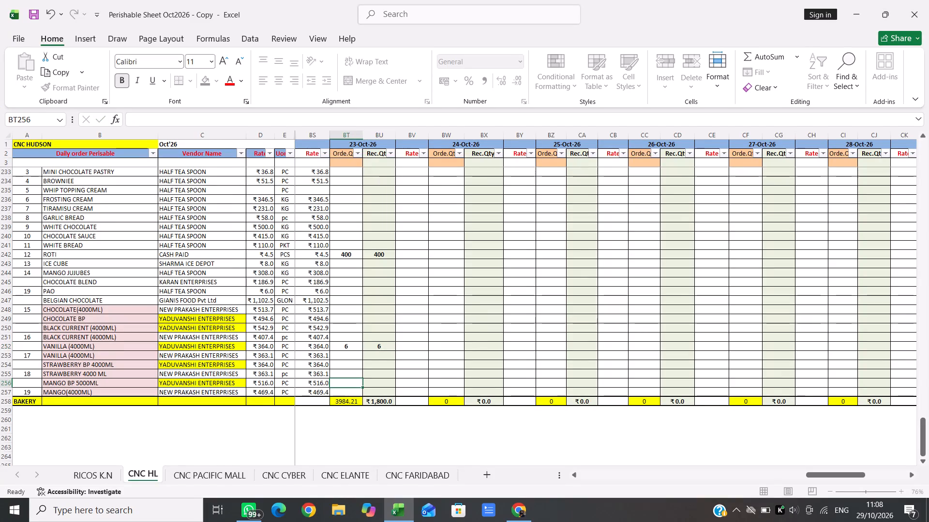
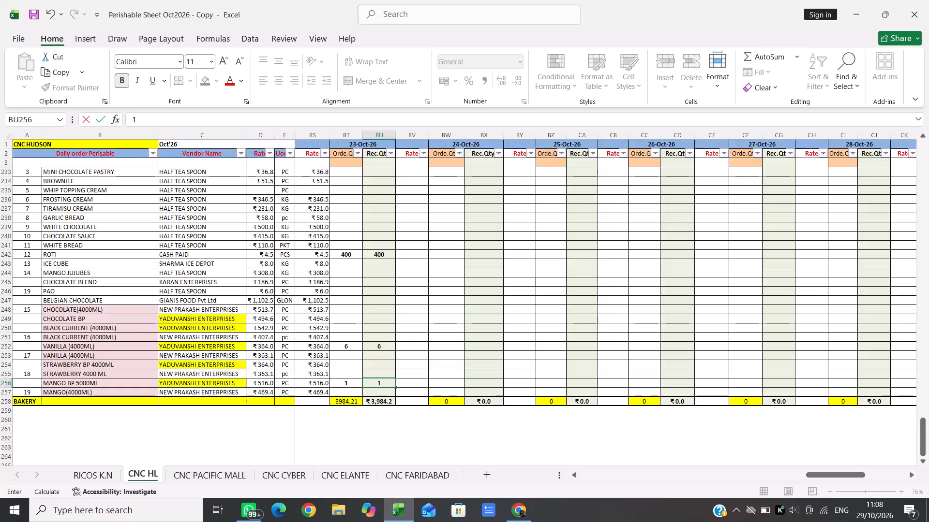
Enter 2 as both the 23-Oct-26 ordered and received quantity for Yaduvanshi Enterprises' CHOCOLATE BP in row 249.
left_click(344, 319)
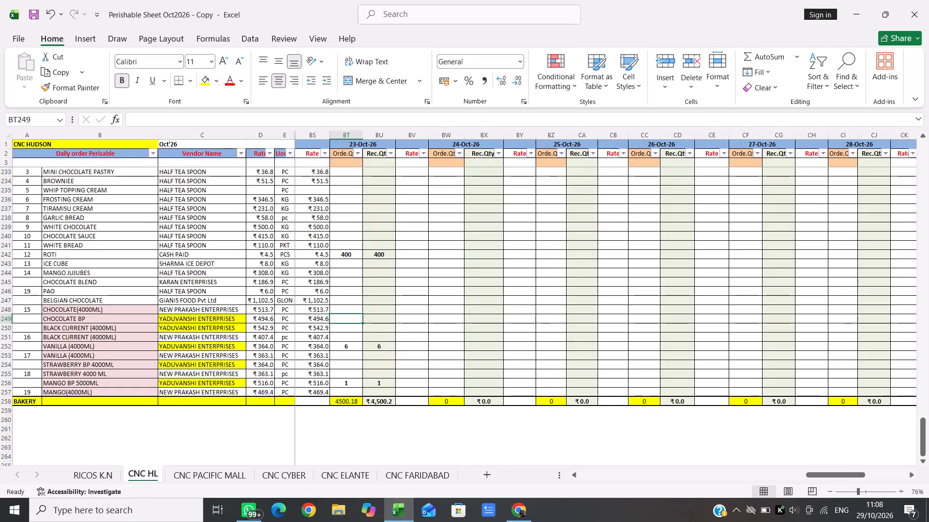
key("2")
key("Right")
key("2")
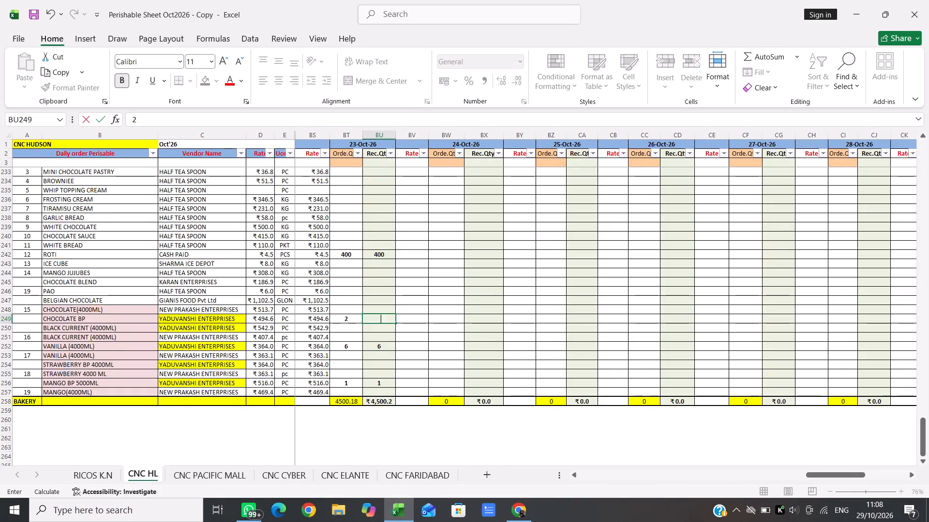
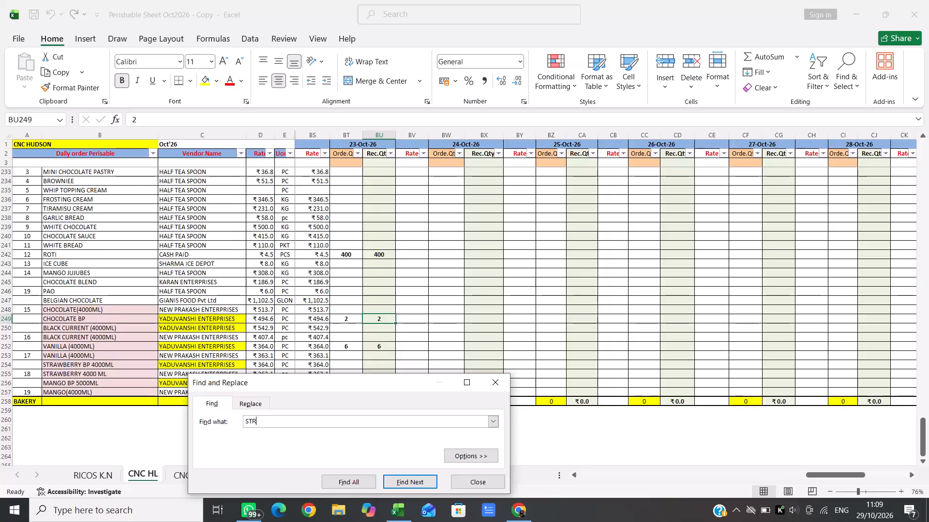
Search the CNC HL sheet for STRA and go through the matches as far as the STRAWBERRY FROZEN item.
key("Return")
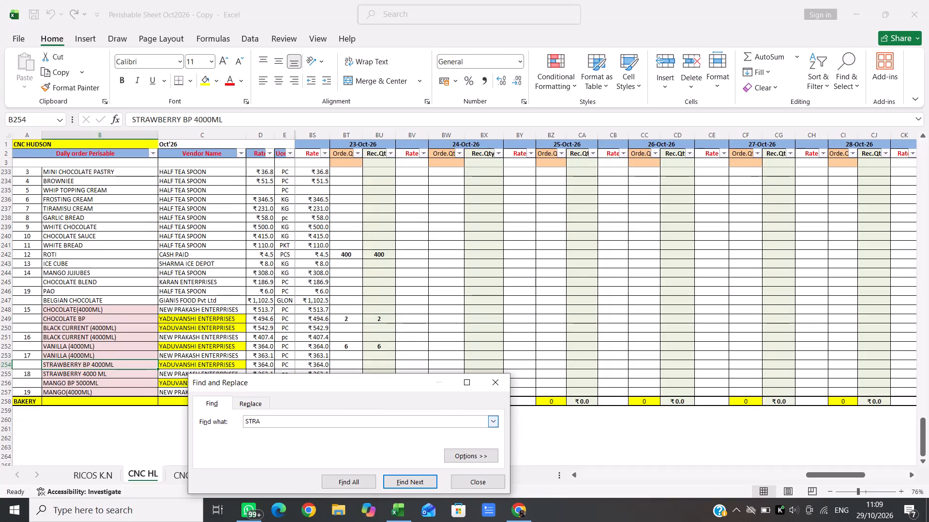
key("Return")
key("Return")
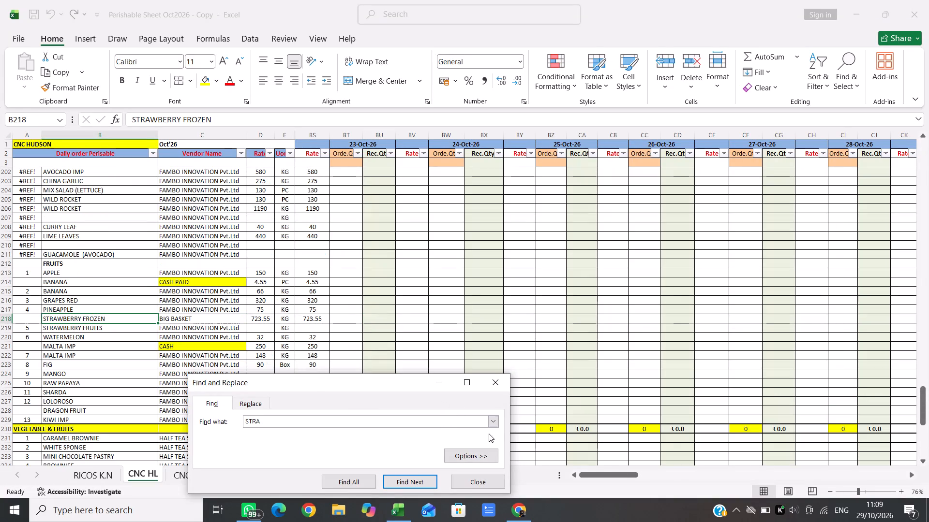
left_click(495, 378)
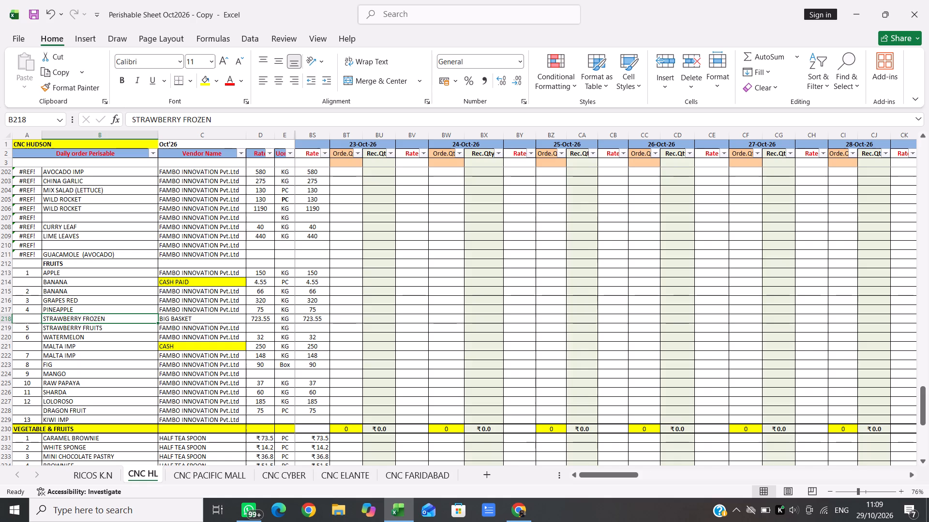
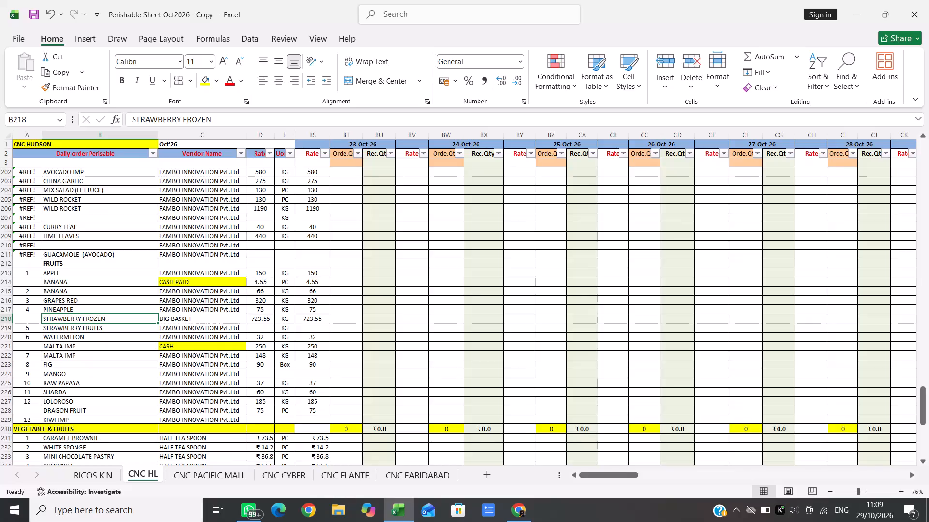
Go through the remaining STRA matches back to the STRAWBERRY FROZEN item from BIG BASKET and insert a blank row above it.
key("ctrl+f")
key("Return")
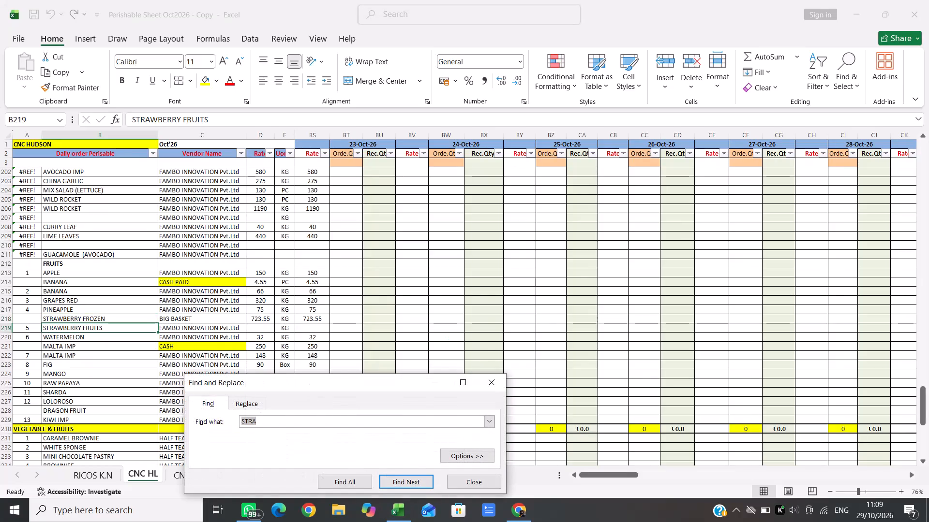
key("Return")
key("Return")
key("Return")
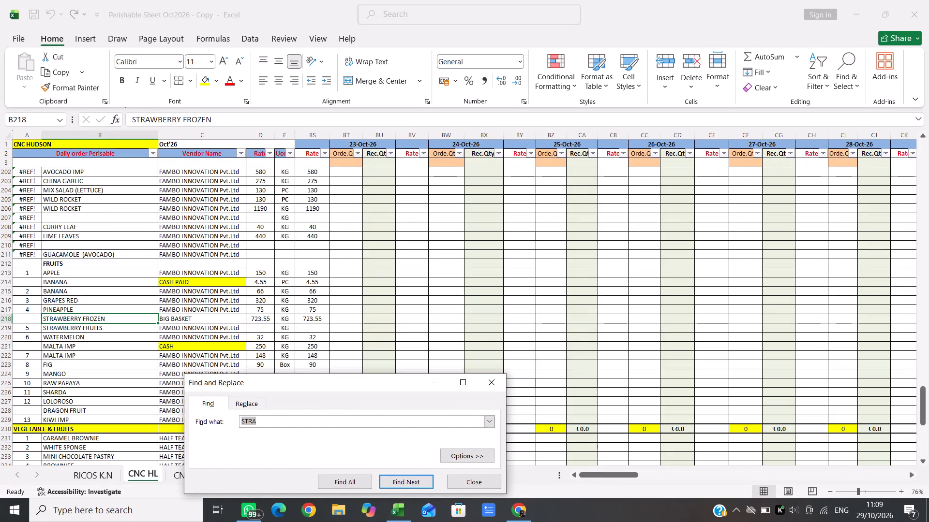
left_click(492, 382)
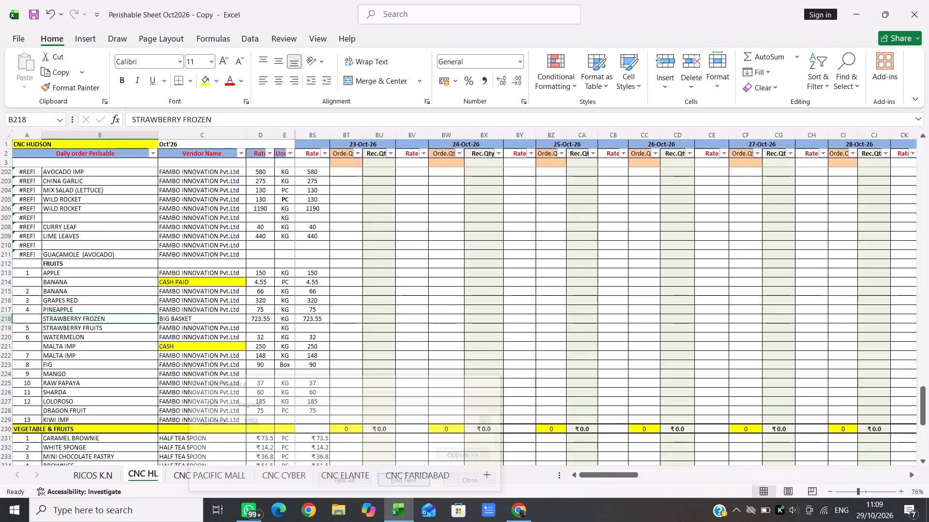
key("shift+space")
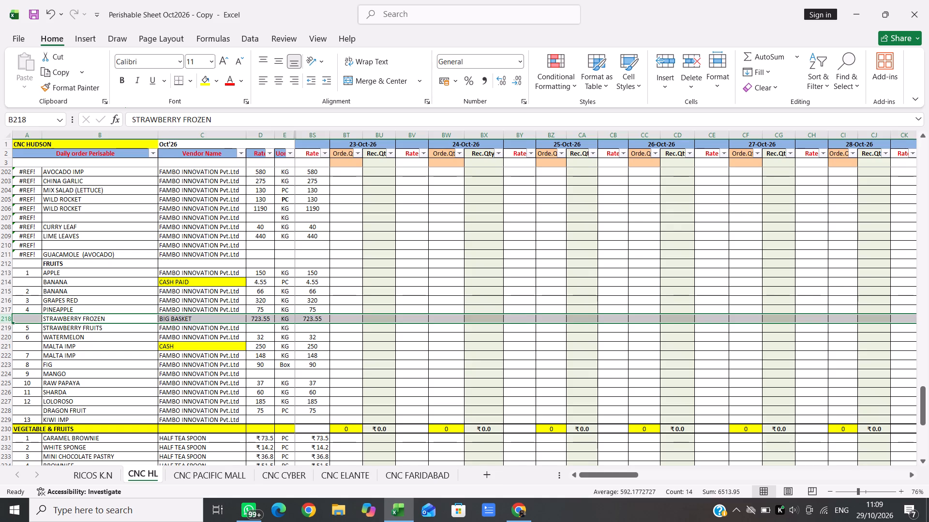
key("ctrl+shift+equal")
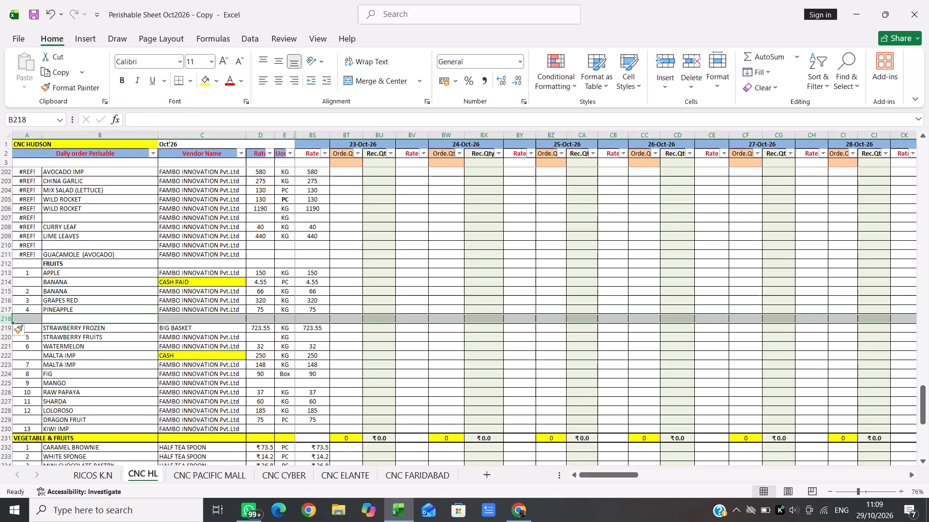
Fill the new row with the item name copied from STRAWBERRY FROZEN below and the vendor BLINKIT.
key("Down")
key("ctrl+c")
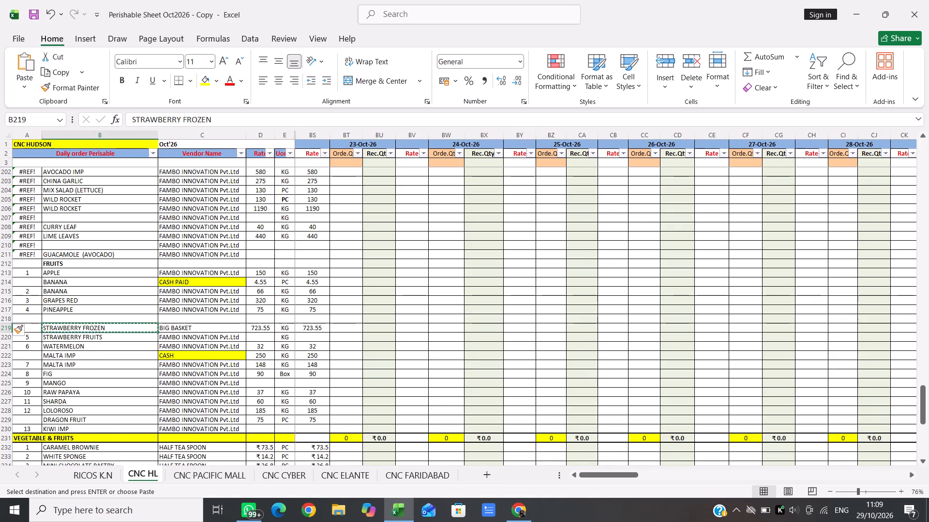
key("Up")
key("Return")
key("Right")
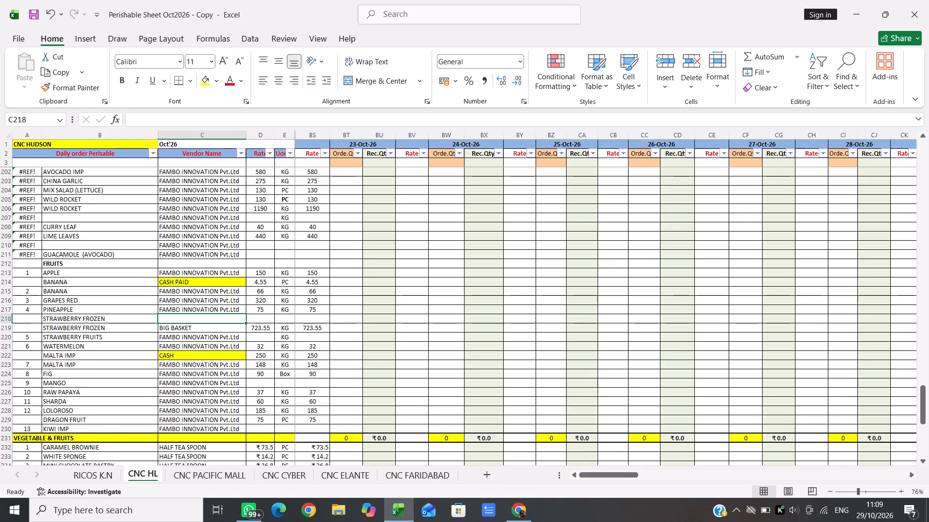
key("b")
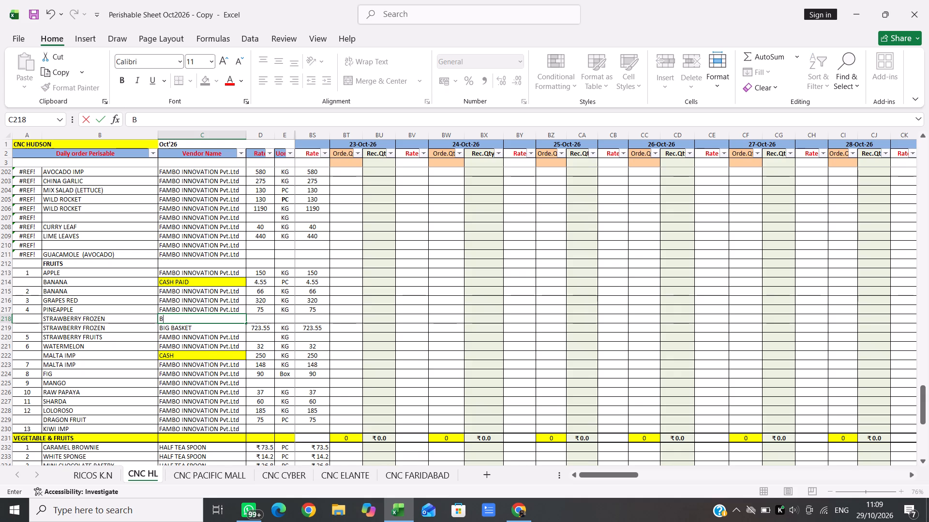
type("LI")
key("Right")
key("Right")
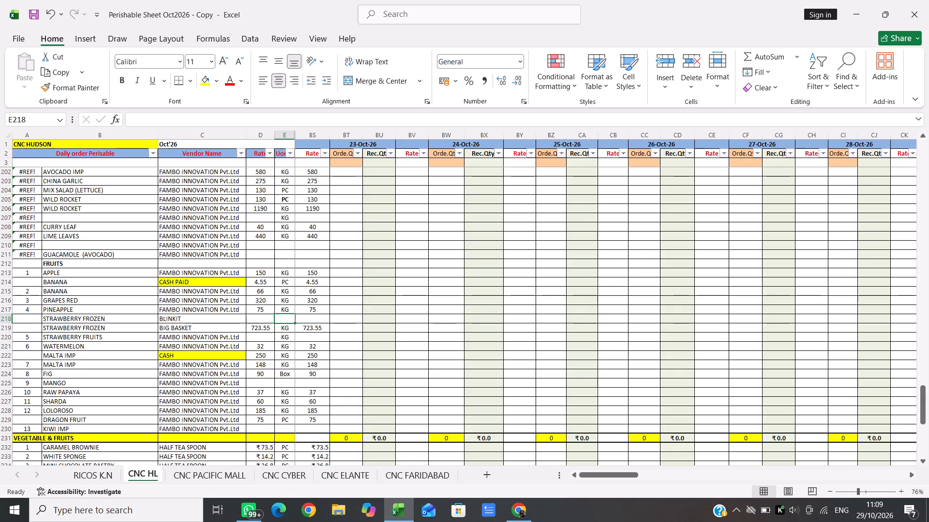
key("Left")
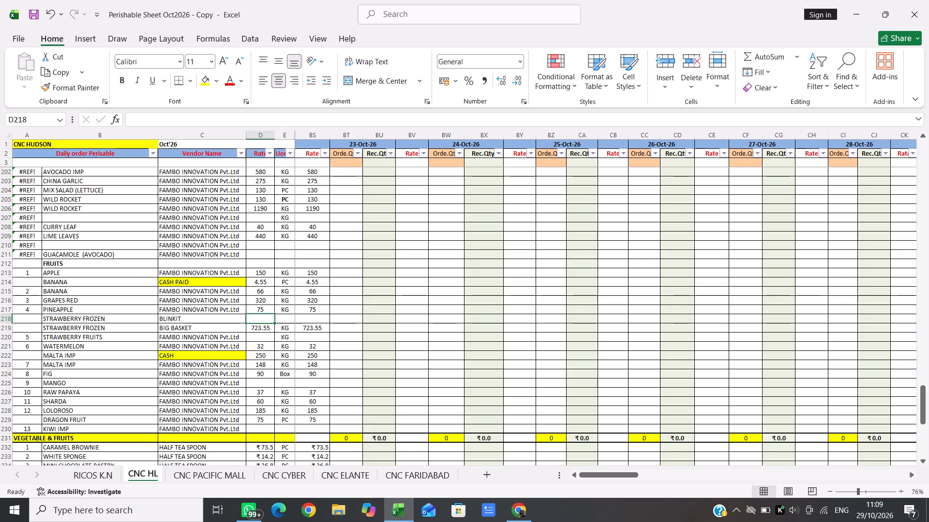
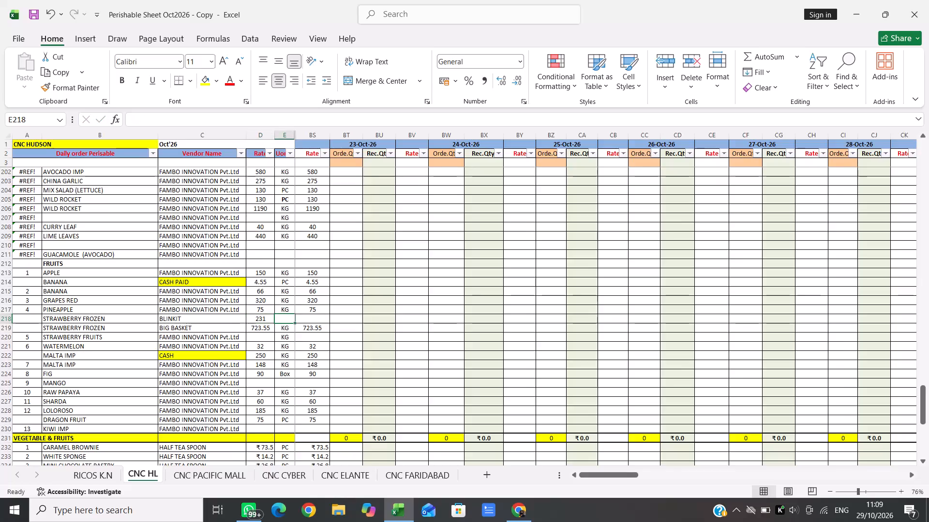
Enter PKT as the unit of measure for the BLINKIT STRAWBERRY FROZEN row.
type("PKT")
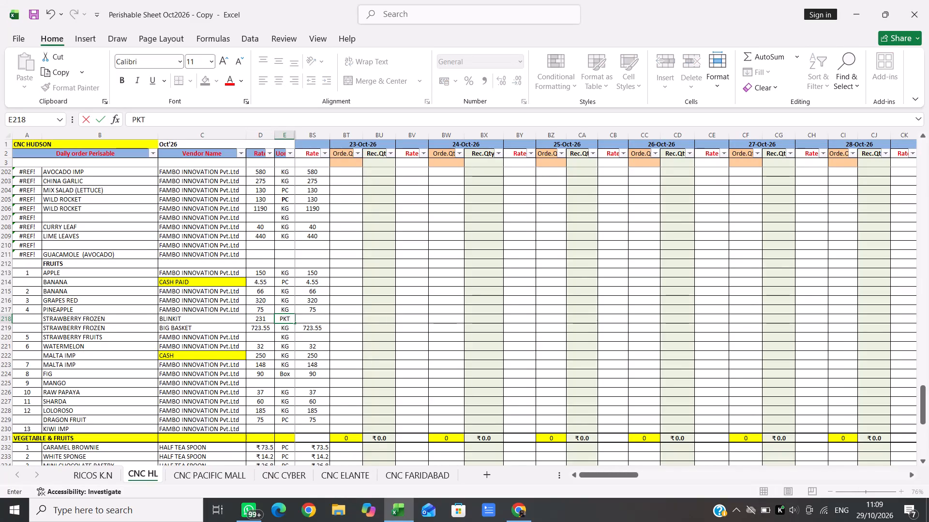
key("Right")
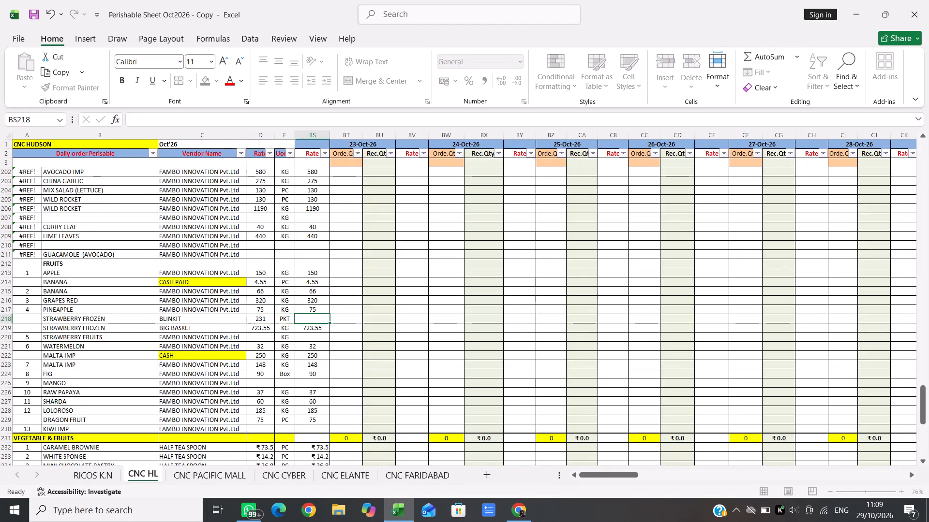
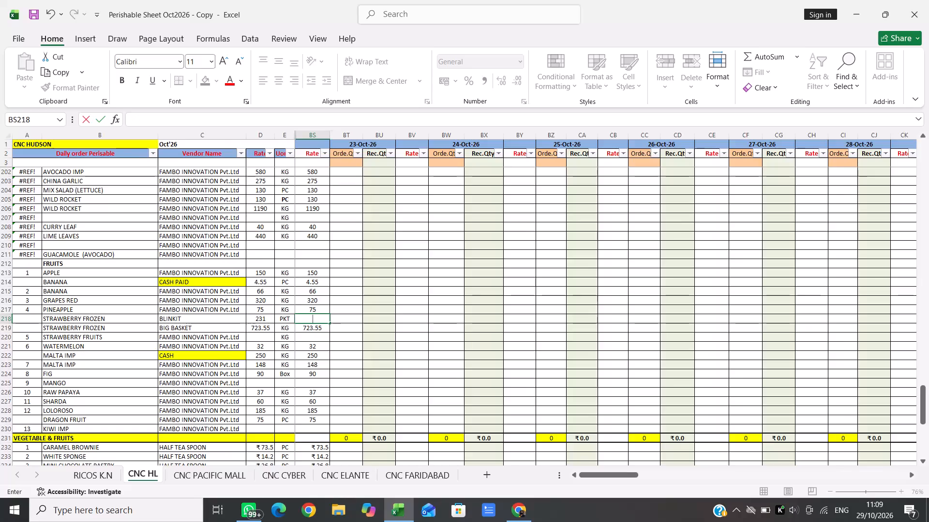
Enter 231 as the 23-Oct-26 rate for the BLINKIT STRAWBERRY FROZEN row.
type("231")
key("Right")
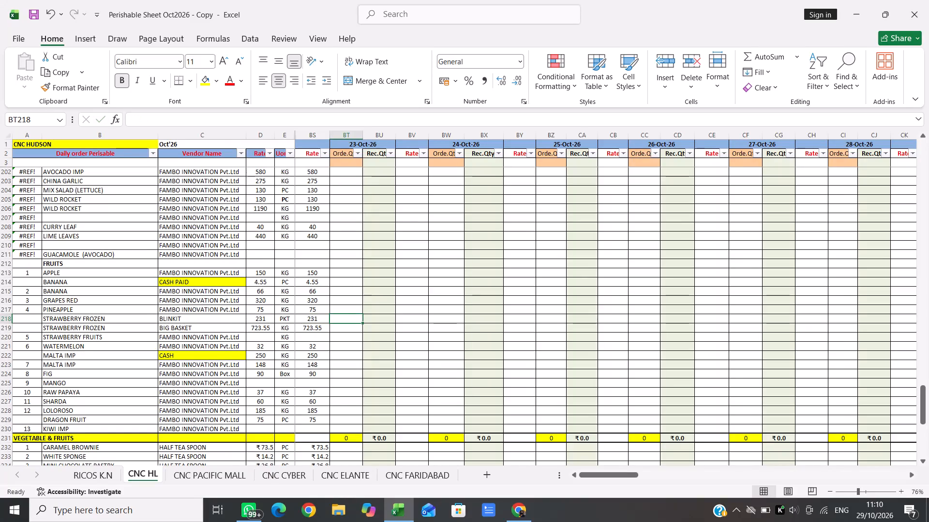
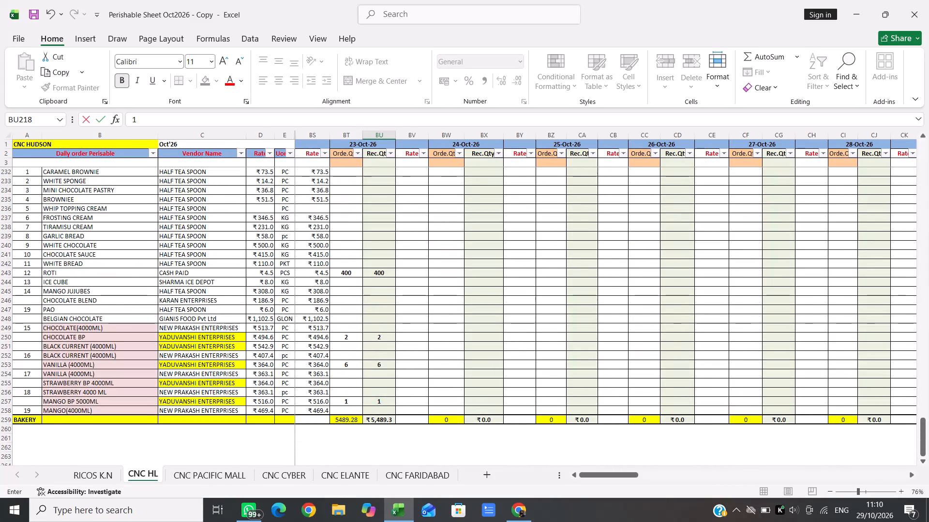
Enter 50 as the 23-Oct-26 order quantity for ICE CUBE from SHARMA ICE DEPOT on the CNC HL sheet.
left_click(343, 282)
type("50")
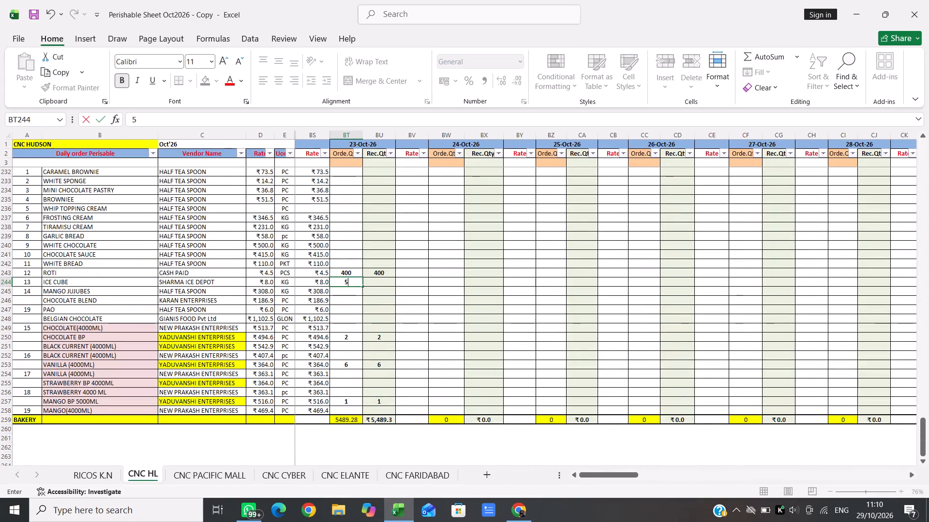
key("Right")
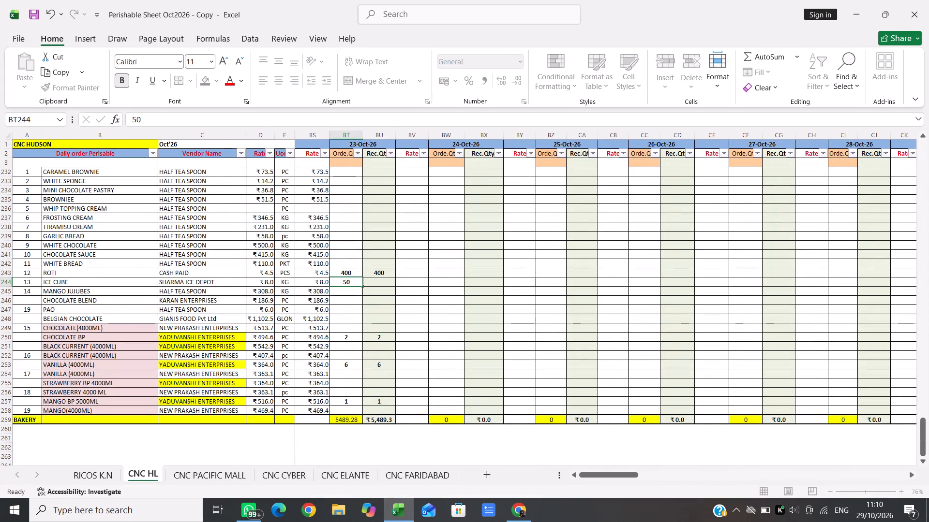
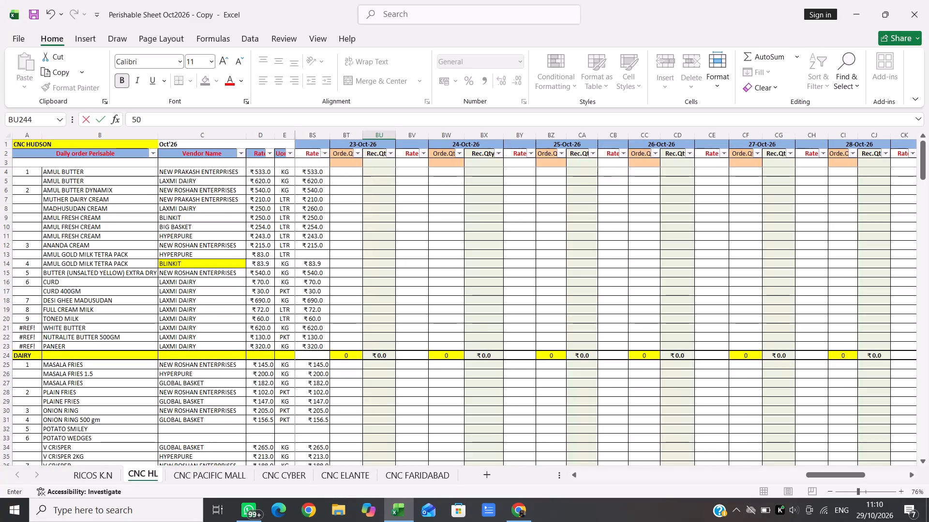
Commit the pending 23-Oct-26 received quantity of 50 and select the 23-Oct-26 order quantity cell for CURD from LAXMI DAIRY.
left_click(348, 282)
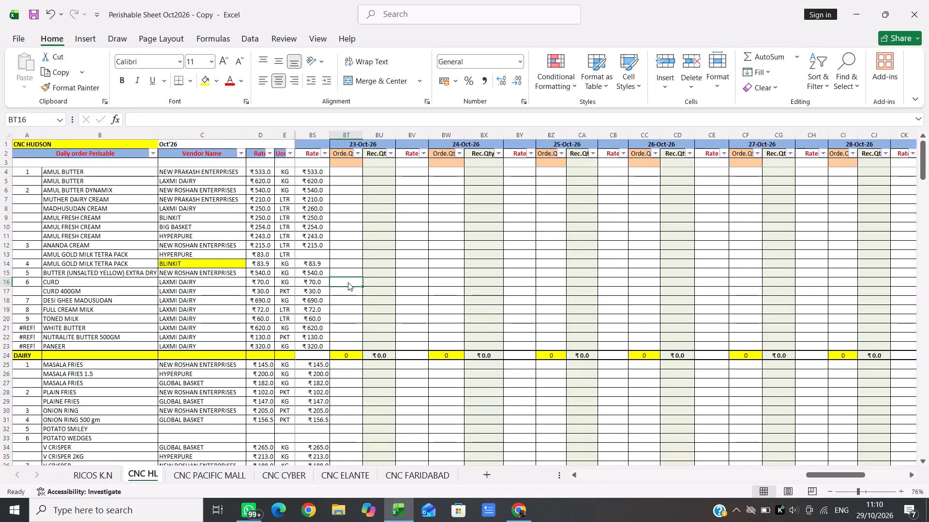
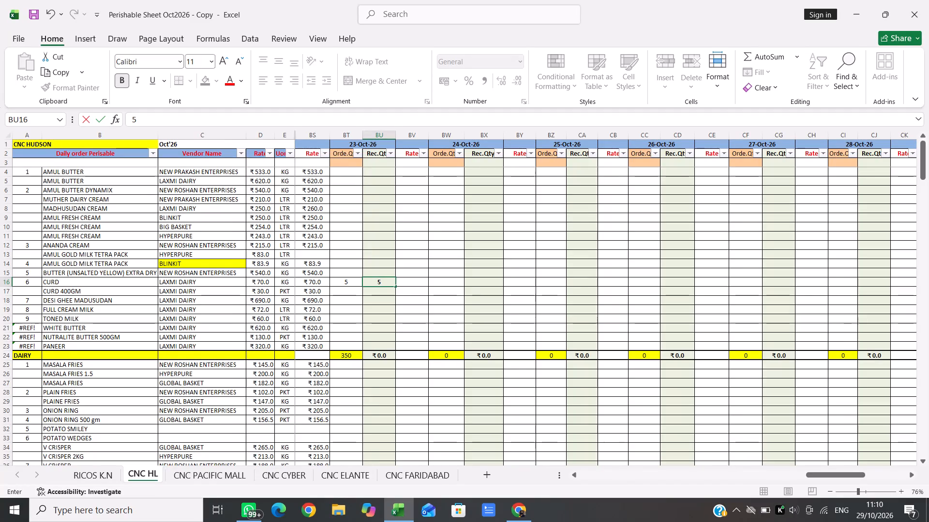
Commit the 23-Oct-26 received quantity of 5 for CURD and select the 23-Oct-26 order quantity cell for MADHUSUDAN CREAM from LAXMI DAIRY.
left_click(336, 207)
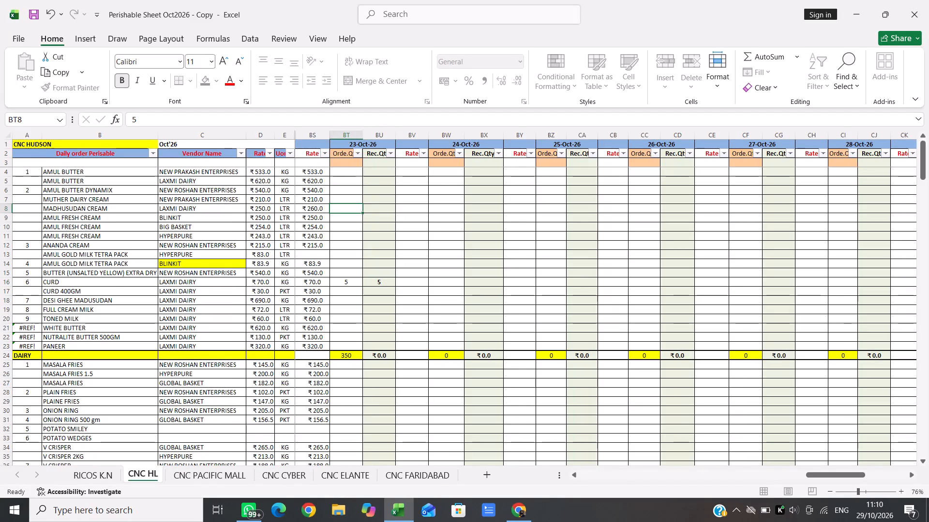
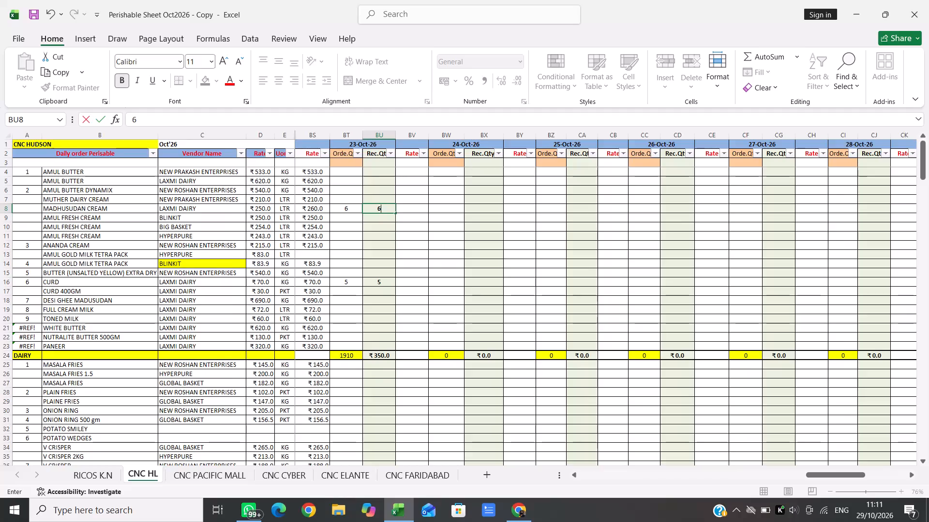
Commit the 23-Oct-26 received quantity of 6 for MADHUSUDAN CREAM and select the 23-Oct-26 order quantity cell for FULL CREAM MILK.
left_click(343, 308)
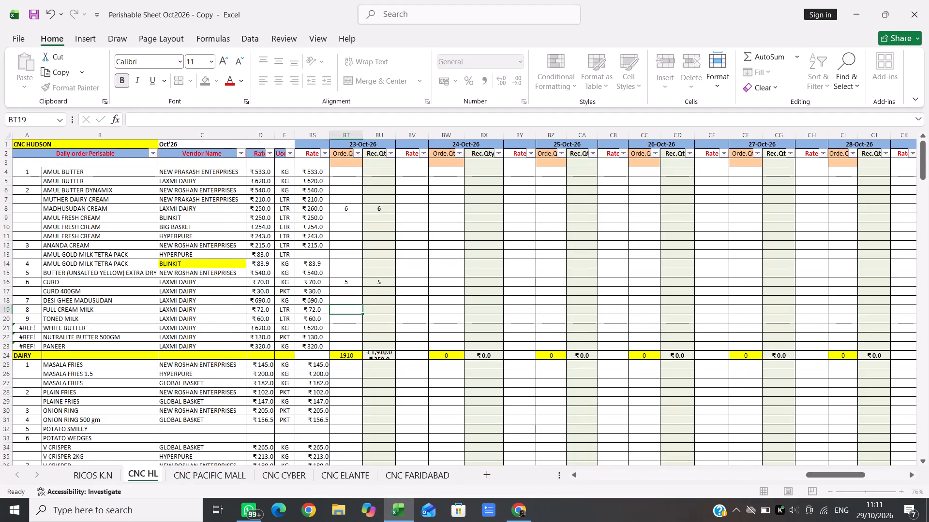
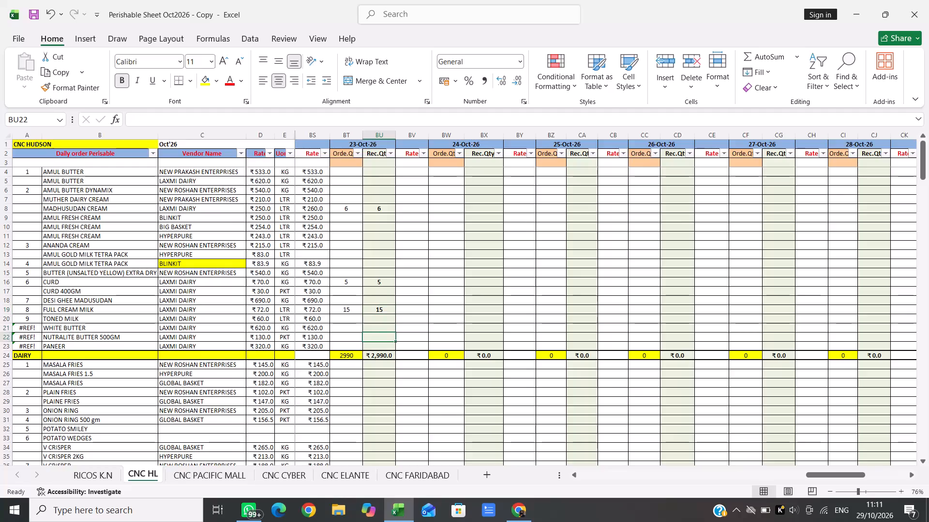
Enter 1 as the 23-Oct-26 received quantity for NUTRALITE BUTTER 500GM and select its order quantity cell.
key("1")
key("Left")
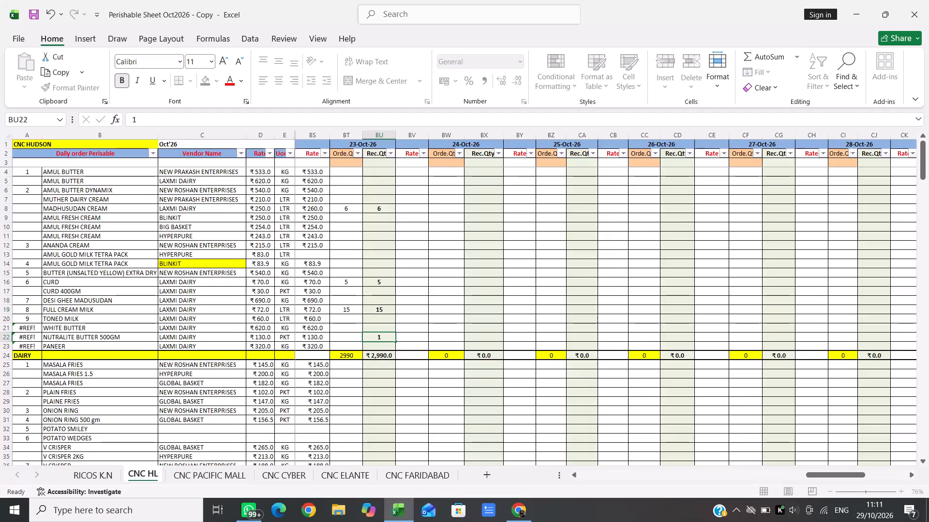
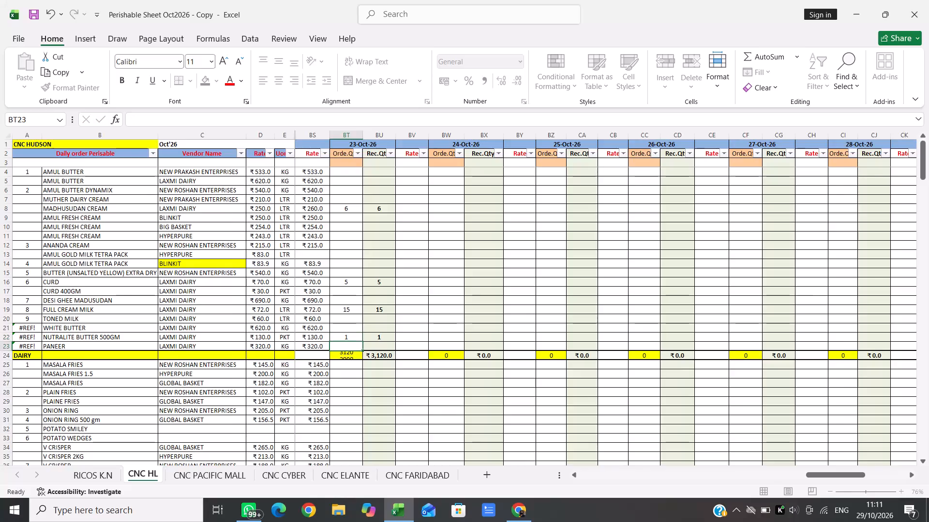
Enter 5 as both the order quantity and the received quantity for PANEER under 23-Oct-26.
key("5")
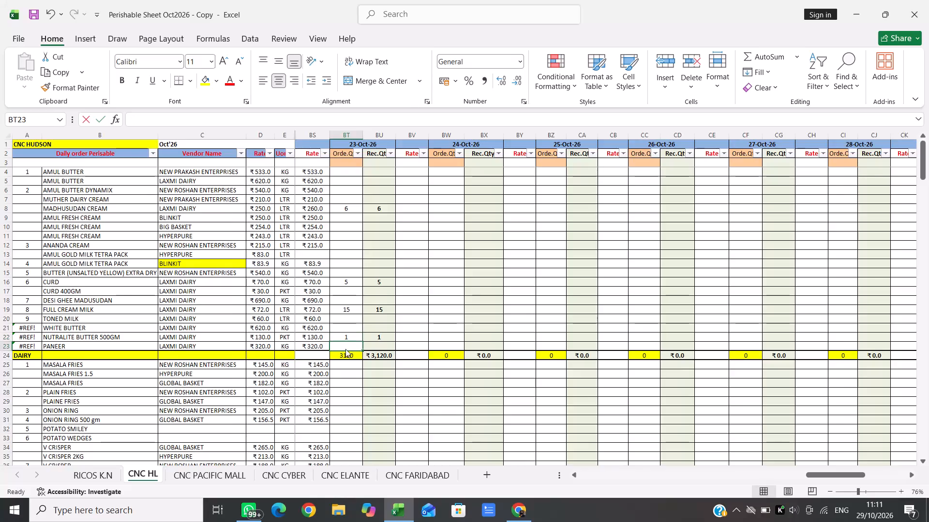
key("Right")
key("5")
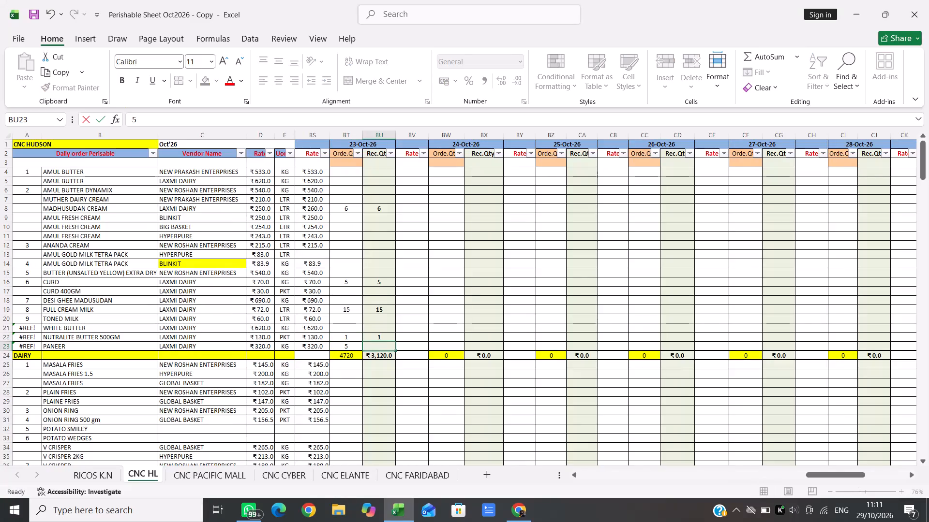
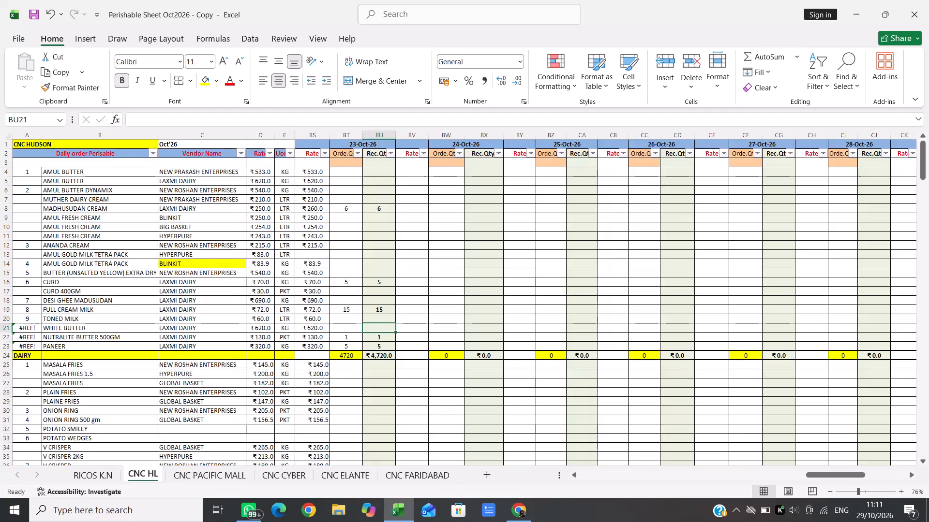
Enter 1 as both the received quantity and the order quantity for WHITE BUTTER under 23-Oct-26.
key("1")
key("Left")
key("1")
key("Up")
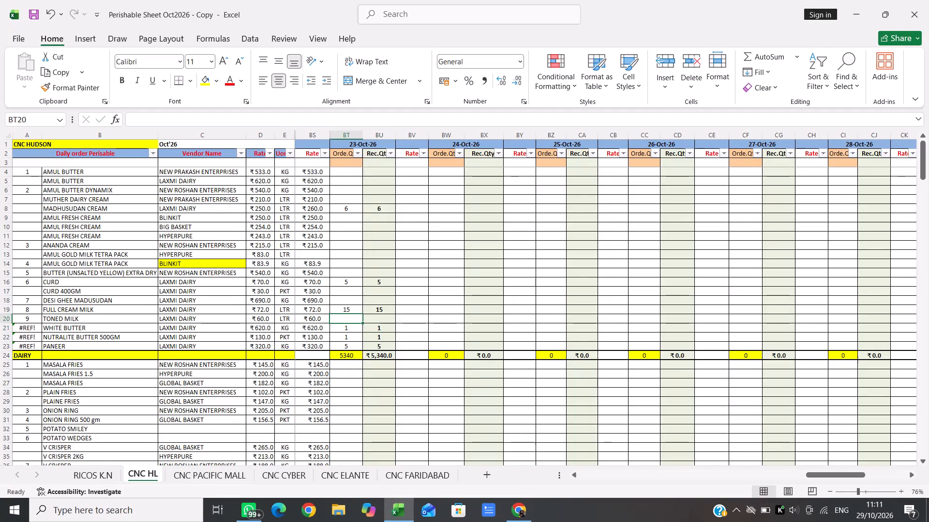
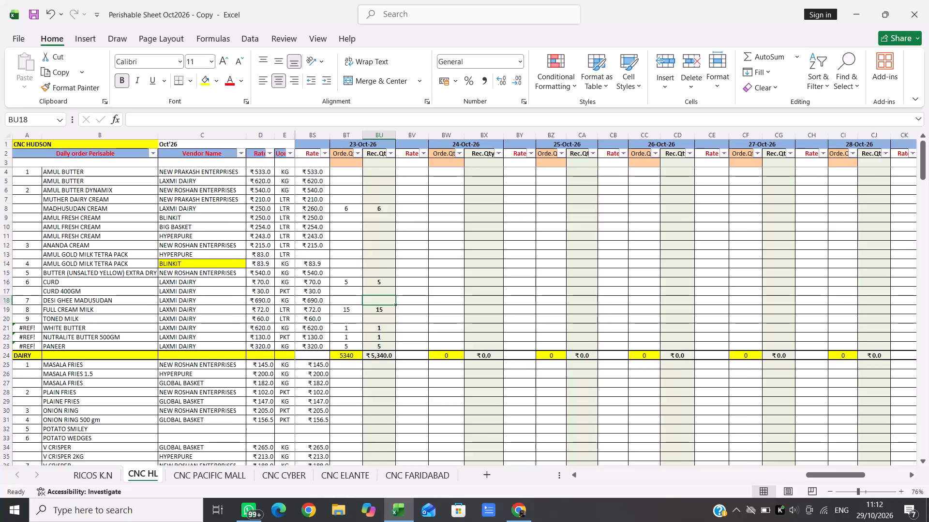
Enter 15 as both the order quantity and the received quantity for TONED MILK under 23-Oct-26.
left_click(347, 316)
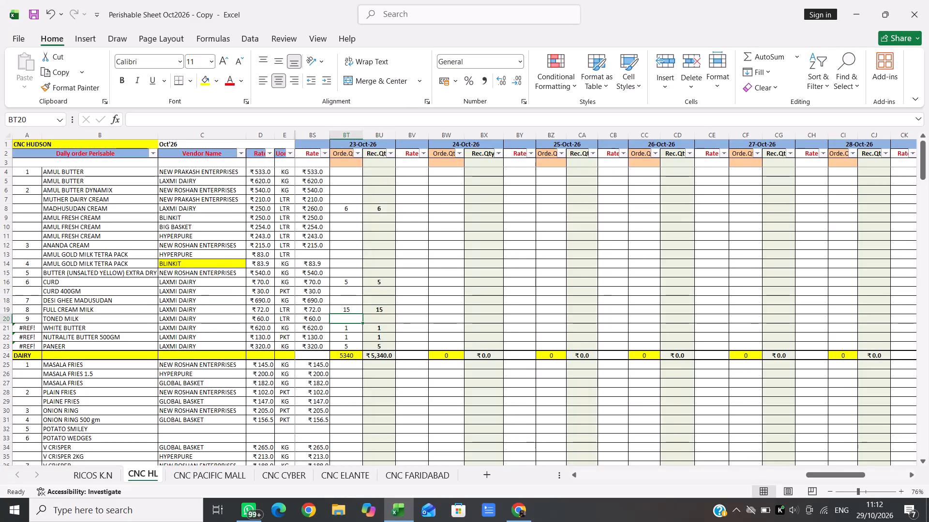
key("1")
key("5")
key("Right")
type("15")
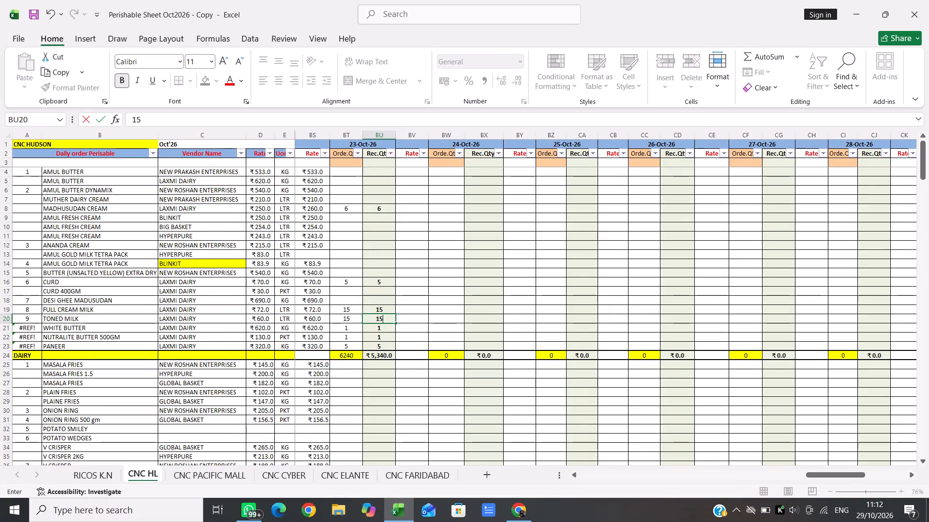
key("Up")
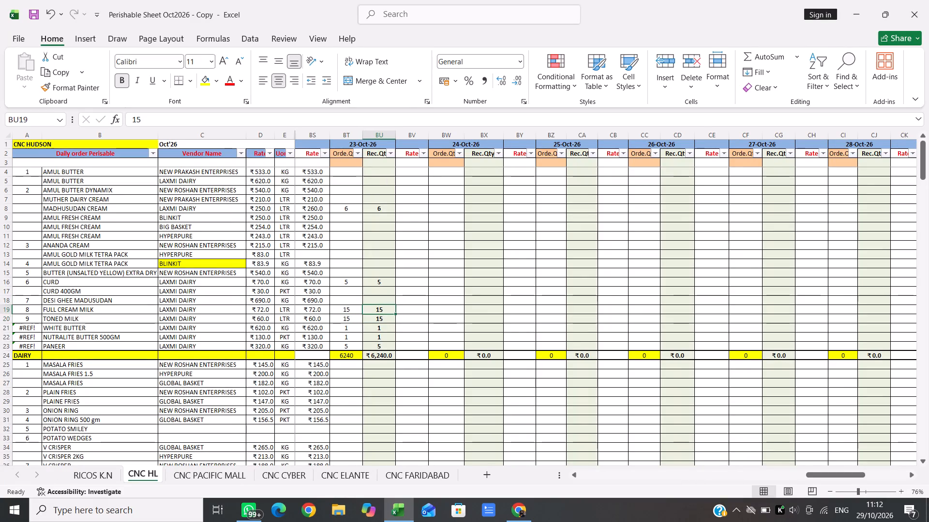
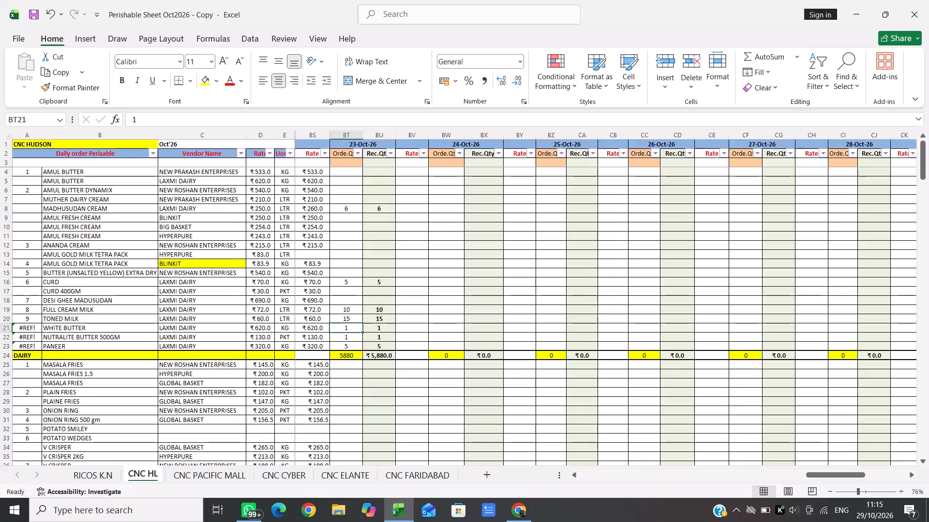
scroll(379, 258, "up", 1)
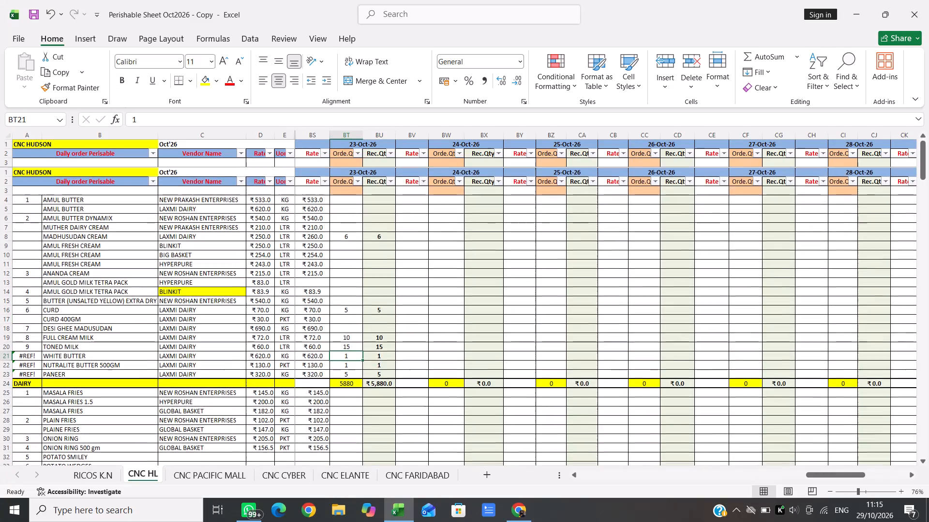
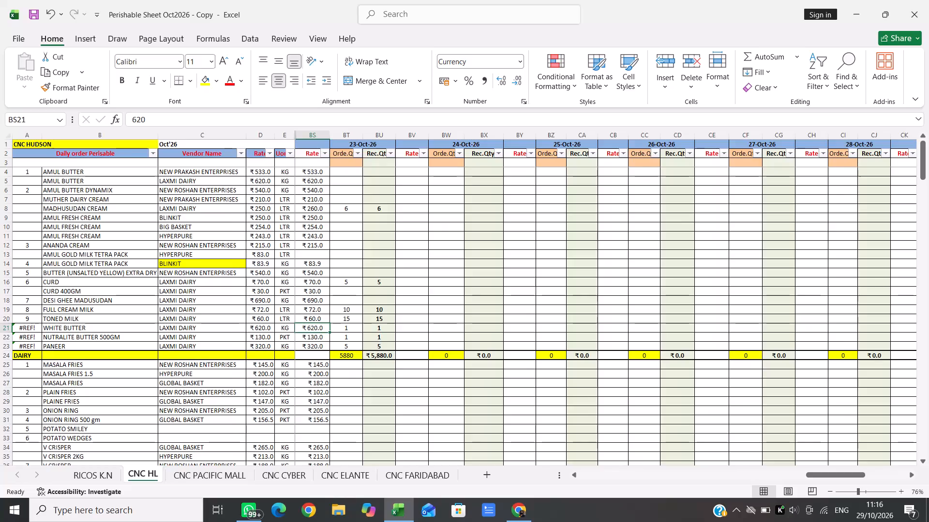
Set the 23-Oct-26 rate of WHITE BUTTER from LAXMI DAIRY to 640.
type("640")
key("Right")
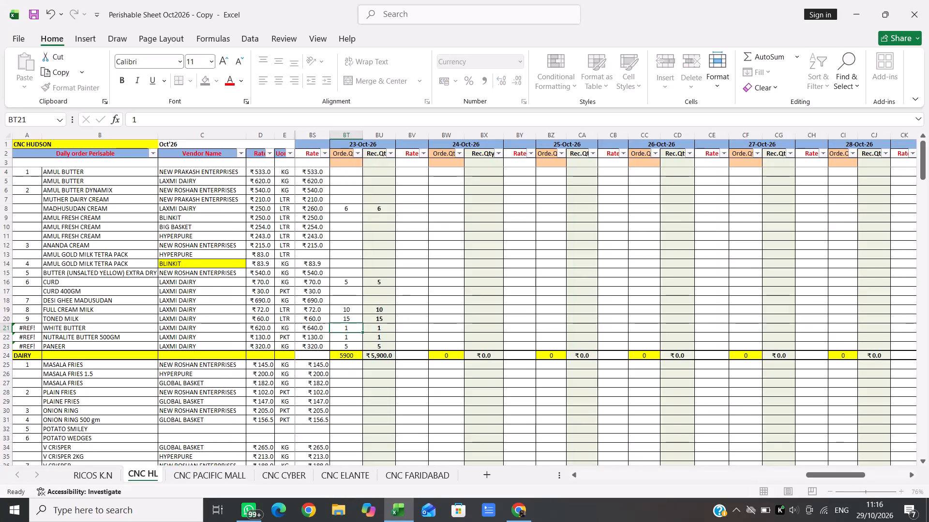
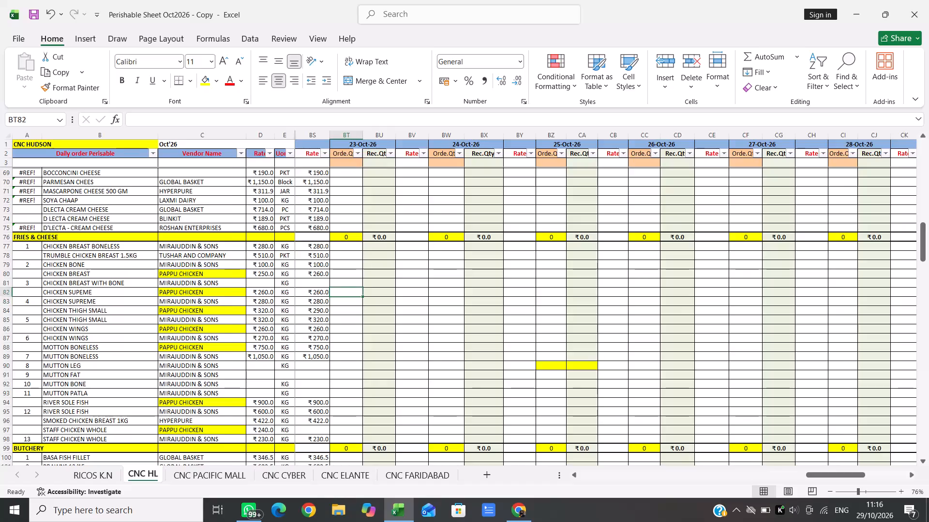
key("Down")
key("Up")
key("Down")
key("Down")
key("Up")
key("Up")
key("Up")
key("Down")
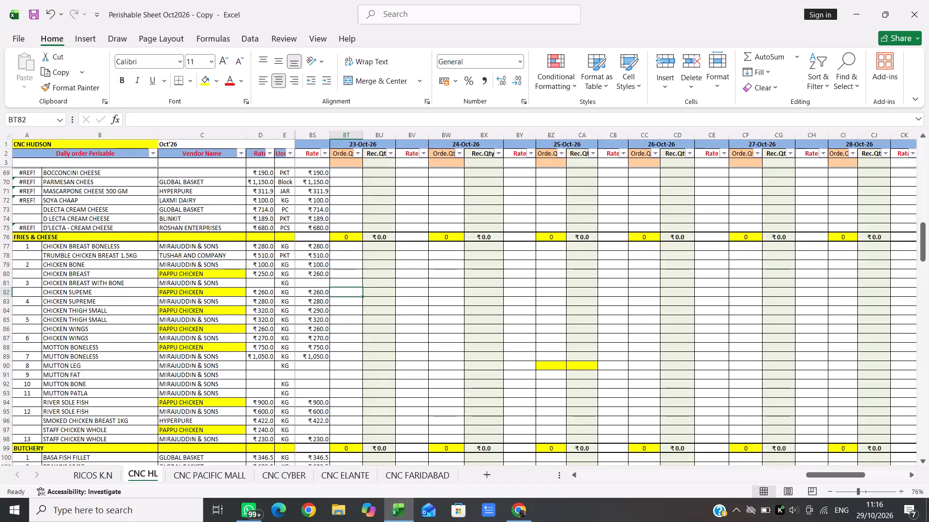
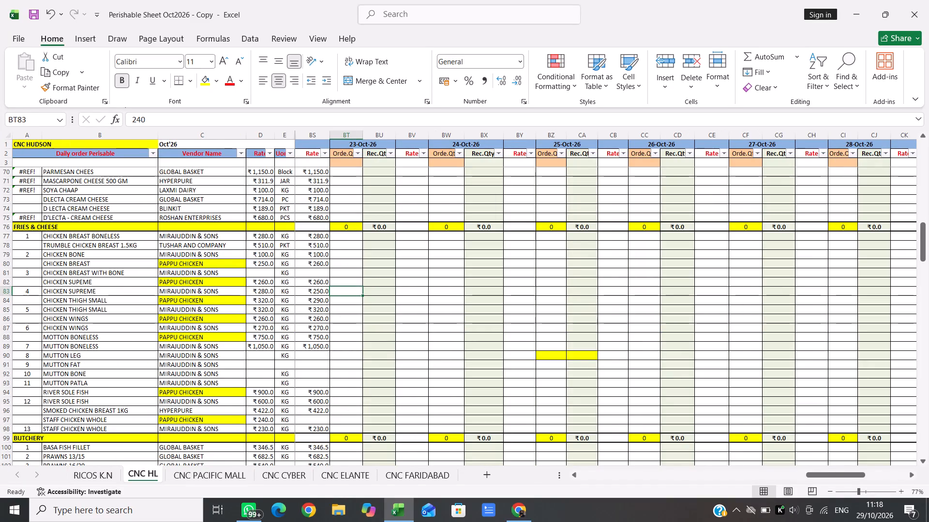
Undo the last rate change on the Mirajuddin & Sons CHICKEN SUPREME row.
left_click(343, 281)
left_click(345, 292)
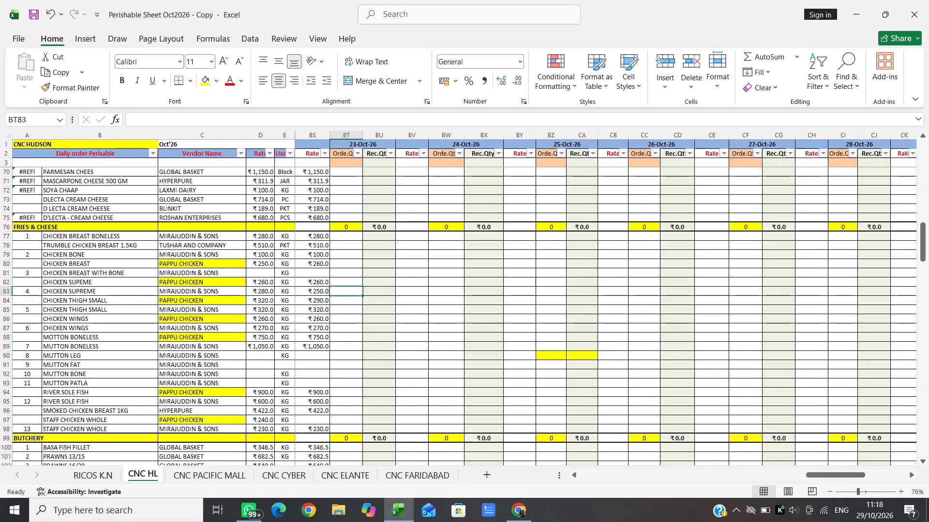
left_click(345, 283)
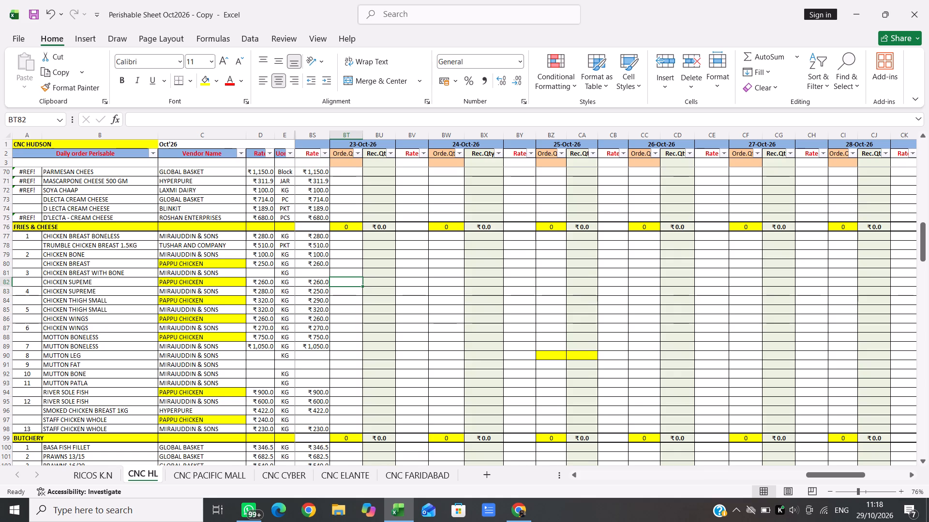
key("ctrl+z")
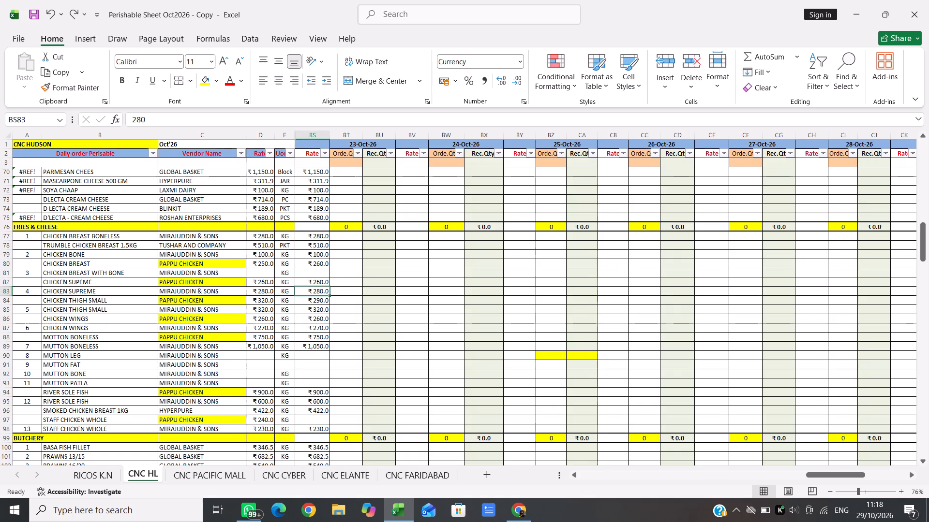
Set the 23-Oct-26 rate of the Pappu Chicken CHICKEN SUPEME item to 250.
left_click(349, 280)
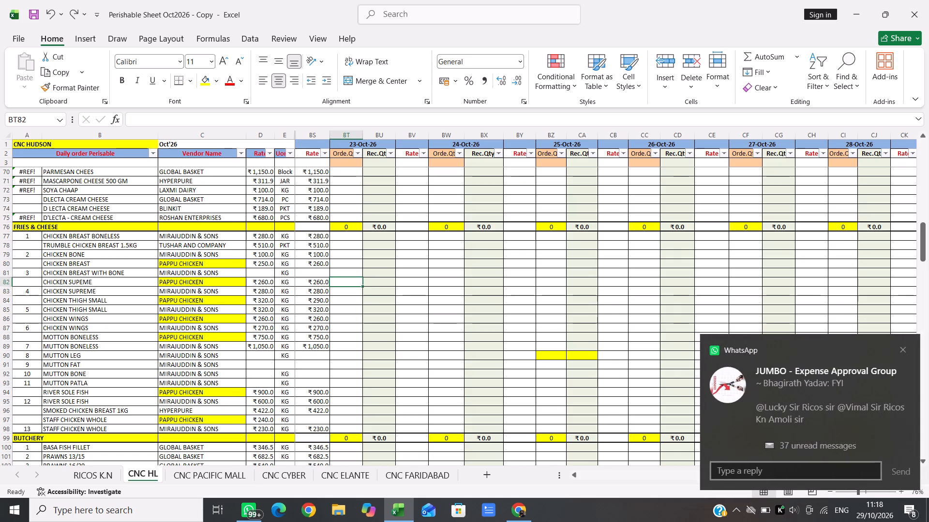
left_click(321, 281)
type("250")
key("Right")
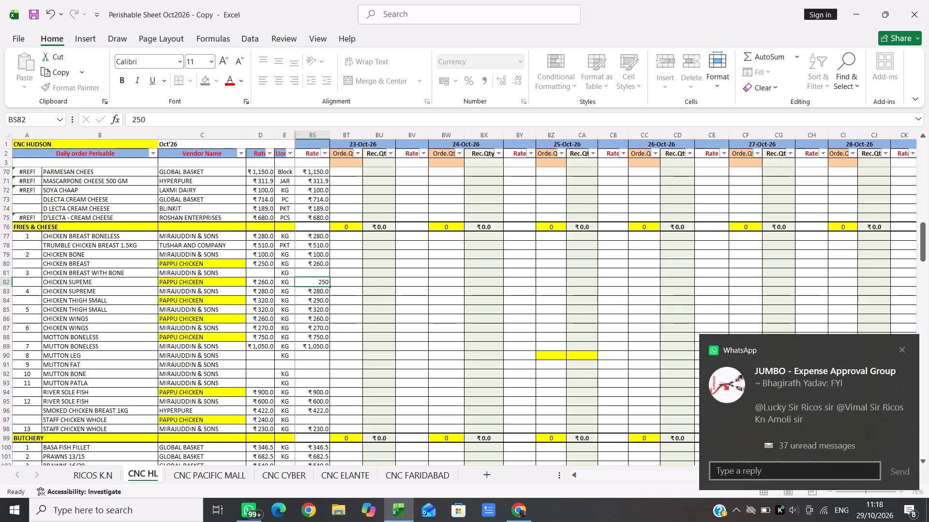
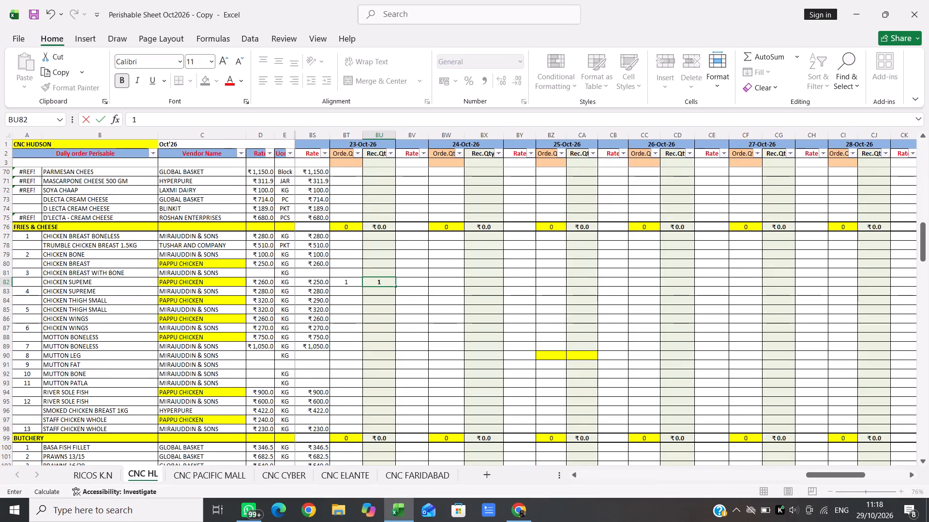
Set the 23-Oct-26 rate of the Pappu Chicken CHICKEN THIGH SMALL item to 270.
left_click(319, 300)
type("270")
key("Right")
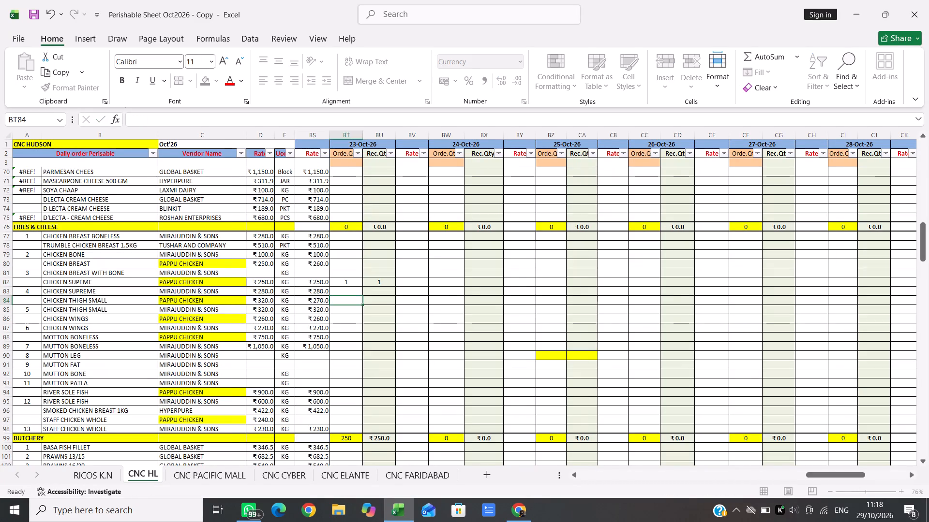
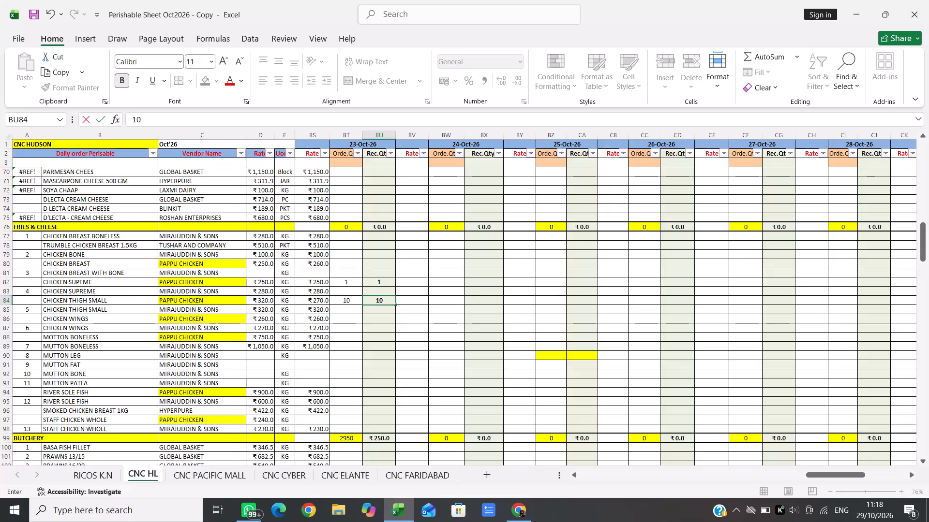
Enter 2 as both the ordered and received quantity for Pappu Chicken's CHICKEN WINGS on 23-Oct-26.
left_click(337, 319)
key("2")
key("Right")
key("2")
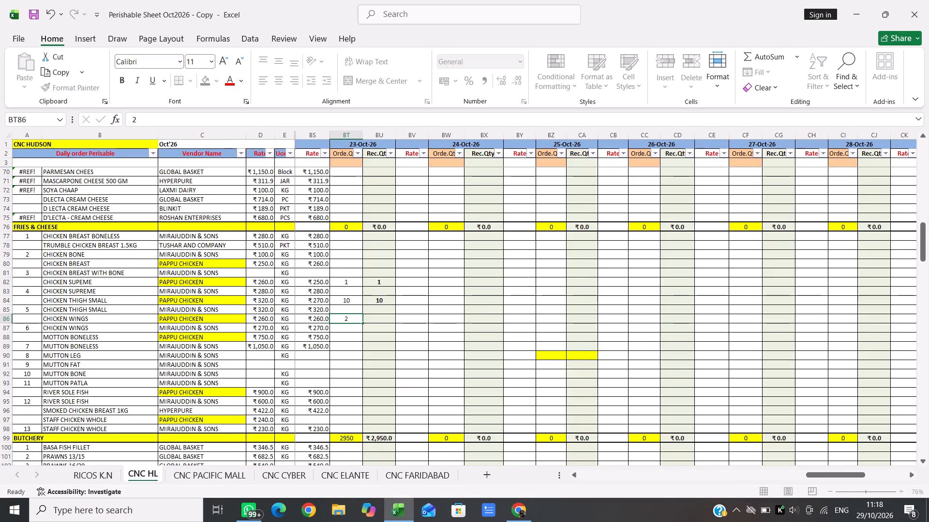
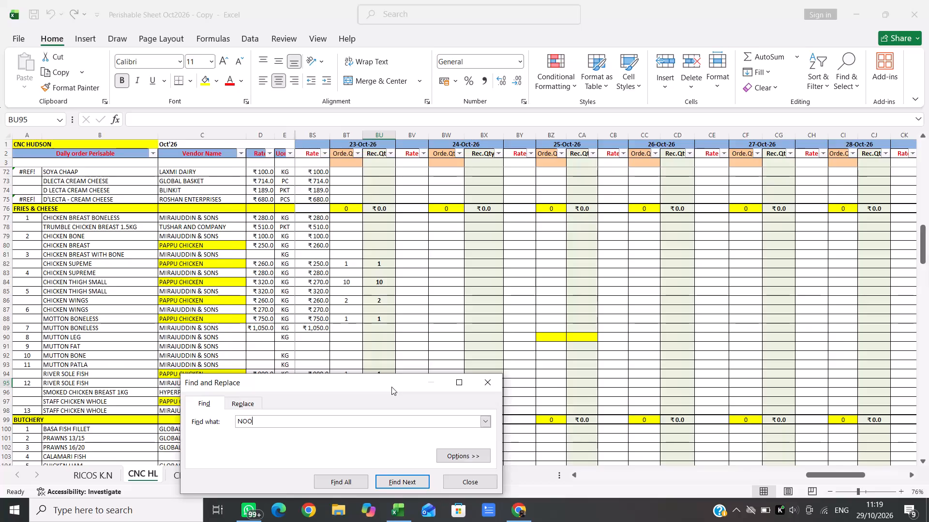
Find NOO on the sheet and go to the 23-Oct-26 ordered quantity cell for Laxmi Dairy's NOODLE.
key("Return")
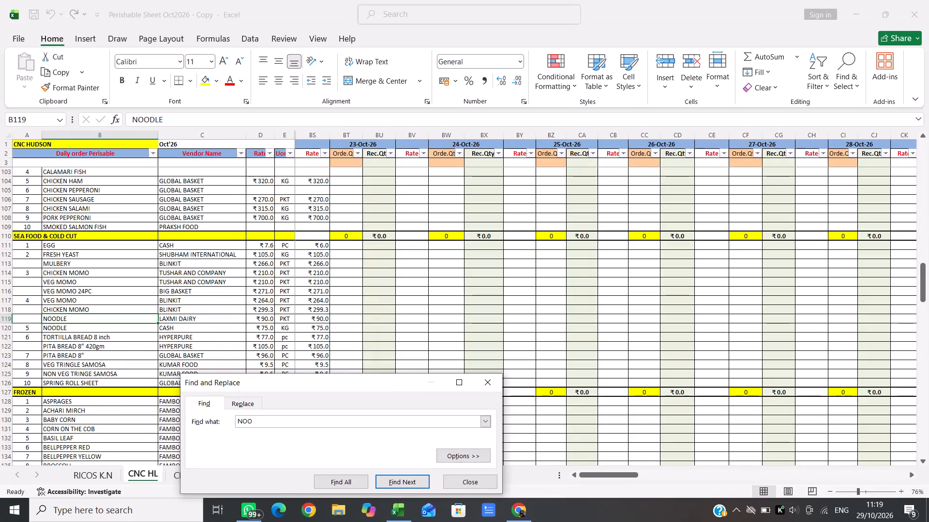
left_click(489, 378)
key("Right")
key("Right")
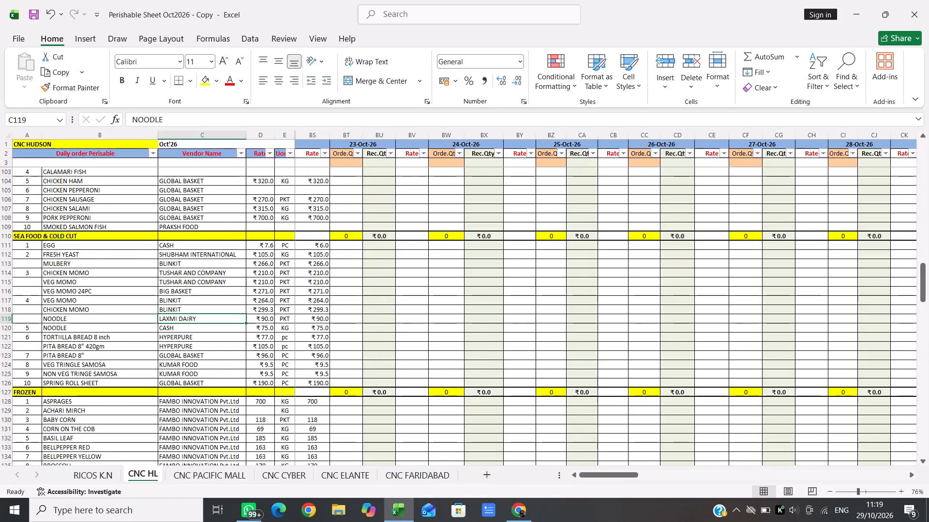
key("Right")
key("Right")
key("Right")
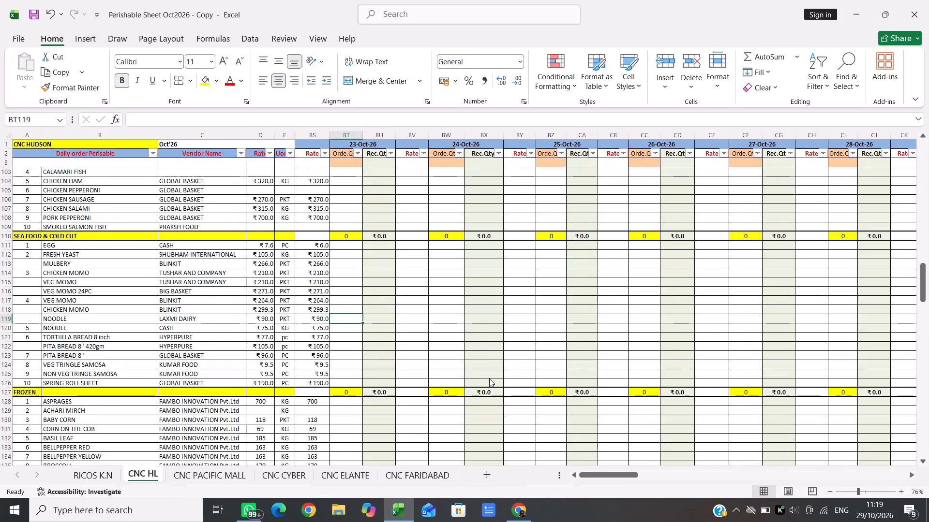
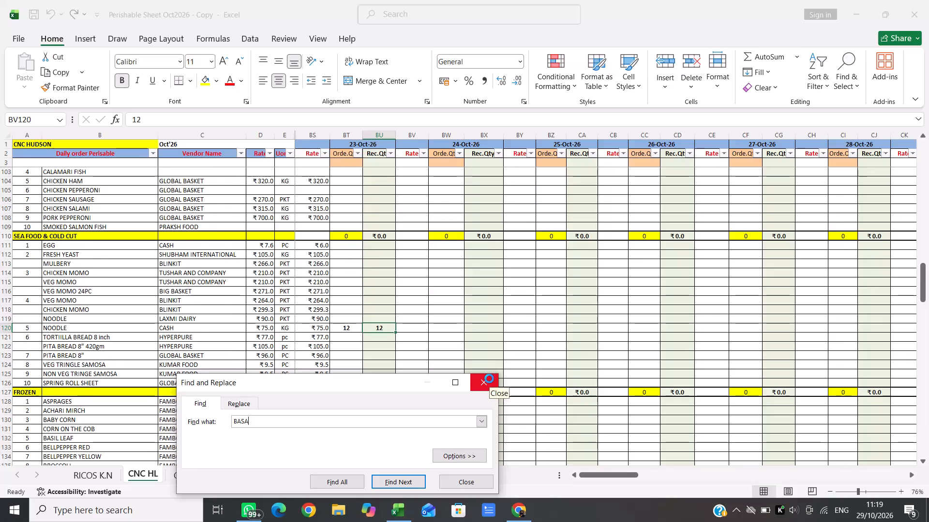
Enter 10 as both the ordered and received quantity for Global Basket's BASA FISH FILLET under 23-Oct-26.
left_click(489, 378)
key("Right")
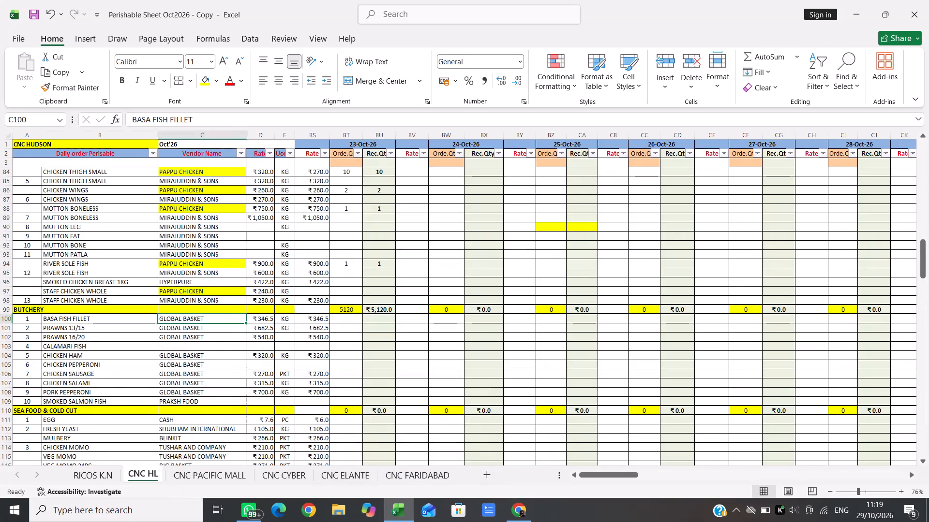
key("Right")
key("Right")
key("Right")
key("Right")
type("10")
key("Right")
type("10")
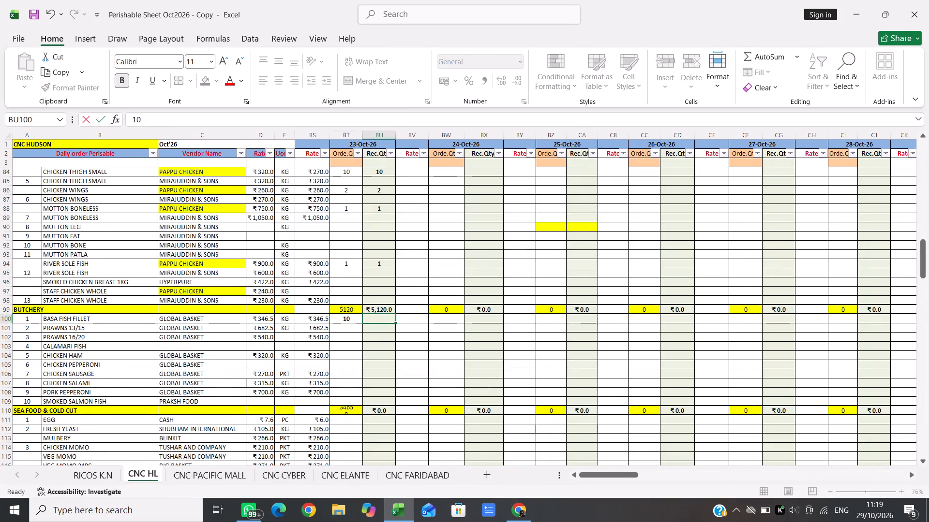
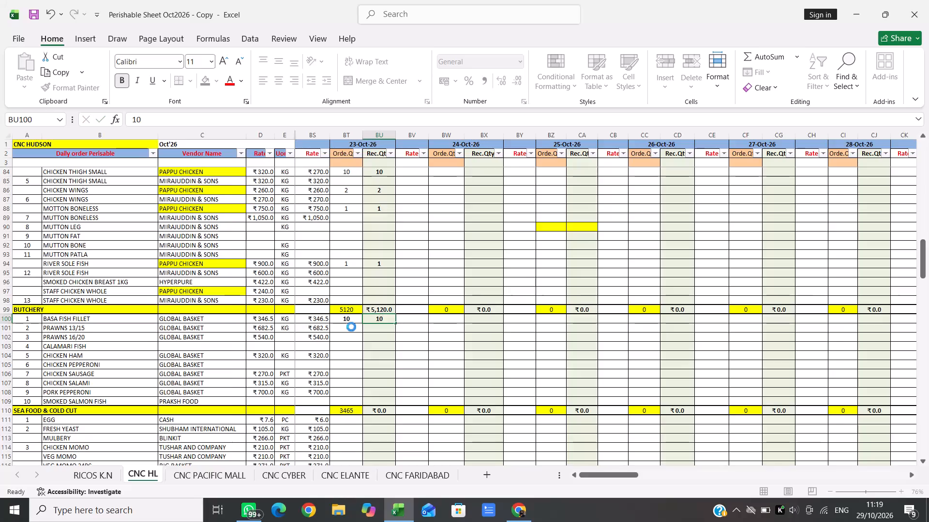
Enter 5 as both the ordered and received quantity for Global Basket's PRAWNS 13/15 under 23-Oct-26.
key("5")
key("Right")
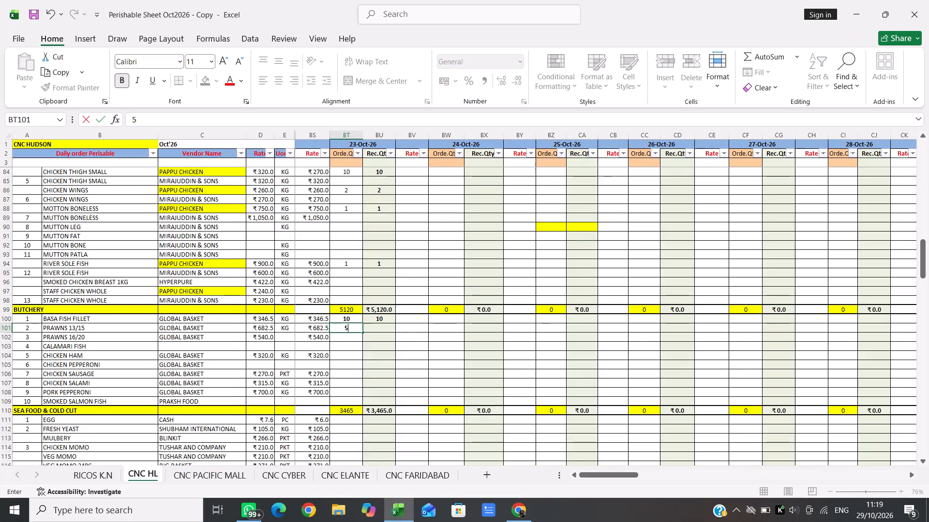
key("5")
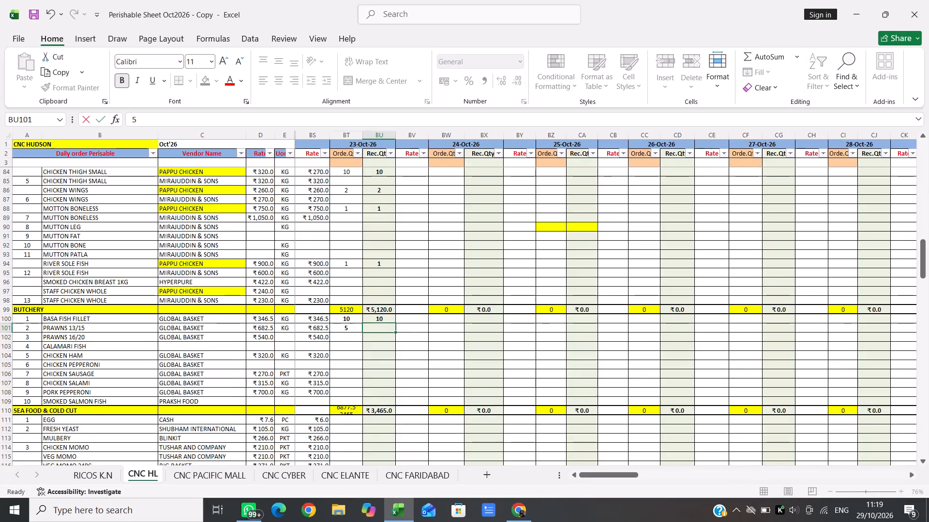
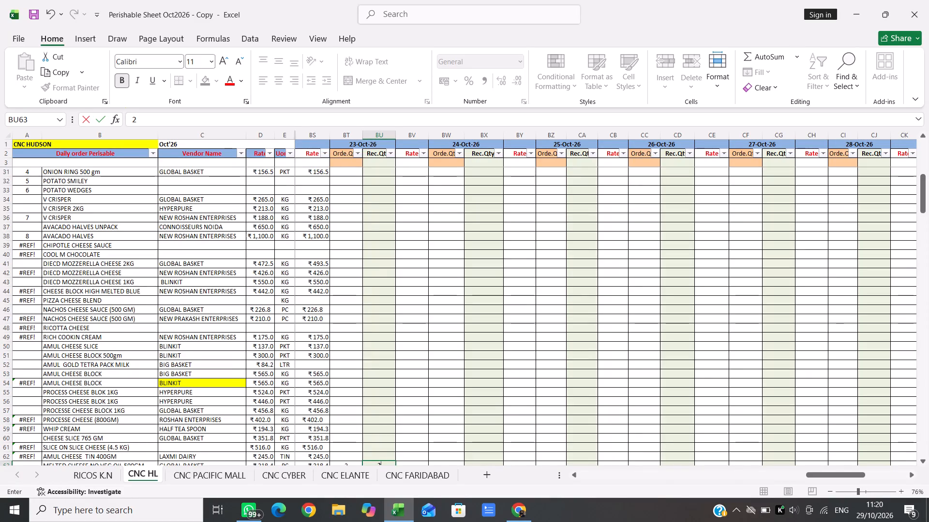
Select the 23-Oct-26 ordered-quantity cell for Global Basket's DIECD MOZZERELLA CHEESE 2KG.
left_click(353, 263)
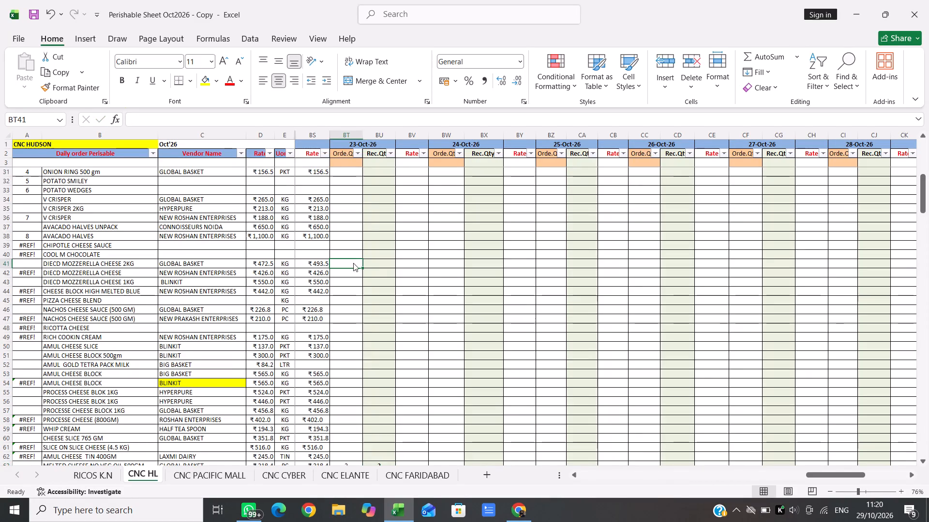
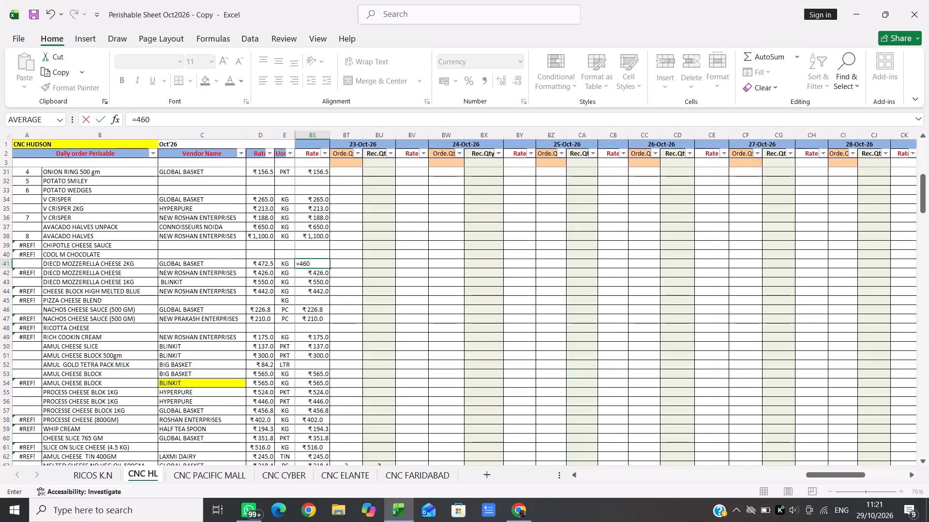
Set the 23-Oct-26 rate of Global Basket's DIECD MOZZERELLA CHEESE 2KG to the formula =460*1.05.
type("*1.05")
key("Return")
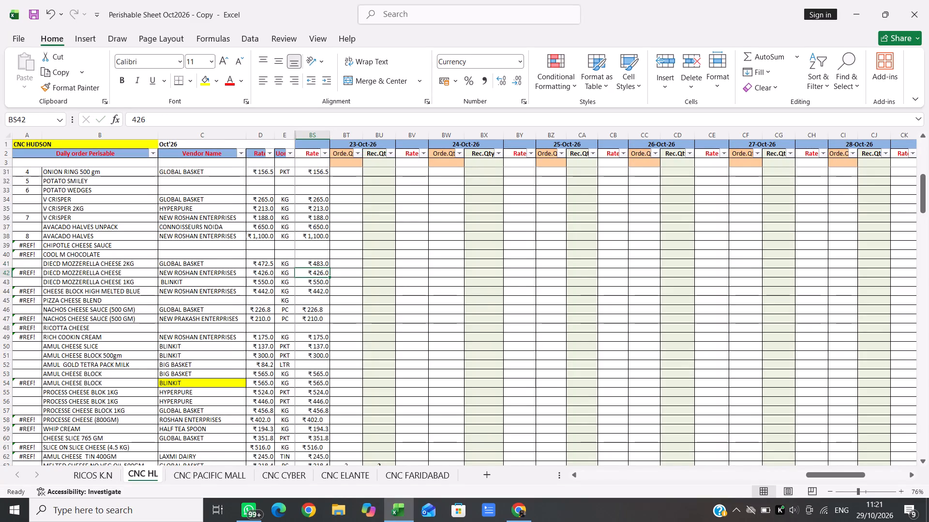
Select the 23-Oct-26 ordered-quantity cell for Global Basket's DIECD MOZZERELLA CHEESE 2KG.
left_click(347, 262)
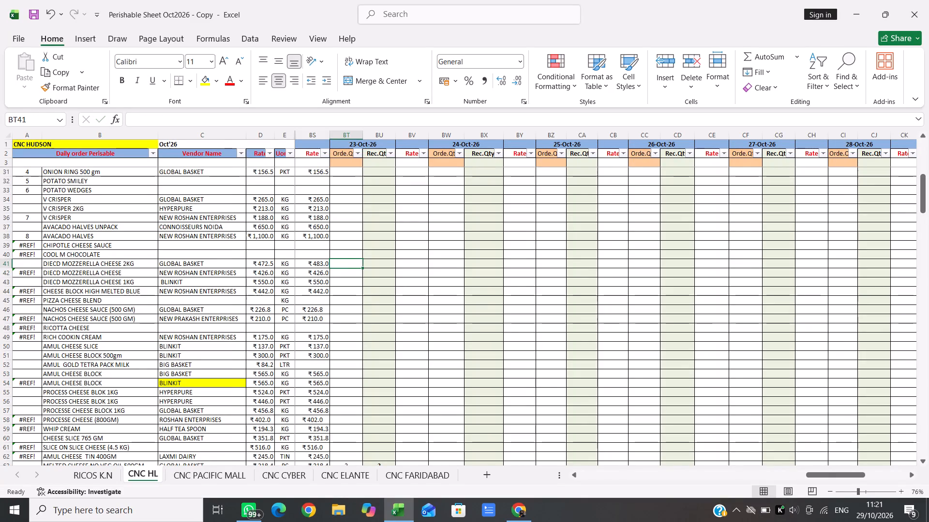
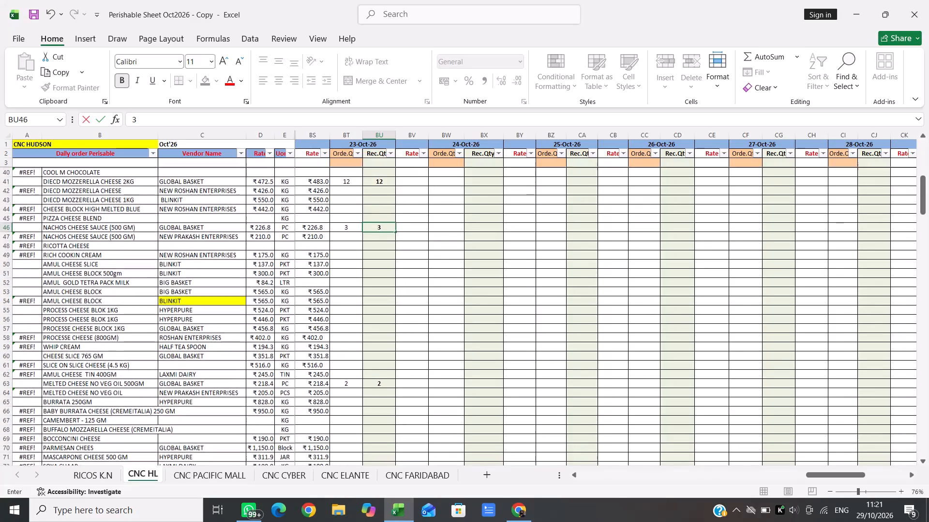
Select the 23-Oct-26 ordered-quantity cell for Global Basket's PROCESSE CHEESE BLOCK 1KG.
scroll(316, 247, "down", 1)
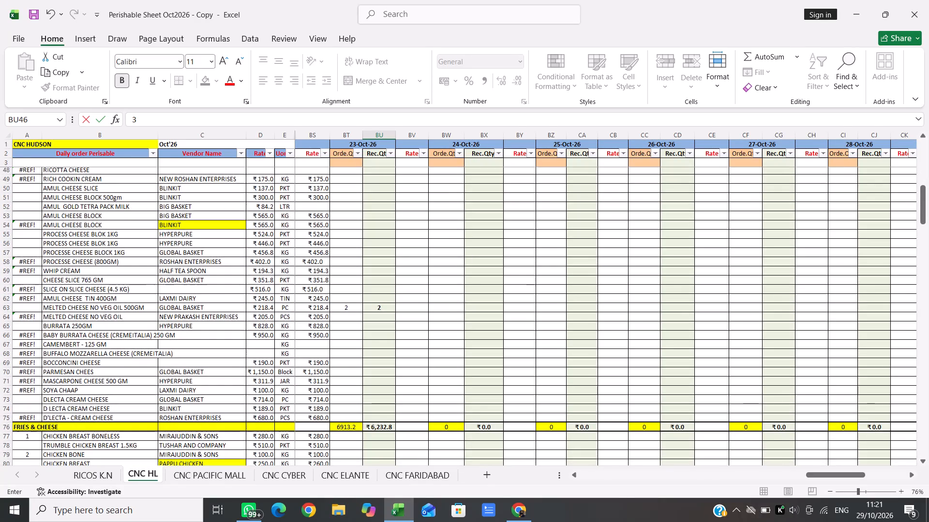
scroll(316, 247, "down", 1)
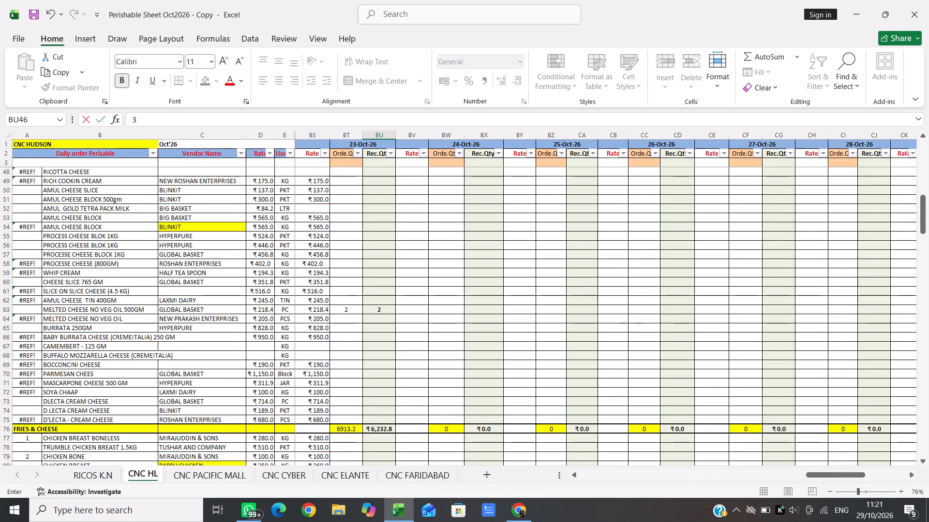
left_click(345, 253)
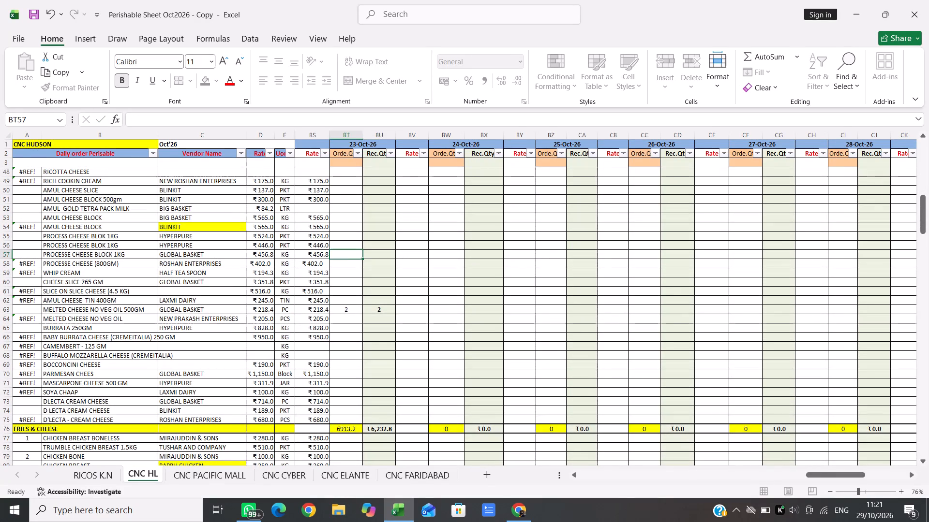
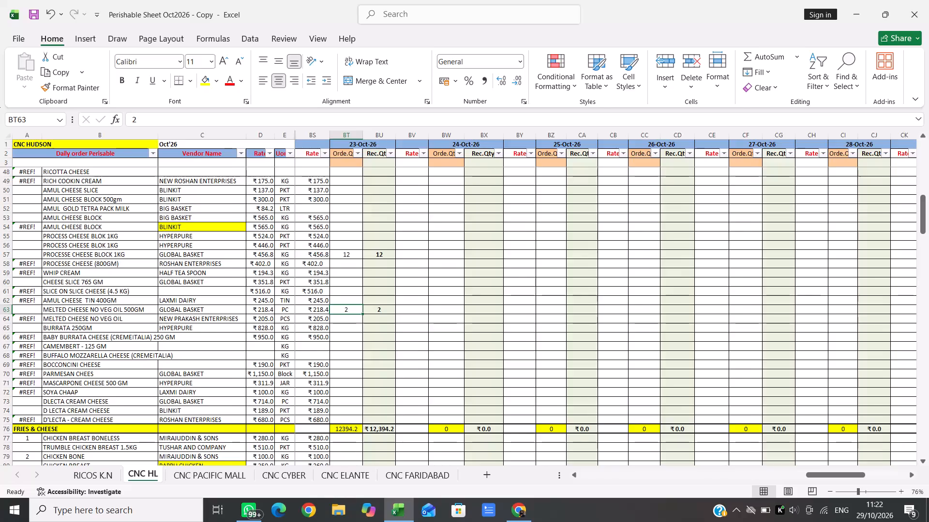
Set the 23-Oct-26 ordered quantity of Global Basket's PROCESSE CHEESE BLOCK 1KG to 2.
scroll(341, 308, "left", 1)
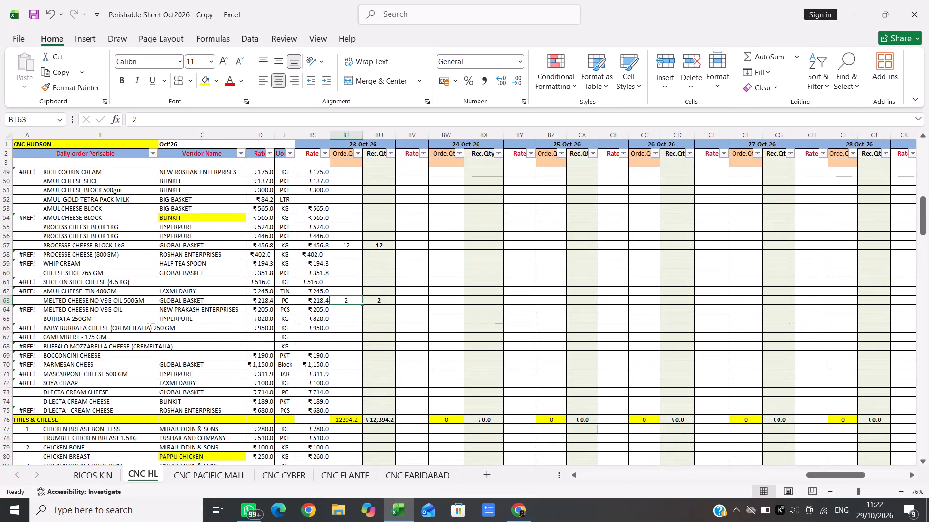
left_click(353, 247)
key("2")
key("Right")
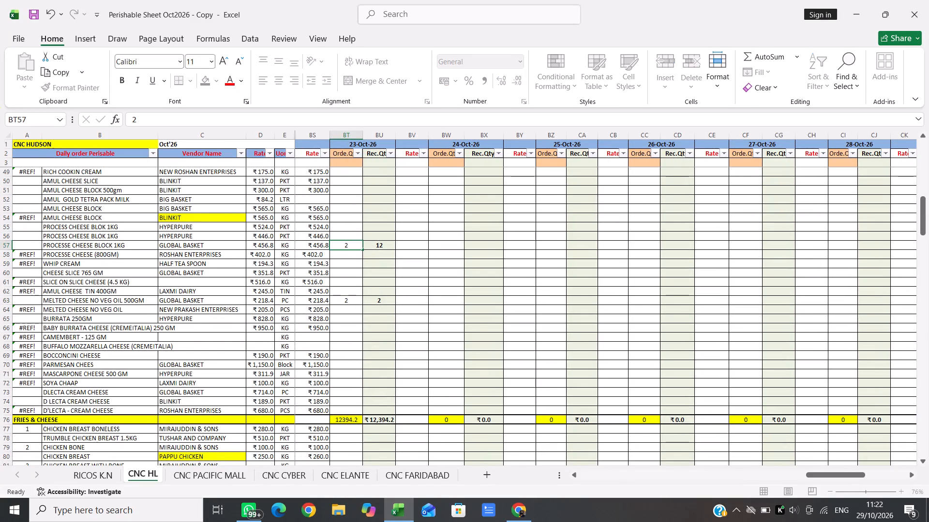
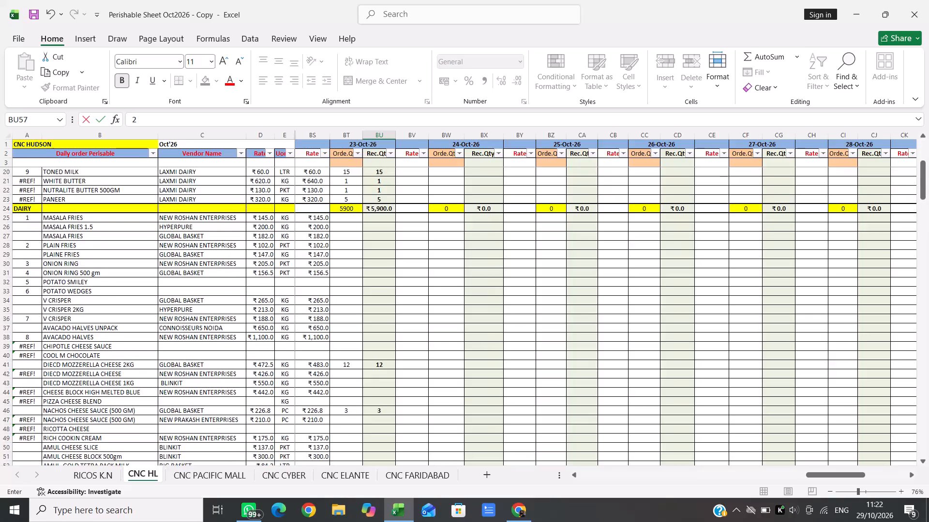
Enter 12 as both the ordered and received quantity of Global Basket's MASALA FRIES for 23-Oct-26.
left_click(345, 236)
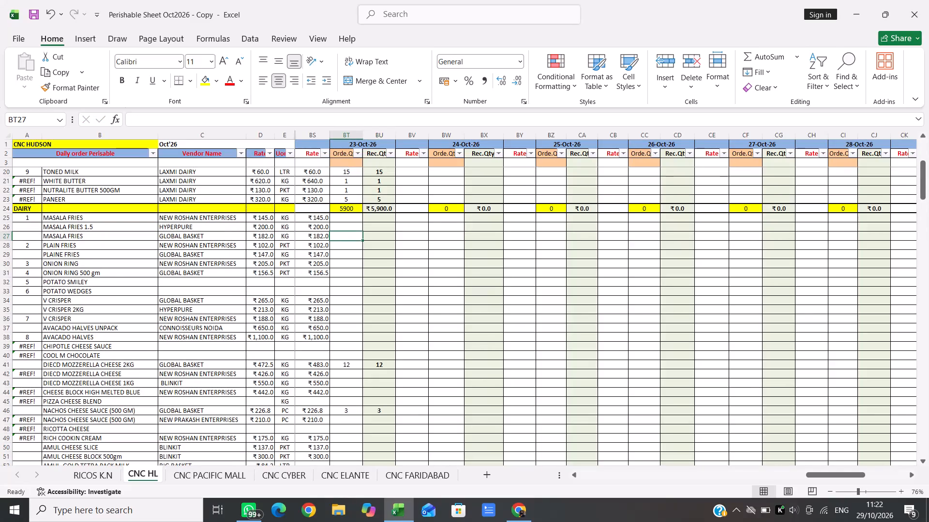
type("12")
key("Right")
type("12")
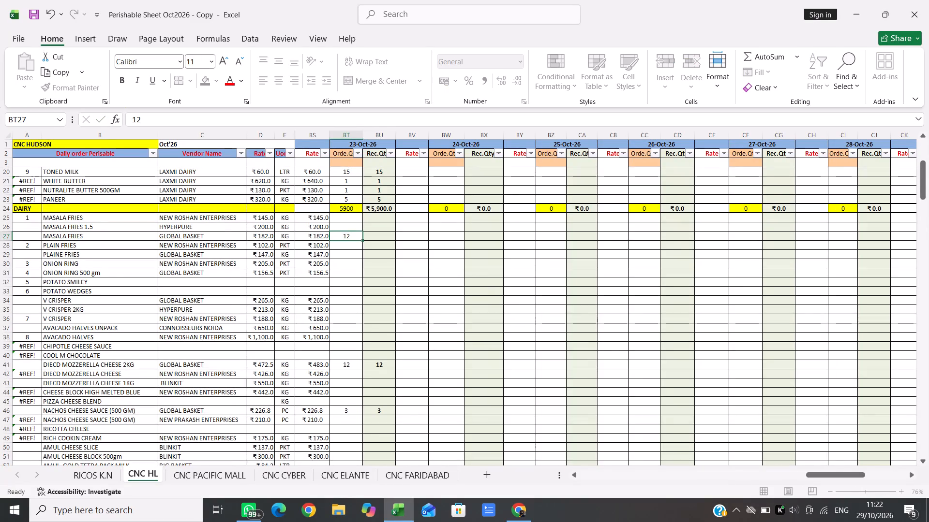
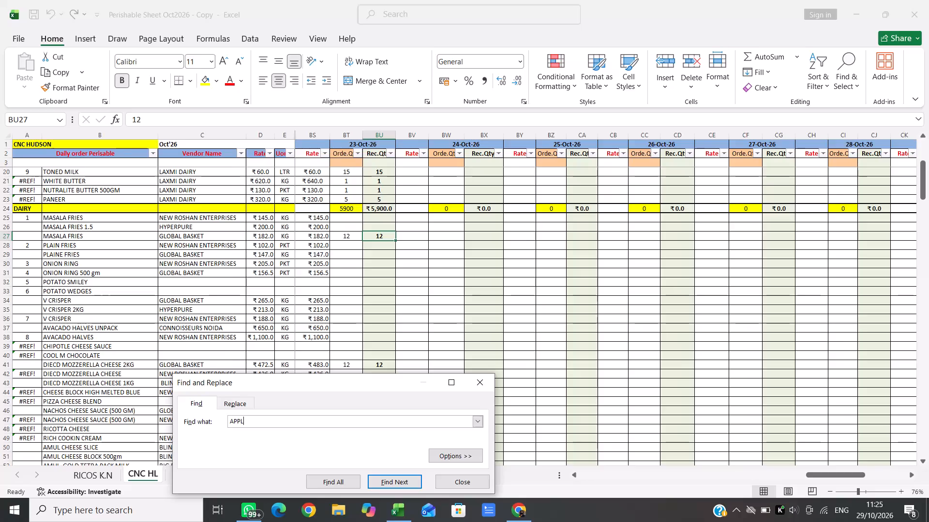
Find APPLE in the FRUITS section and go to its ordered quantity cell for 23-Oct-26.
key("Return")
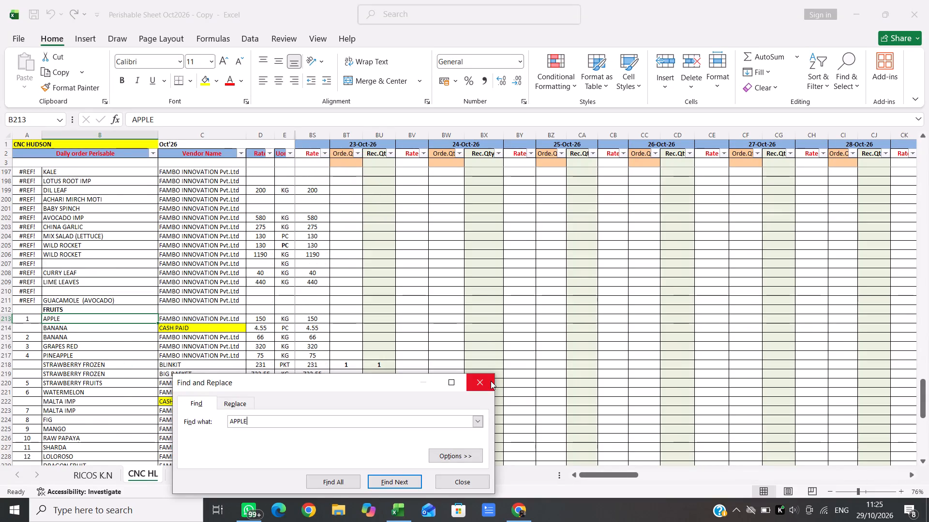
left_click(491, 381)
key("Right")
key("Right")
key("Right")
key("Right")
key("Right")
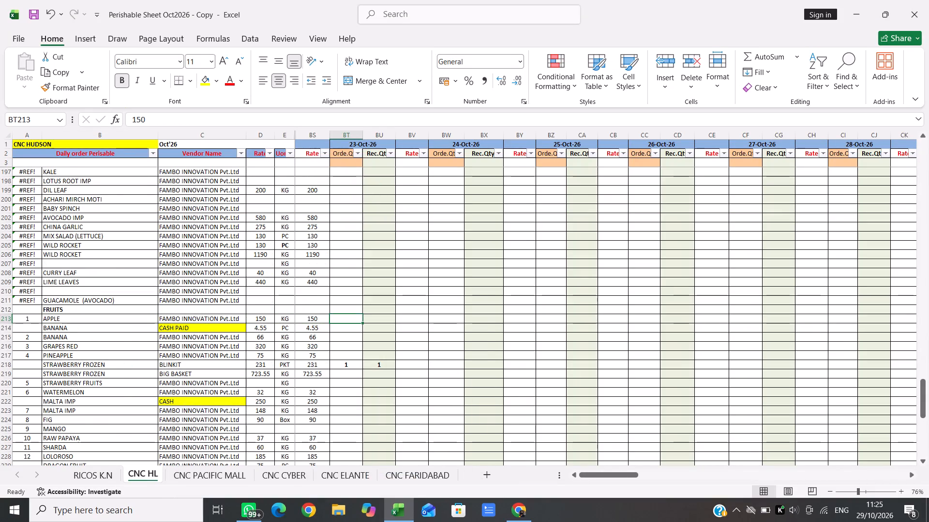
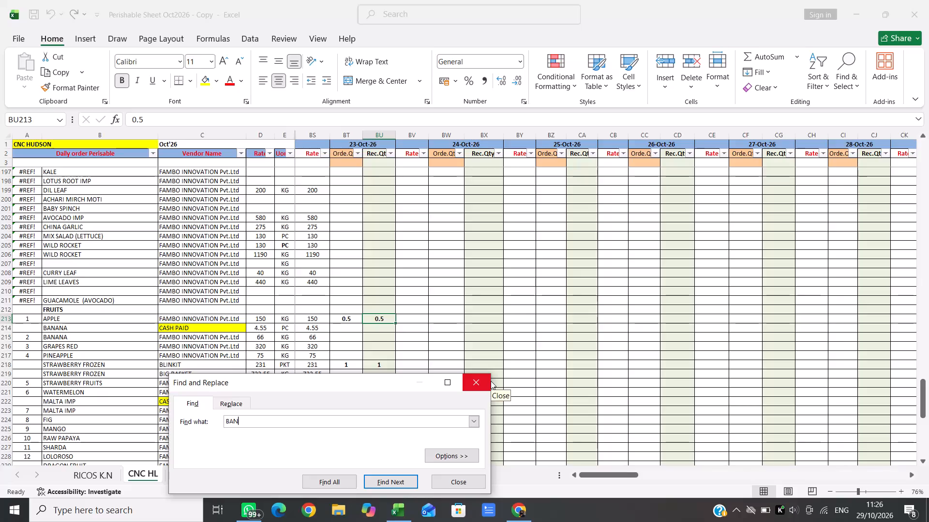
Search for BANA and enter 1 as the 23-Oct-26 ordered quantity for Fambo Innovation's BANANA.
key("Return")
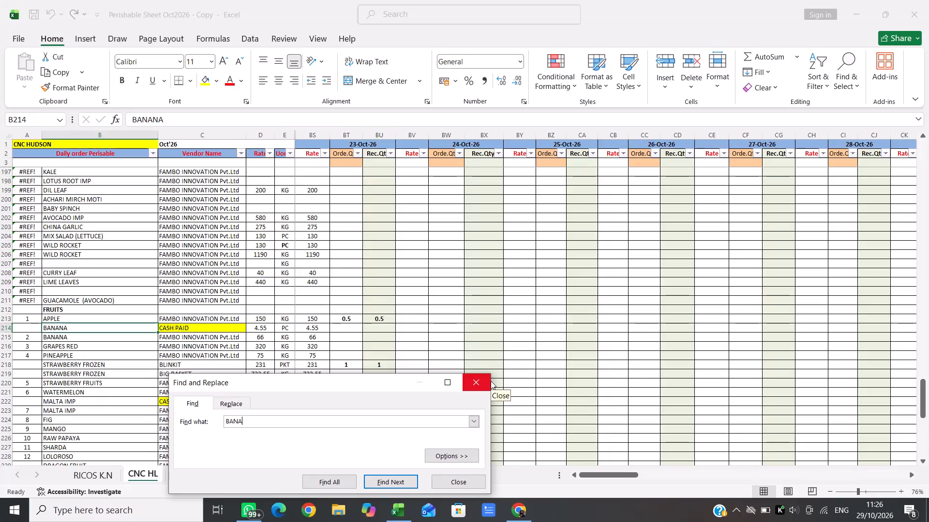
left_click(483, 381)
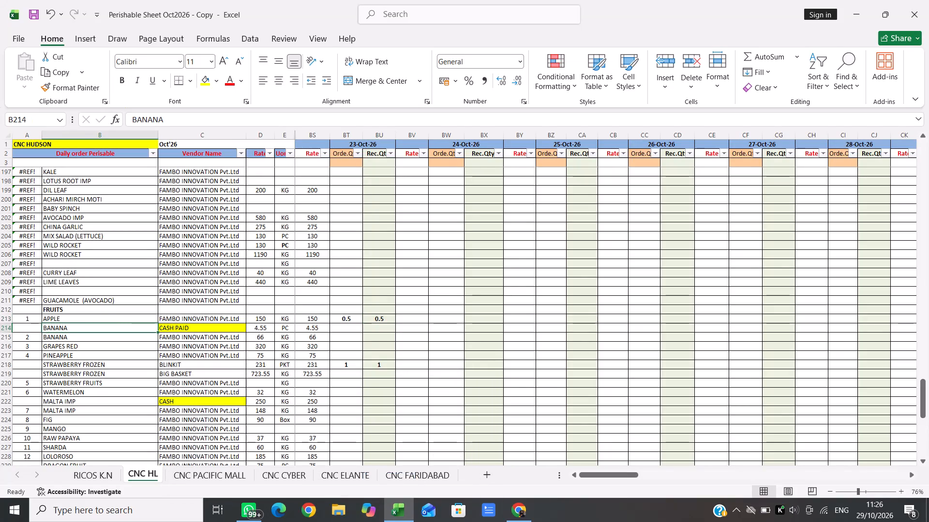
key("Down")
key("Right")
key("Right")
key("Right")
key("Right")
key("Right")
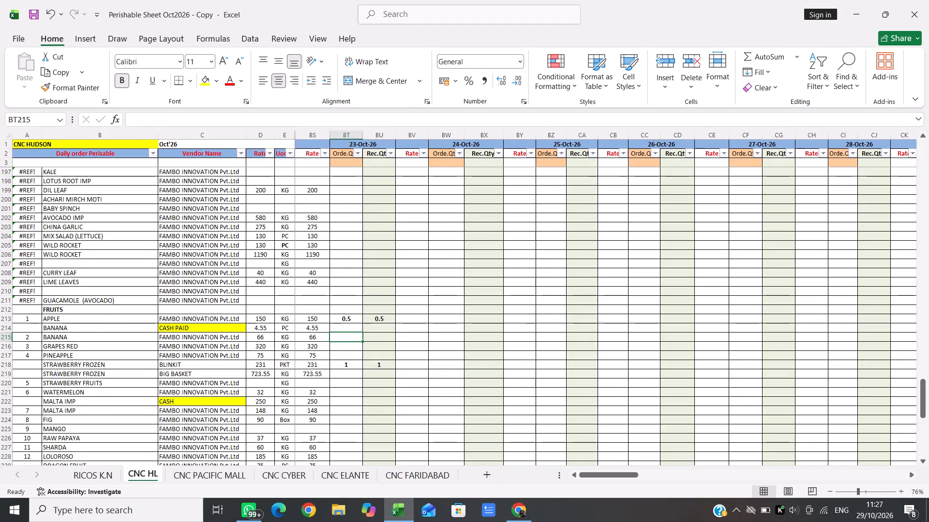
key("1")
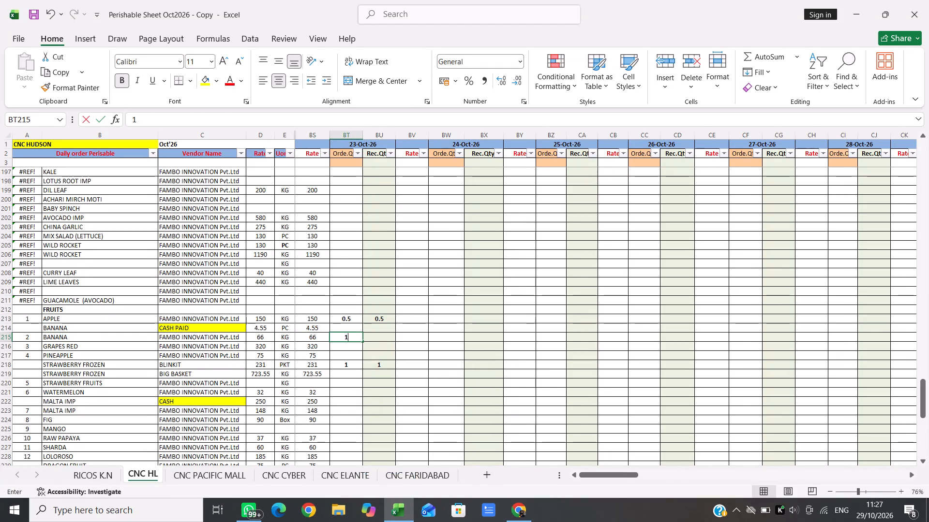
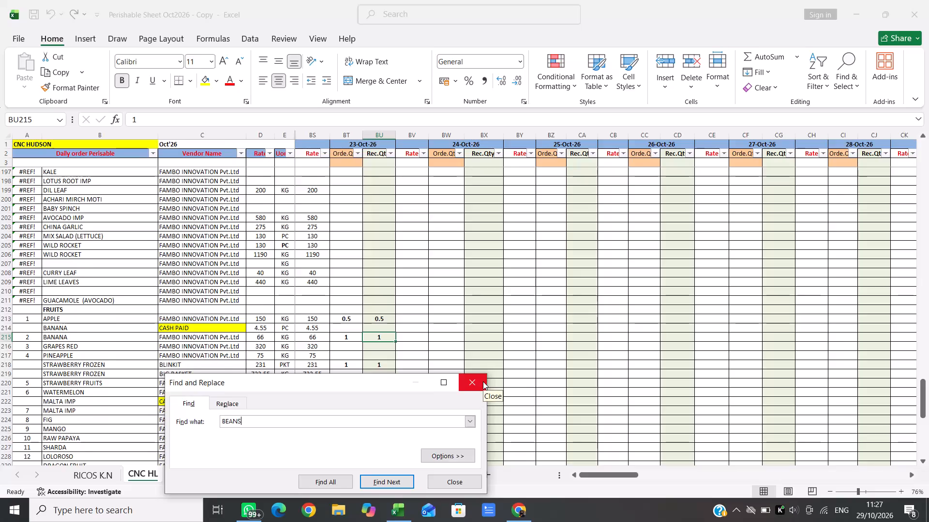
Search for BEANS and move along Fambo Innovation's FRENCH BEANS row toward its 23-Oct-26 entries.
key("Return")
left_click(477, 381)
key("Right")
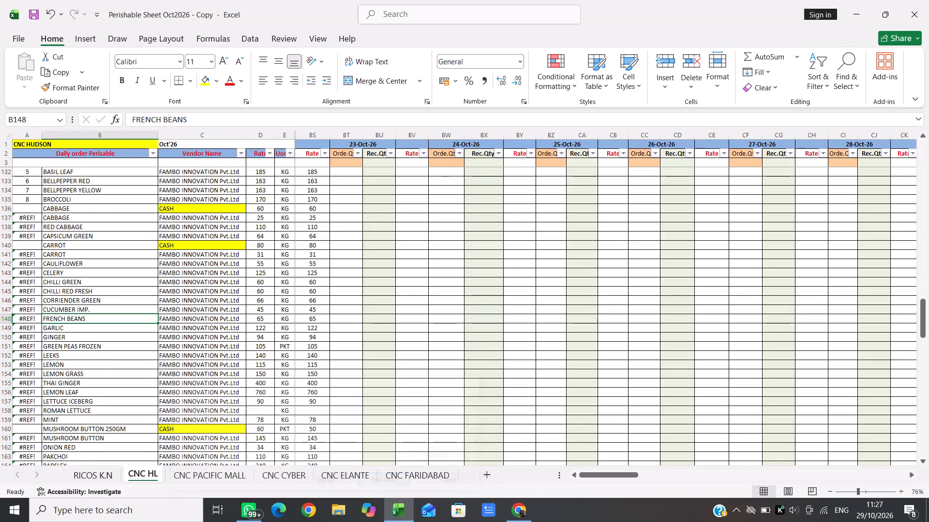
key("Right")
key("Right")
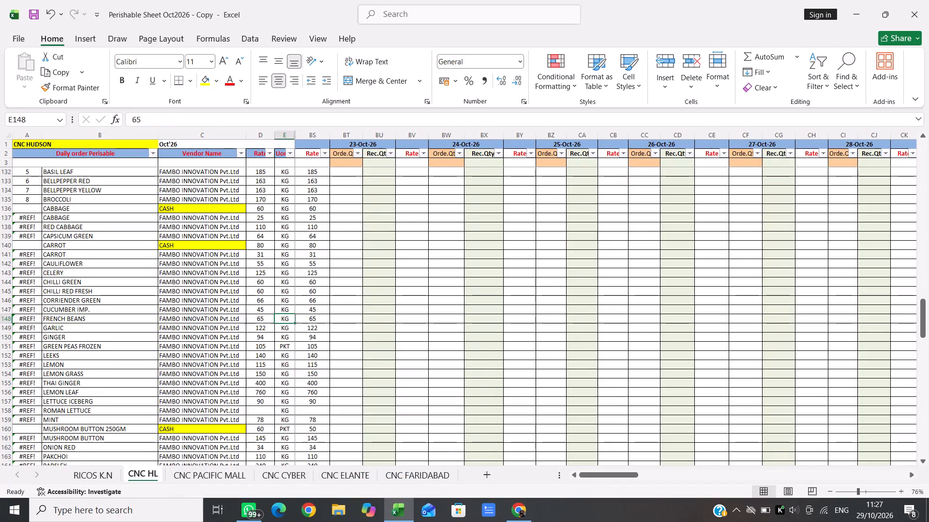
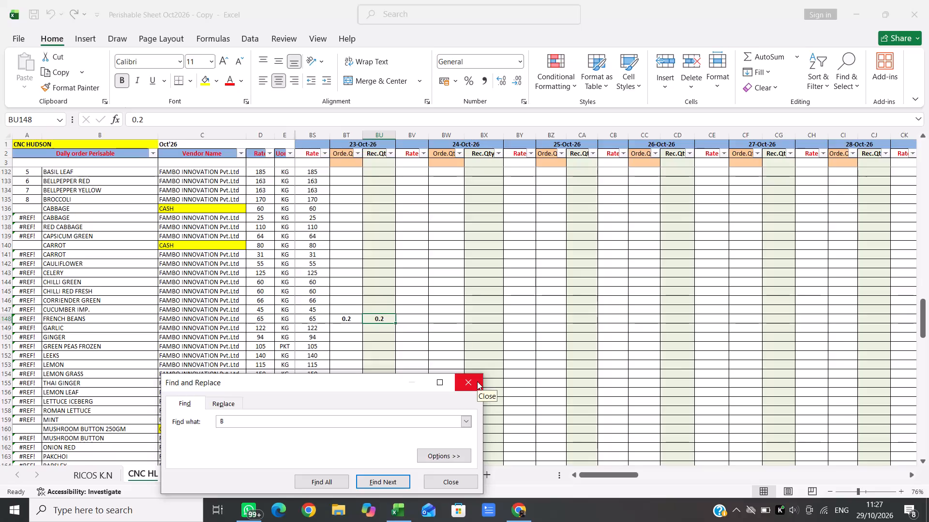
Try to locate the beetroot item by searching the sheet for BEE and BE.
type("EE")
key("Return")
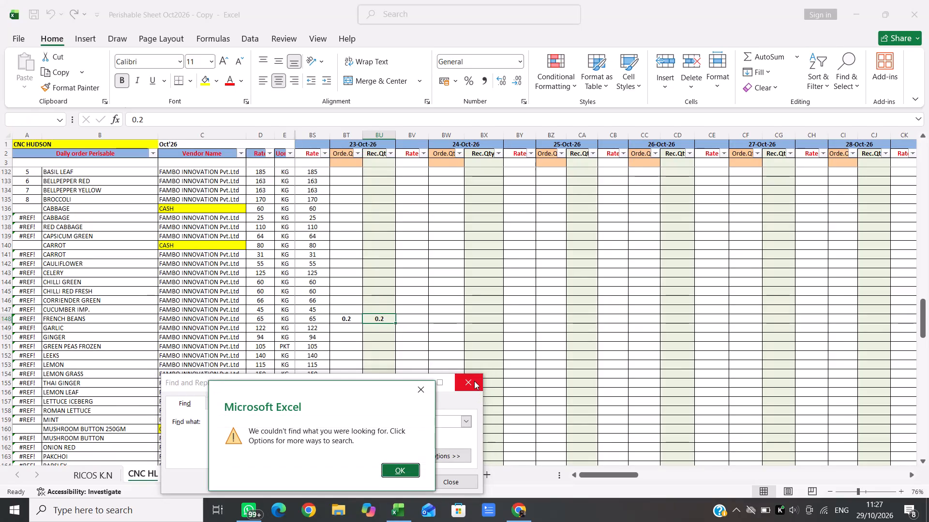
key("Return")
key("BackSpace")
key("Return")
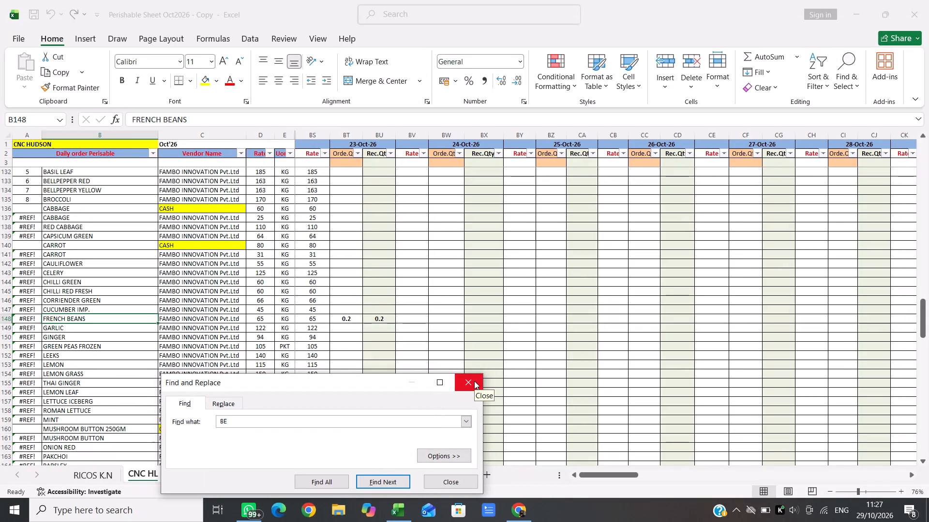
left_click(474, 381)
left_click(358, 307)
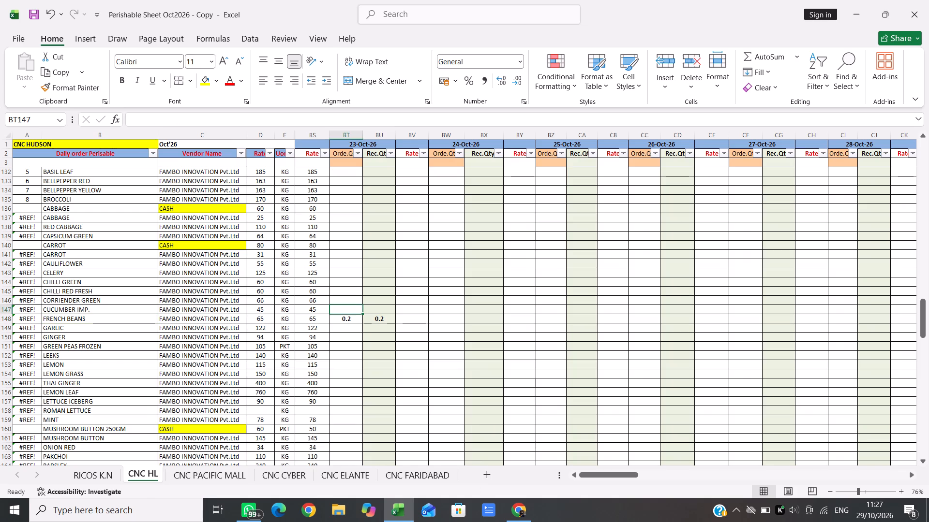
Search the sheet for BEE and go to the 23-Oct-26 order quantity in Fambo Innovation's BEETROOT row.
key("ctrl+f")
key("BackSpace")
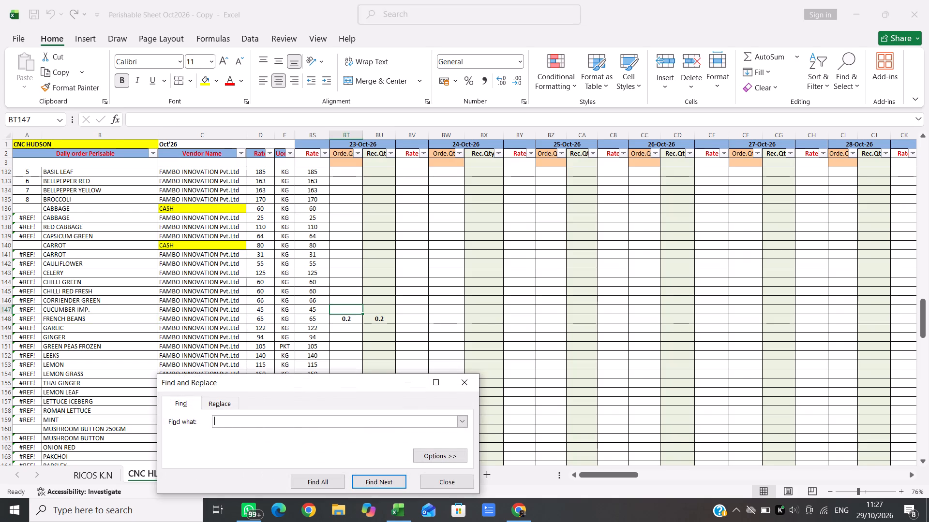
key("BackSpace")
key("BackSpace")
type("BEE")
key("Return")
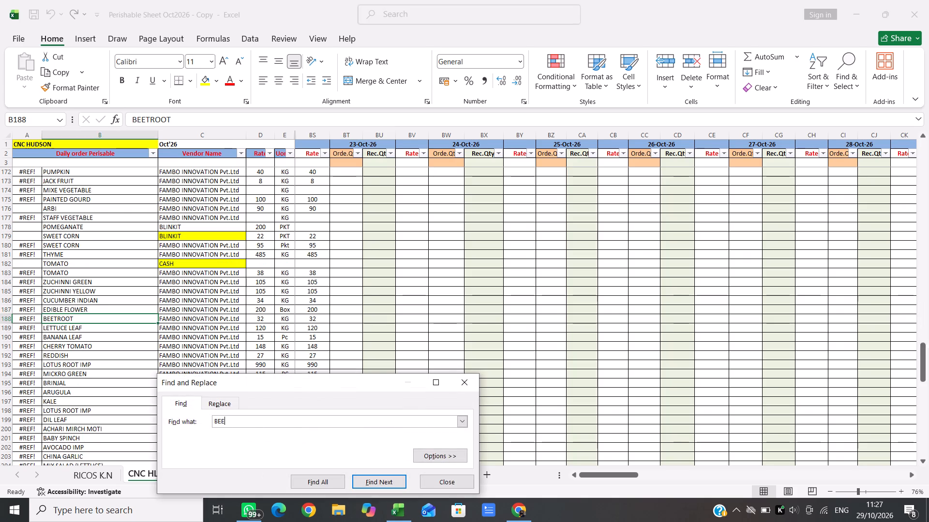
left_click(469, 379)
key("Right")
key("Right")
key("Right")
key("Right")
key("Right")
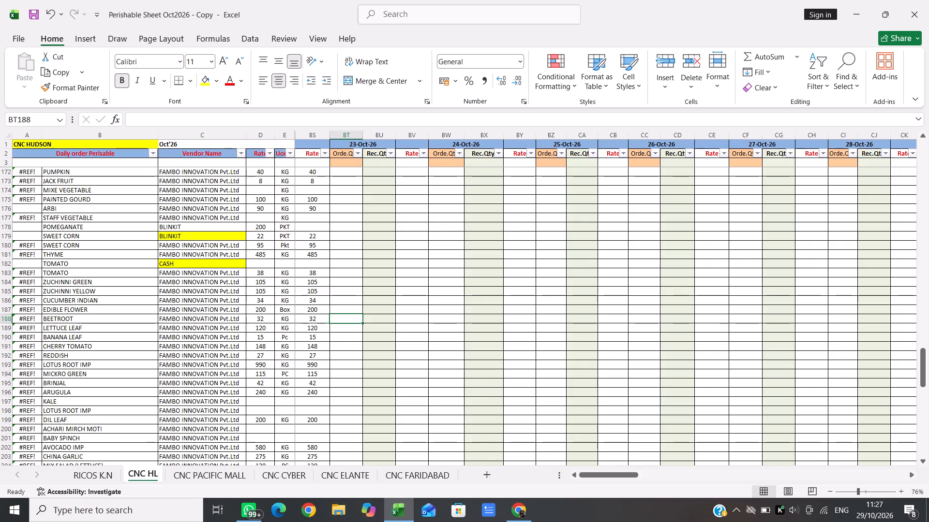
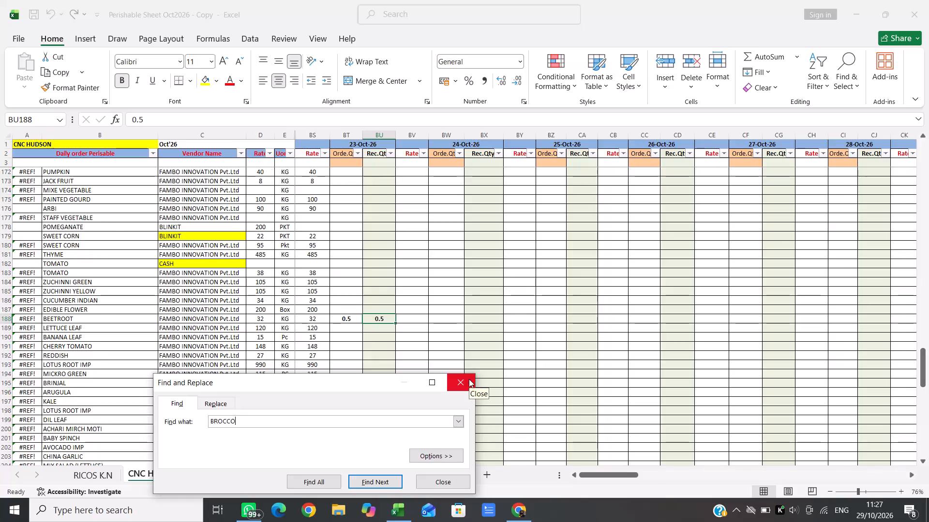
Search the sheet for BROCCO and move across Fambo Innovation's BROCCOLI row toward the 23-Oct-26 quantity columns.
key("Return")
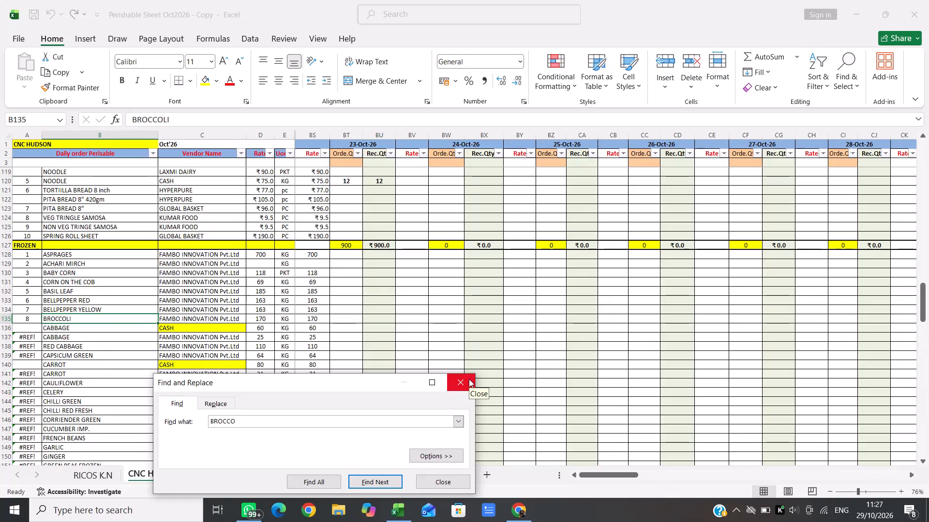
left_click(469, 379)
key("Right")
key("Right")
key("Right")
key("Right")
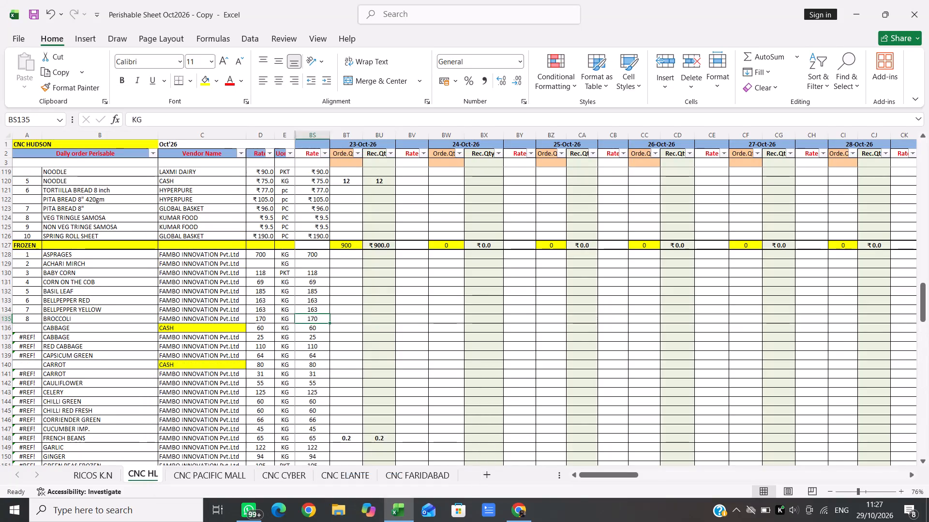
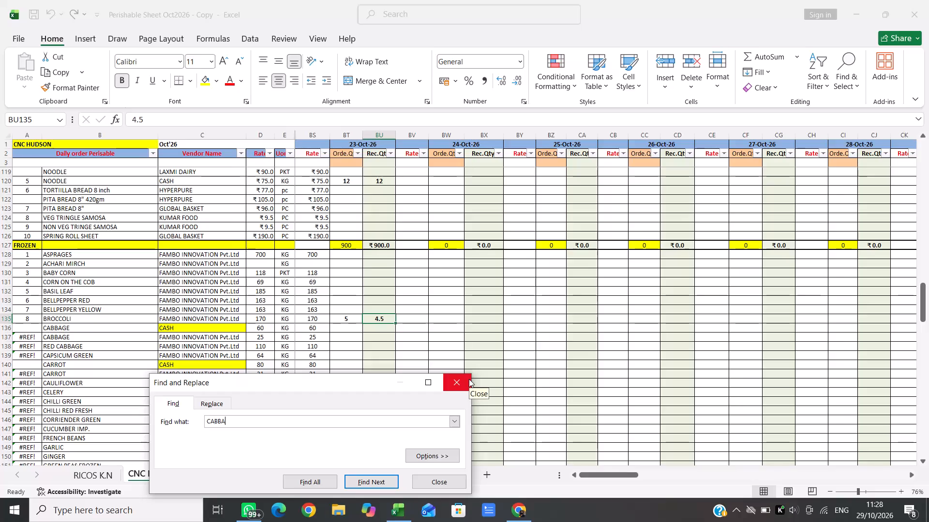
Search the sheet for CABBA and go to the 23-Oct-26 order quantity cell in Fambo Innovation's CABBAGE row.
key("Return")
left_click(458, 381)
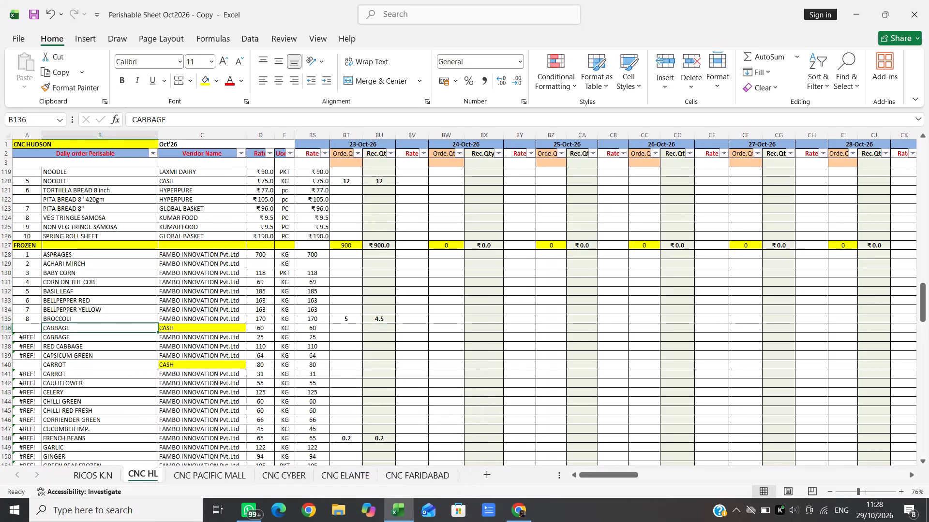
key("Down")
key("Right")
key("Right")
key("Right")
key("Right")
key("Right")
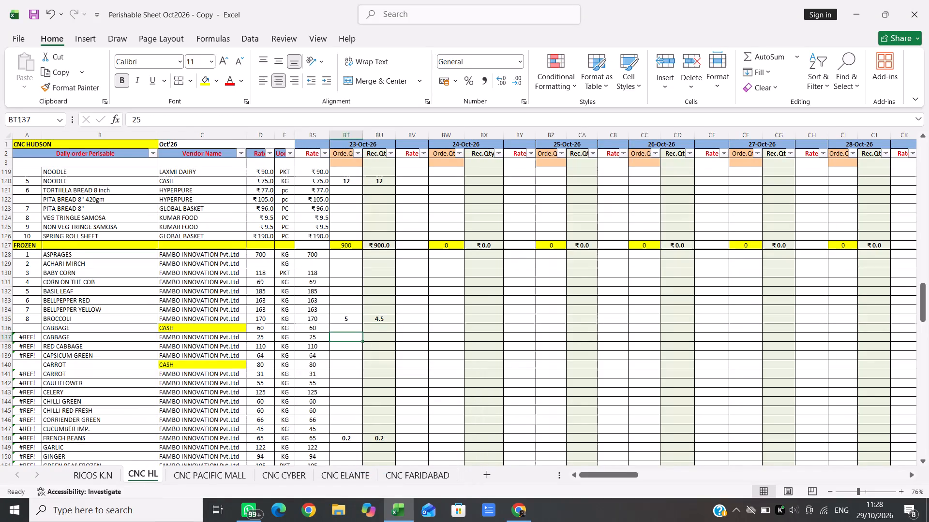
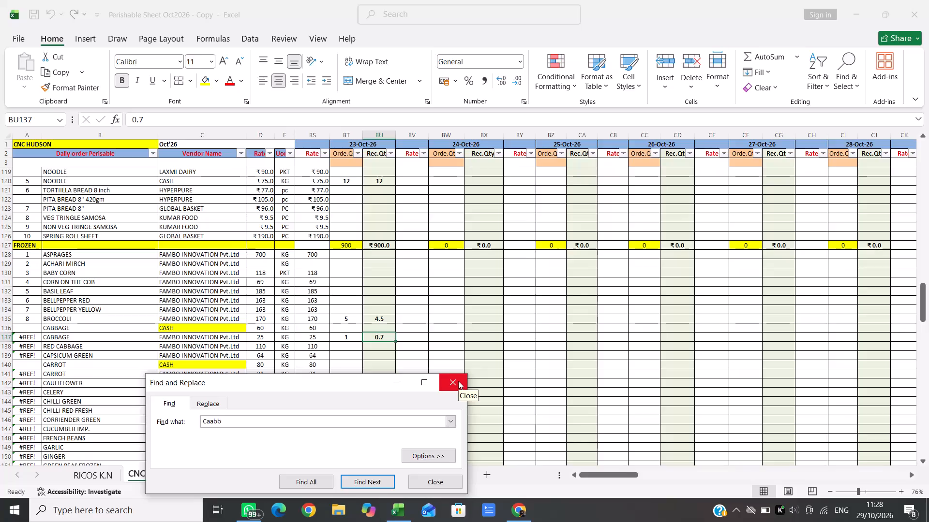
Search the sheet for cabb and go to the 23-Oct-26 order quantity cell in Fambo Innovation's CABBAGE row.
key("Return")
key("Return")
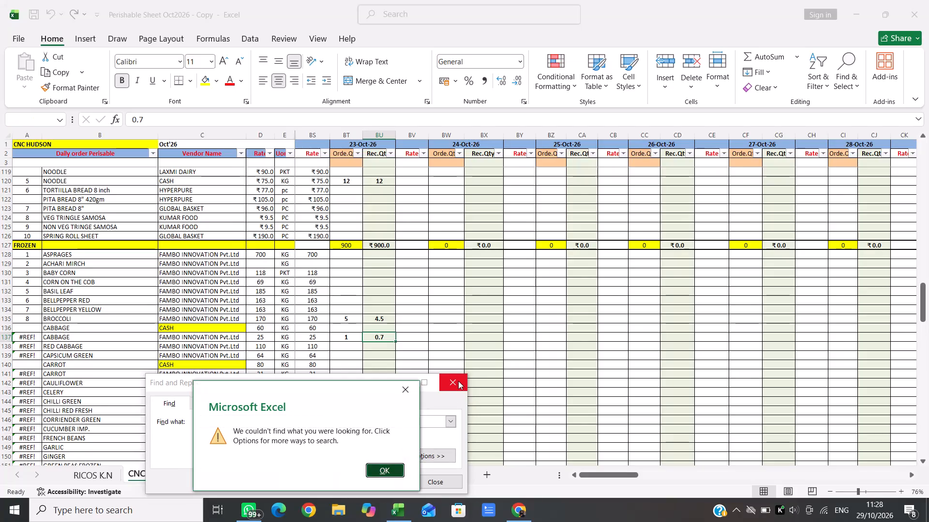
key("BackSpace")
key("BackSpace")
key("BackSpace")
key("BackSpace")
key("BackSpace")
key("BackSpace")
key("BackSpace")
type("cabb")
key("Return")
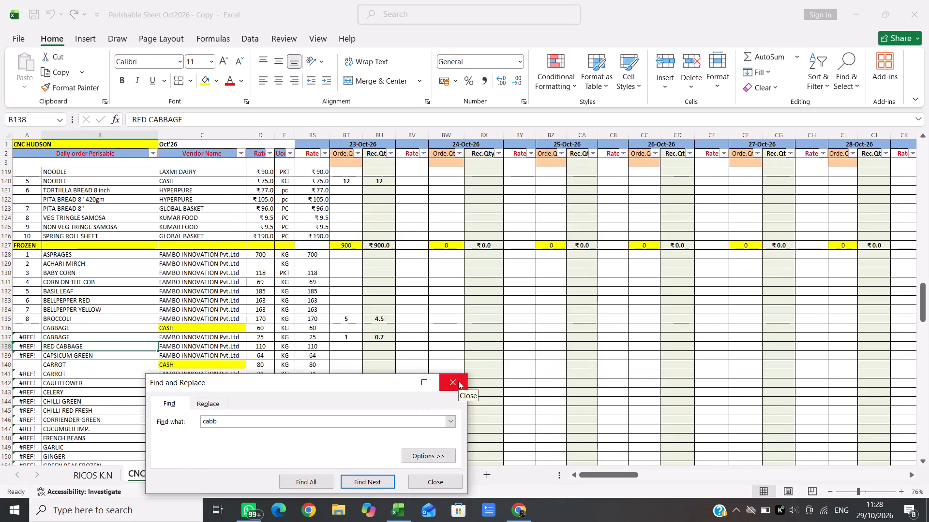
left_click(458, 381)
key("Up")
key("Right")
key("Right")
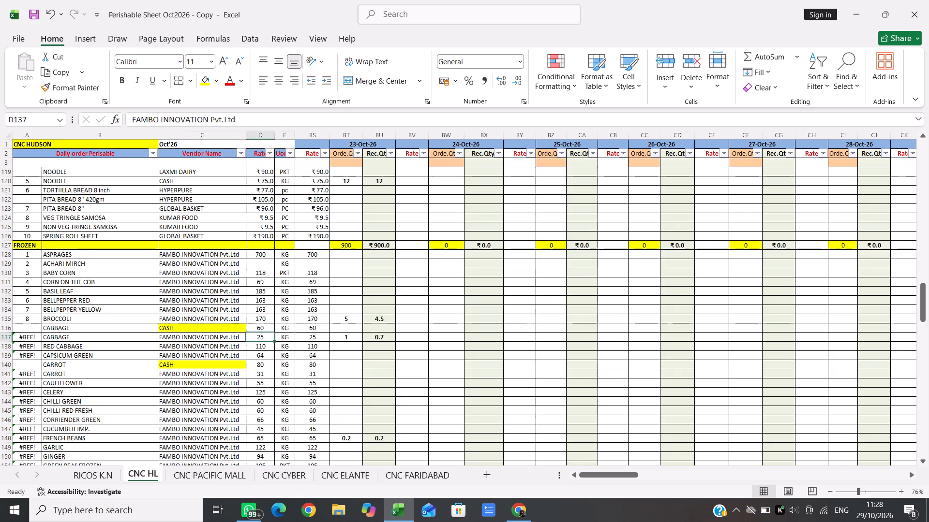
key("Right")
key("Right")
key("Right")
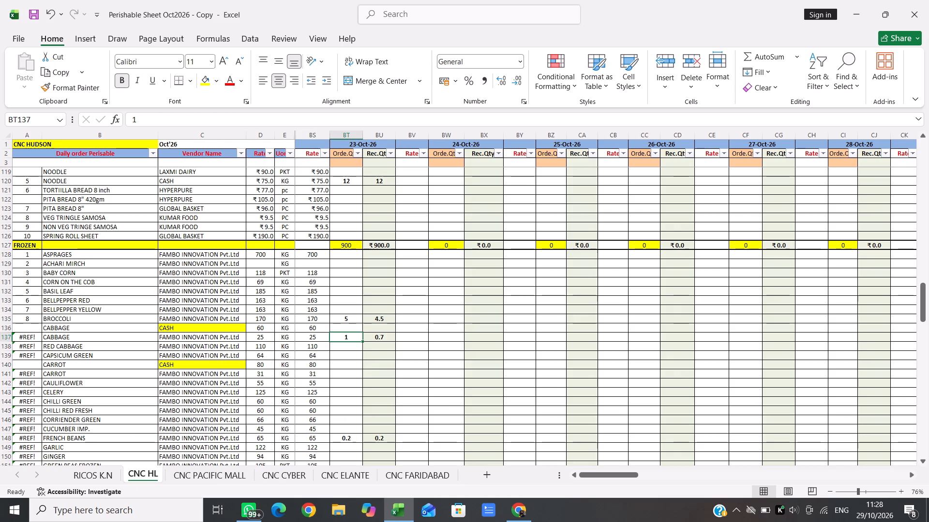
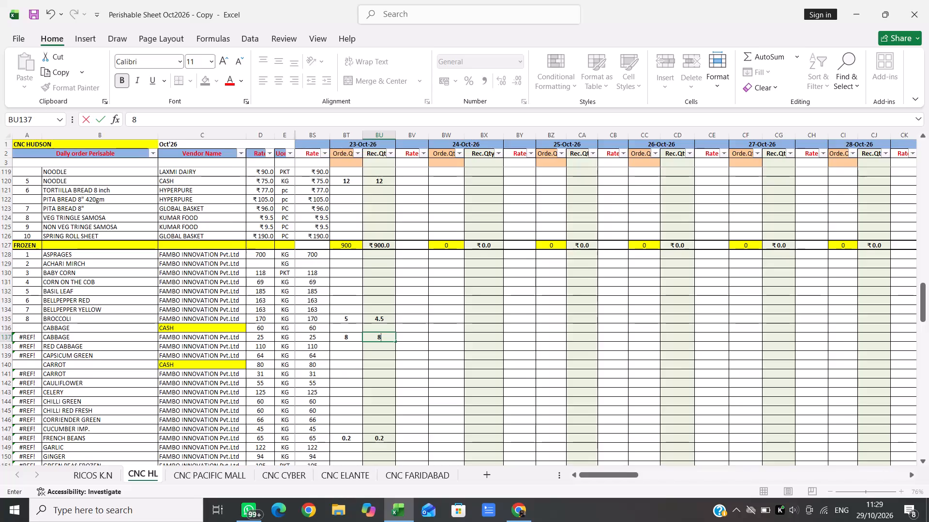
Enter a received quantity of 0.7 and an order quantity of 1 for RED CABBAGE under 23-Oct-26.
key("Down")
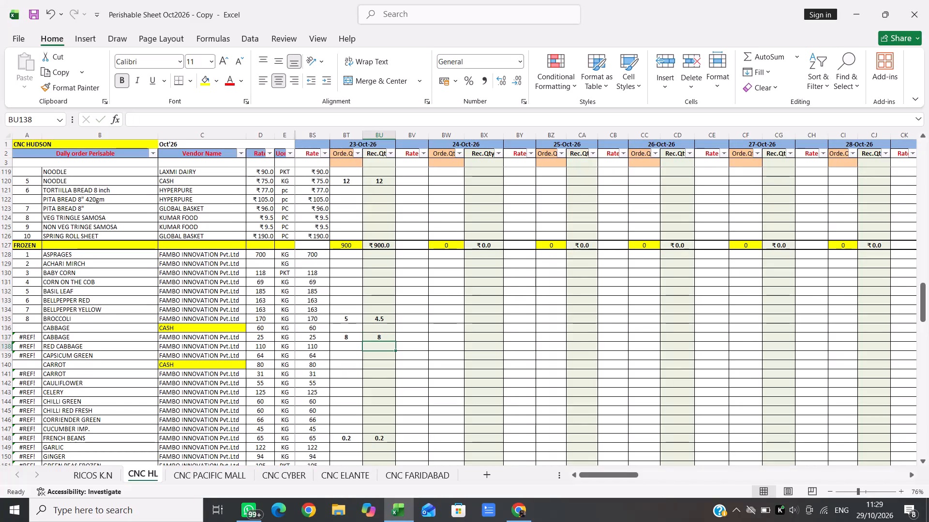
type("0.7")
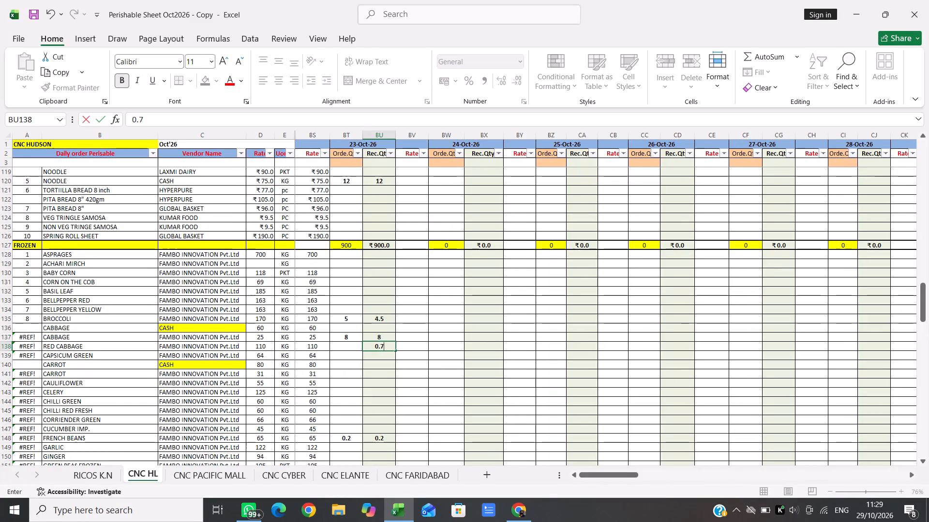
key("Left")
key("1")
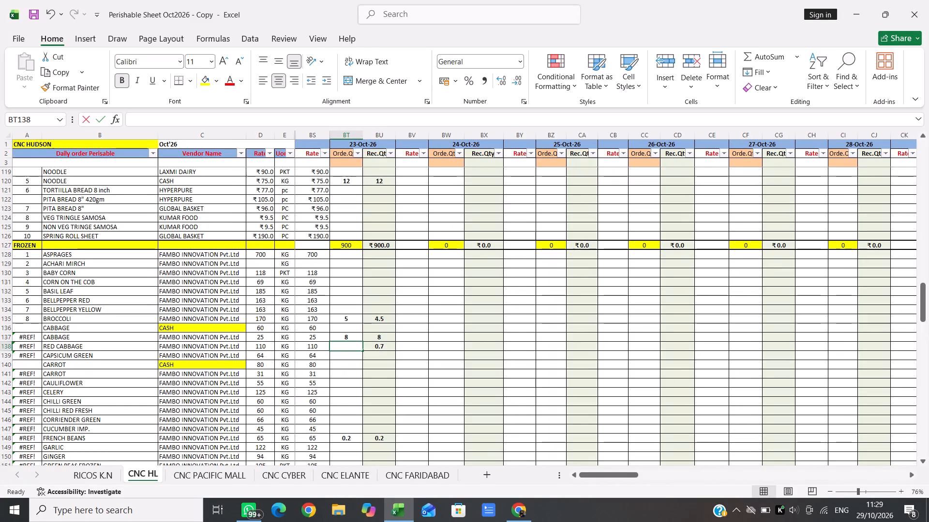
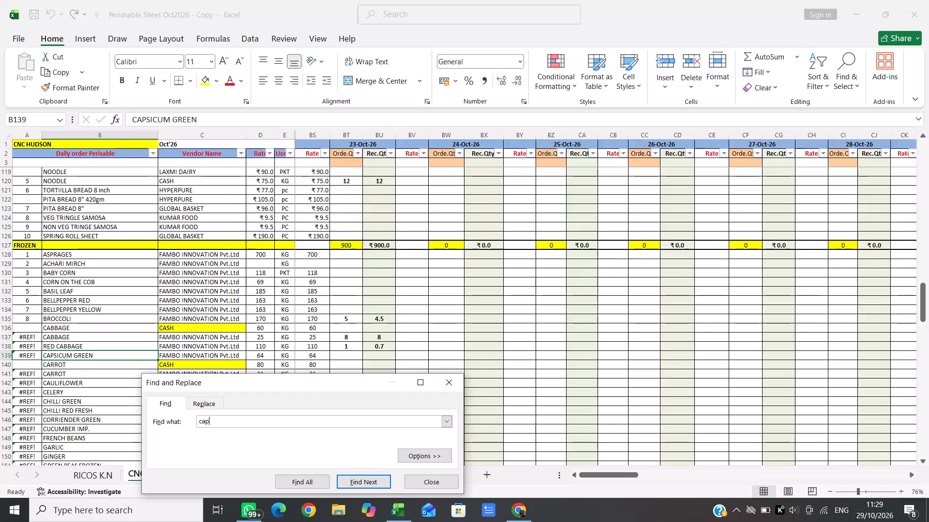
Close the search and select the 23-Oct-26 order quantity cell for Fambo Innovation's CAPSICUM GREEN.
left_click(440, 386)
key("Right")
key("Right")
key("Right")
key("Right")
key("Right")
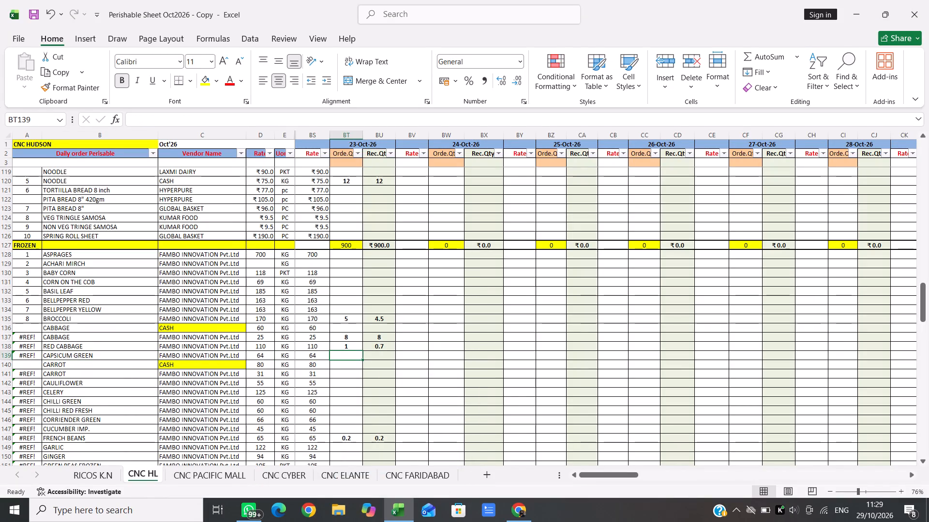
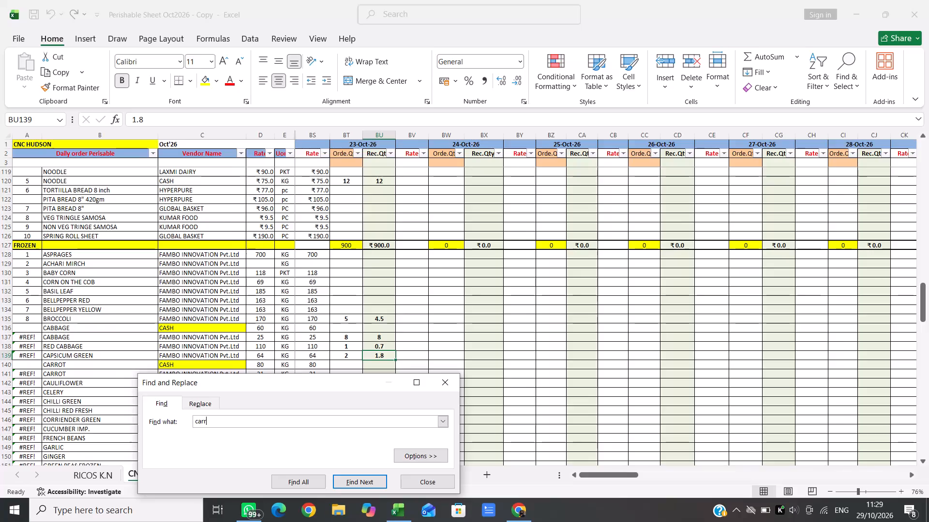
Search the sheet for "carr" and select the 23-Oct-26 order quantity cell for Fambo Innovation's CARROT.
key("Return")
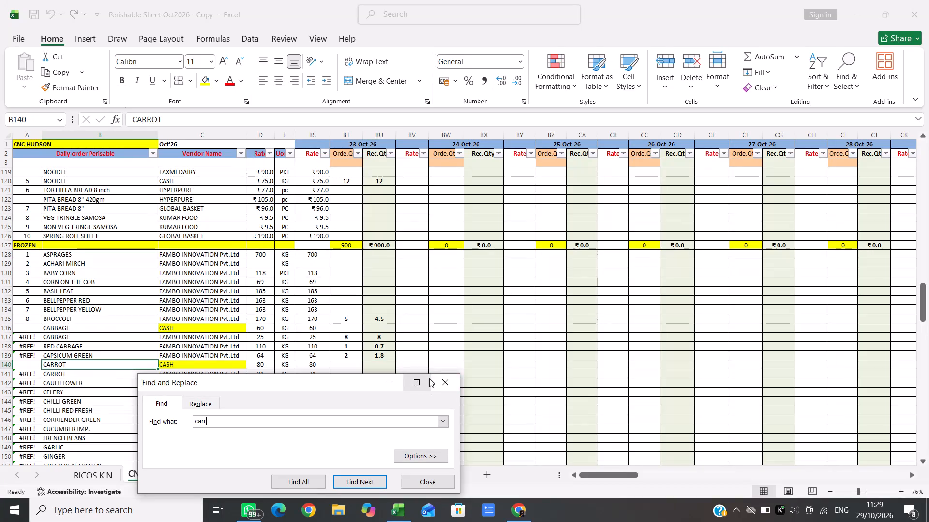
left_click(438, 381)
key("Down")
key("Right")
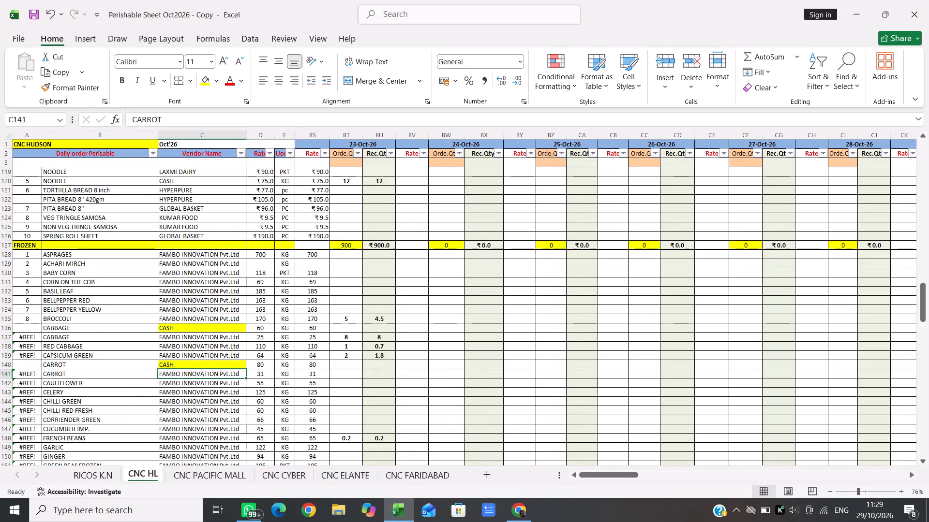
key("Right")
key("Right")
key("Right")
key("Right")
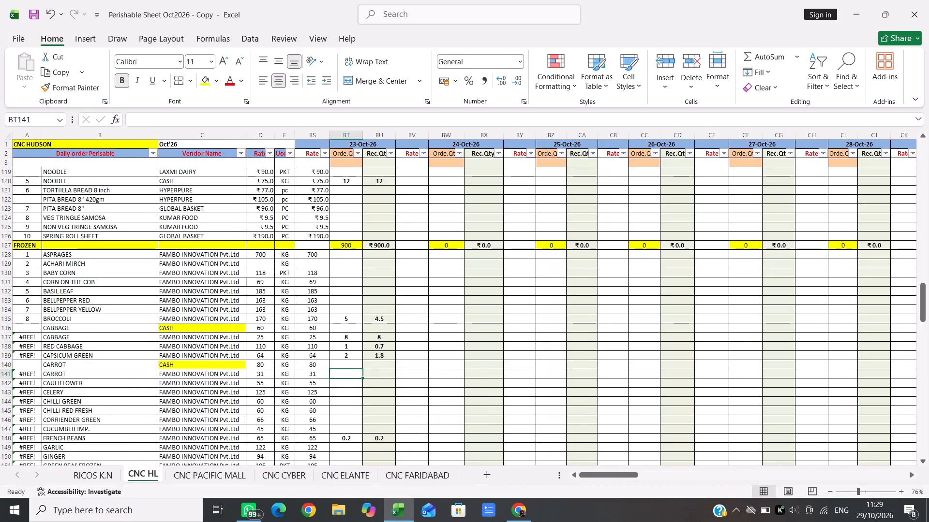
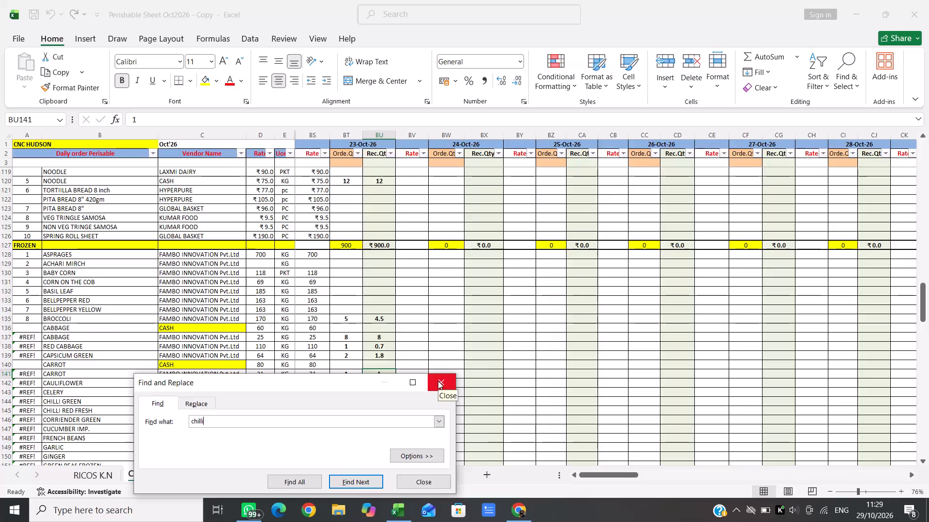
Search the sheet for "chilli" and select the 23-Oct-26 order quantity cell for Fambo Innovation's CHILLI GREEN.
key("Return")
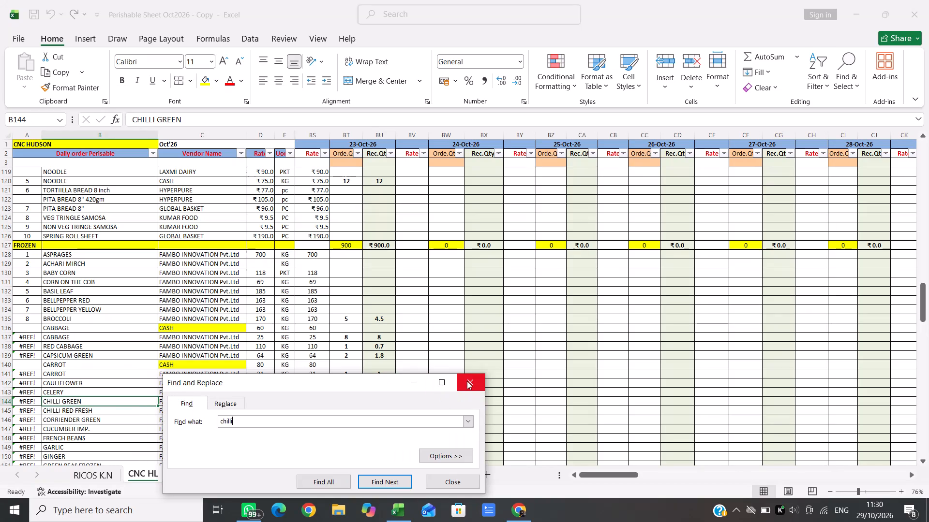
left_click(467, 381)
key("Right")
key("Right")
key("Right")
key("Right")
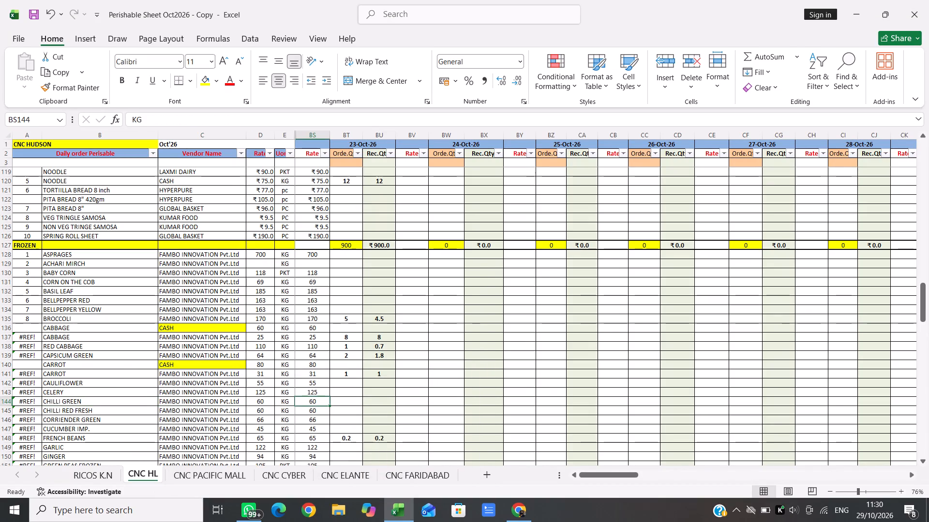
key("Right")
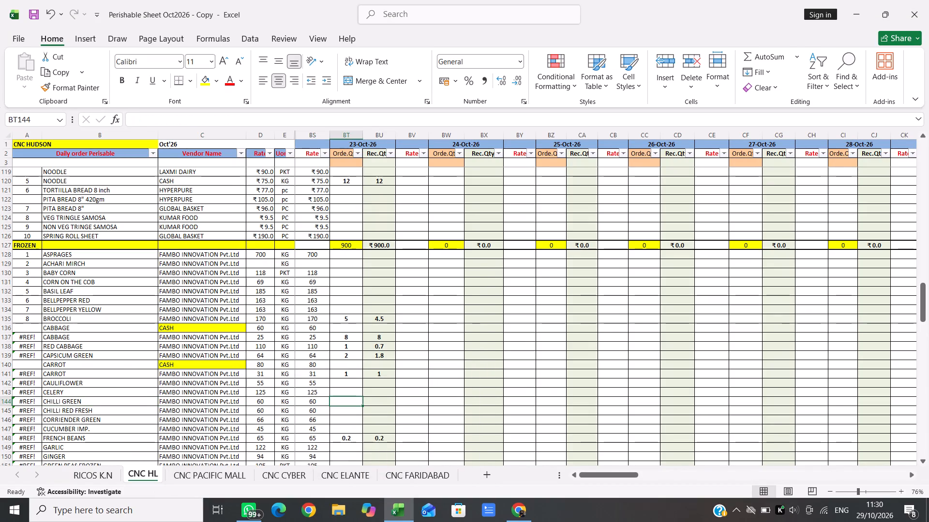
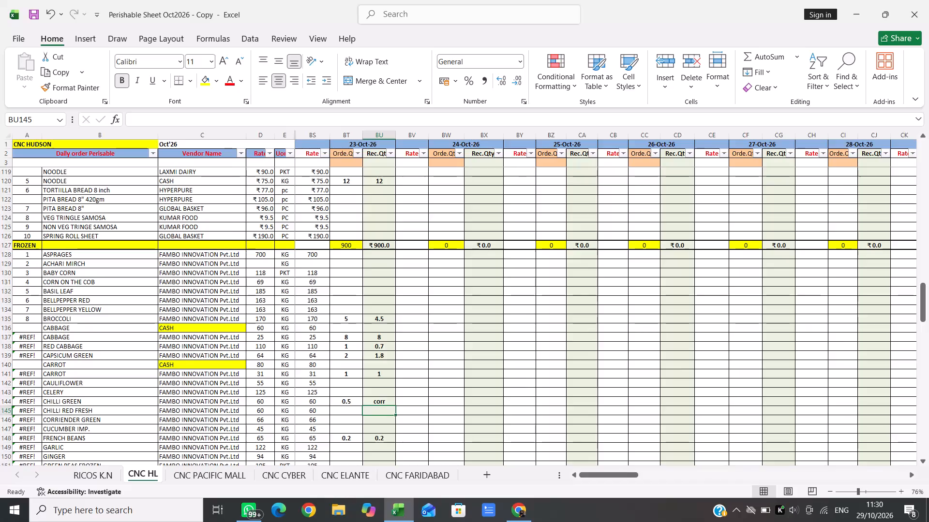
Replace the mistaken 23-Oct-26 received quantity for Fambo Innovation's CHILLI GREEN with 0.5.
key("Up")
key("BackSpace")
key("BackSpace")
key("BackSpace")
key("BackSpace")
key("BackSpace")
key("BackSpace")
type("0.5")
Search the sheet for "corr" and enter 0.5 as the 23-Oct-26 order quantity for Fambo Innovation's CORRIENDER GREEN.
key("ctrl+f")
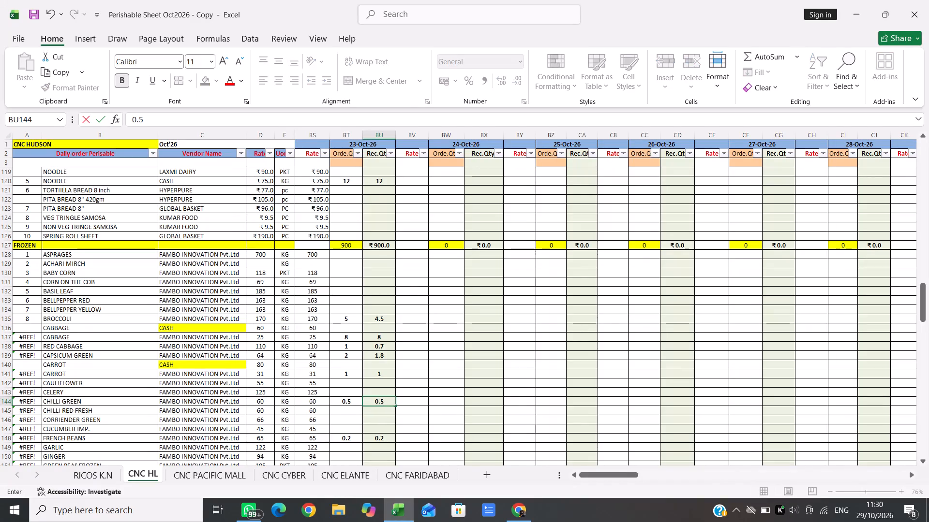
key("BackSpace")
key("BackSpace")
key("BackSpace")
key("BackSpace")
key("BackSpace")
type("corr")
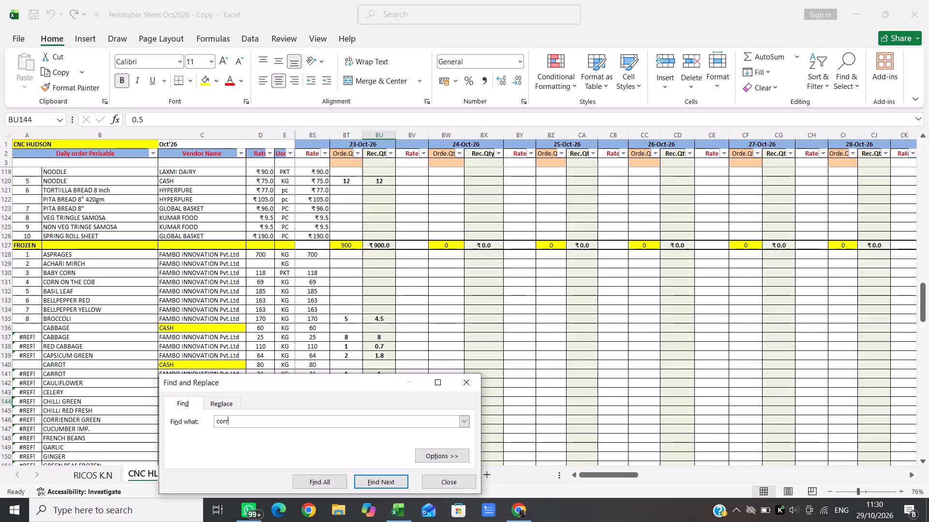
key("Return")
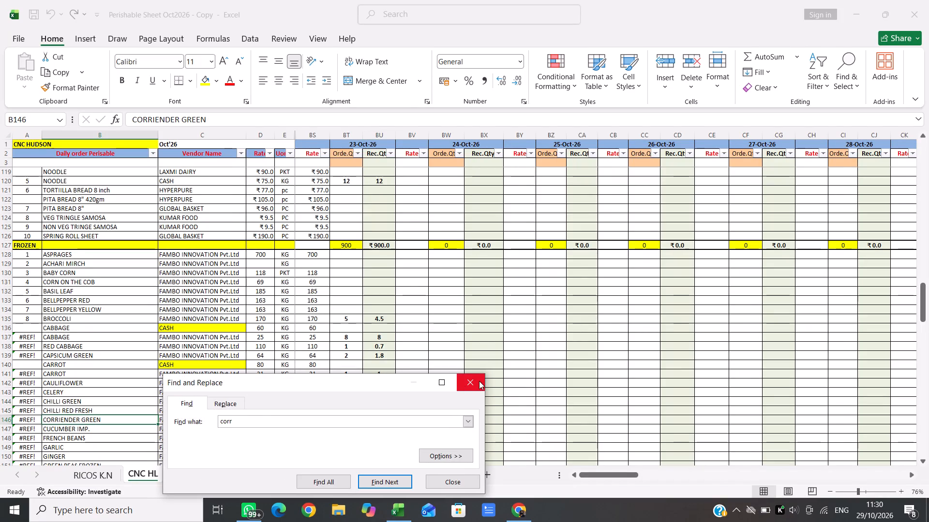
left_click(479, 381)
key("Right")
key("Right")
key("Right")
key("Right")
key("Right")
type("0.5")
key("Right")
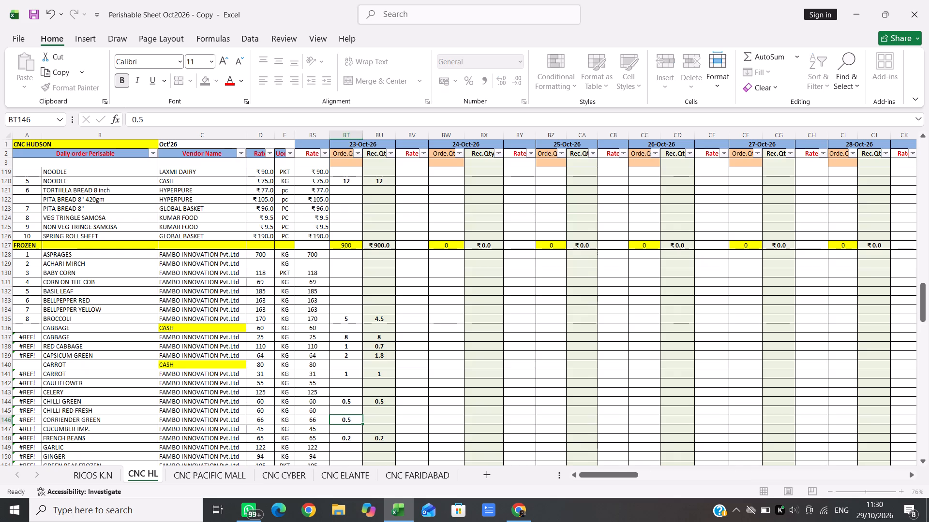
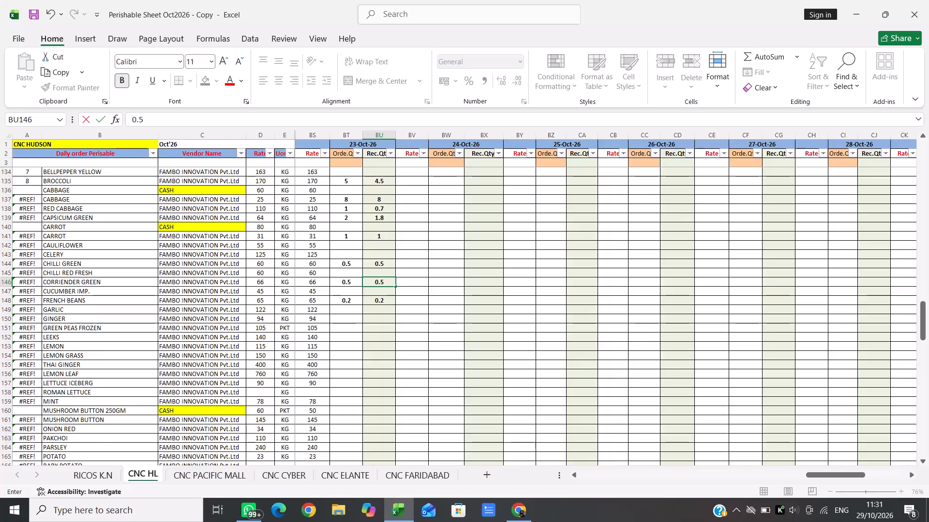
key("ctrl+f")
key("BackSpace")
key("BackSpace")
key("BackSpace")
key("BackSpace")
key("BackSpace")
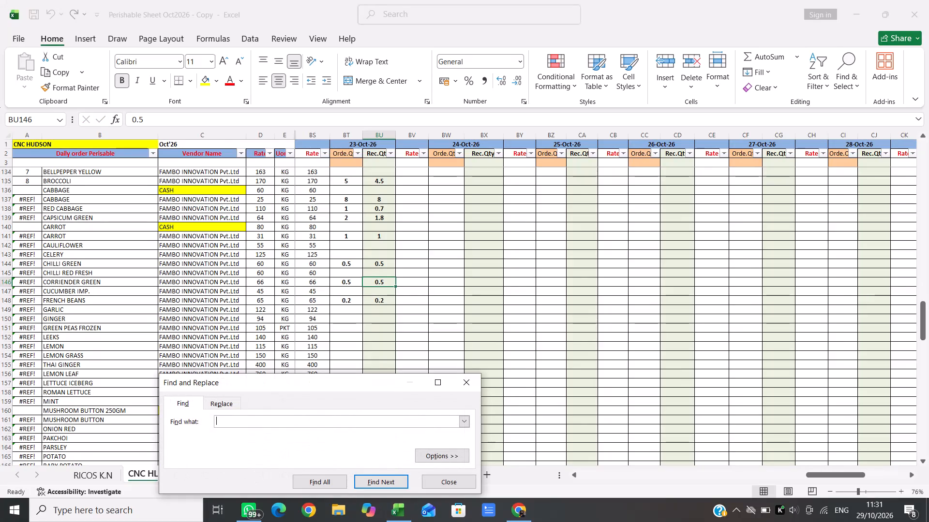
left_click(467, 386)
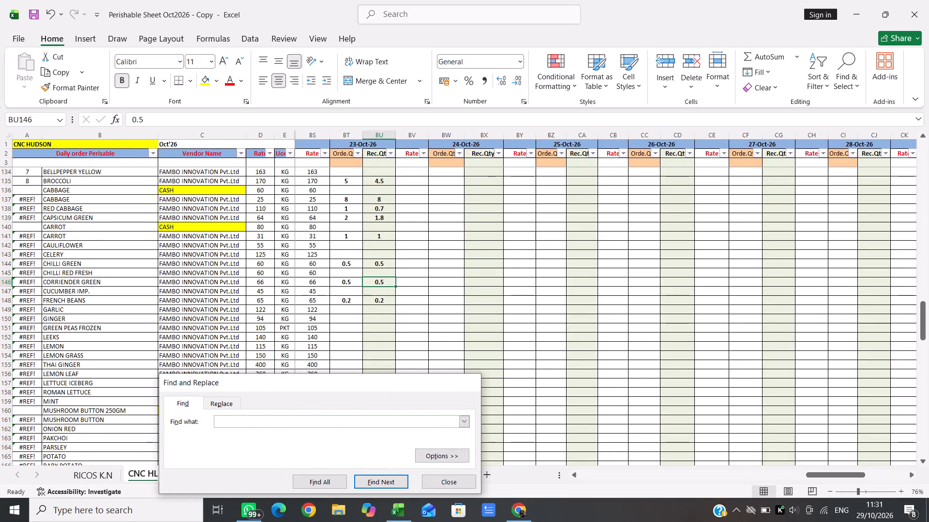
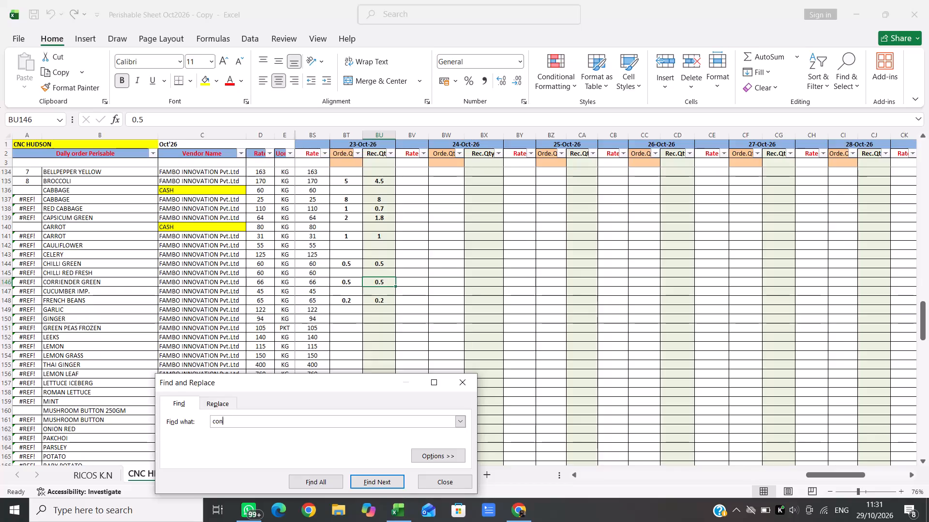
Search the sheet for "cob" and enter 2 as the 23-Oct-26 order quantity for CORN ON THE COB.
key("BackSpace")
key("b")
key("Return")
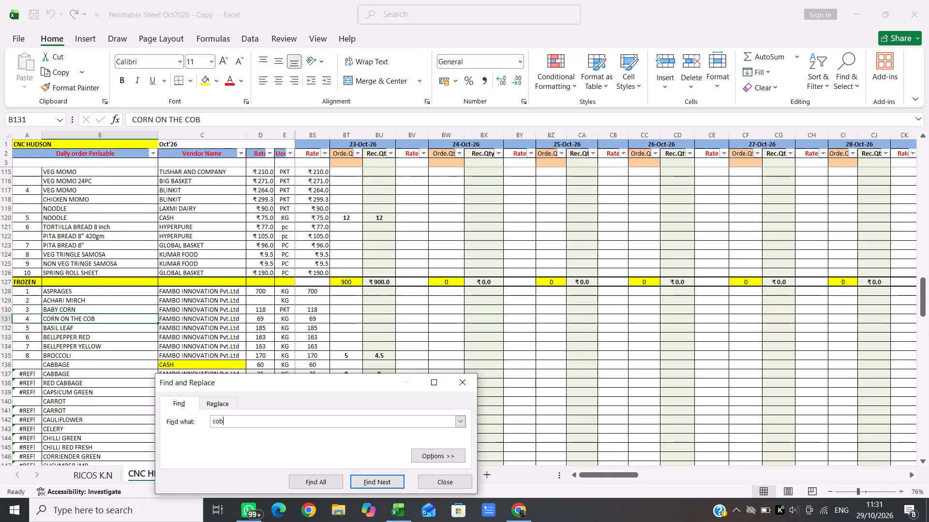
left_click(465, 379)
key("Right")
key("Right")
key("Right")
key("Right")
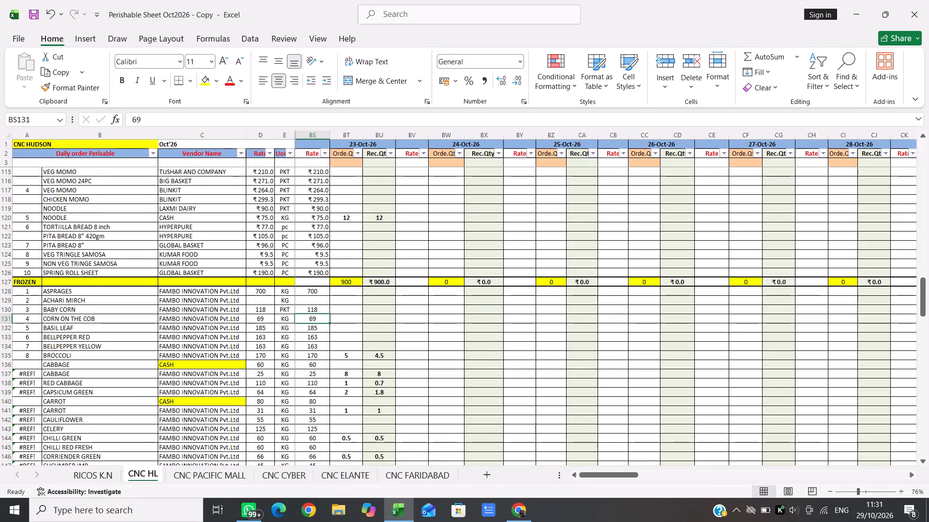
key("Right")
key("2")
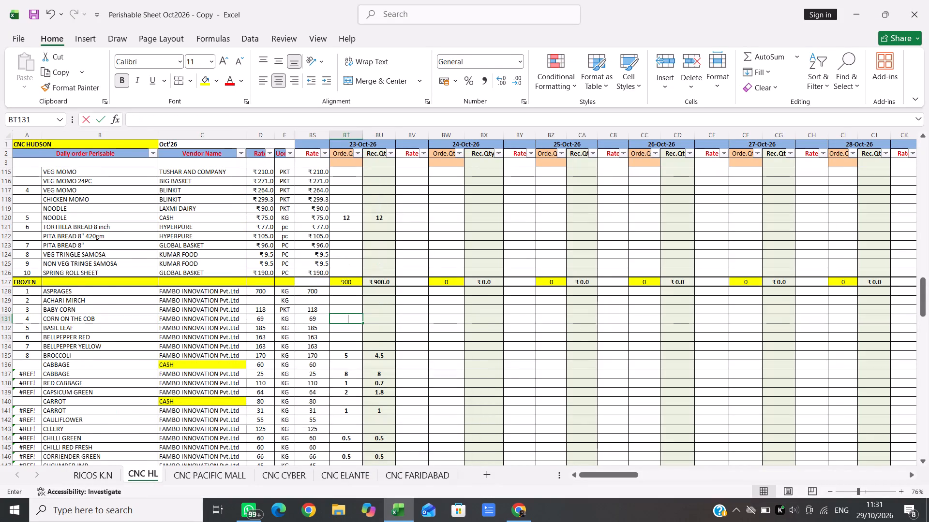
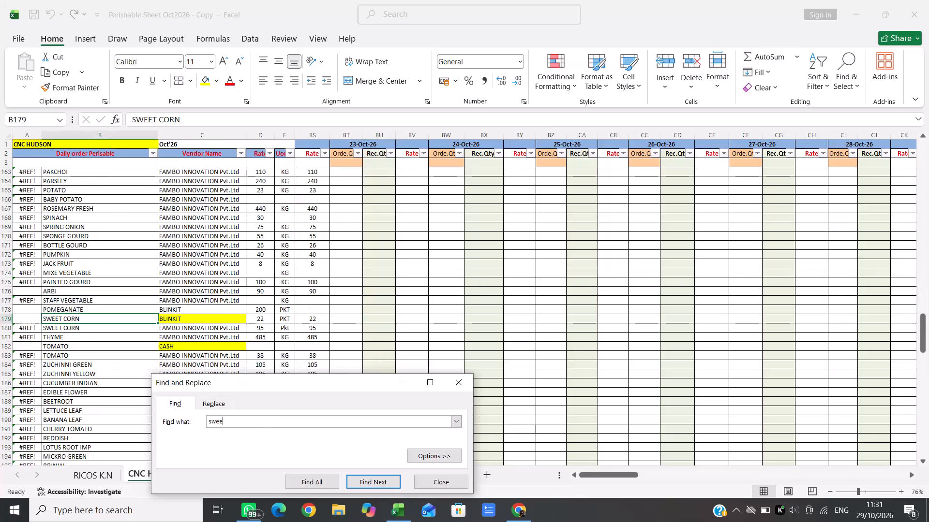
Enter 1 as the 23-Oct-26 order quantity for Fambo Innovation's SWEET CORN.
left_click(458, 385)
key("Down")
key("Right")
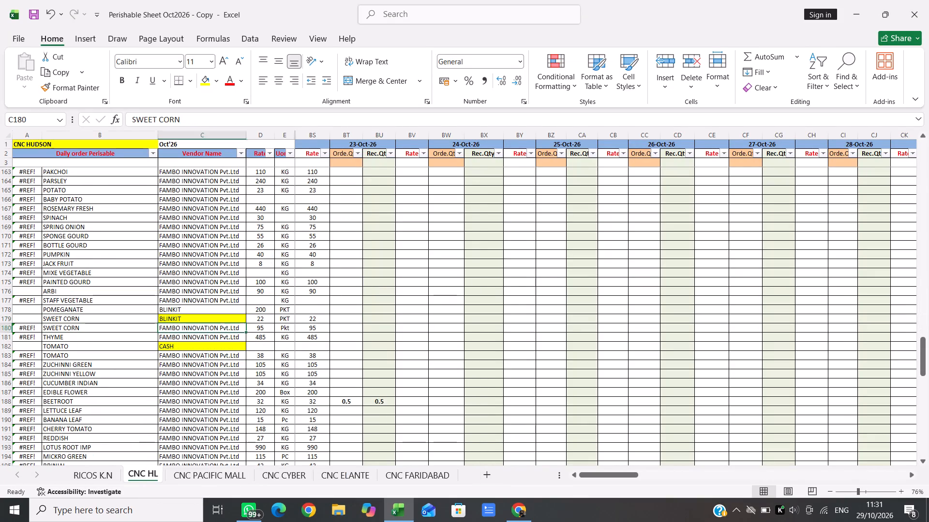
key("Right")
key("Right")
key("Right")
key("Right")
key("1")
key("Right")
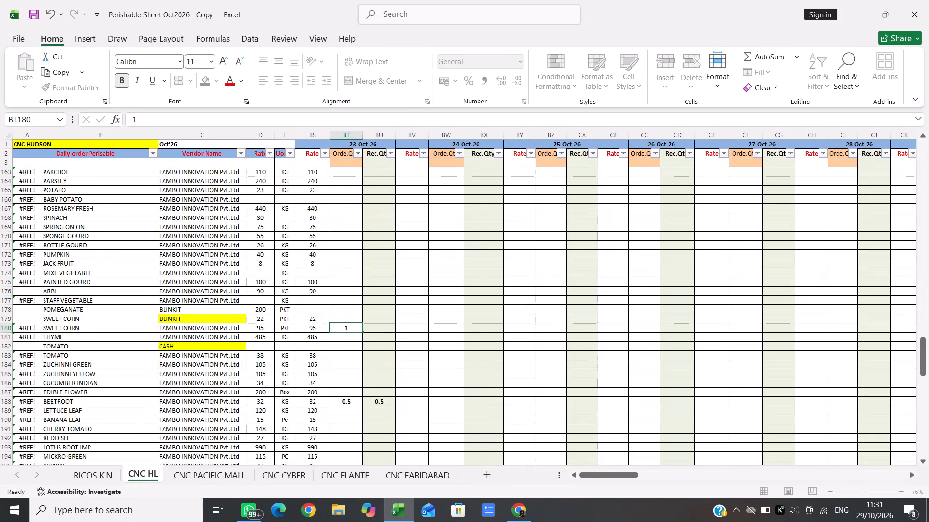
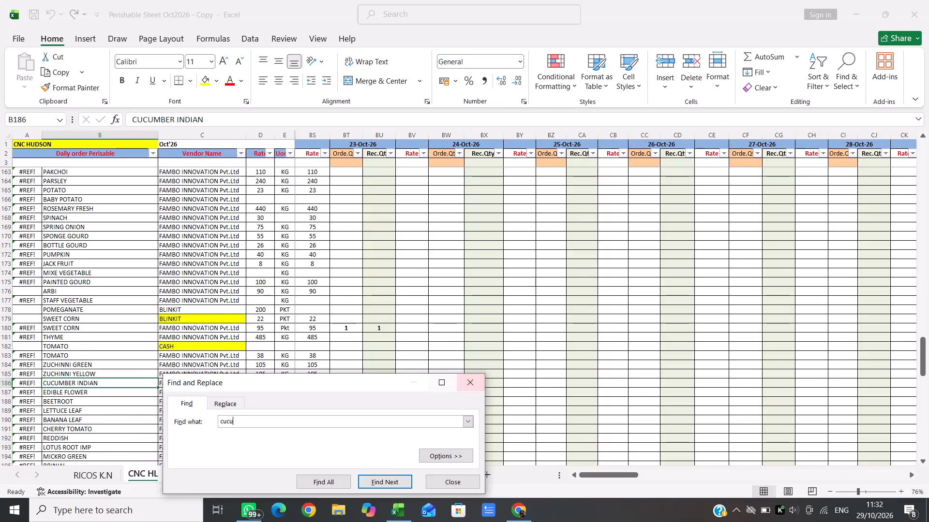
Search the CNC HL sheet for "cucu" to locate Fambo Innovation's CUCUMBER IMP. row and move along it towards the 23-Oct-26 entries.
key("Return")
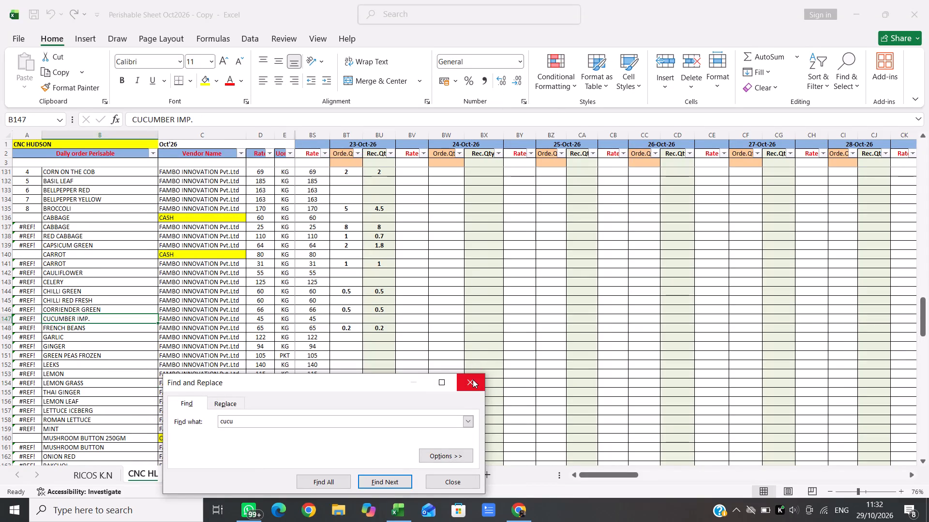
left_click(473, 379)
key("Right")
key("Right")
key("Right")
key("Right")
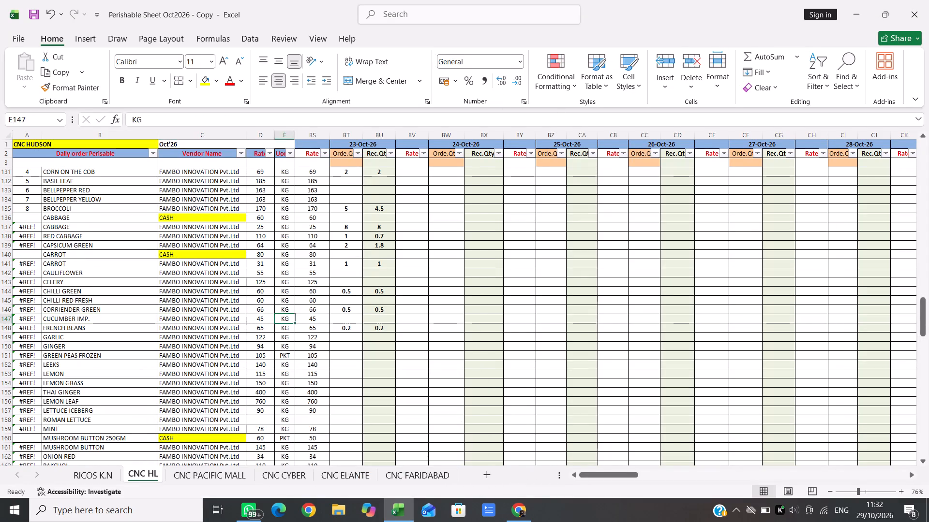
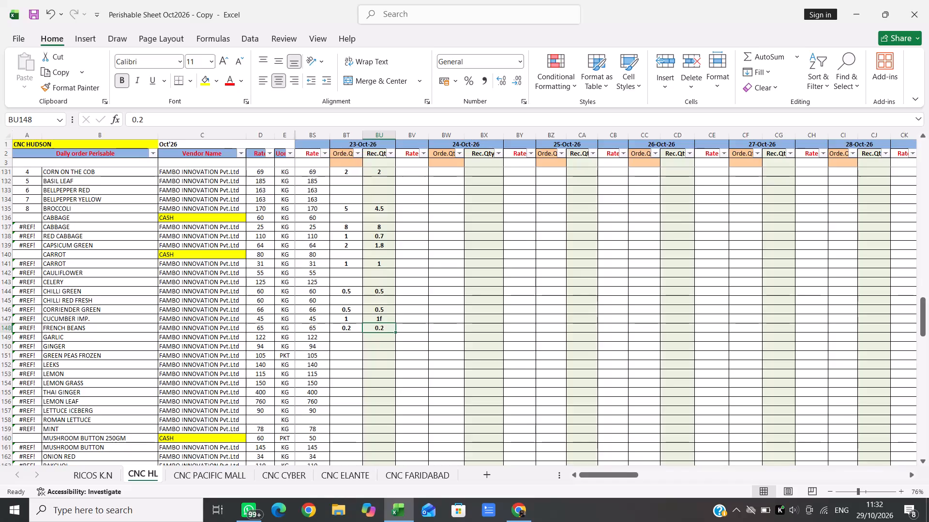
Correct the 23-Oct-26 received quantity for Fambo Innovation's CUCUMBER IMP. to 1.
key("Up")
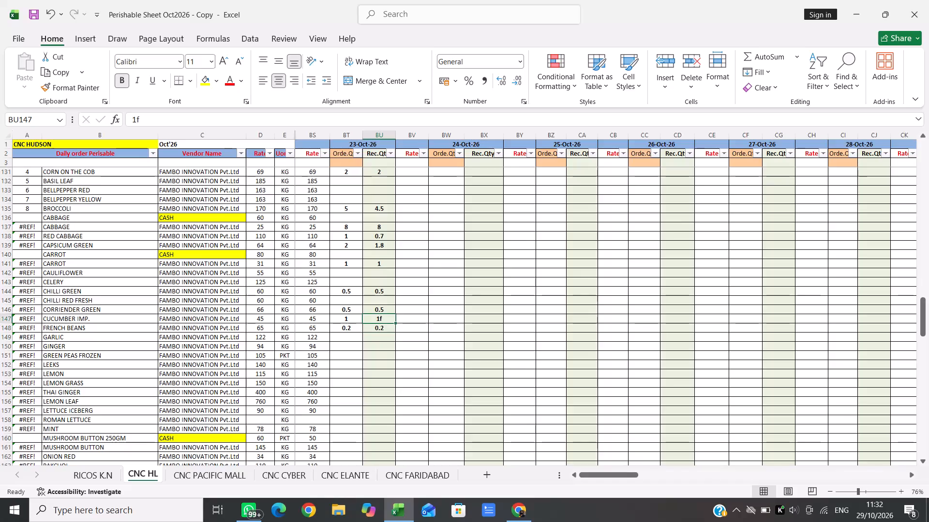
key("1")
key("ctrl+f")
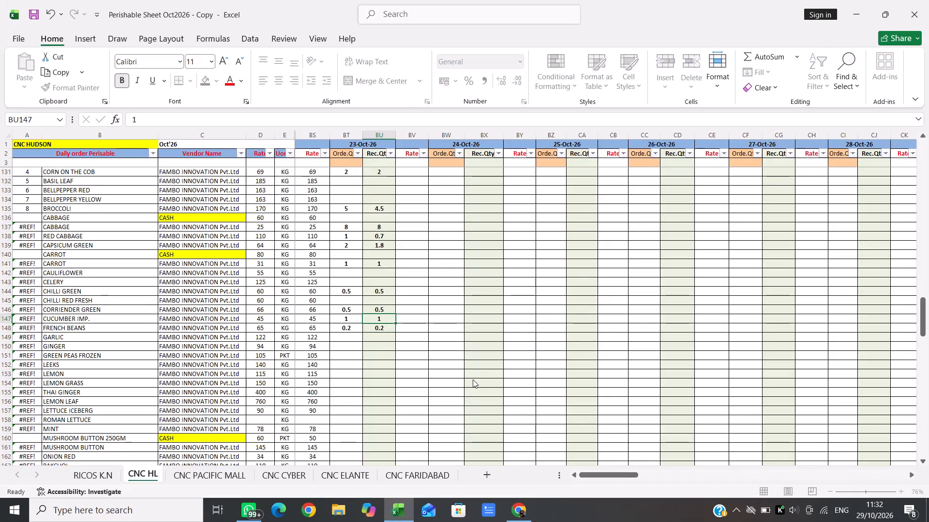
Find the next "cucu" match, CUCUMBER INDIAN, and enter 1 as its 23-Oct-26 order quantity.
key("Return")
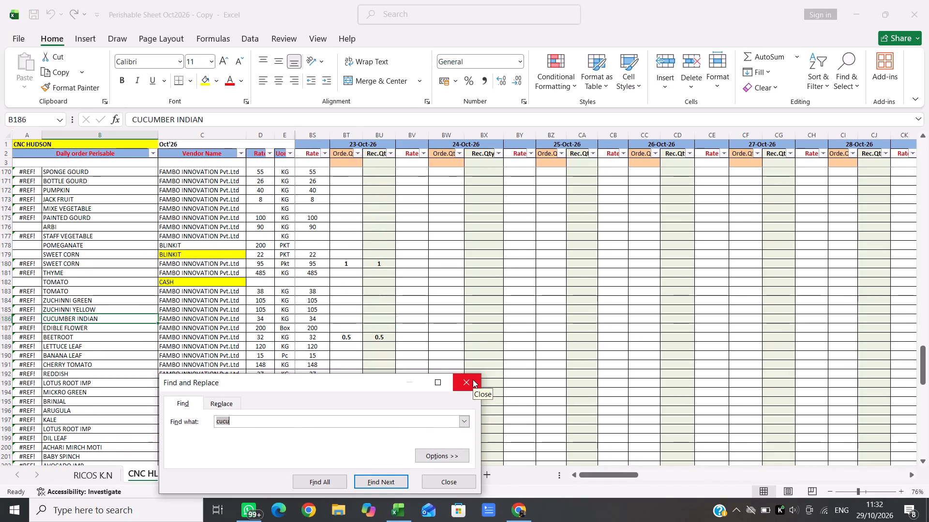
left_click(473, 379)
key("Right")
key("Right")
key("Right")
key("Right")
key("Right")
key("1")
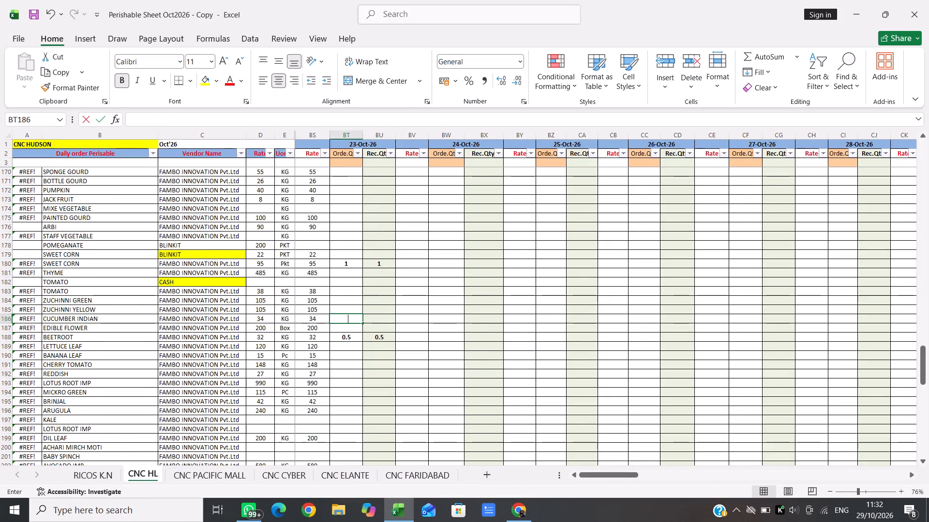
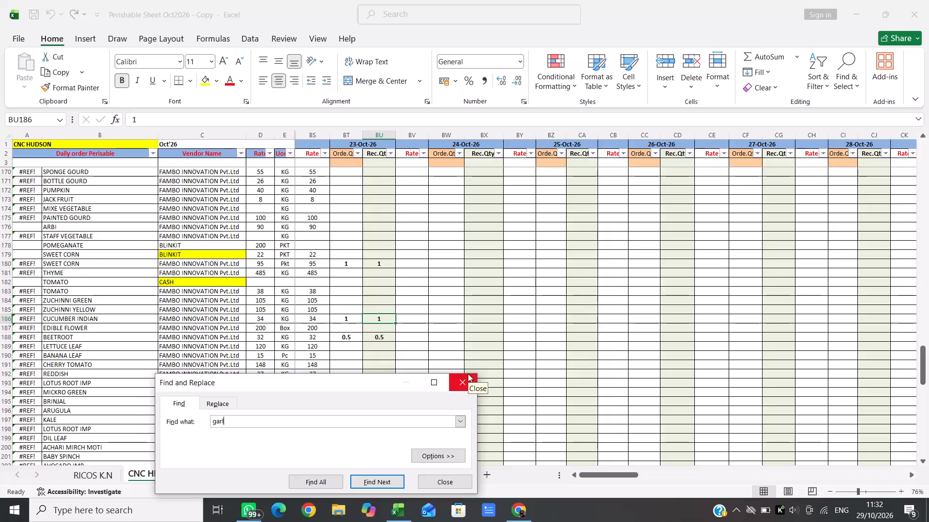
Search the sheet for "garli" to locate Fambo Innovation's GARLIC row and go to its 23-Oct-26 order quantity cell.
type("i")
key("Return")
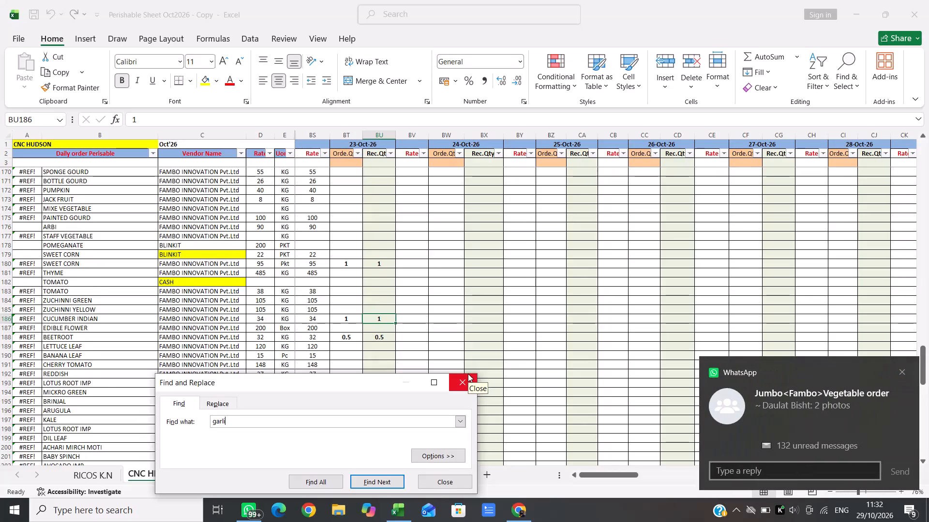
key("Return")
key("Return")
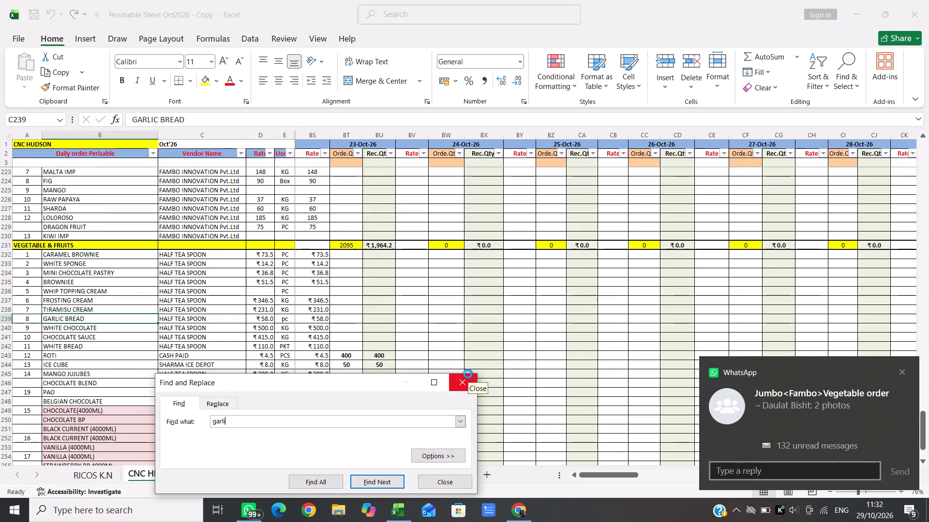
left_click(468, 378)
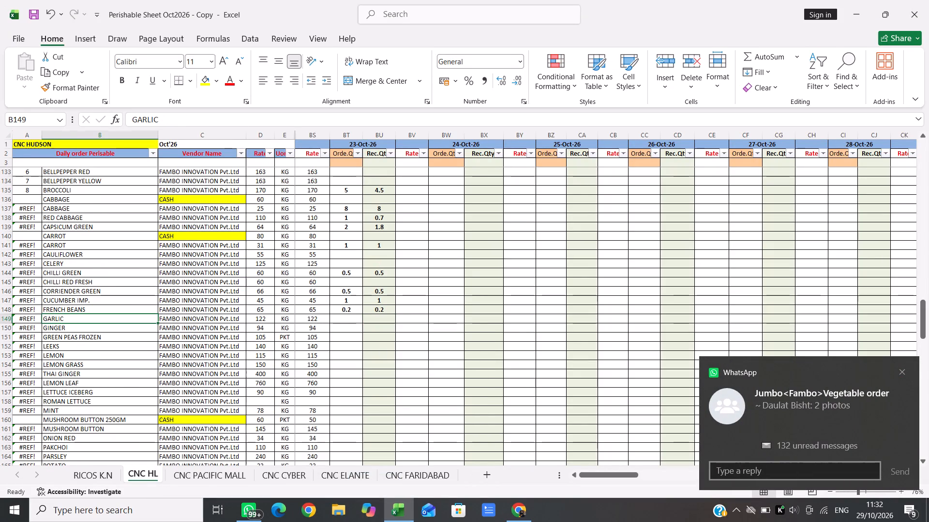
key("Right")
key("Right")
key("Right")
key("Right")
key("Right")
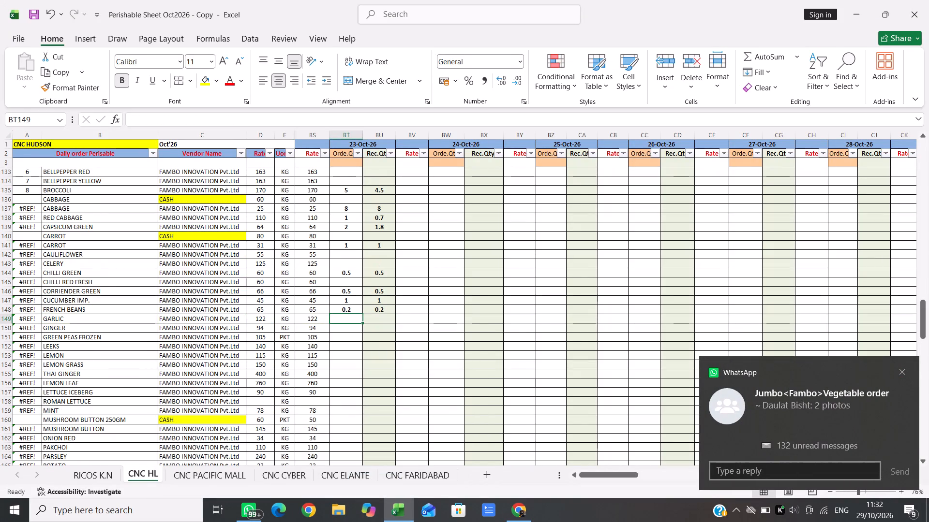
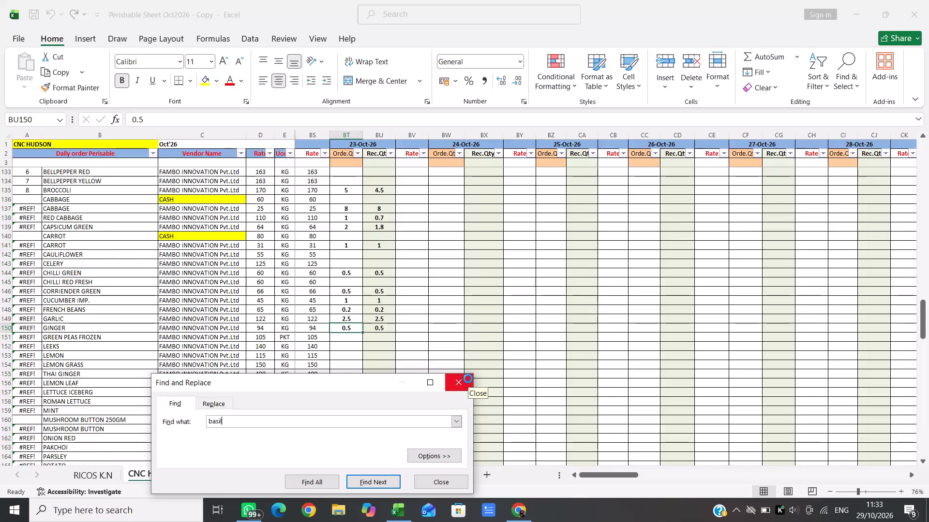
Finish the "basil" search and move along Fambo Innovation's BASIL LEAF row to the 23-Oct-26 entries.
left_click(468, 378)
key("Right")
key("Right")
key("Right")
key("Right")
key("Right")
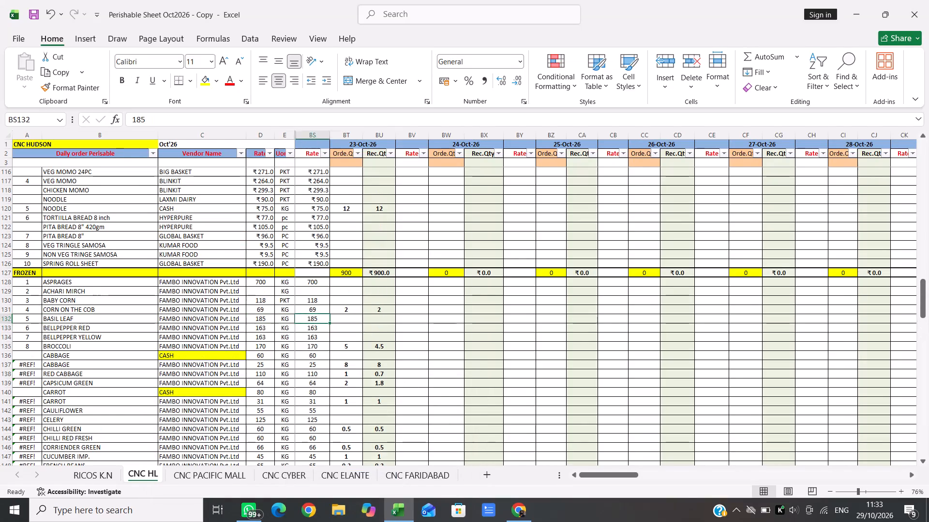
Enter 0.5 as the 23-Oct-26 order quantity for Fambo Innovation's BASIL LEAF.
type("0.")
key("5")
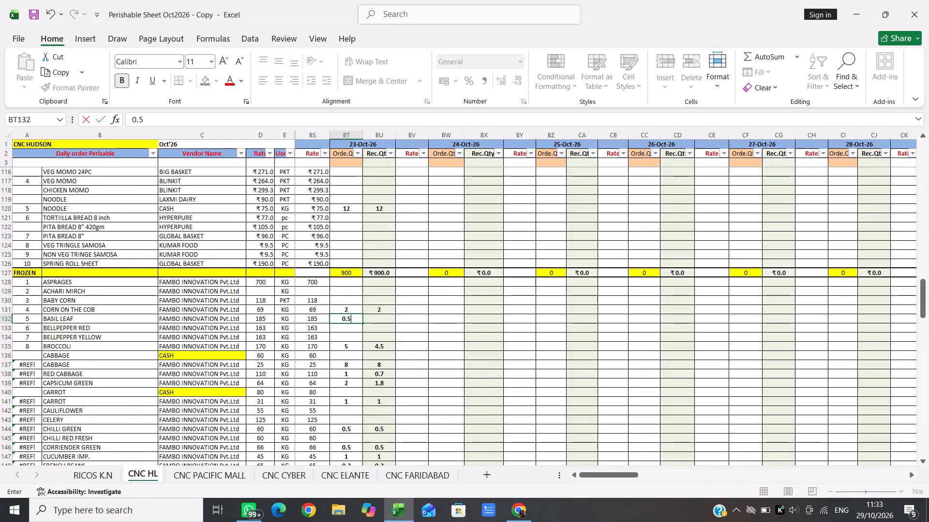
key("Right")
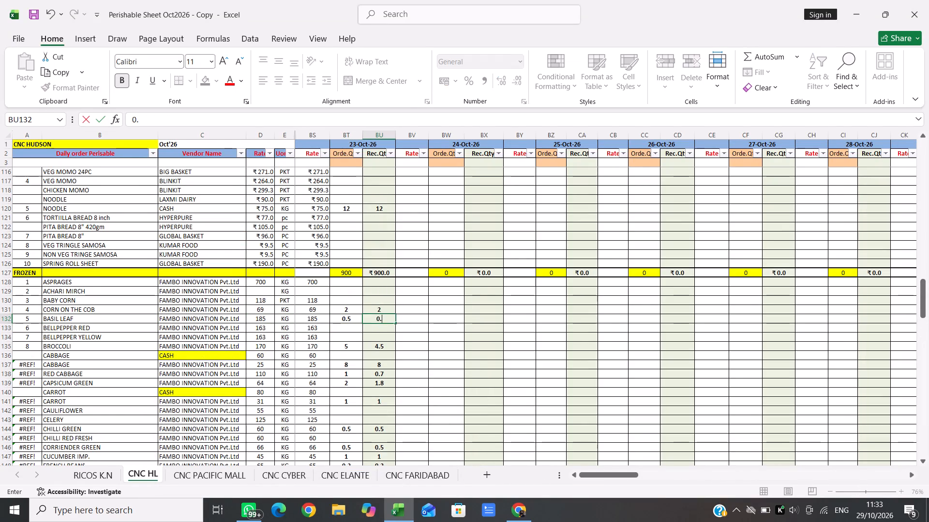
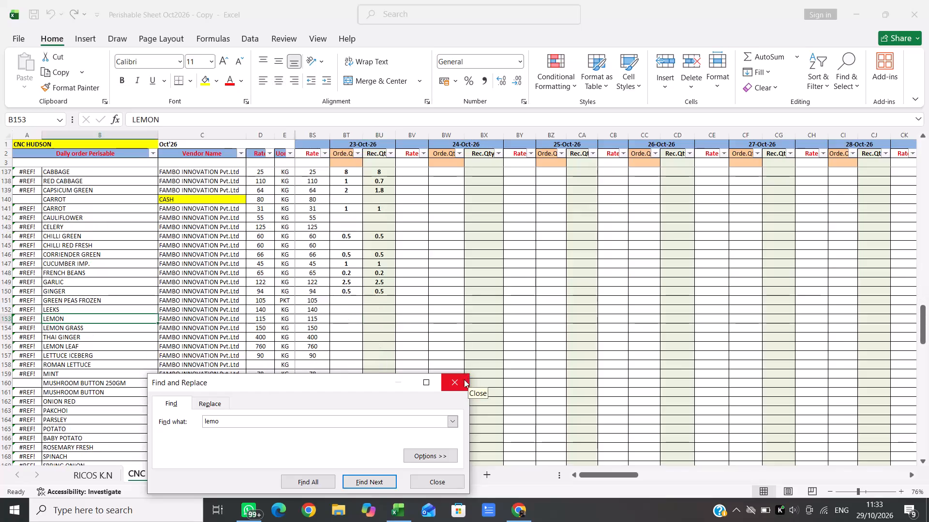
Enter 3.5 as the 23-Oct-26 order quantity for Fambo Innovation's LEMON.
left_click(458, 379)
key("Right")
key("Right")
key("Right")
key("Right")
key("Right")
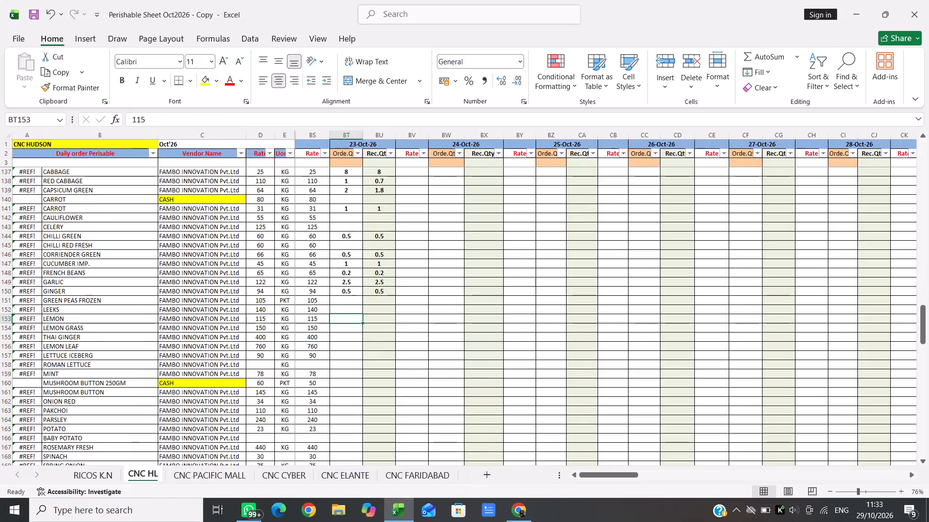
type("3.5")
key("Right")
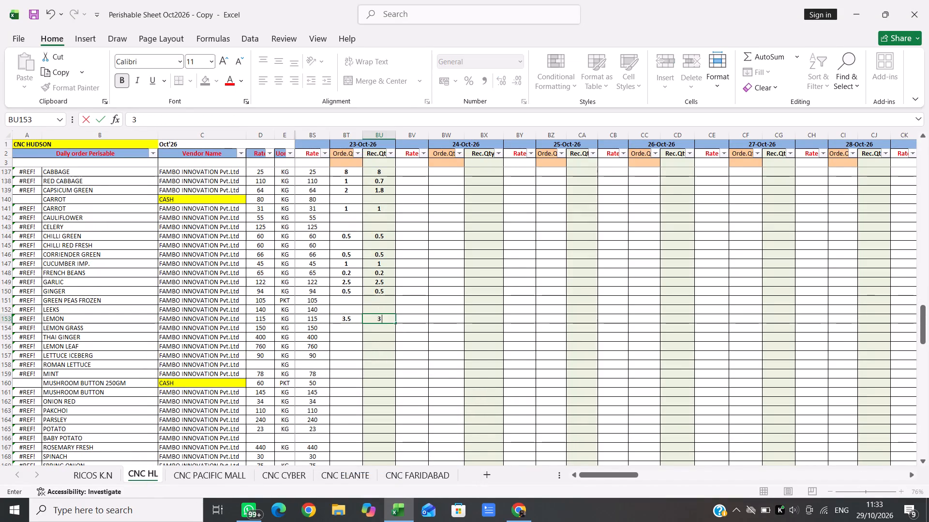
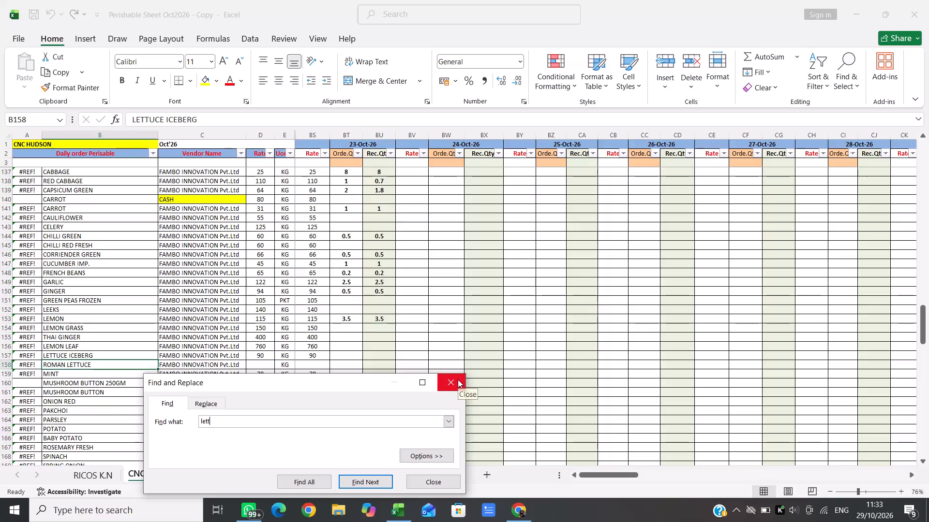
Find Fambo Innovation's LETTUCE LEAF using the search text "lett" and enter 0.1 as its 23-Oct-26 order quantity.
key("Return")
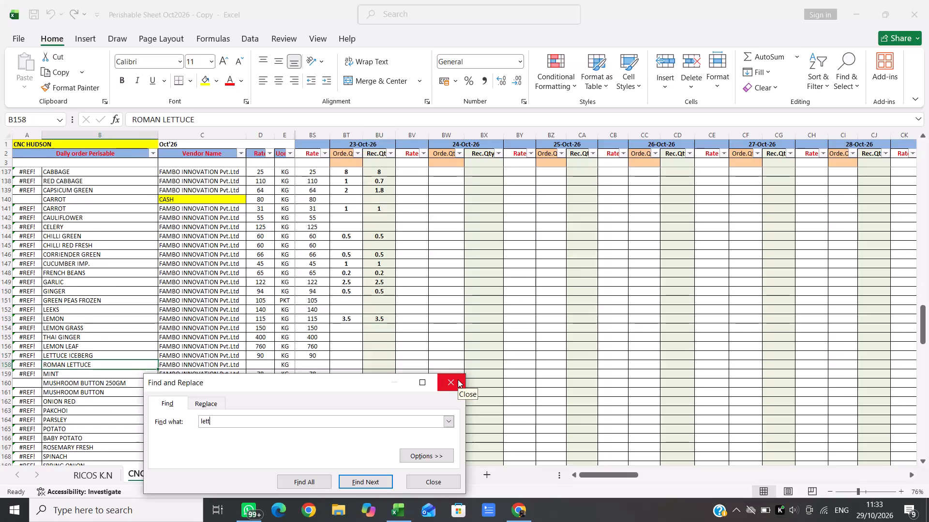
left_click(458, 379)
key("Right")
key("Right")
key("Right")
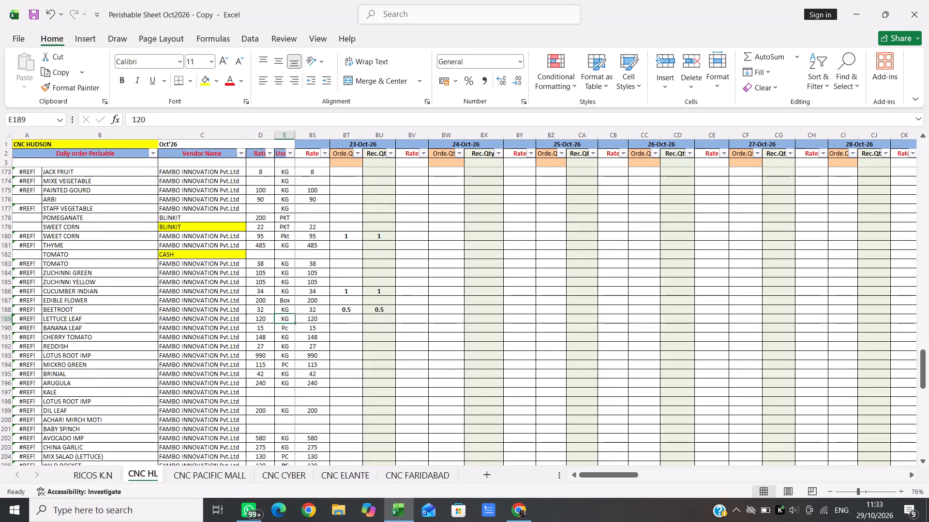
key("Right")
key("Right")
type("0.1")
key("Right")
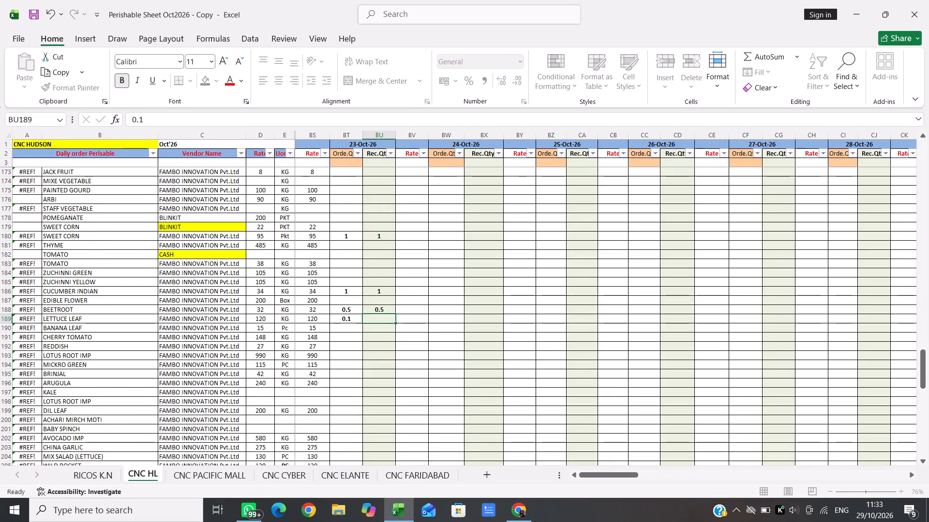
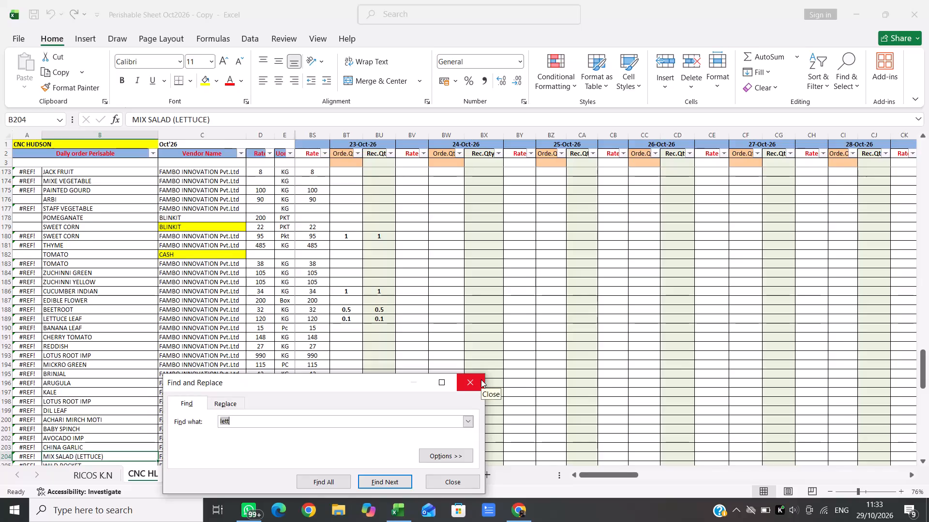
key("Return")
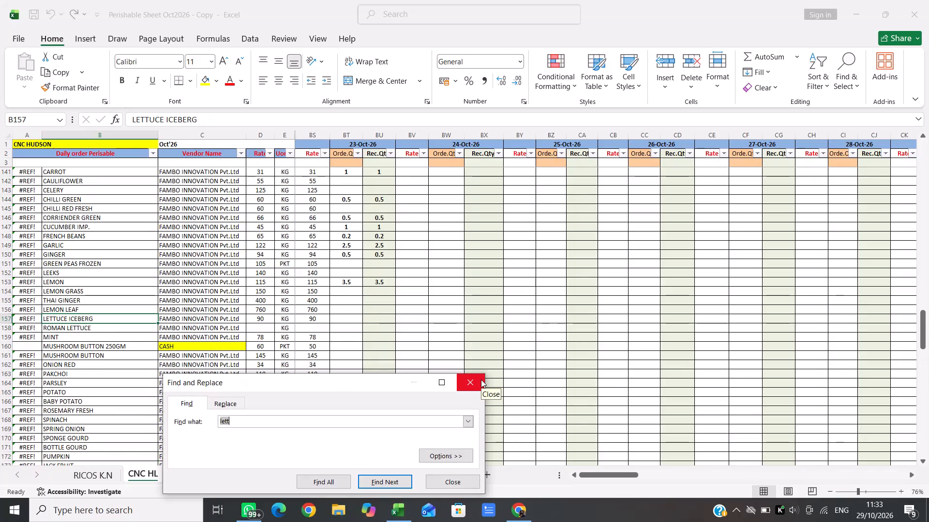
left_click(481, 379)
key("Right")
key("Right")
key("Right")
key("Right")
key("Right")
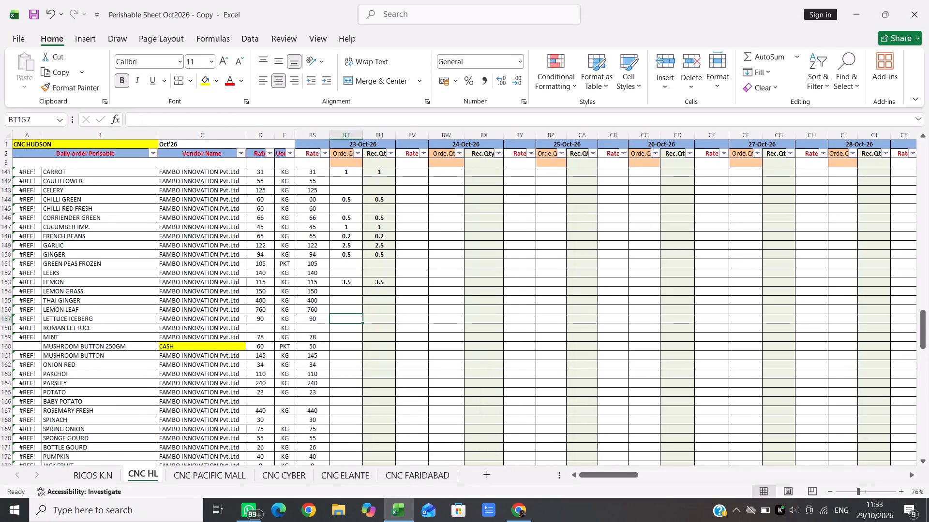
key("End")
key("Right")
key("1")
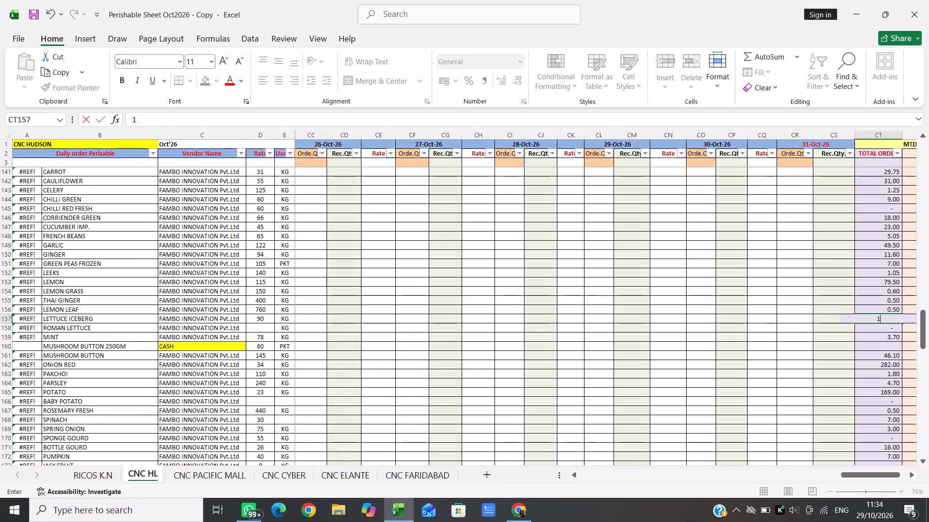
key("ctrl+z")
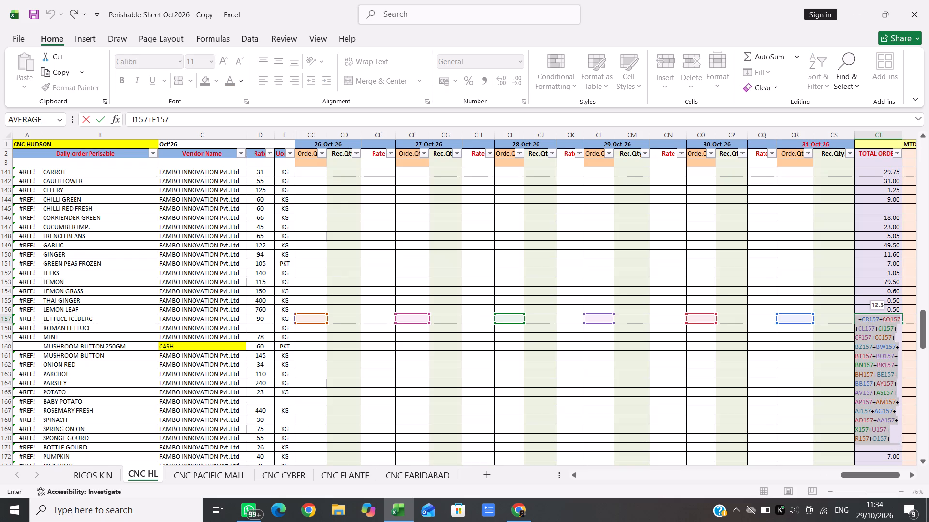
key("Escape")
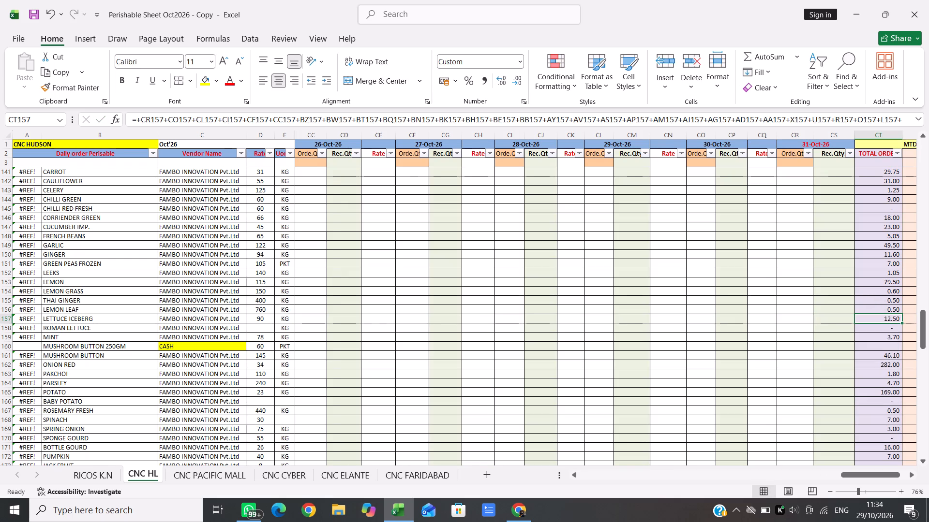
Find Fambo Innovation's LETTUCE ICEBERG using the search text "lett" and open its 23-Oct-26 order quantity for entry.
scroll(362, 331, "right", 5)
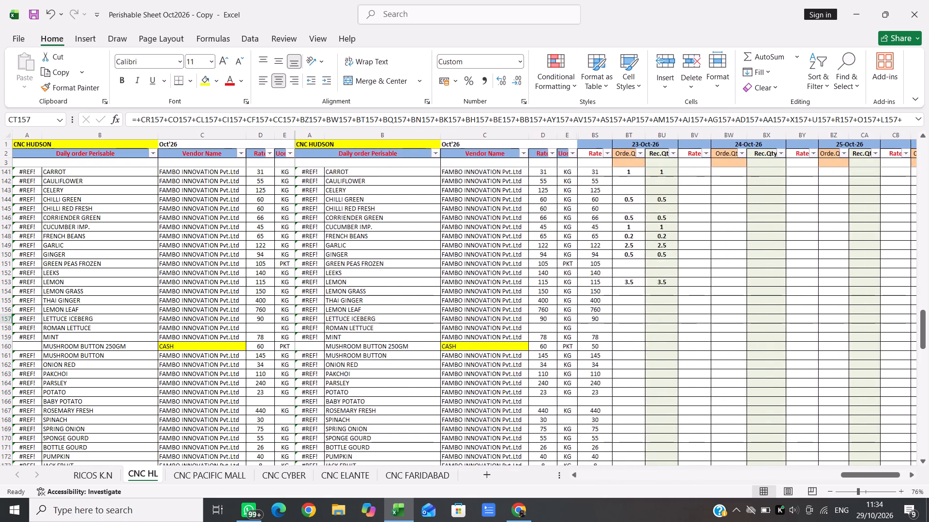
left_click(345, 304)
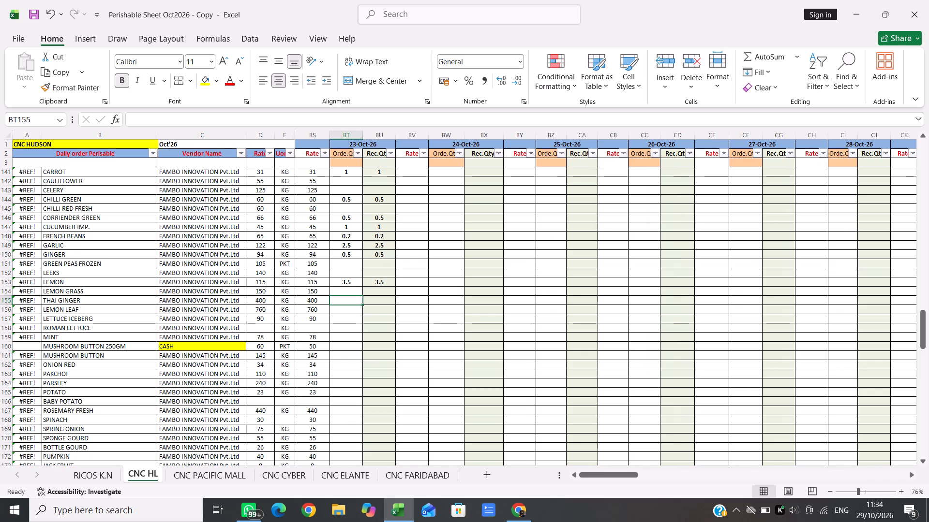
key("ctrl+f")
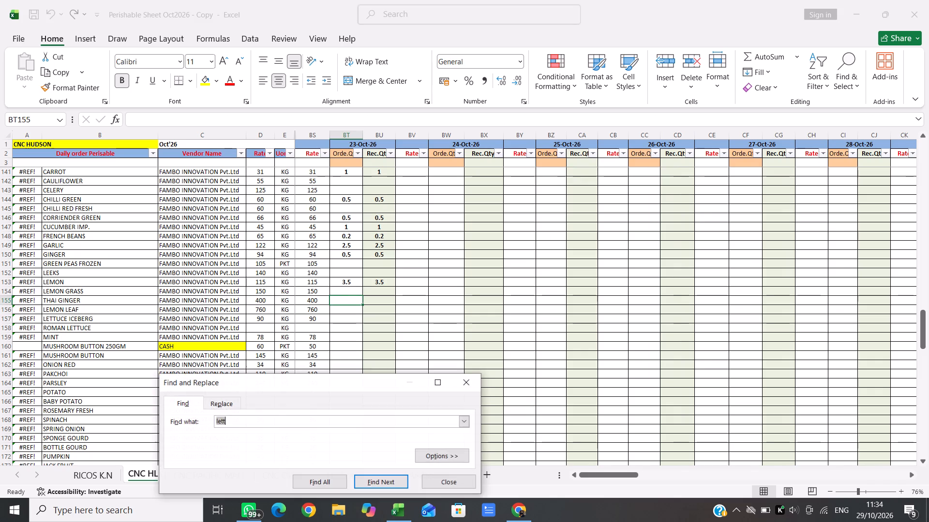
key("Return")
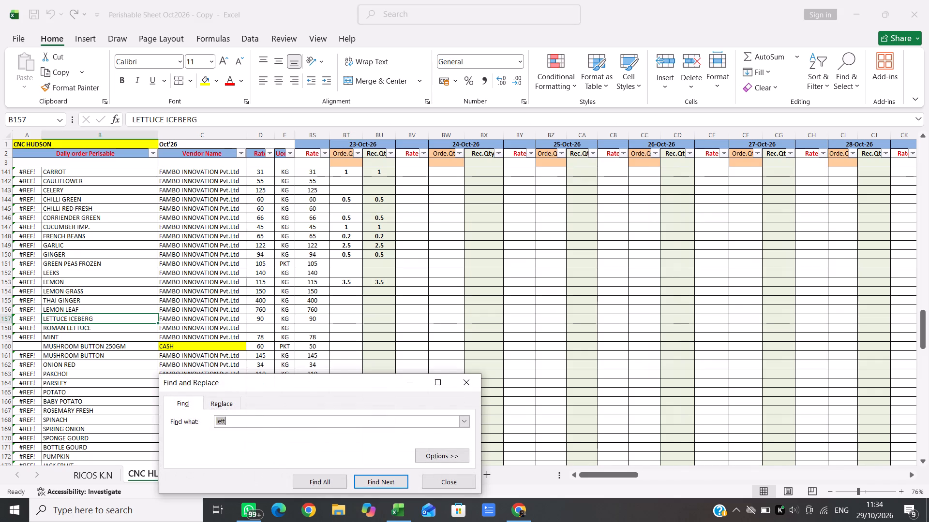
left_click(468, 381)
key("Right")
key("Right")
key("Right")
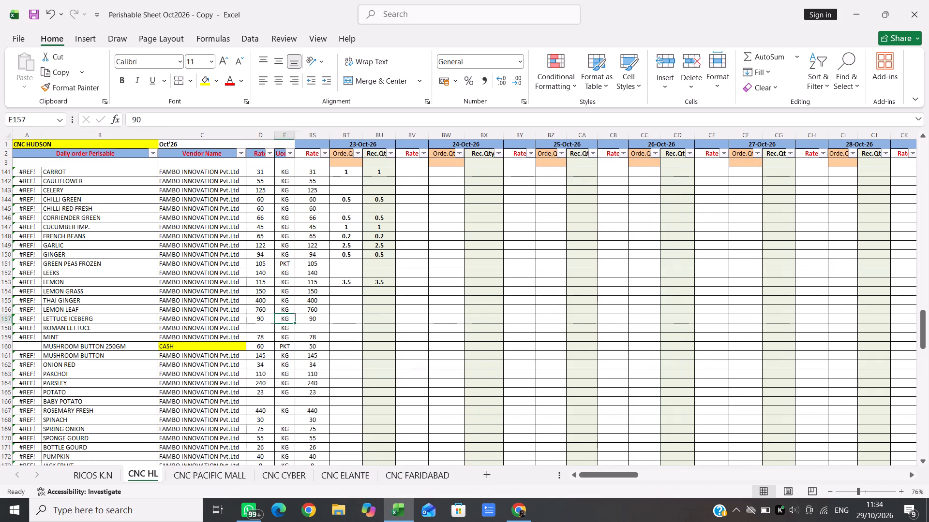
key("Right")
key("Right")
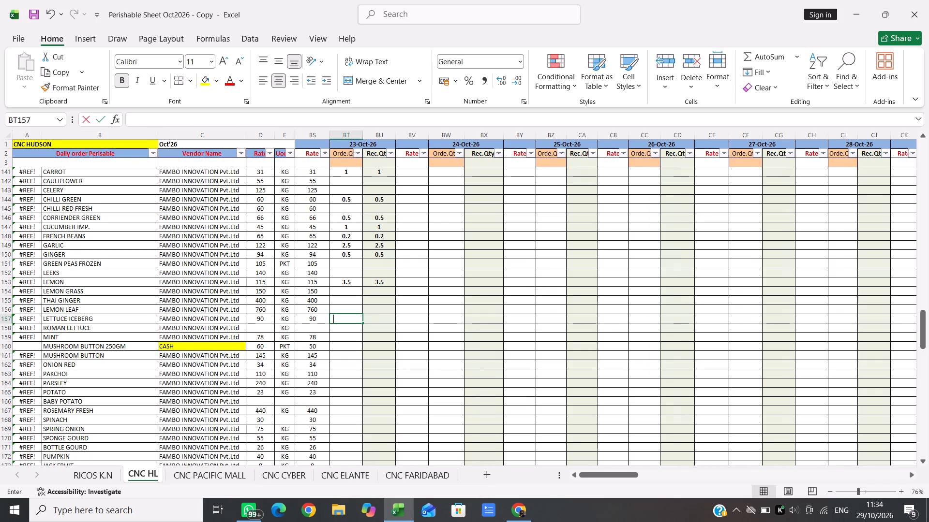
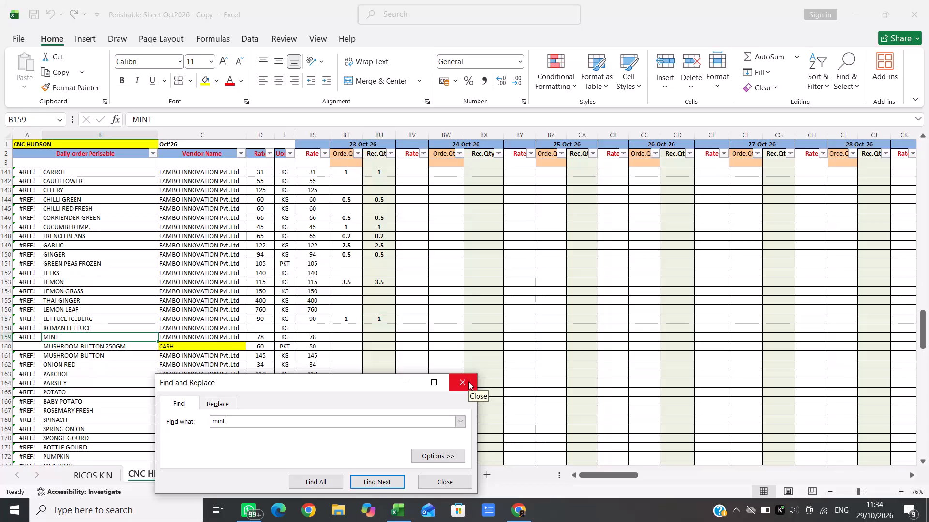
Enter 0.4 as the 23-Oct-26 order quantity for Fambo Innovation's MINT and move on to its received quantity.
left_click(468, 381)
key("Right")
key("Right")
key("Right")
key("Right")
key("Right")
type("0.4")
key("Right")
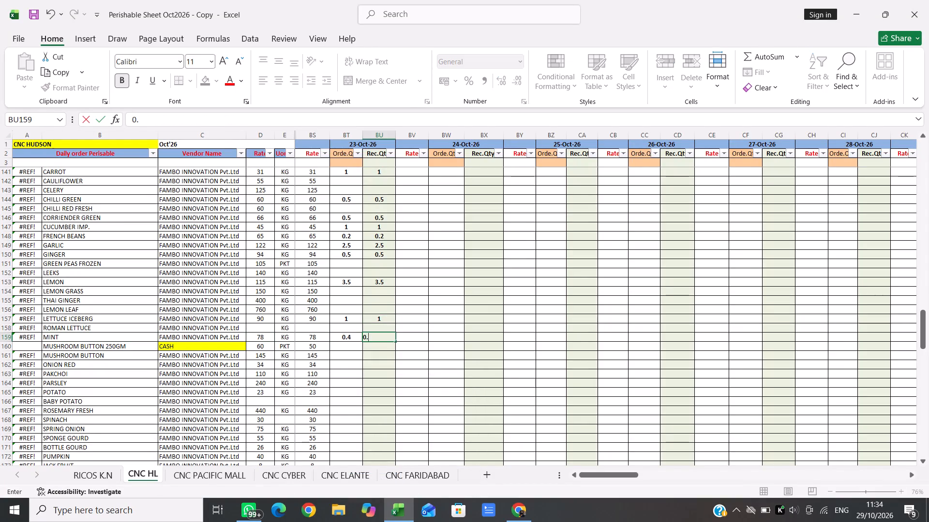
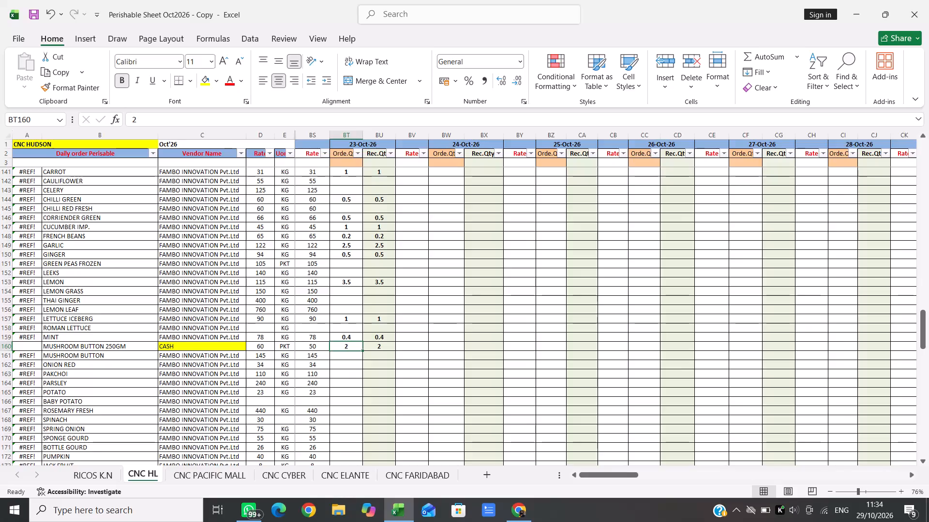
Clear the 23-Oct-26 order and received quantities of the cash item MUSHROOM BUTTON 250GM.
key("BackSpace")
key("Right")
key("BackSpace")
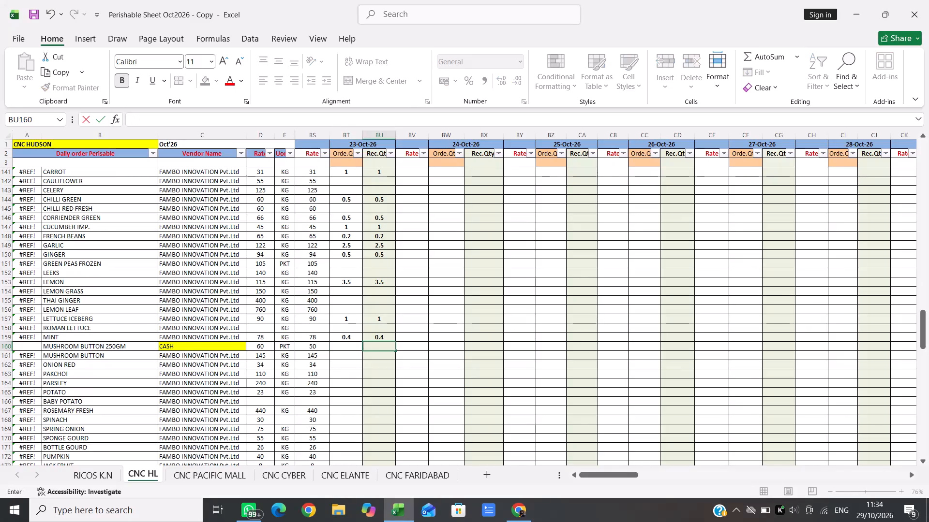
key("Down")
Enter 2 as both the 23-Oct-26 received and order quantity for Fambo Innovation's MUSHROOM BUTTON, and move on to ONION RED.
key("2")
key("Left")
key("2")
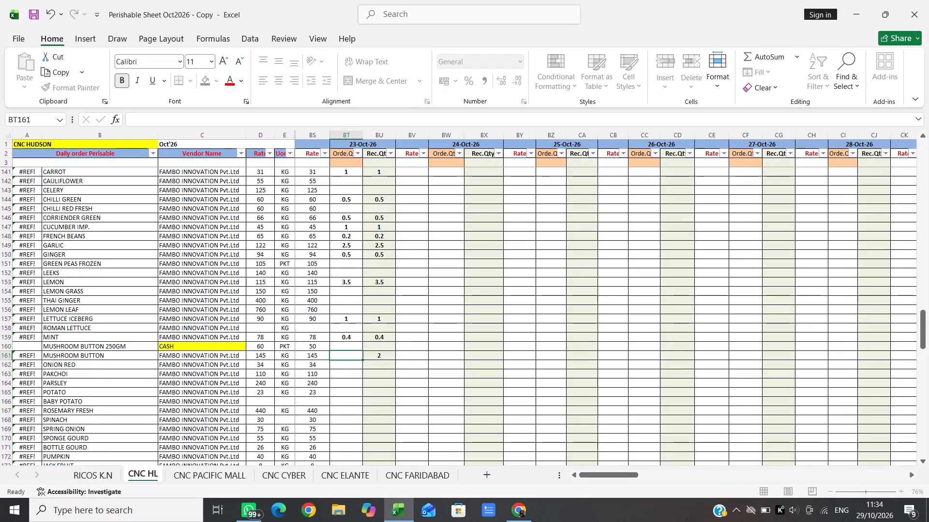
key("Down")
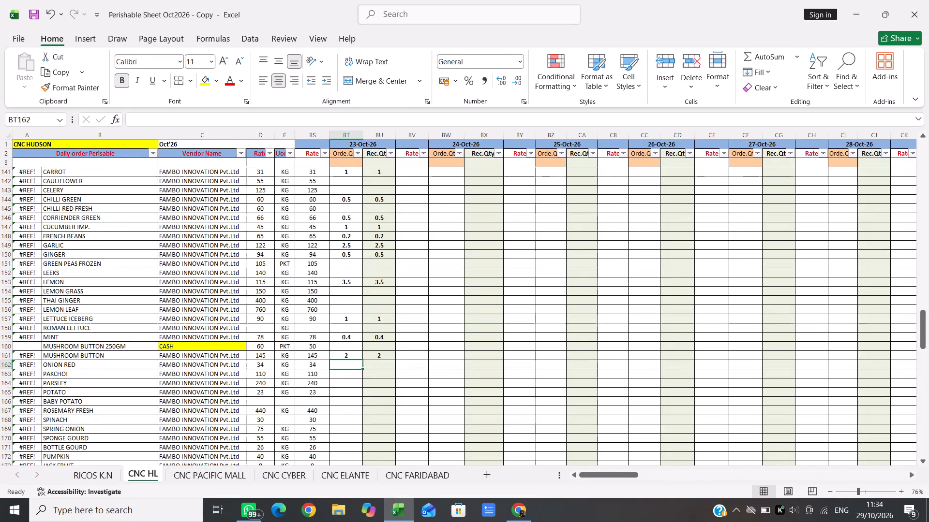
key("Down")
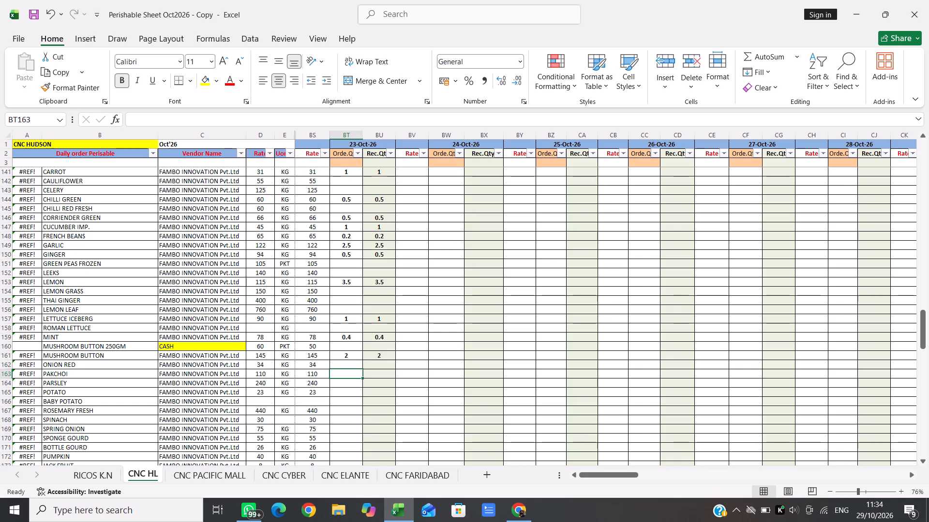
key("Up")
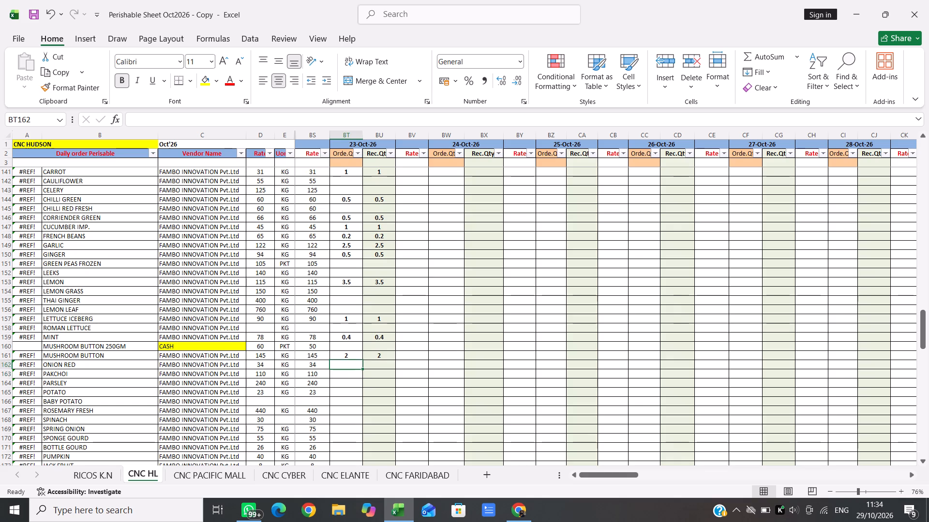
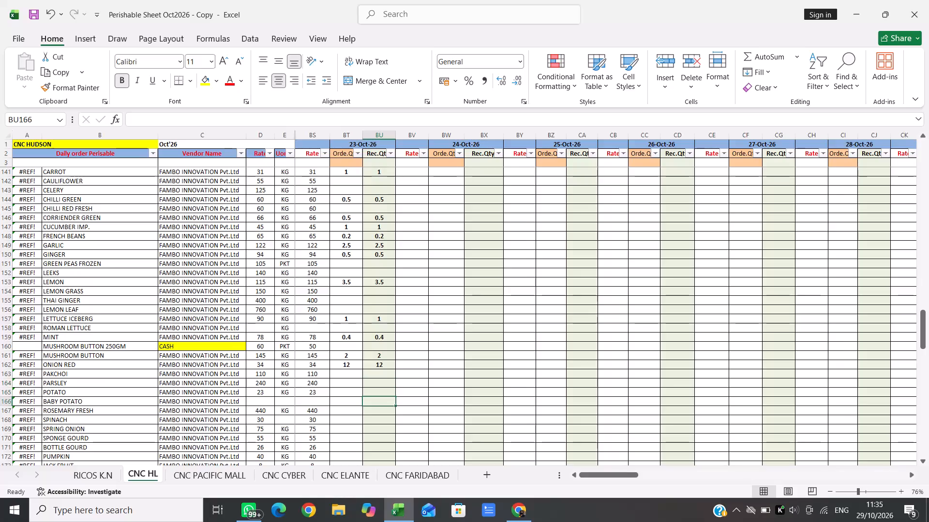
Move down to the 23-Oct-26 received quantity cell for Fambo Innovation's SPRING ONION.
key("Down")
key("Down")
key("Down")
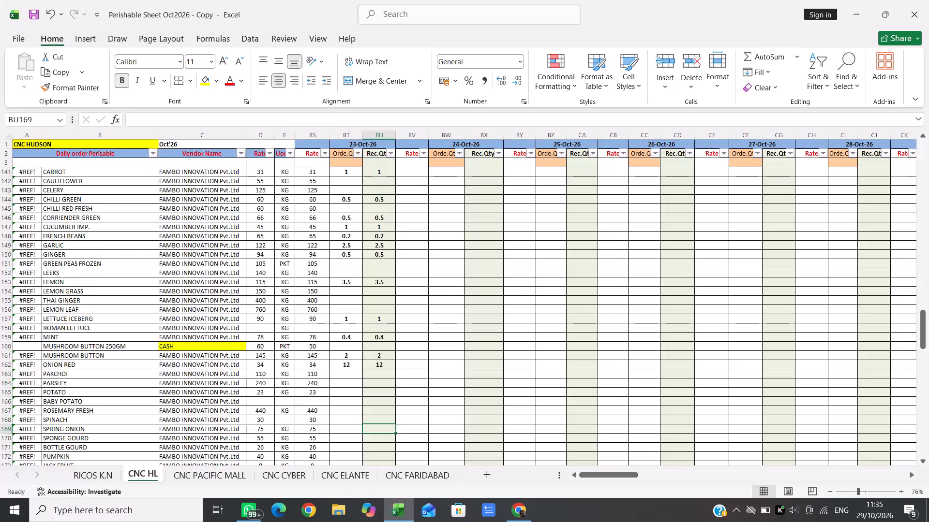
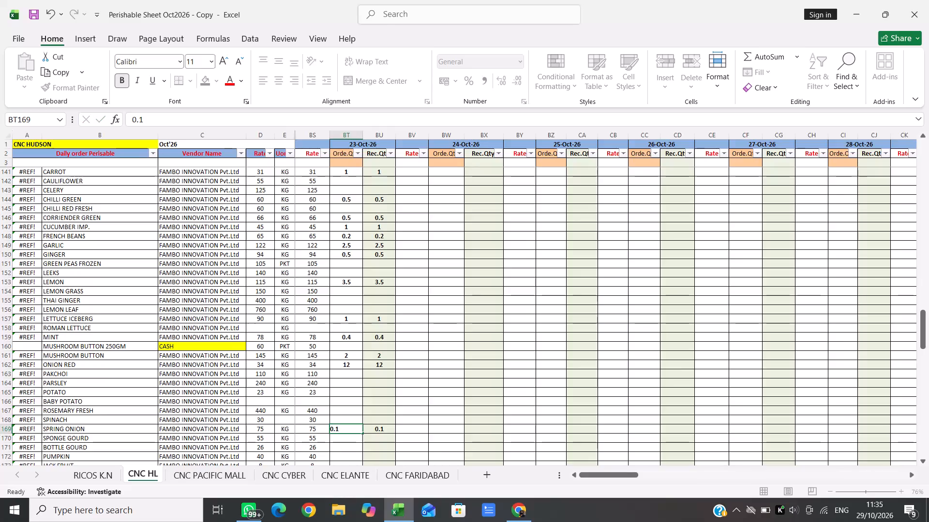
Find "malta" on the sheet and go to the 23-Oct-26 order quantity cell for Fambo Innovation's MALTA IMP.
key("BackSpace")
key("BackSpace")
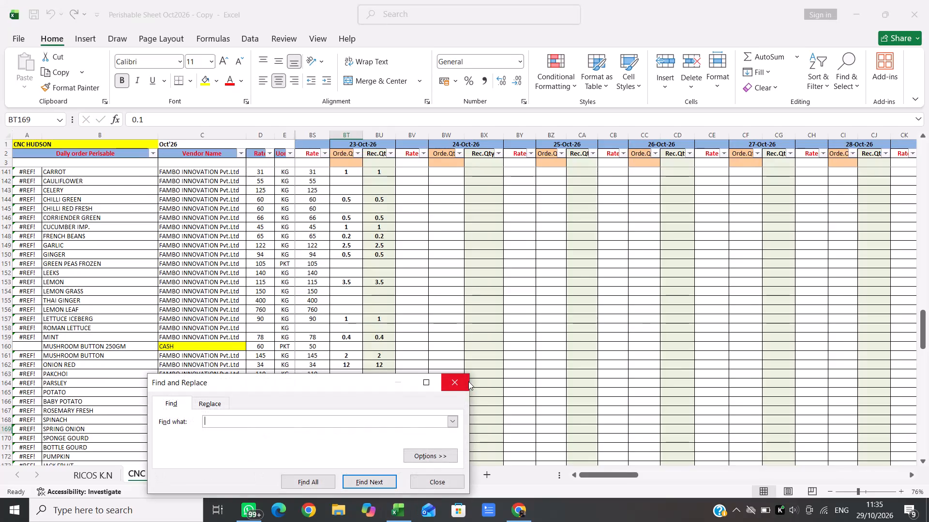
key("BackSpace")
type("malta")
key("Return")
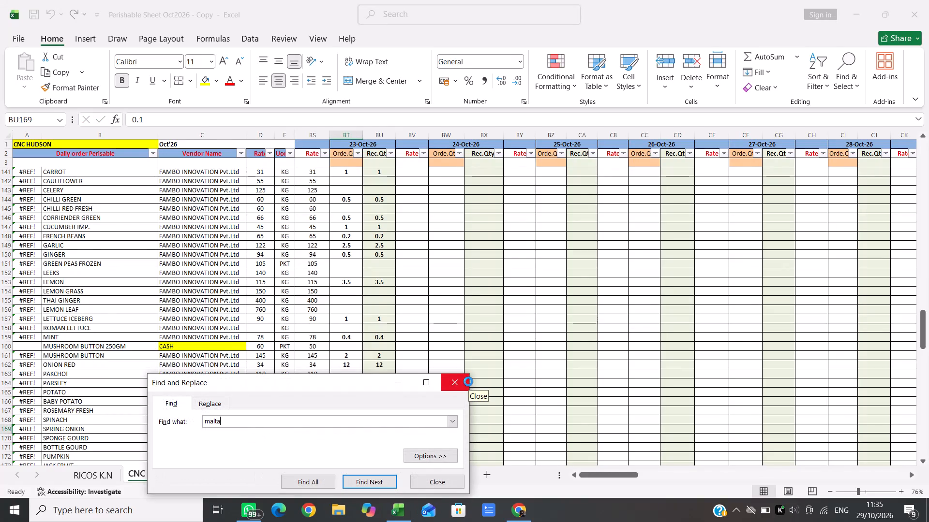
left_click(457, 381)
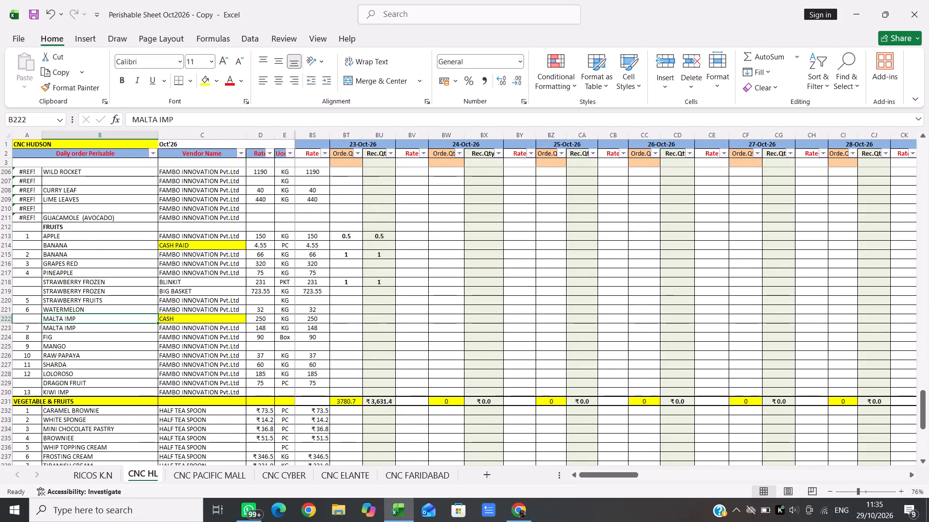
key("Down")
key("Right")
key("Right")
key("Right")
key("Right")
key("Right")
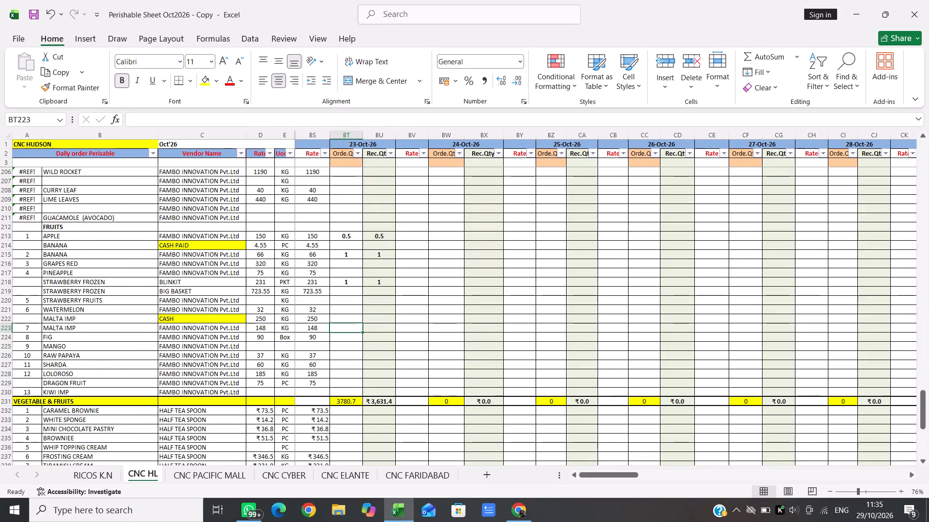
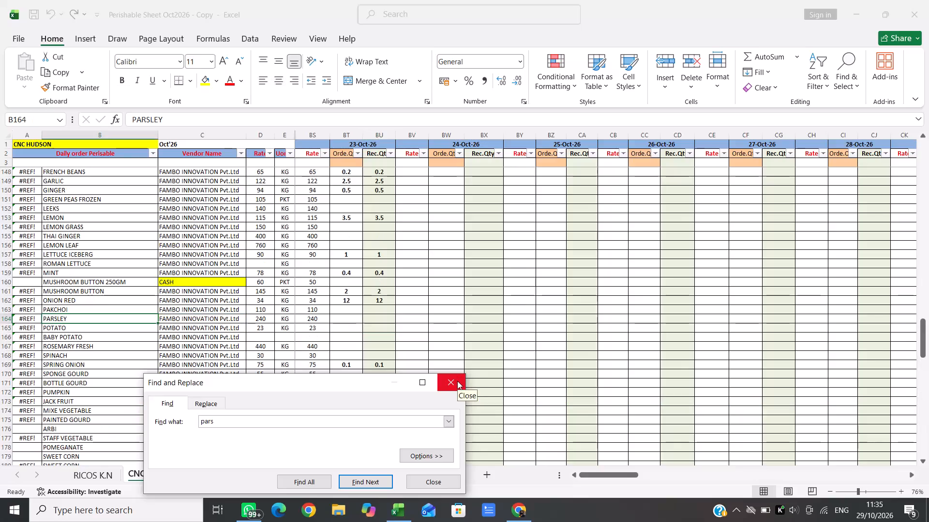
Close the search and move along Fambo Innovation's PARSLEY row to the 23-Oct-26 entry columns.
left_click(457, 381)
key("Right")
key("Right")
key("Right")
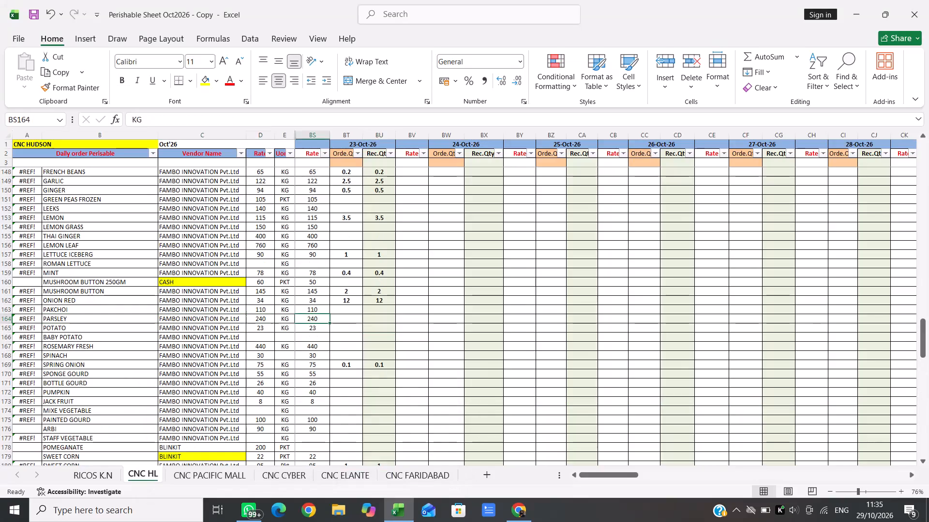
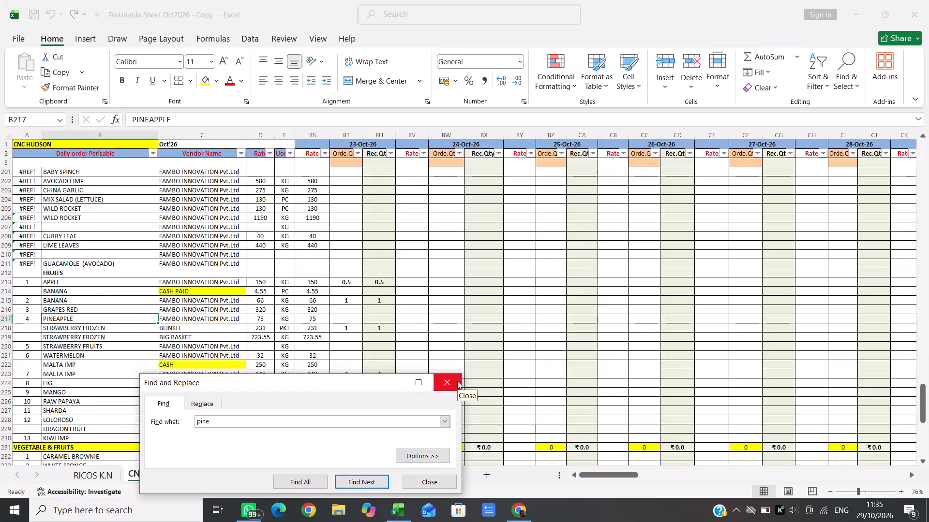
Close the search and enter an order quantity of 1 for Fambo Innovation's PINEAPPLE under 23-Oct-26.
left_click(457, 381)
key("Right")
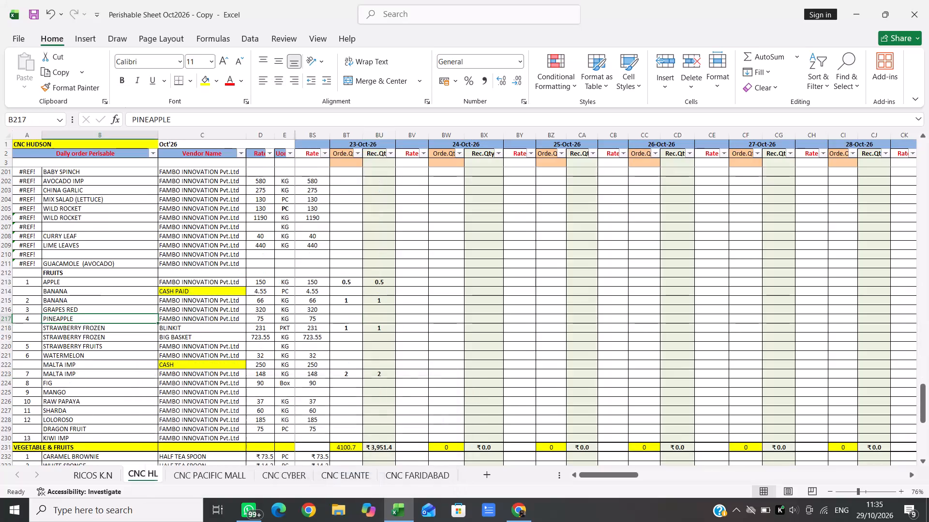
key("Right")
key("Right")
key("Right")
key("Right")
key("1")
key("Right")
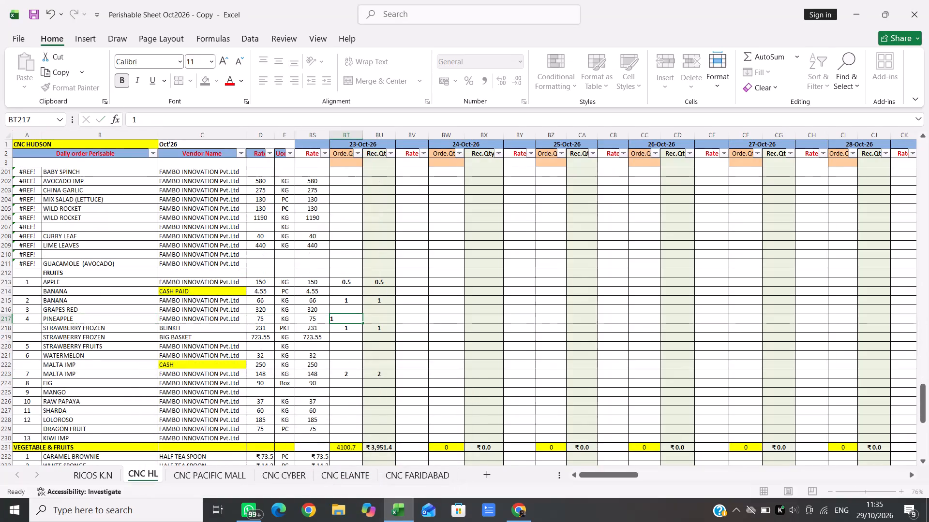
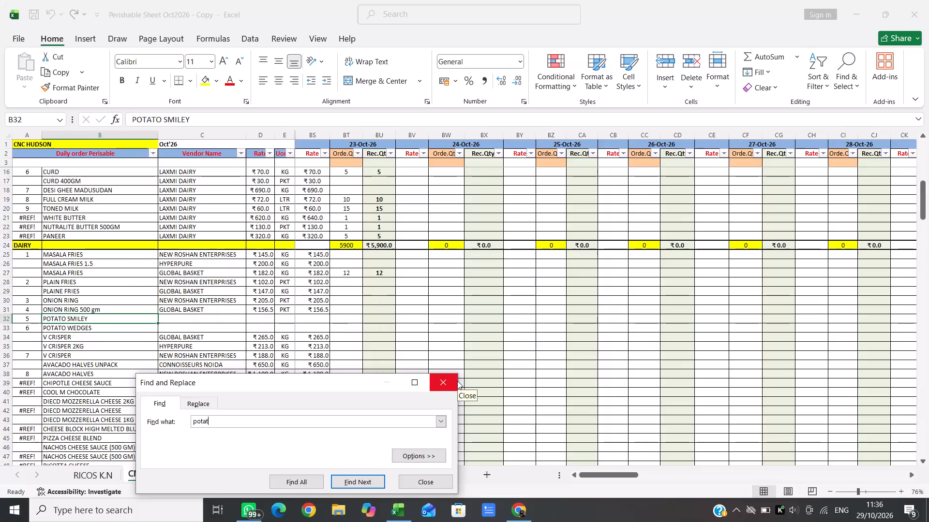
Search the sheet for "potat" to locate Fambo Innovation's POTATO row and go across toward its 23-Oct-26 order quantity.
left_click(448, 380)
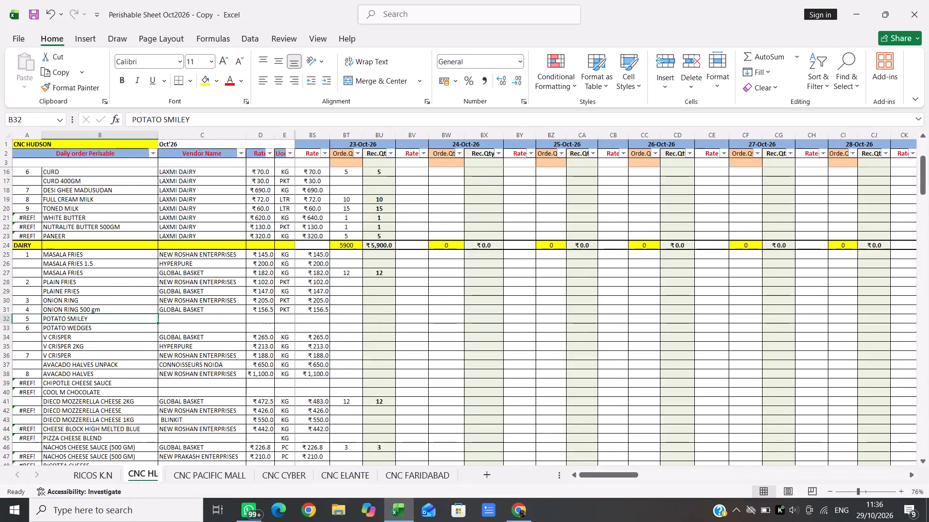
key("ctrl+f")
key("Return")
key("Return")
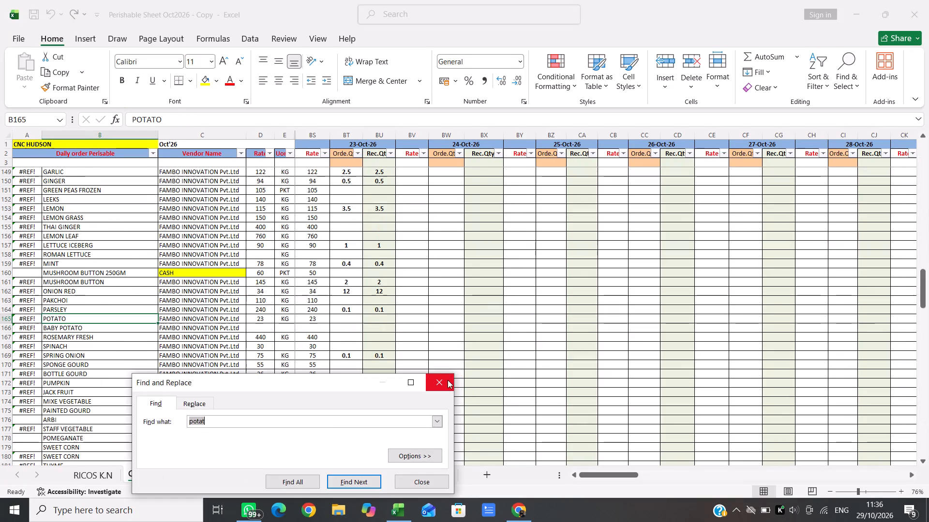
left_click(448, 380)
key("Right")
key("Right")
key("Right")
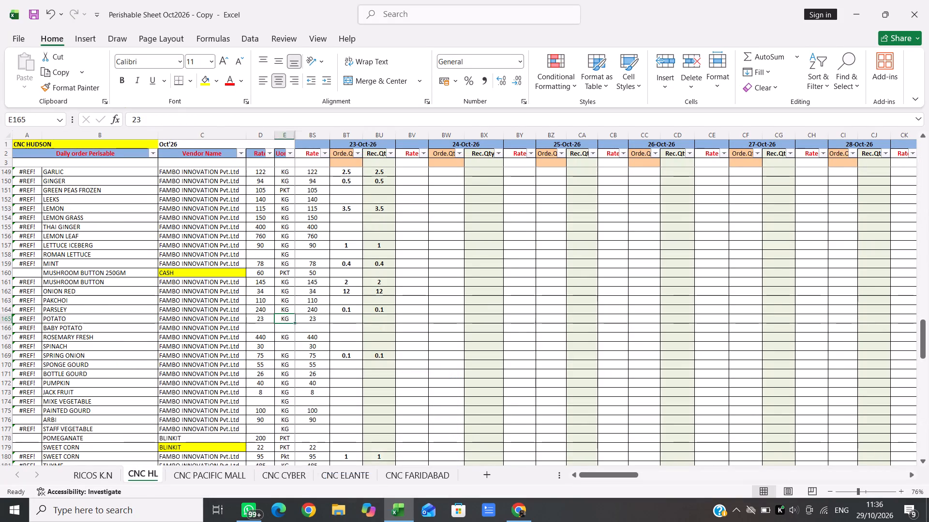
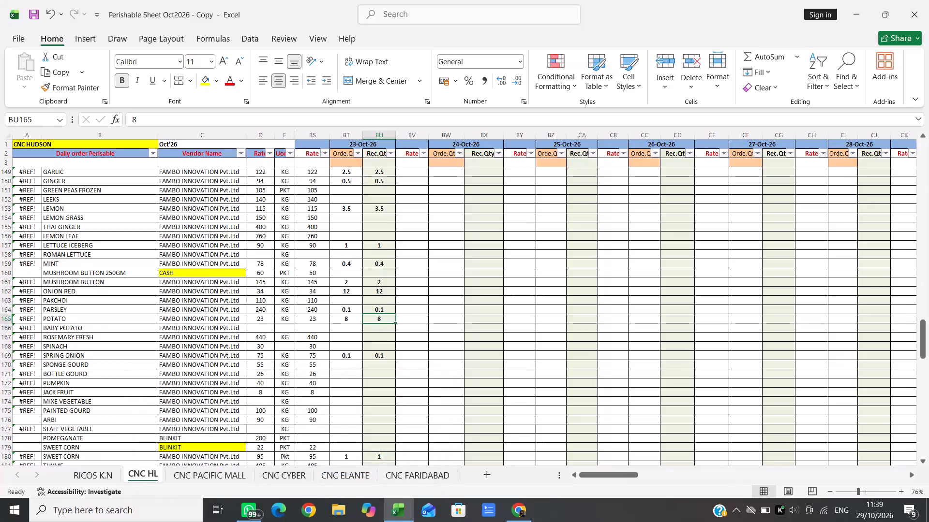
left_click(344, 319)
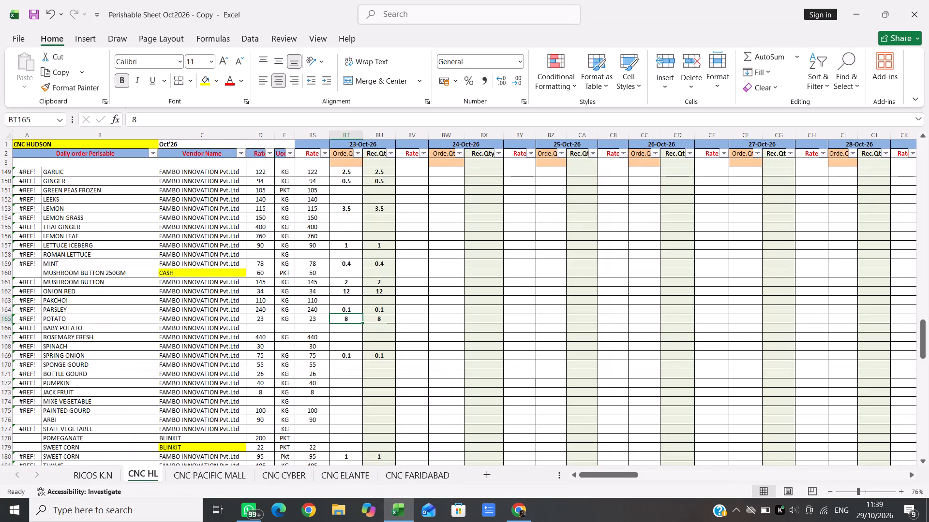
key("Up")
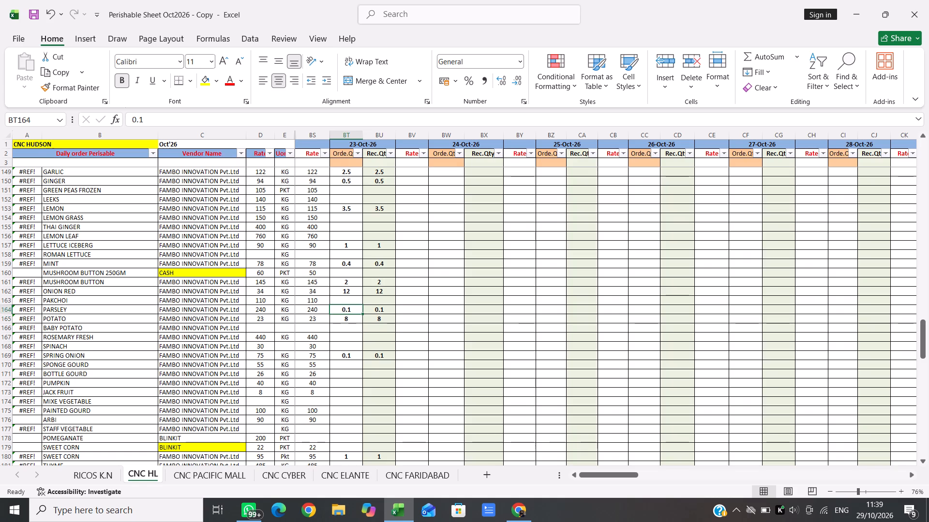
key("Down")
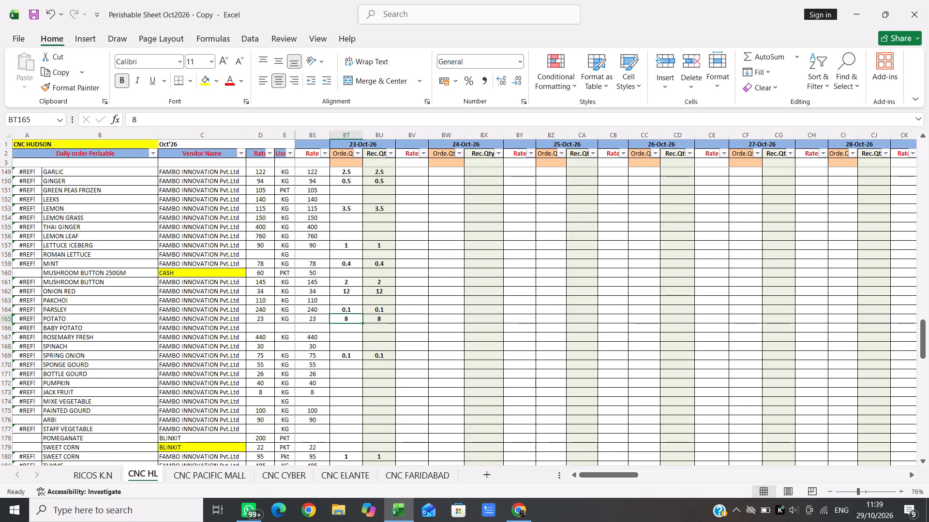
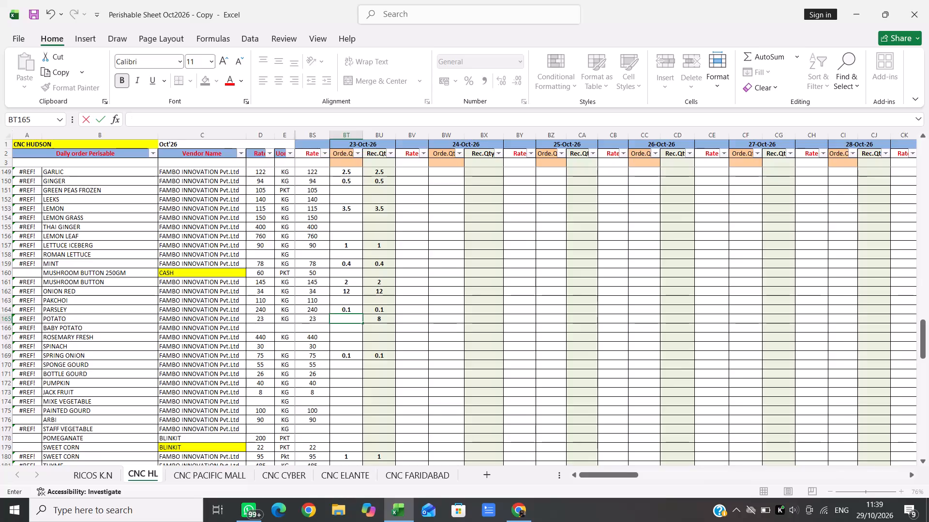
Search the sheet for "pump" and go to the 23-Oct-26 order quantity cell in the PUMPKIN row.
key("ctrl+f")
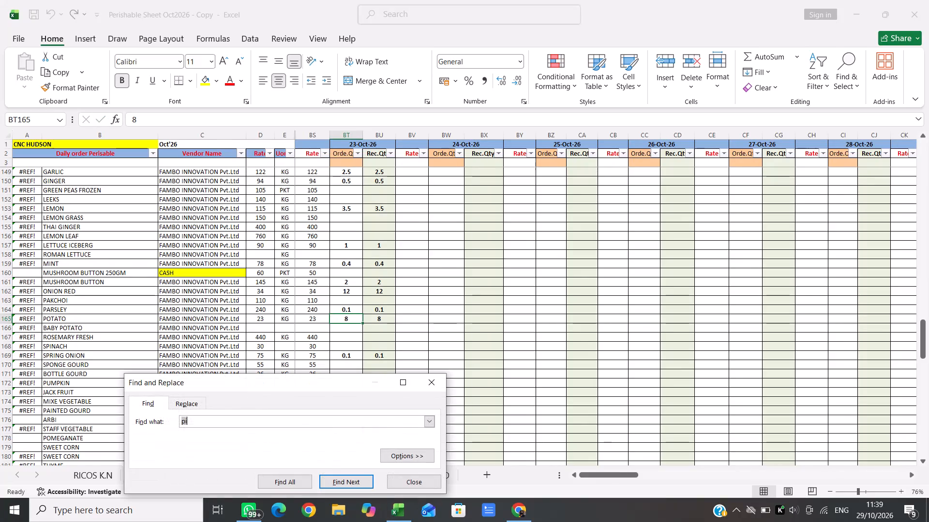
key("BackSpace")
key("BackSpace")
key("BackSpace")
type("pump")
key("Return")
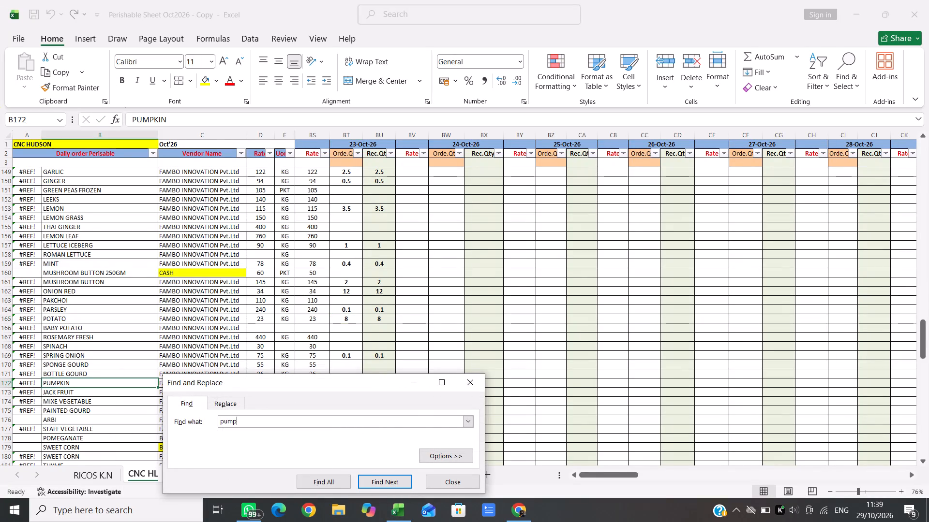
left_click(474, 382)
key("Right")
key("Right")
key("Right")
key("Right")
key("Right")
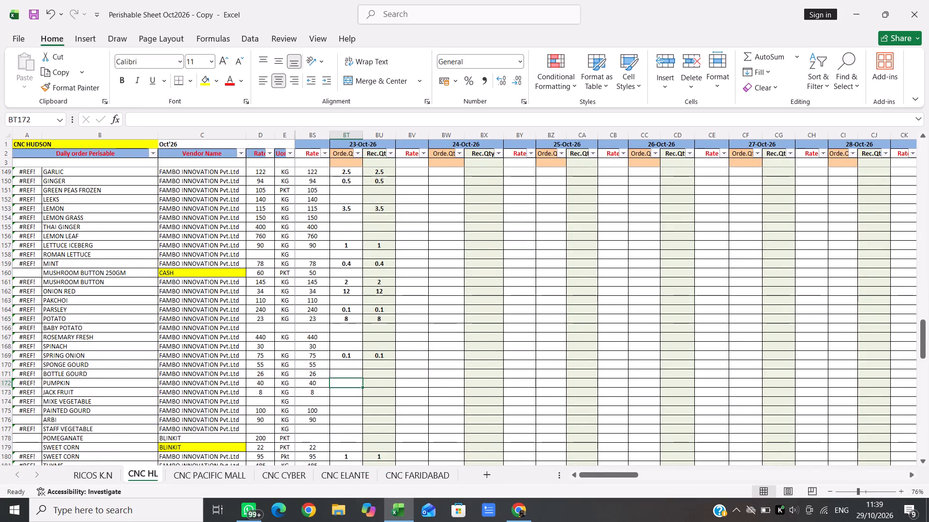
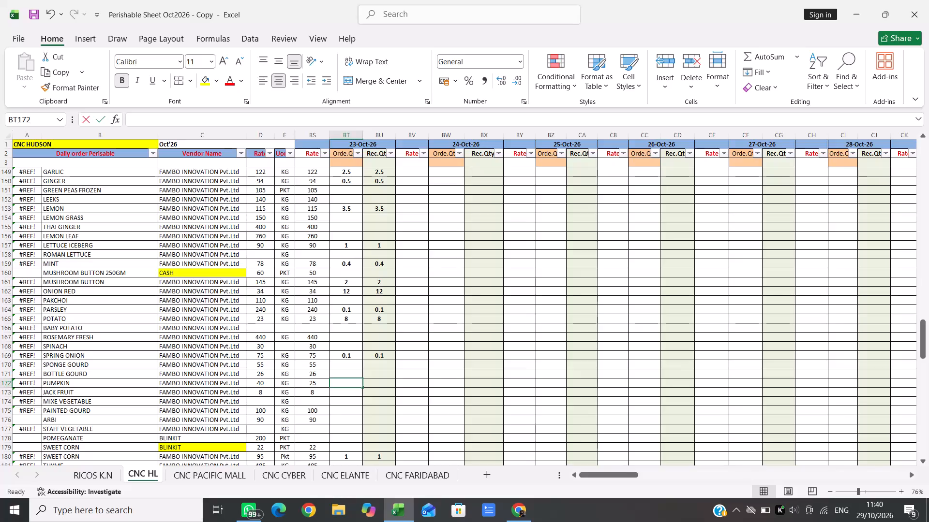
Enter 7 as the 23-Oct-26 order quantity for PUMPKIN and move to its received quantity cell.
key("Right")
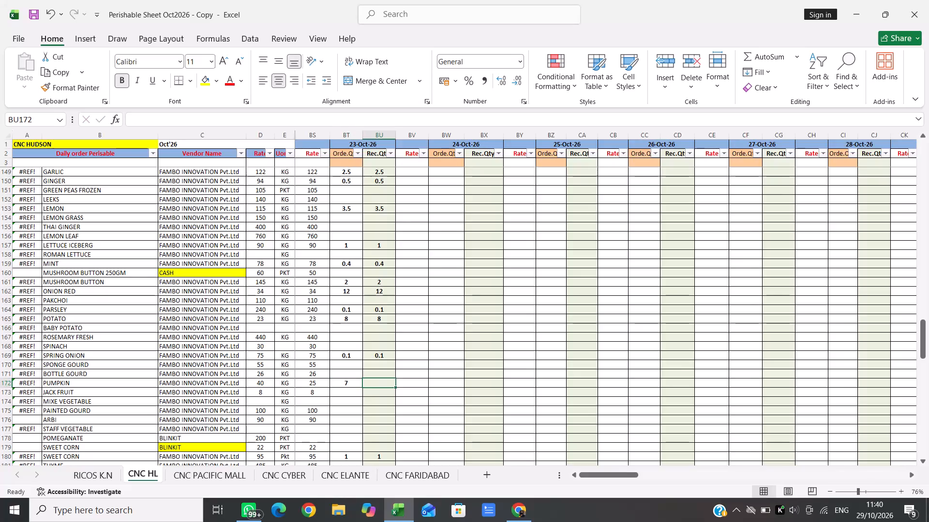
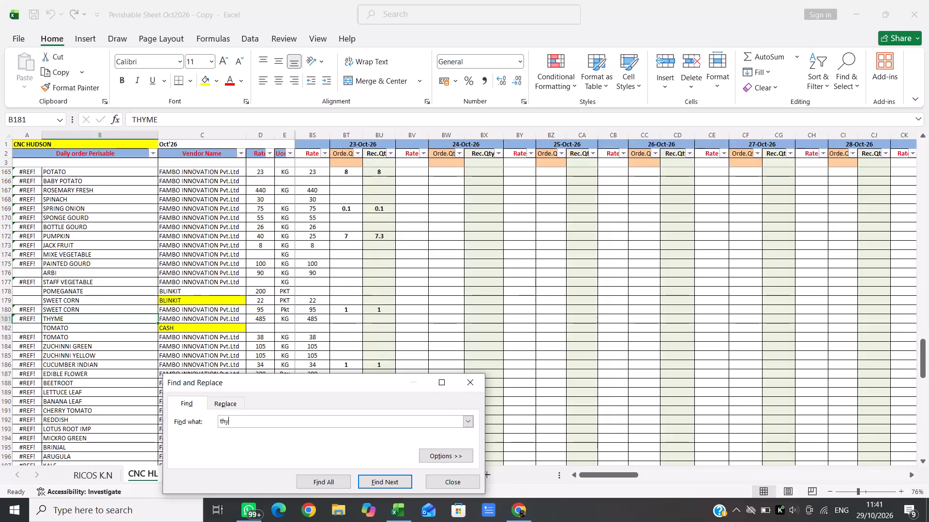
Finish the item search and move to the 23-Oct-26 order quantity cell for THYME from Fambo Innovation.
left_click(469, 385)
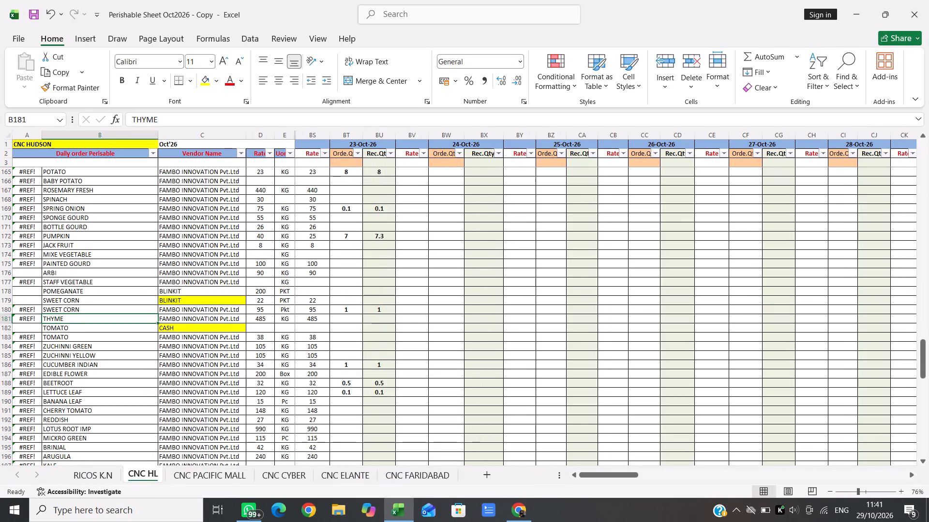
key("Right")
key("Right")
key("Right")
key("Right")
key("Right")
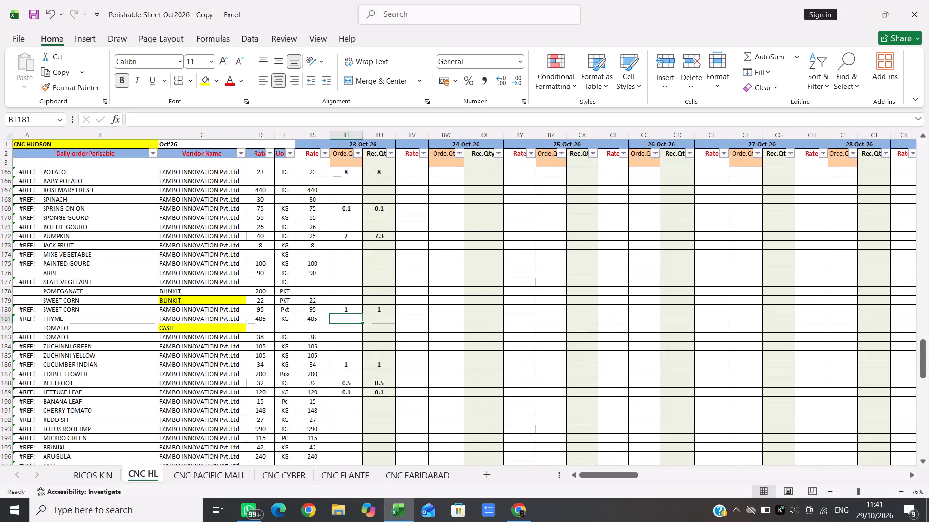
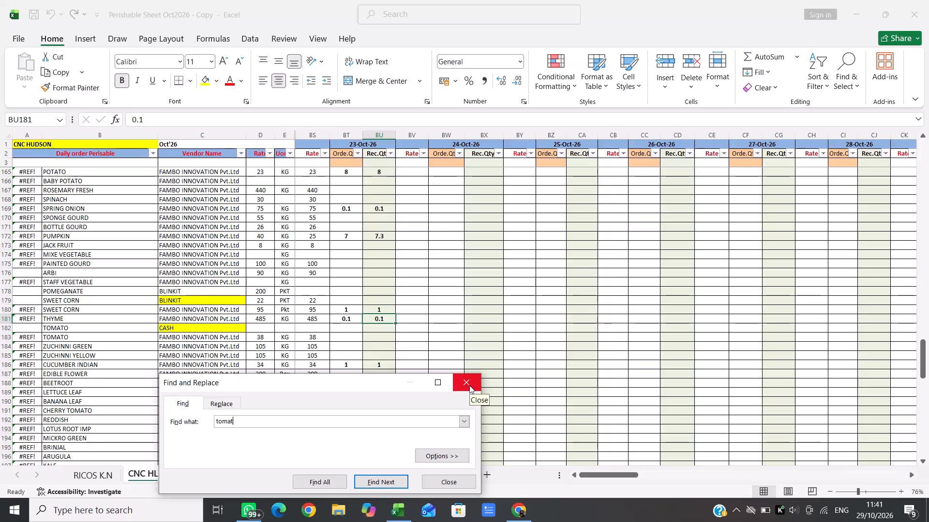
Search the sheet for "tomat" and go to the 23-Oct-26 order quantity cell for TOMATO from Fambo Innovation.
key("Return")
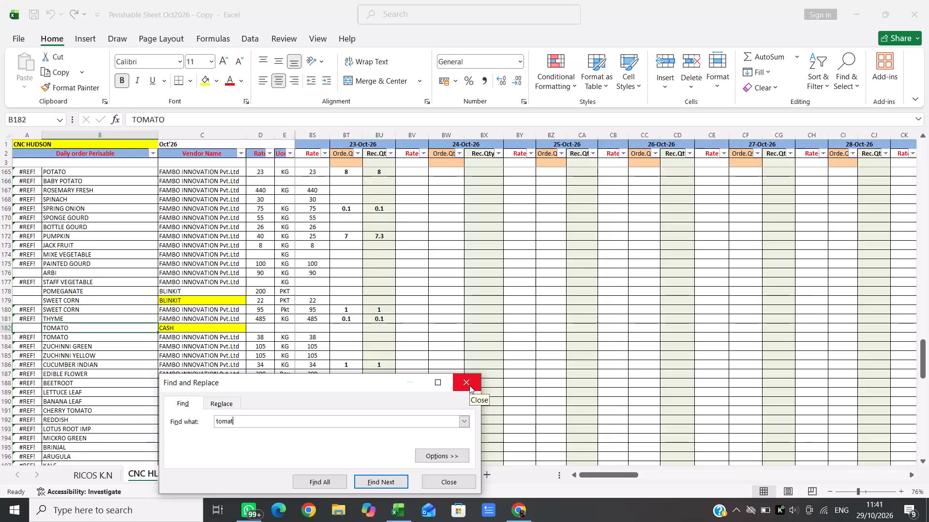
left_click(469, 385)
key("Down")
key("Right")
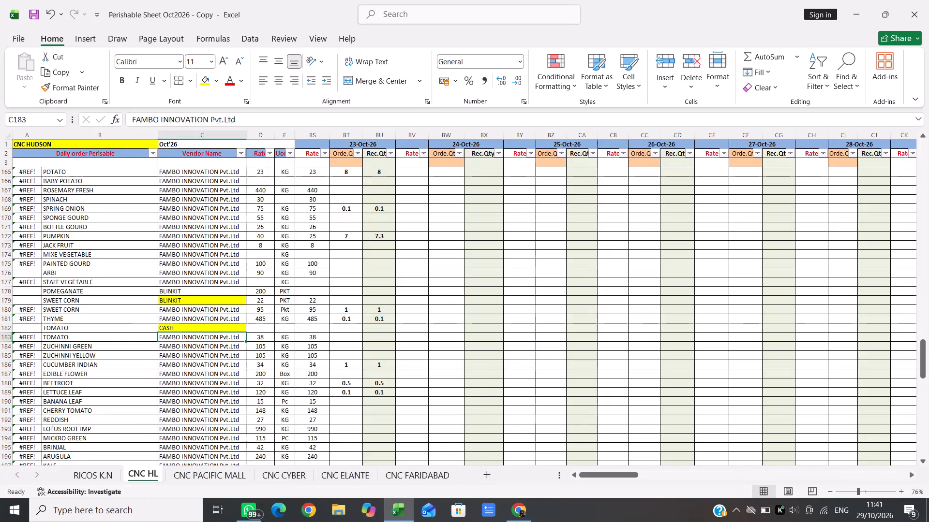
key("Right")
key("Right")
key("Right")
key("Right")
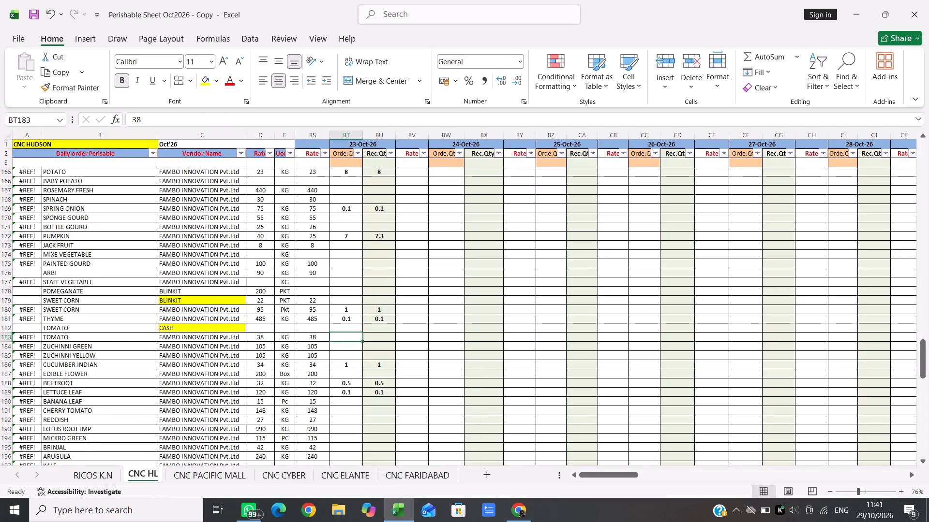
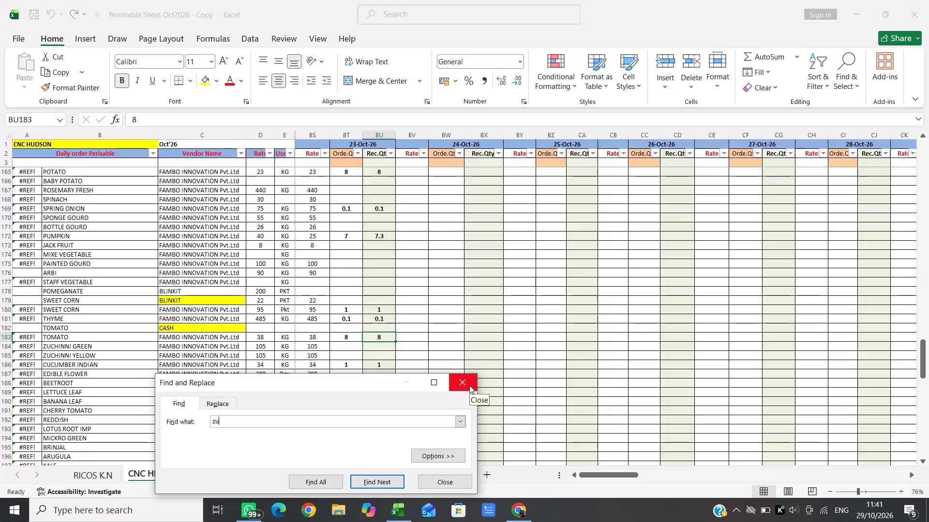
Search the sheet for "zu" and go to the 23-Oct-26 cells for ZUCHINNI GREEN from Fambo Innovation.
key("Return")
left_click(469, 385)
key("Right")
key("Right")
key("Right")
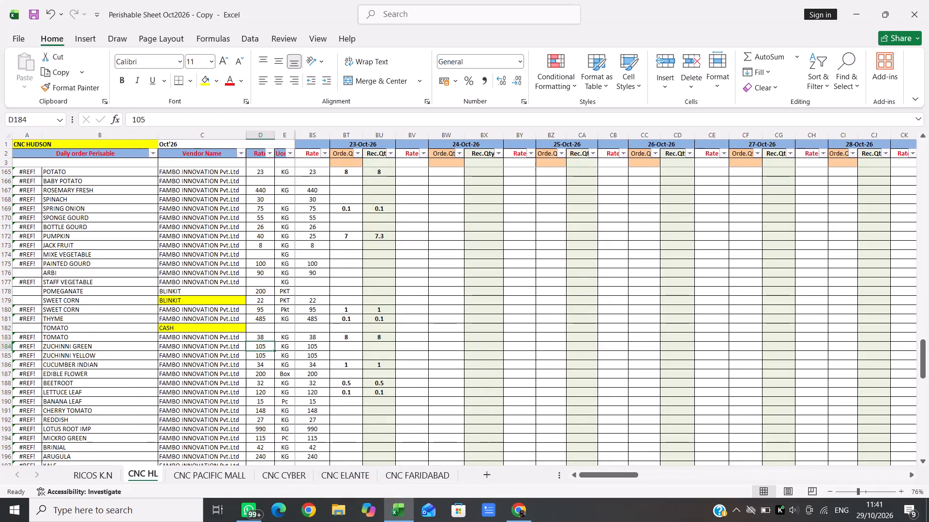
key("Right")
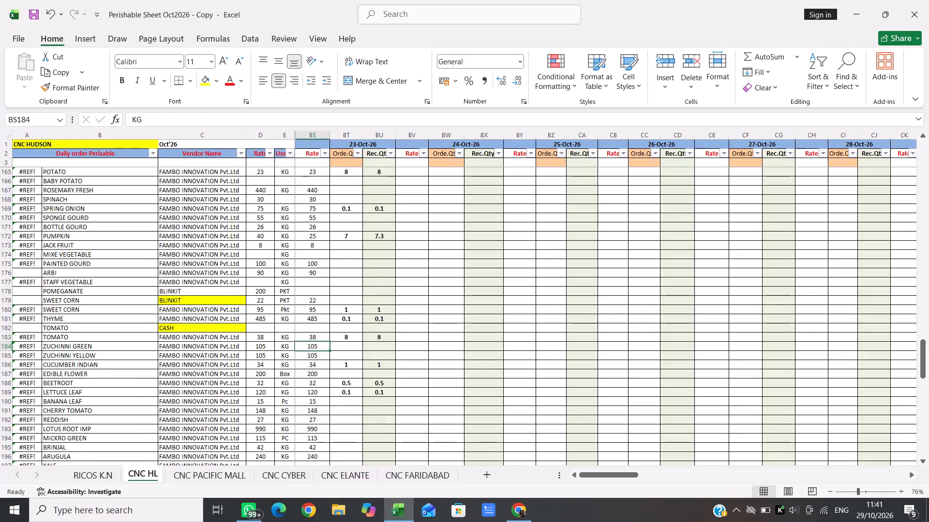
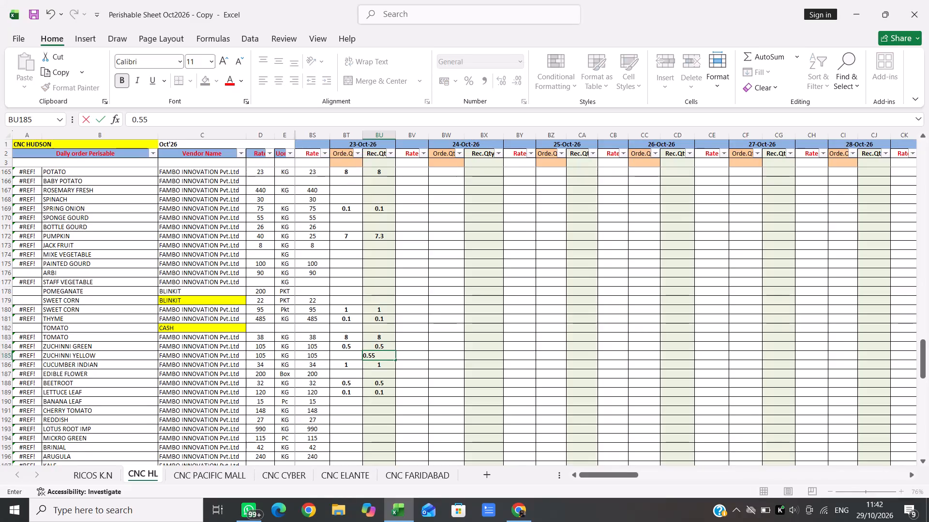
Enter 0.55 as the 23-Oct-26 received quantity for ZUCHINNI YELLOW from Fambo Innovation.
key("Left")
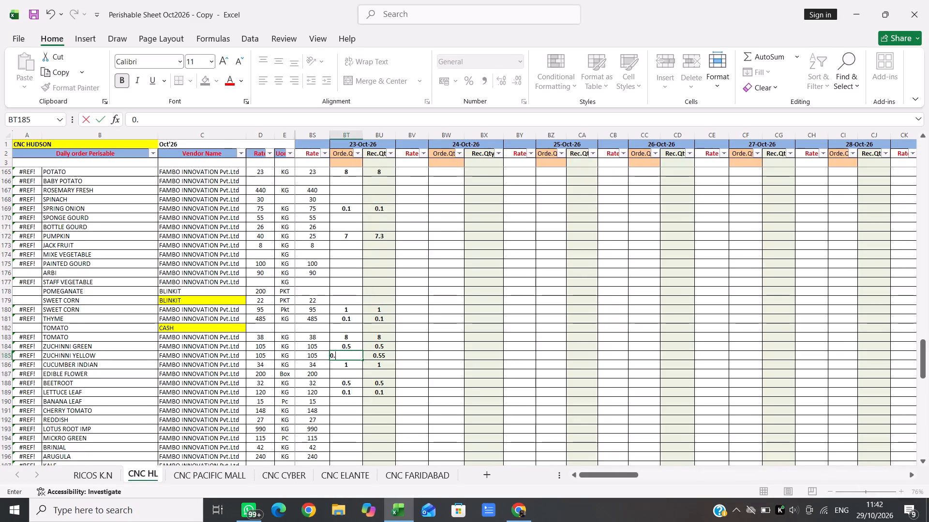
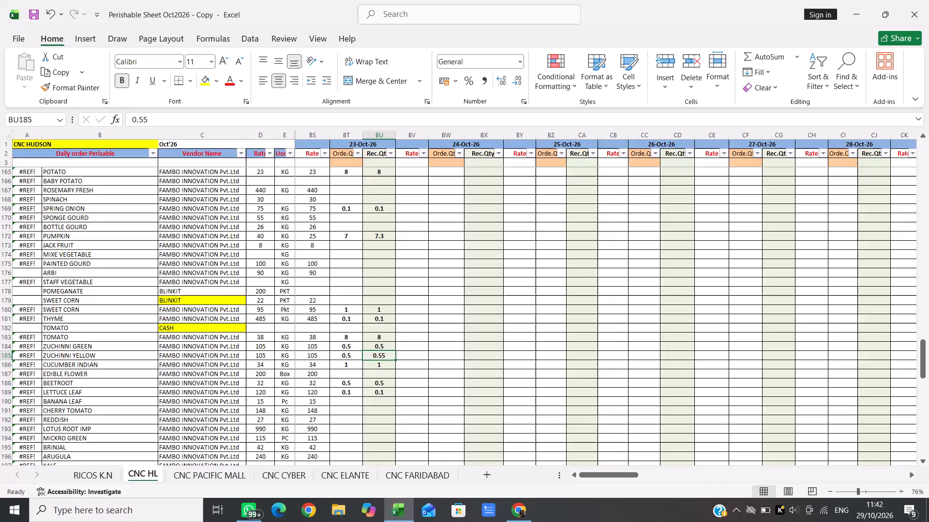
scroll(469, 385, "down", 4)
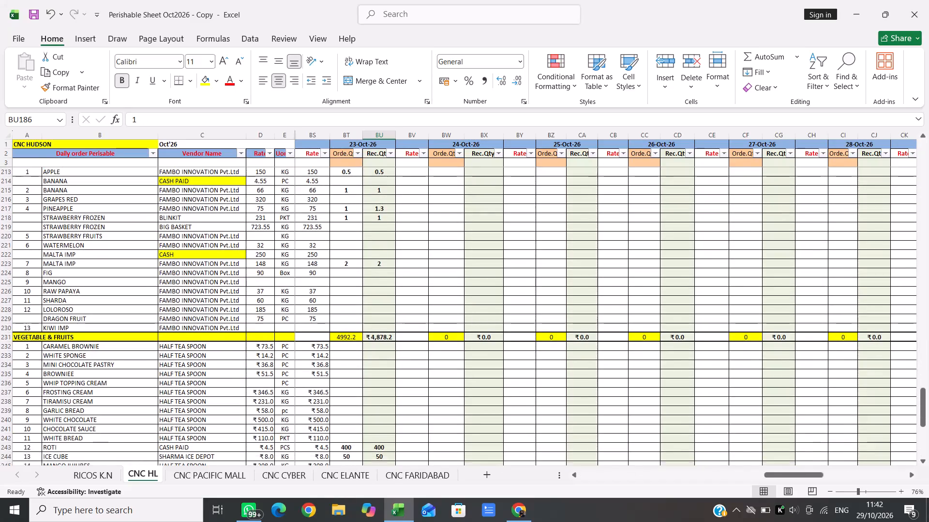
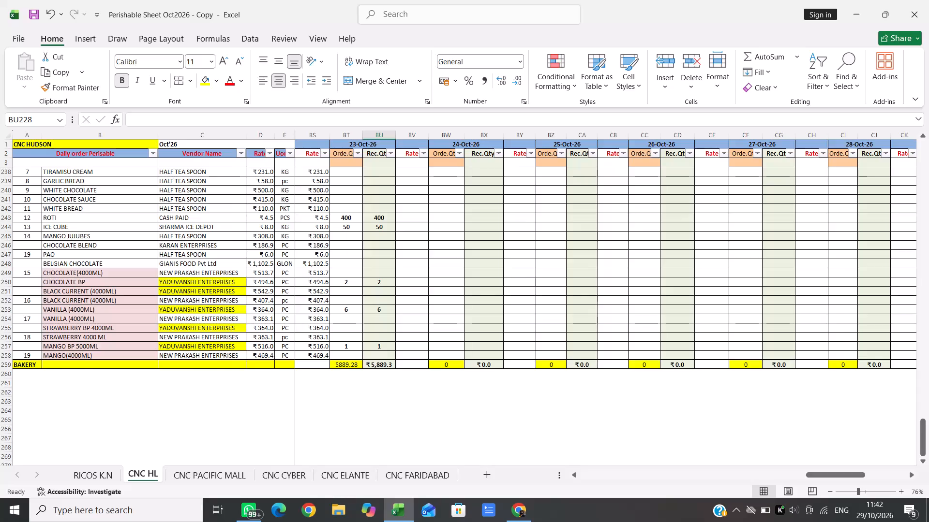
Review the 23-Oct-26 entries on the CNC HL sheet and switch to the previously used window.
scroll(370, 319, "up", 14)
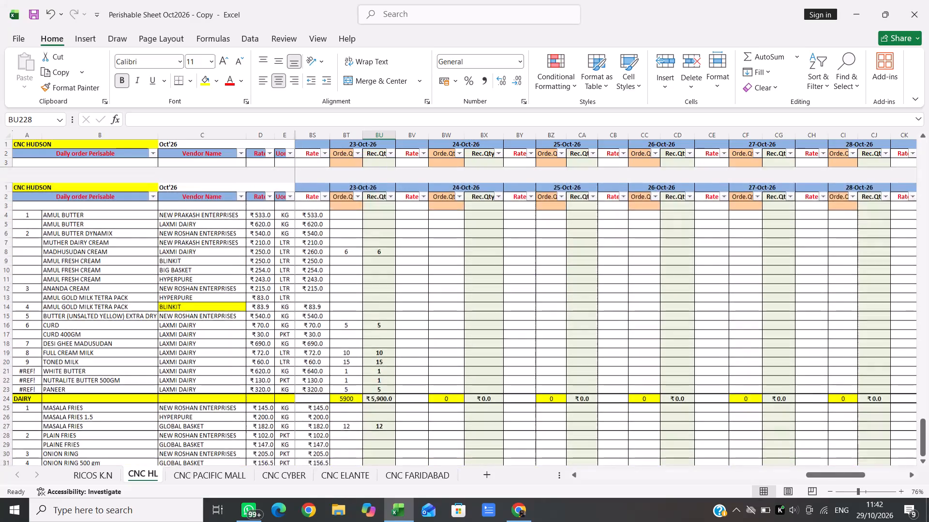
key("alt+Tab")
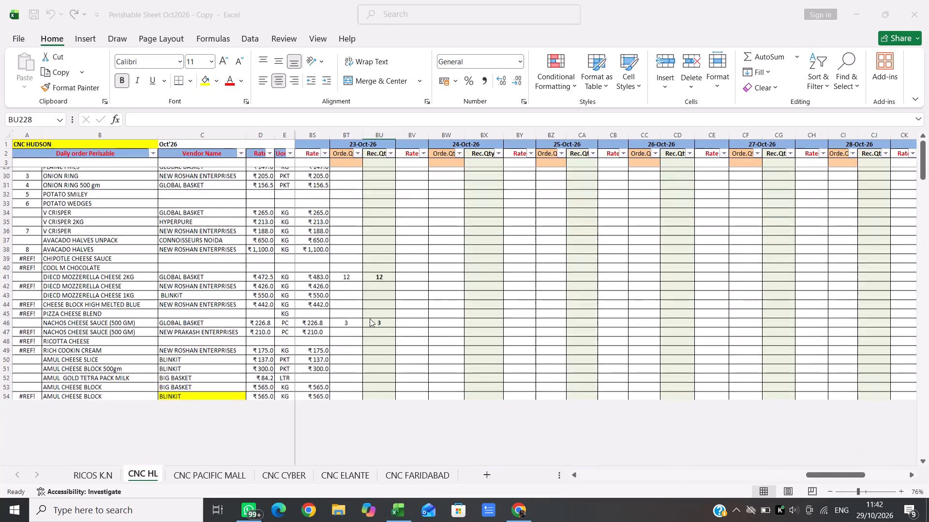
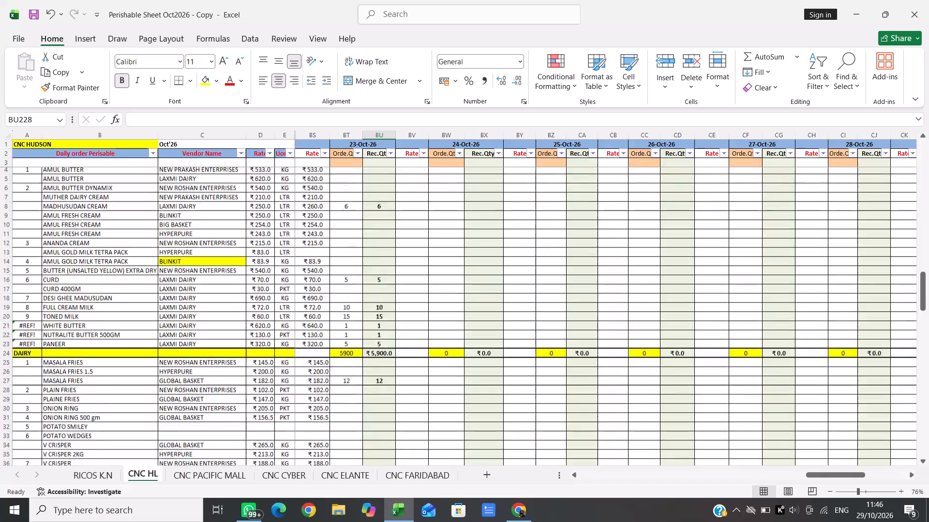
Open the CNC PACIFIC MALL sheet and look over its daily columns from 01-Oct-26 through 23-Oct-26.
scroll(376, 390, "up", 1)
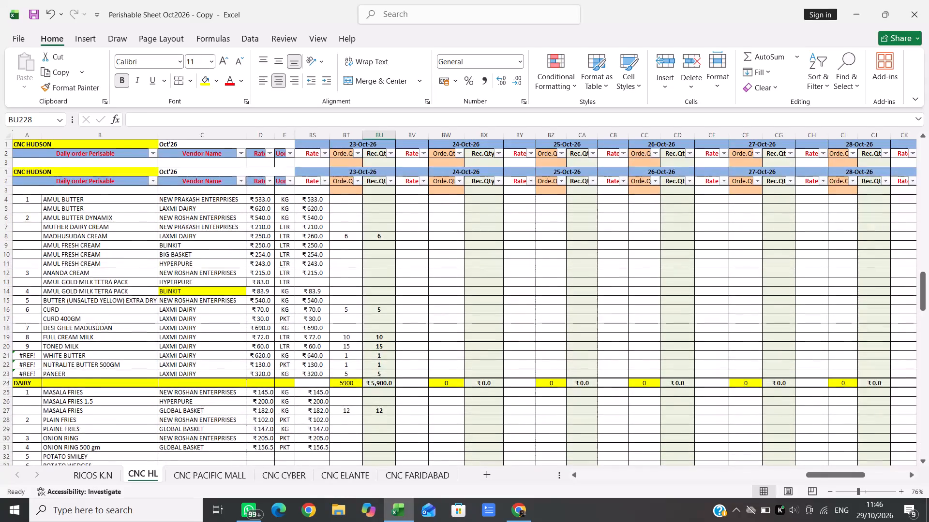
left_click(212, 476)
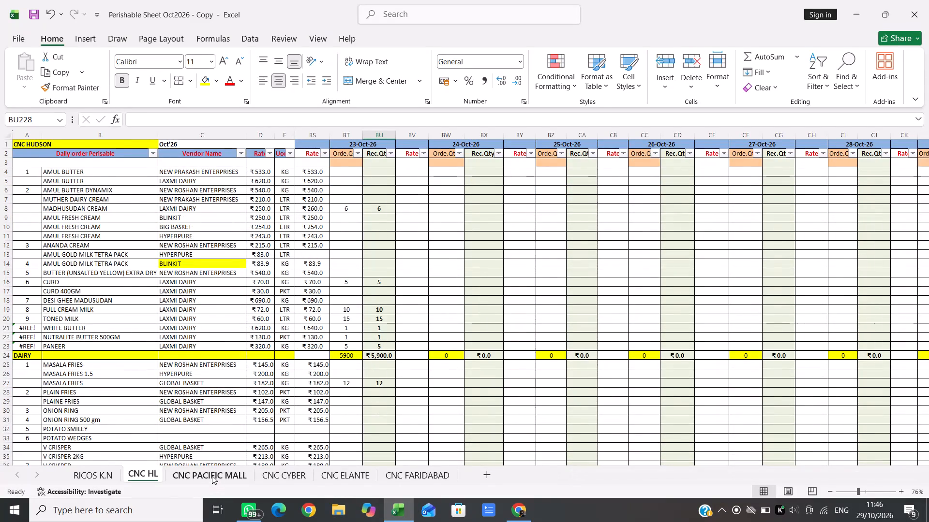
scroll(408, 345, "up", 12)
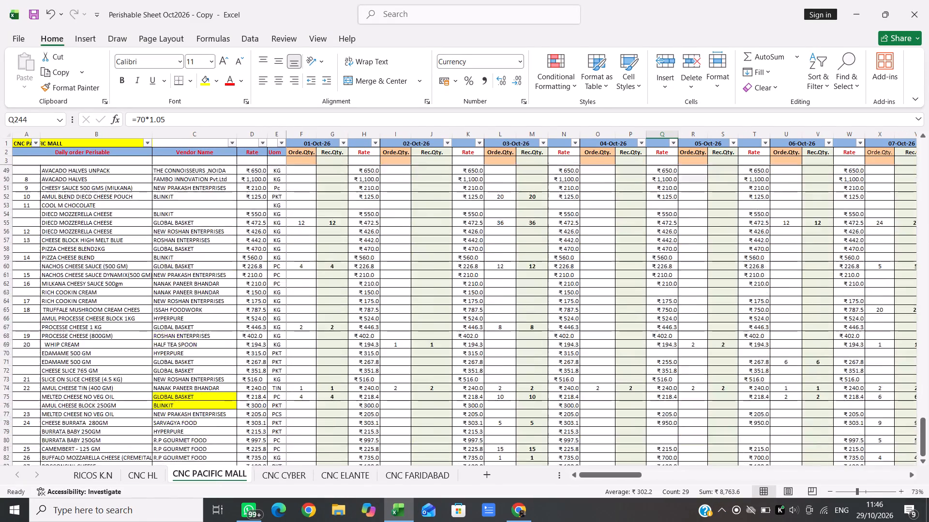
scroll(408, 345, "left", 10)
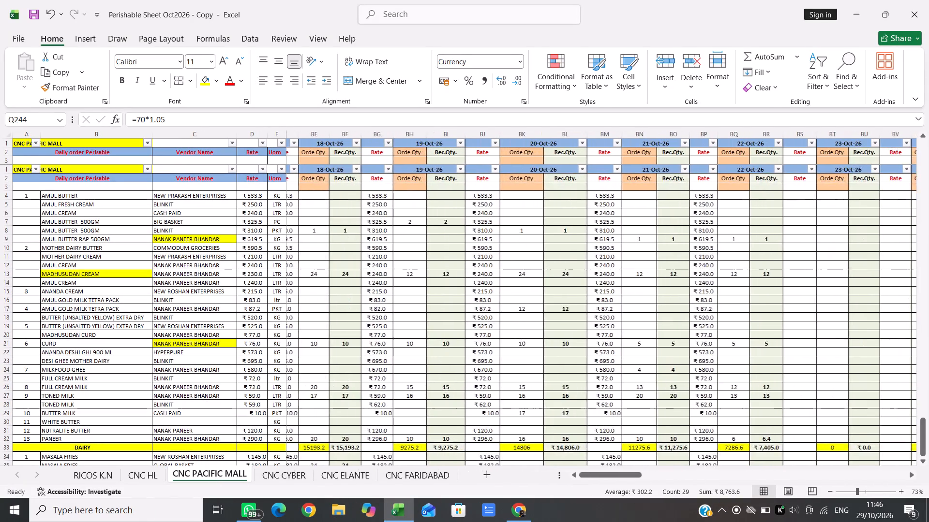
scroll(408, 345, "left", 6)
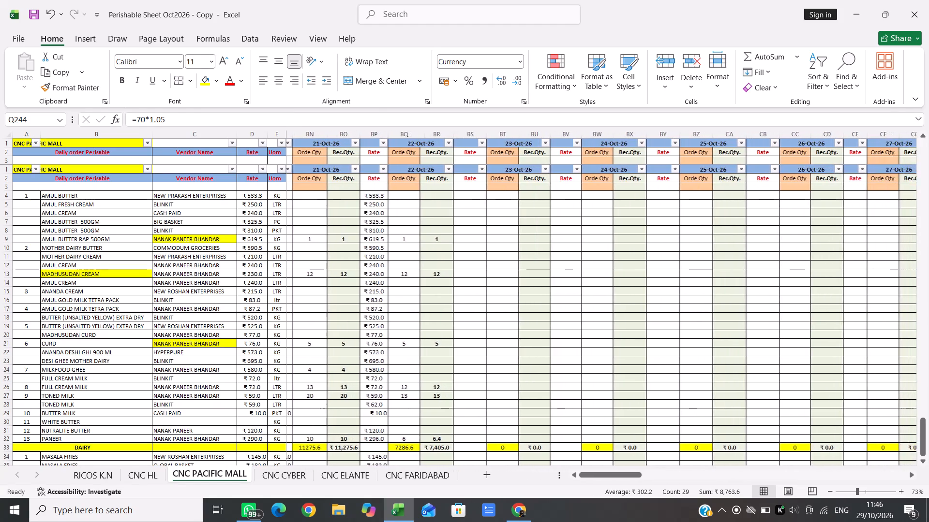
scroll(408, 345, "up", 4)
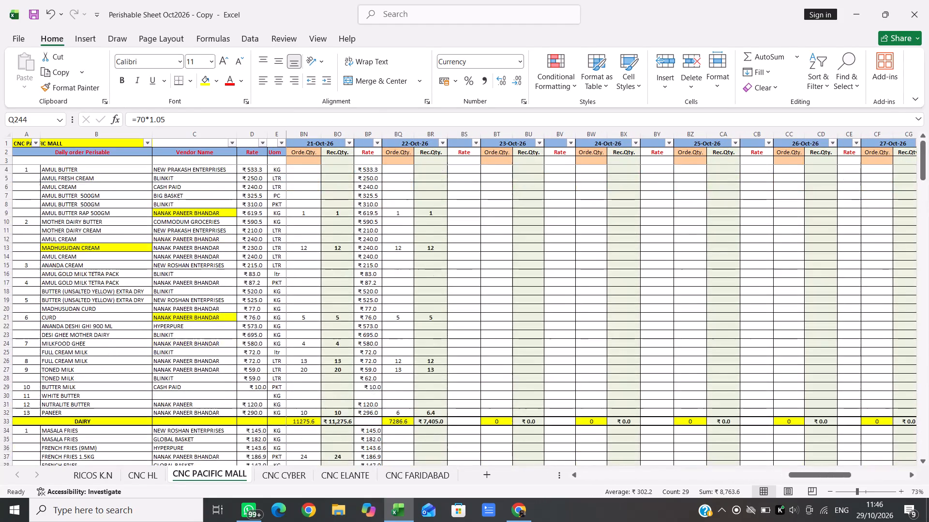
scroll(408, 345, "right", 6)
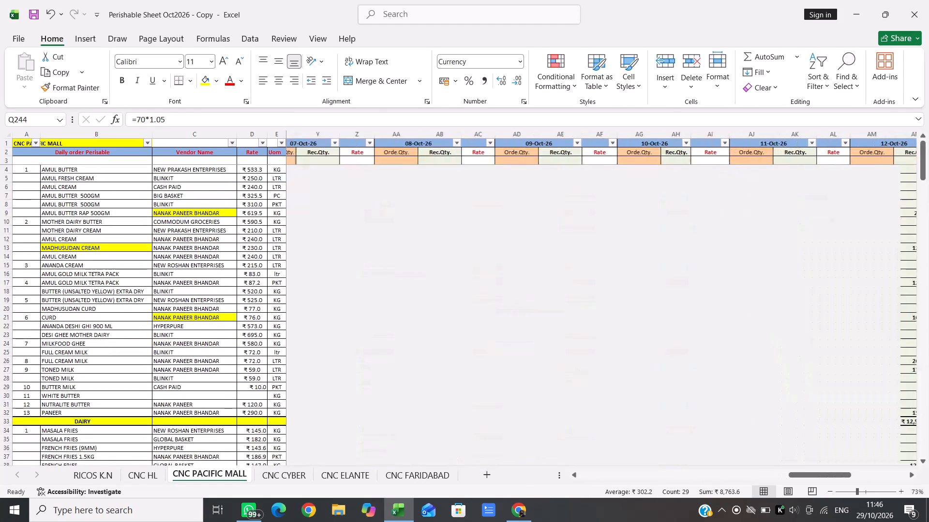
scroll(408, 345, "right", 2)
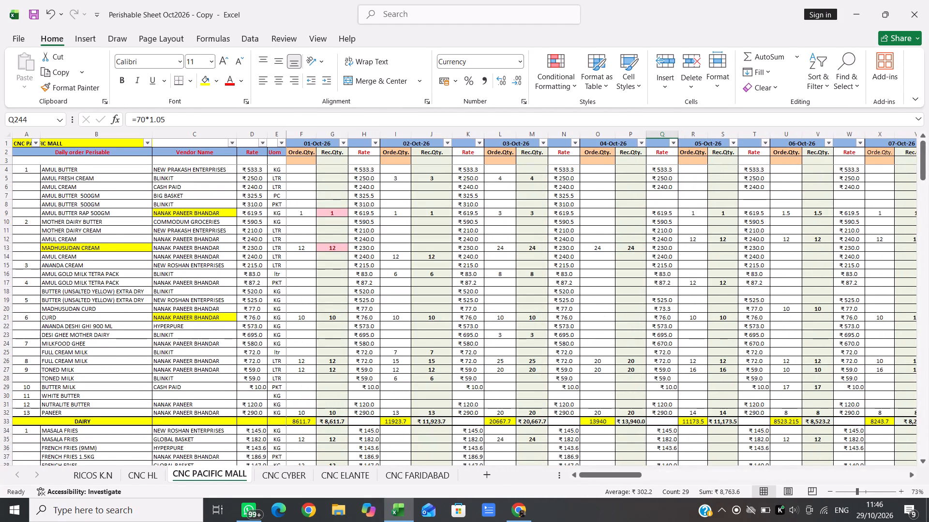
Hide the daily columns F to BO, covering 01-Oct-26 through 21-Oct-26, on the CNC PACIFIC MALL sheet.
left_click(303, 134)
key("shift+Right")
key("shift+Right")
key("shift+Right")
key("shift+Right")
key("shift+Right")
key("shift+Right")
key("shift+Right")
key("shift+Right")
key("shift+Right")
key("shift+Right")
key("shift+Right")
key("shift+Right")
key("shift+Right")
key("shift+Right")
key("shift+Right")
key("shift+Right")
key("shift+Right")
key("shift+Right")
key("shift+Right")
key("shift+Right")
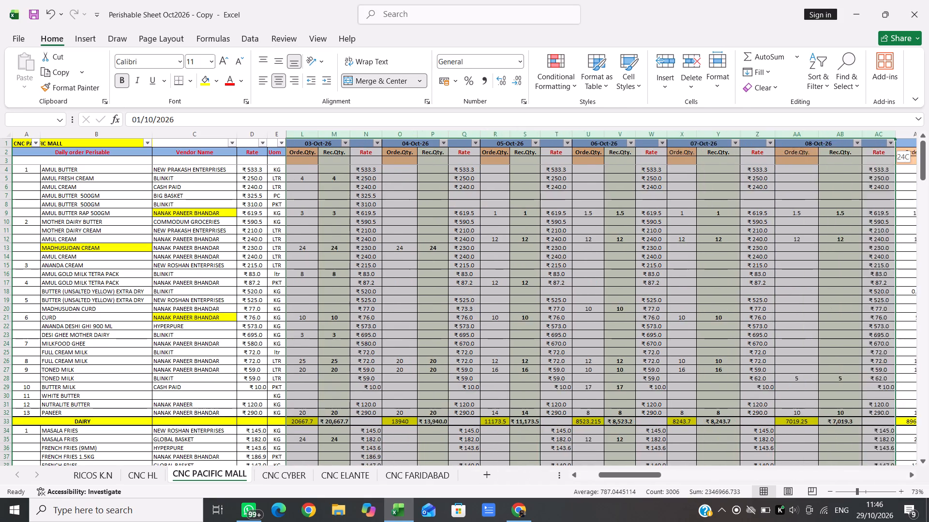
key("shift+Right")
key("shift+Right")
key("shift+Right")
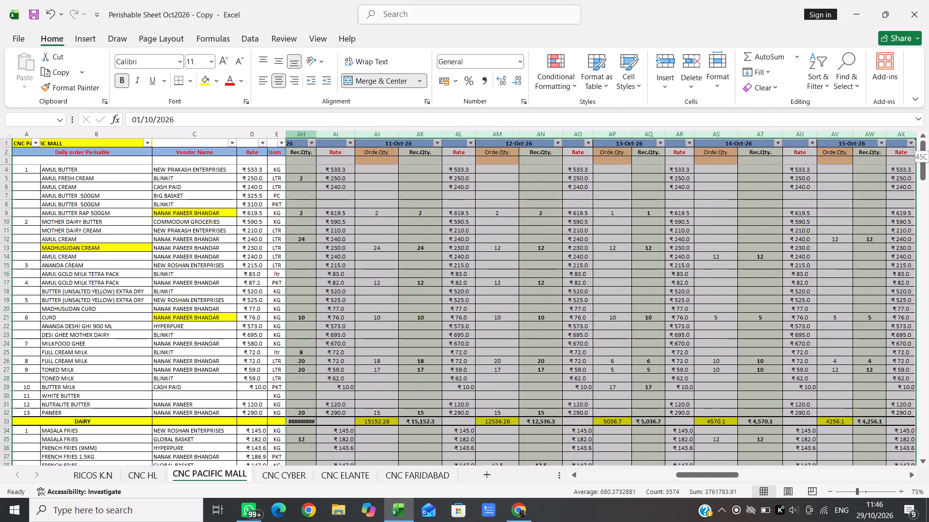
key("shift+Right")
key("shift+Right")
key("shift+Right")
key("shift+Right")
key("shift+Right")
key("shift+Right")
key("shift+Right")
key("shift+Right")
key("shift+Right")
key("shift+Right")
key("shift+Right")
key("shift+Right")
key("shift+Right")
key("shift+Right")
key("shift+Right")
key("shift+Right")
key("shift+Right")
key("shift+Right")
key("shift+Right")
key("shift+Right")
key("shift+Right")
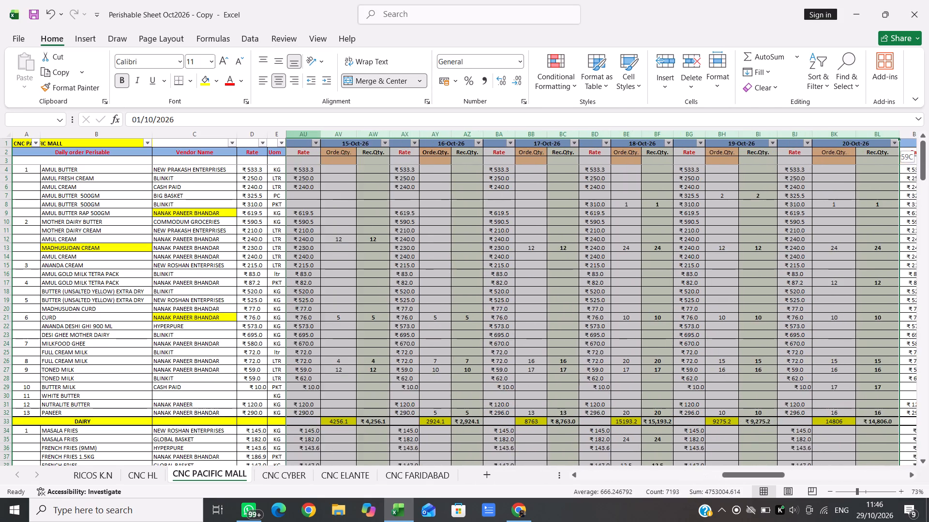
key("shift+Left")
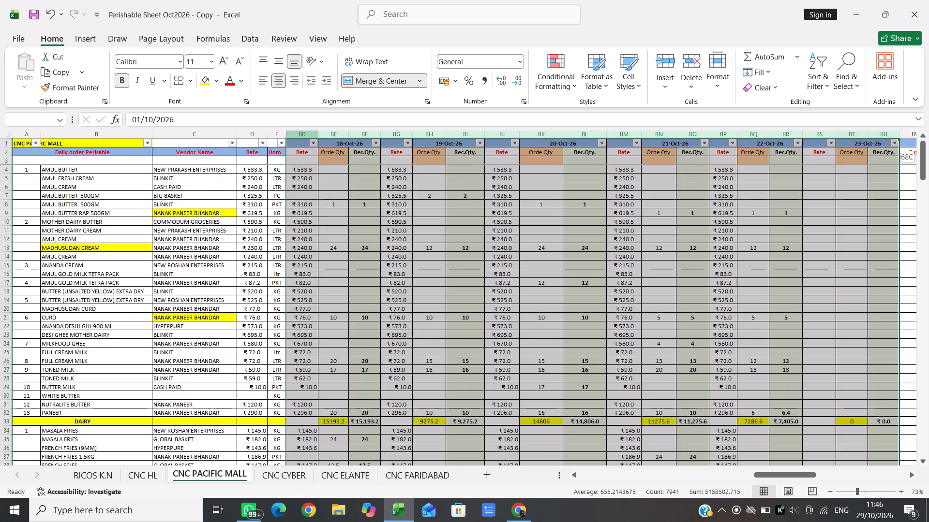
key("shift+Left")
key("shift+Left")
key("shift+Left")
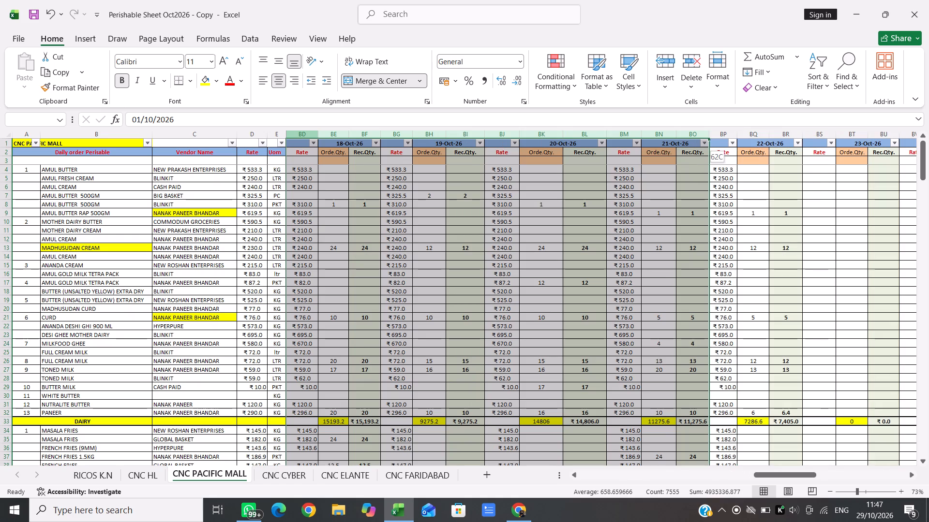
right_click(303, 134)
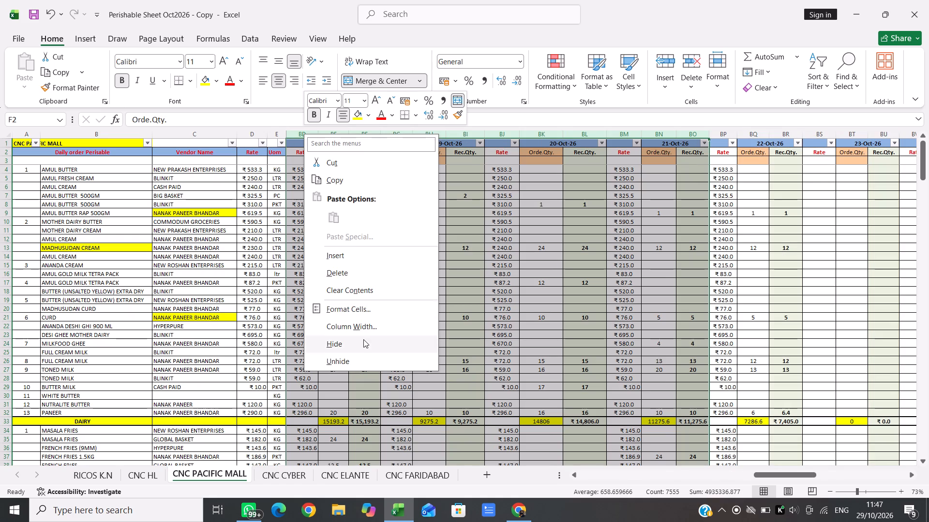
left_click(363, 339)
Copy the dairy rates from Amul Butter to Paneer (BP4 to BP32) into the 23-Oct-26 rate column starting at BS4.
scroll(363, 339, "down", 3)
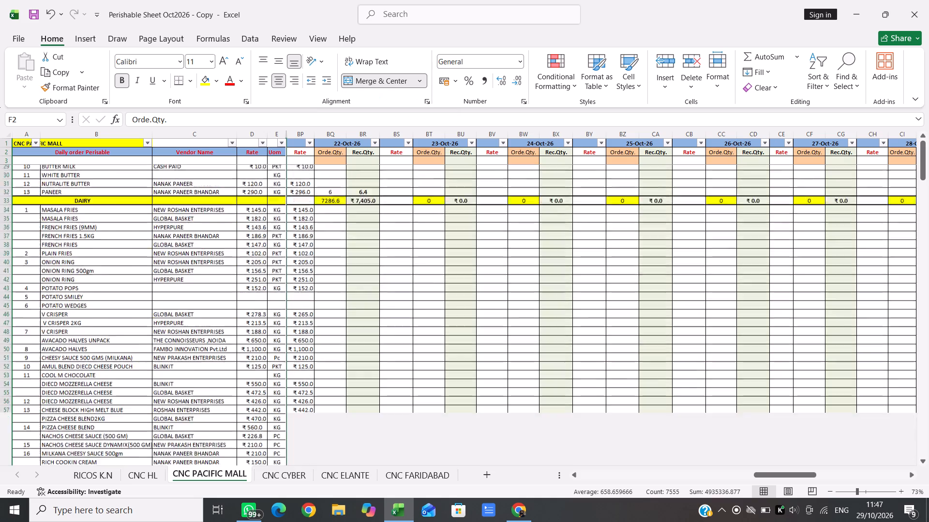
scroll(363, 339, "down", 12)
scroll(363, 339, "up", 2)
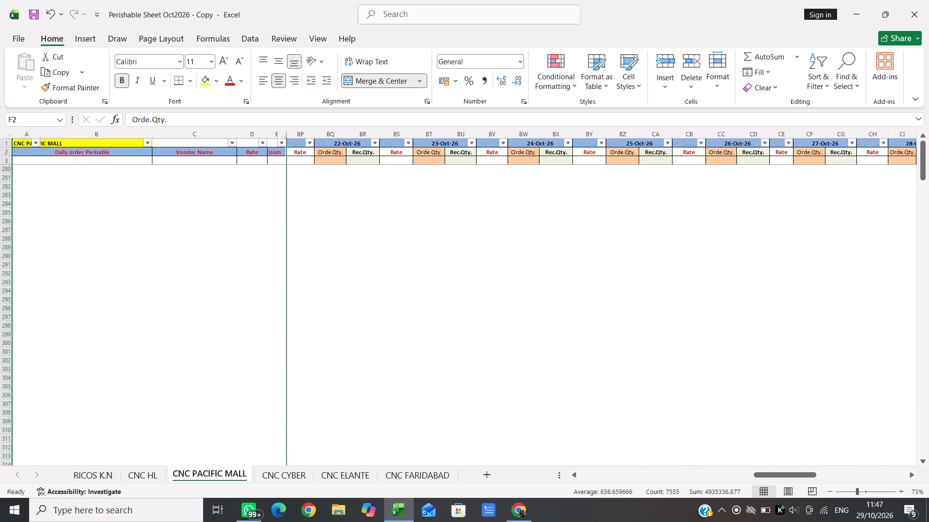
scroll(363, 339, "up", 8)
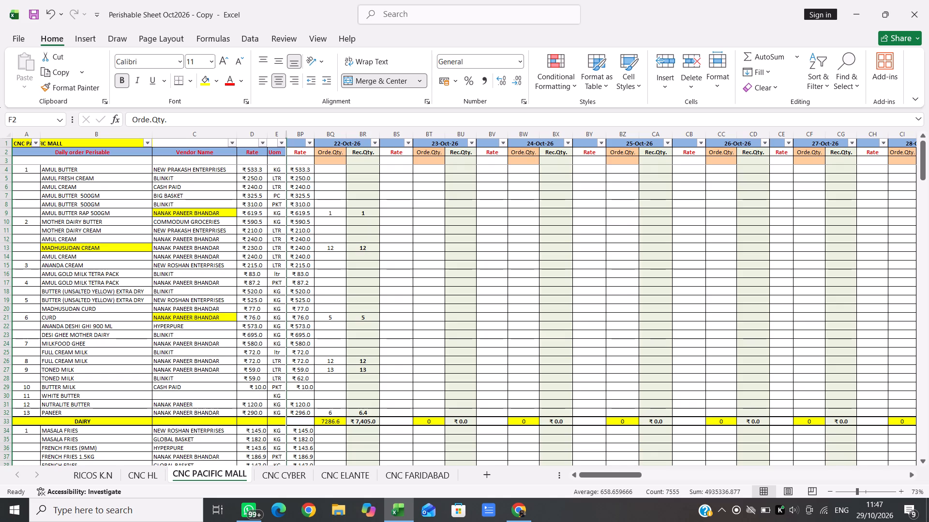
scroll(295, 197, "up", 2)
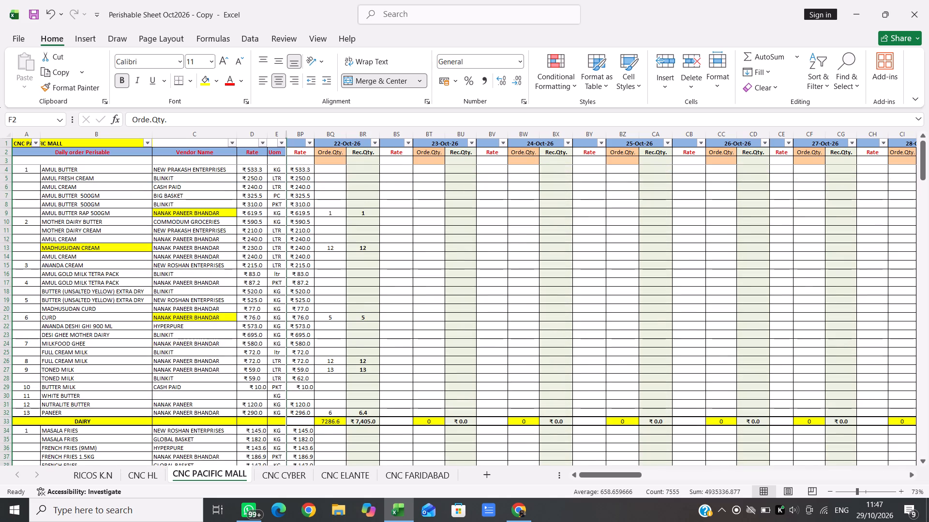
left_click(300, 167)
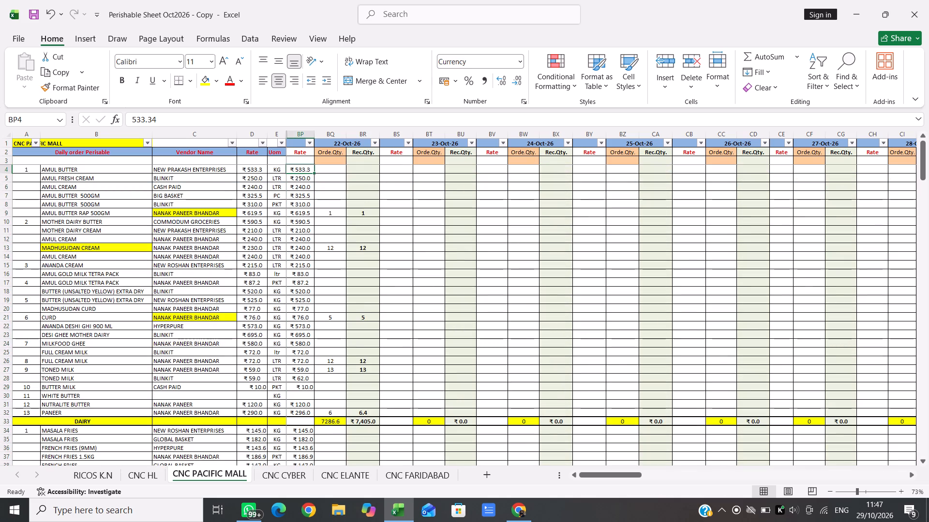
key("shift+Down")
key("shift+Down")
key("shift+Down")
key("shift+Down")
key("shift+Down")
key("shift+Down")
key("shift+Down")
key("shift+Down")
key("shift+Down")
key("shift+Down")
key("shift+Down")
key("shift+Down")
key("shift+Down")
key("shift+Down")
key("shift+Down")
key("shift+Down")
key("shift+Down")
key("shift+Down")
key("shift+Down")
key("shift+Down")
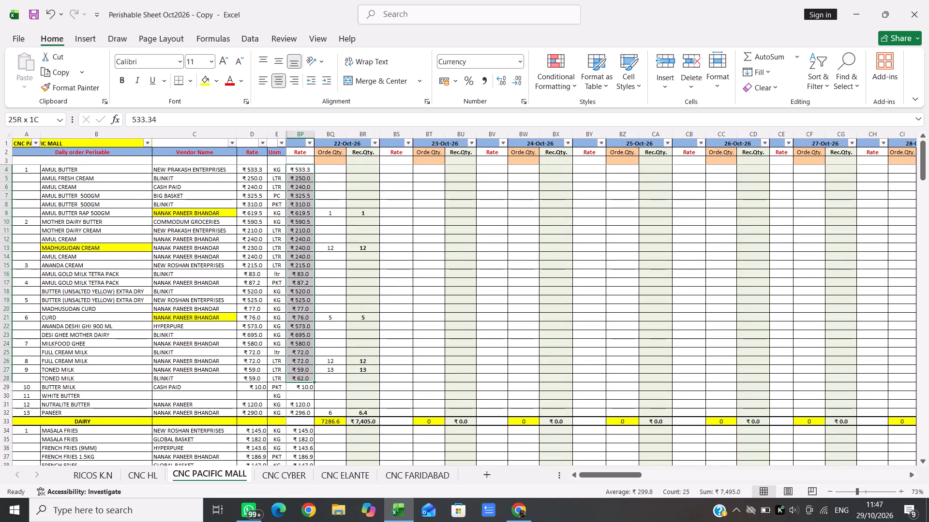
key("shift+Down")
key("shift+Down")
key("shift+Down")
key("shift+Down")
key("ctrl+c")
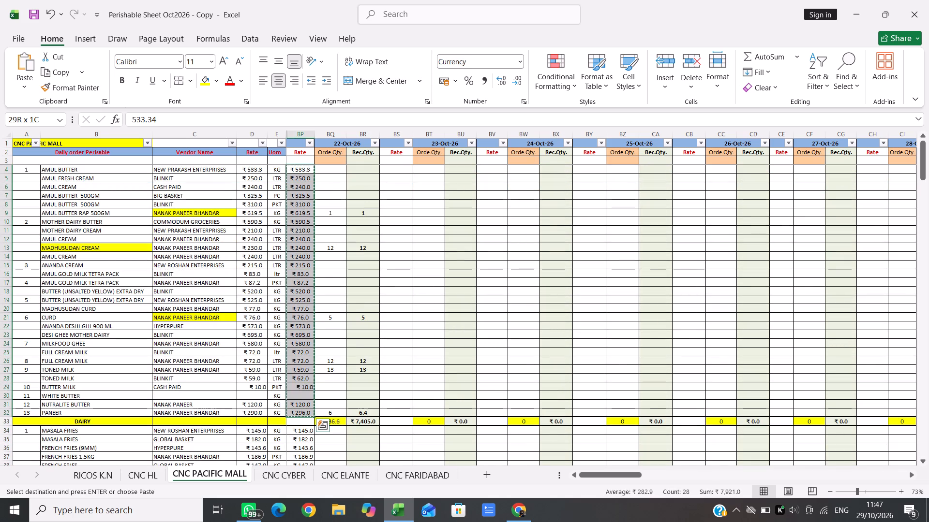
key("Right")
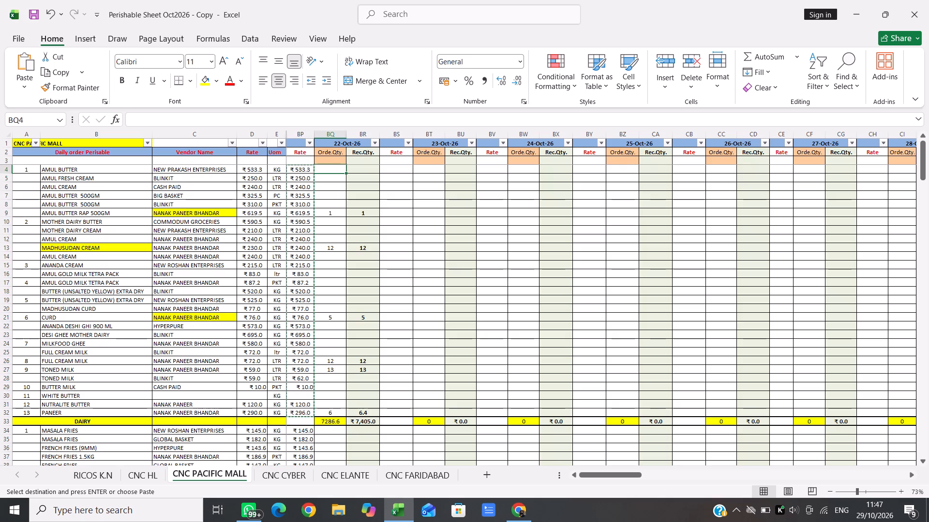
key("Right")
key("Right")
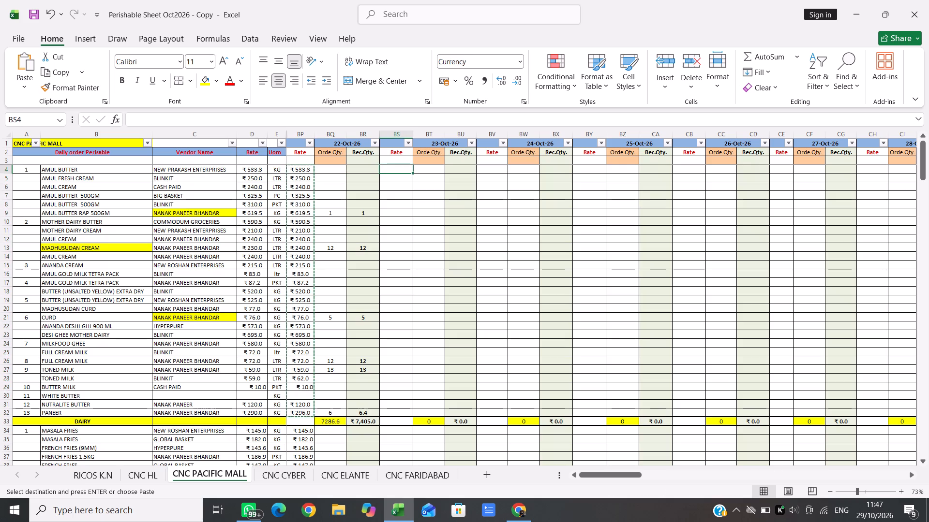
key("Return")
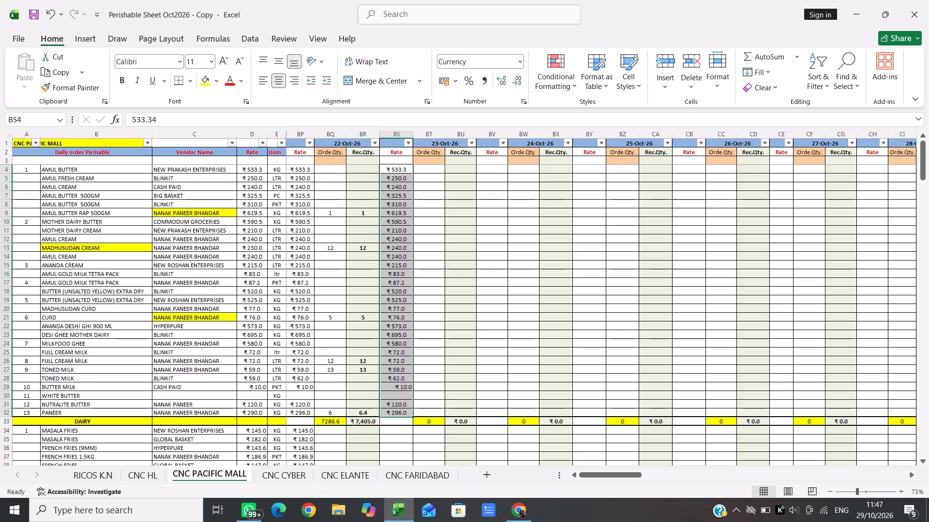
Select the entire 22-Oct-26 order and received quantity columns, BQ and BR.
scroll(300, 167, "up", 1)
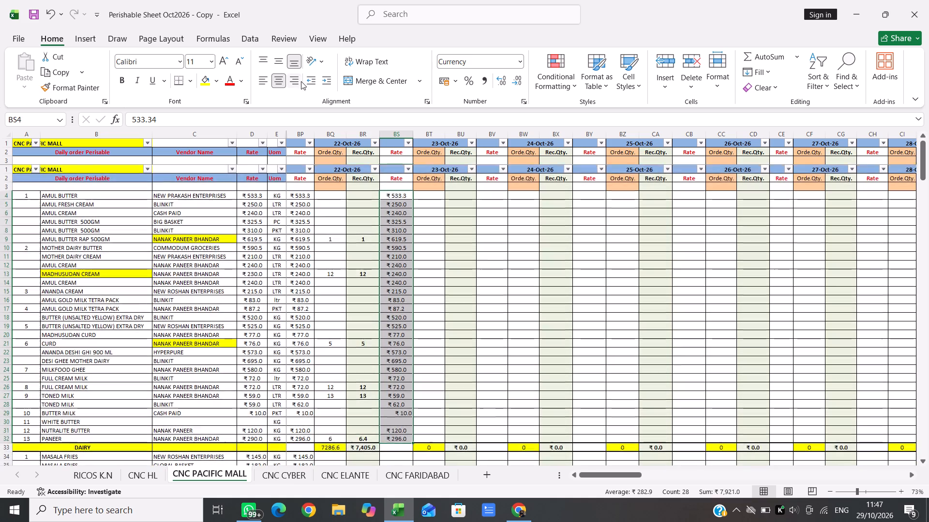
left_click(333, 132)
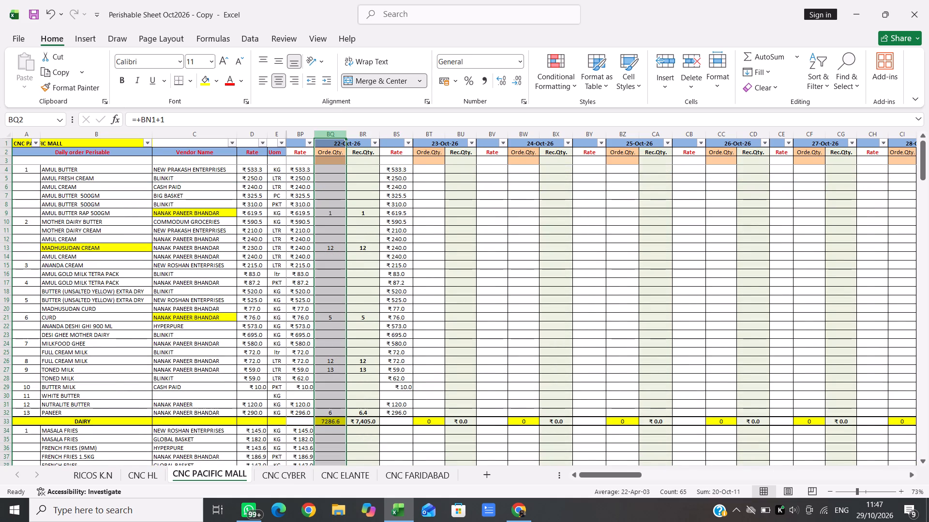
key("shift+Right")
key("shift+Left")
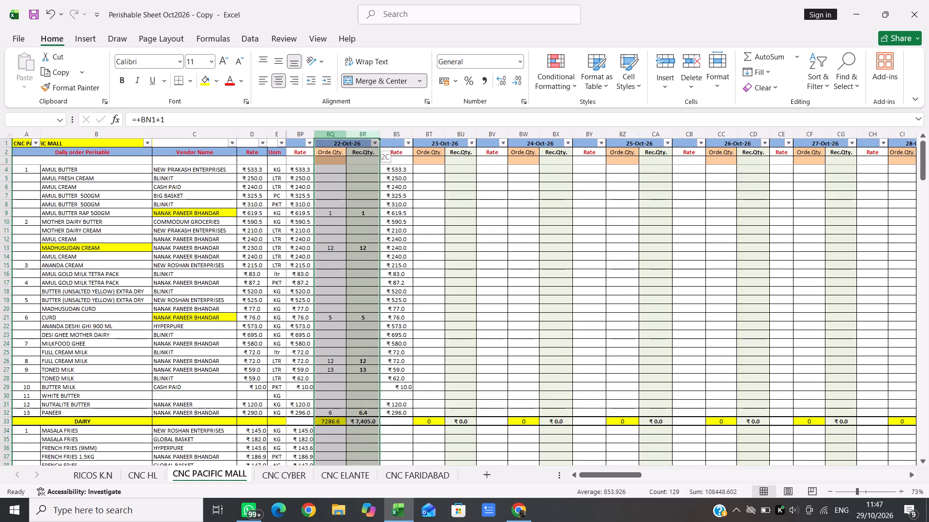
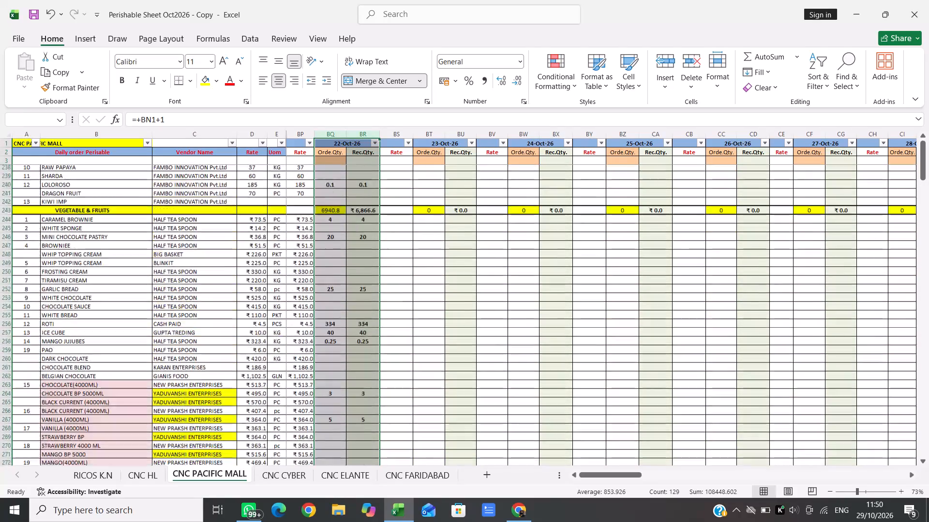
Hide the 22-Oct-26 order and received quantity columns, BQ and BR, on the CNC PACIFIC MALL sheet.
scroll(347, 237, "up", 8)
right_click(347, 237)
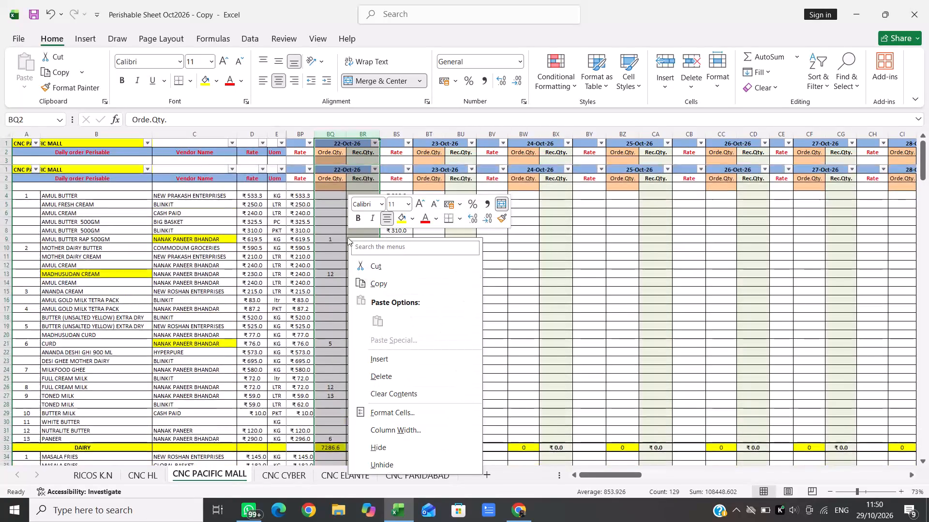
left_click(384, 445)
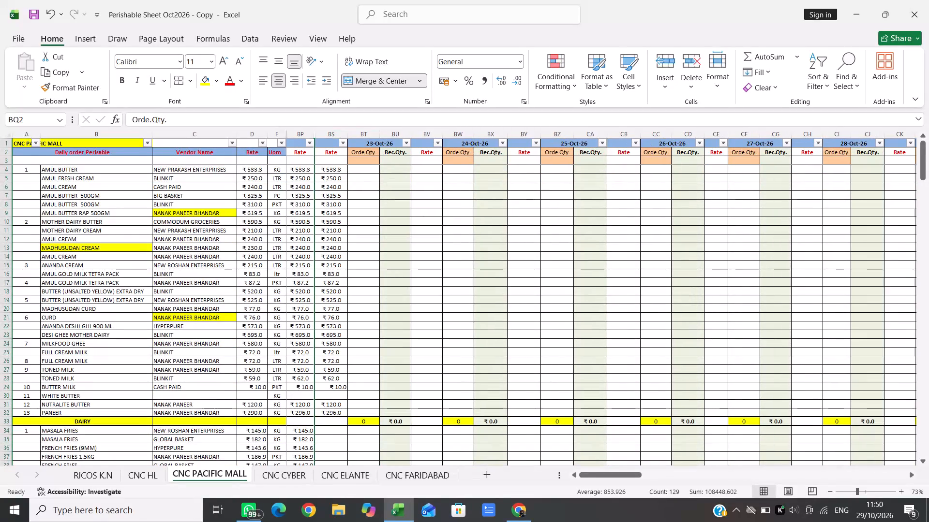
Copy the fries and cheese rates from Masala Fries to D'lecta Cream Cheese (BP34 to BP89) into the 23-Oct-26 rate column starting at BS34.
scroll(331, 355, "down", 1)
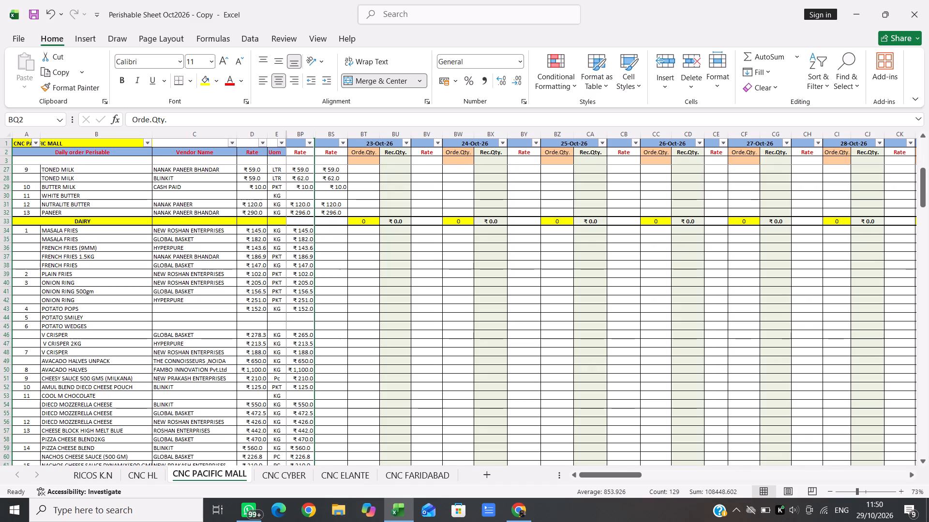
left_click(303, 230)
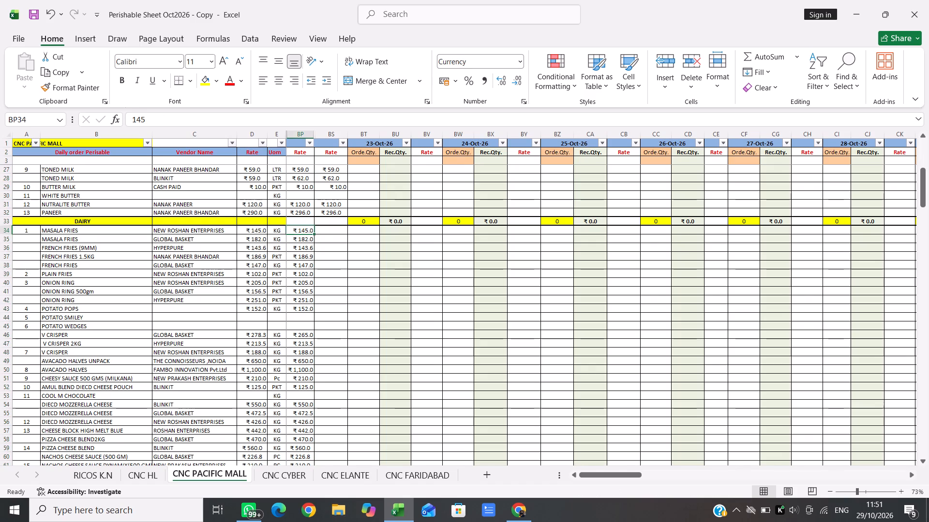
key("shift+Down")
key("shift+Down")
key("shift+Down")
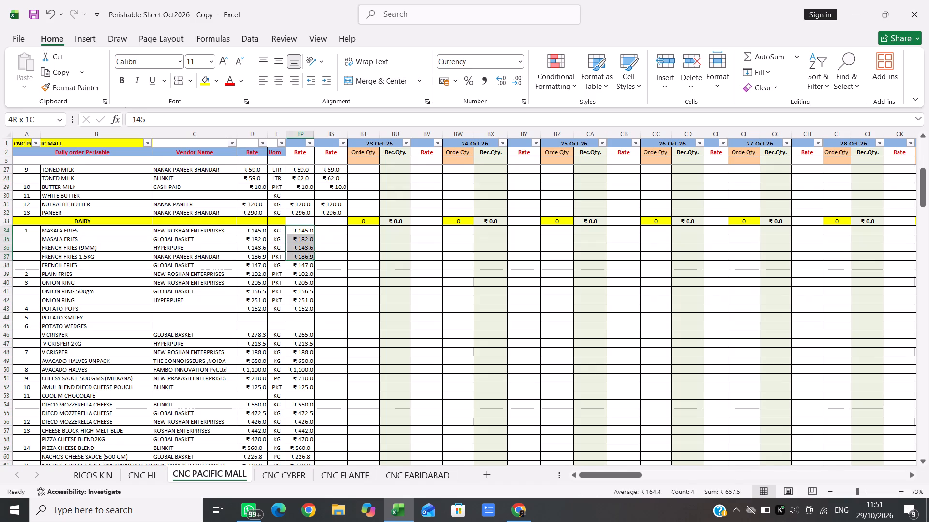
key("shift+Down")
key("shift+Down")
key("shift+Down")
key("shift+Down")
key("shift+Down")
key("shift+Down")
key("shift+Down")
key("shift+Down")
key("shift+Down")
key("shift+Down")
key("shift+Down")
key("shift+Down")
key("shift+Down")
key("shift+Down")
key("shift+Down")
key("shift+Down")
key("shift+Down")
key("shift+Down")
key("shift+Down")
key("shift+Down")
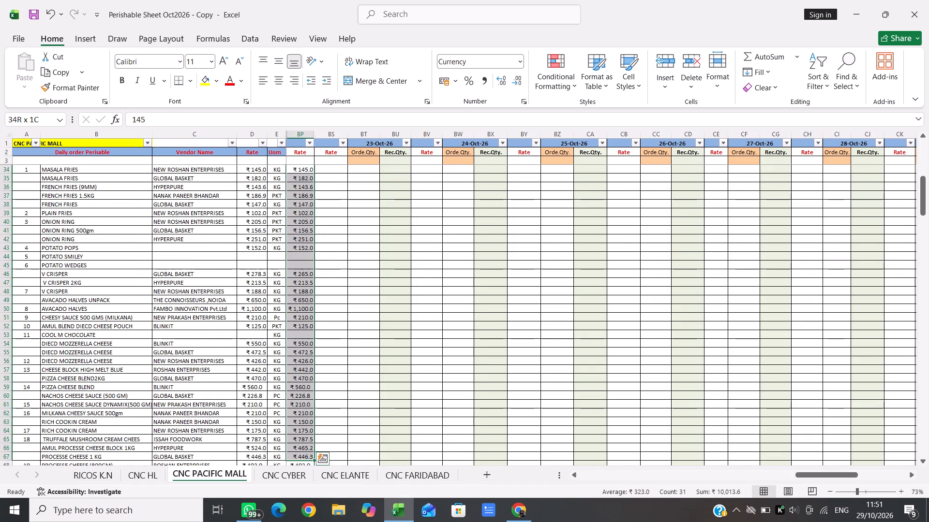
scroll(303, 230, "down", 2)
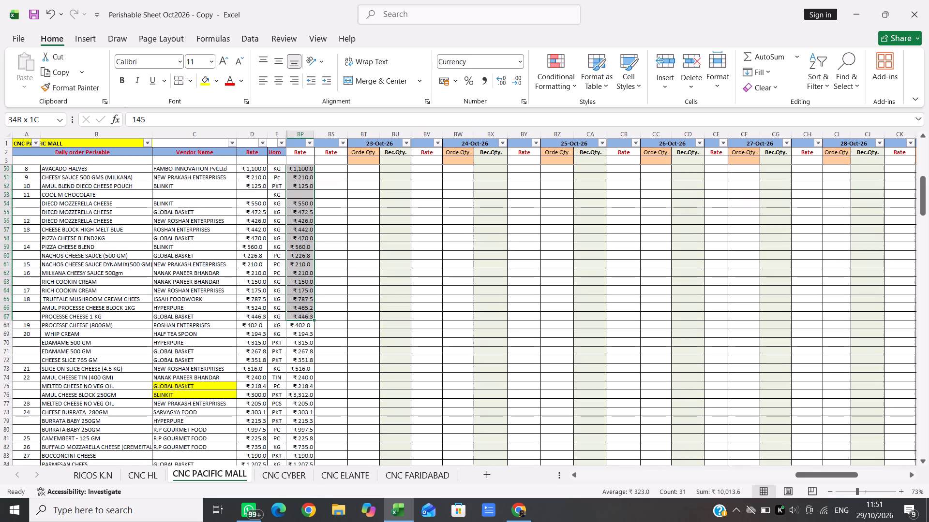
key("shift+Down")
key("shift+Down")
key("shift+Down")
key("shift+Down")
key("shift+Down")
key("shift+Down")
key("shift+Down")
key("shift+Down")
key("shift+Down")
key("shift+Down")
key("shift+Down")
key("shift+Down")
key("shift+Down")
key("shift+Down")
key("shift+Down")
key("shift+Down")
key("shift+Down")
key("shift+Down")
key("shift+Down")
key("shift+Down")
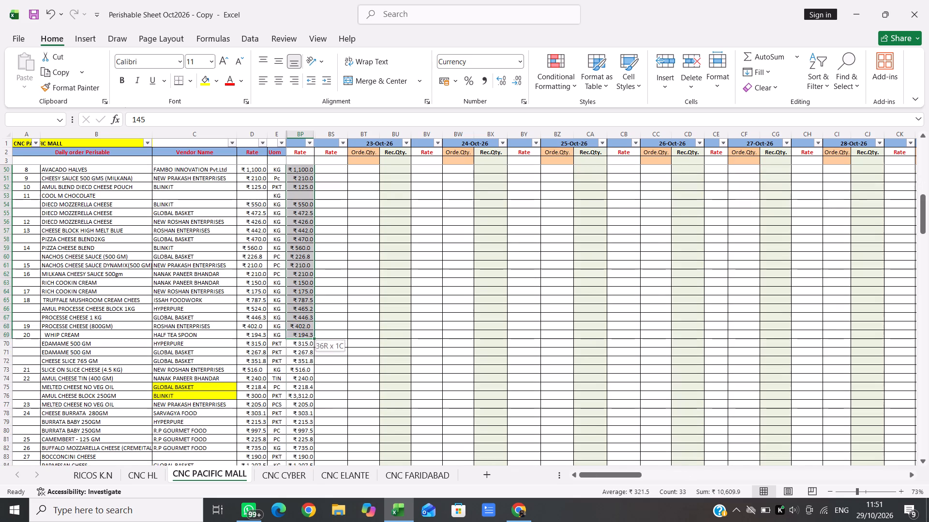
key("shift+Up")
key("shift+Up")
key("shift+Up")
key("shift+Up")
key("shift+Up")
key("shift+Up")
key("shift+Up")
key("shift+Up")
key("shift+Up")
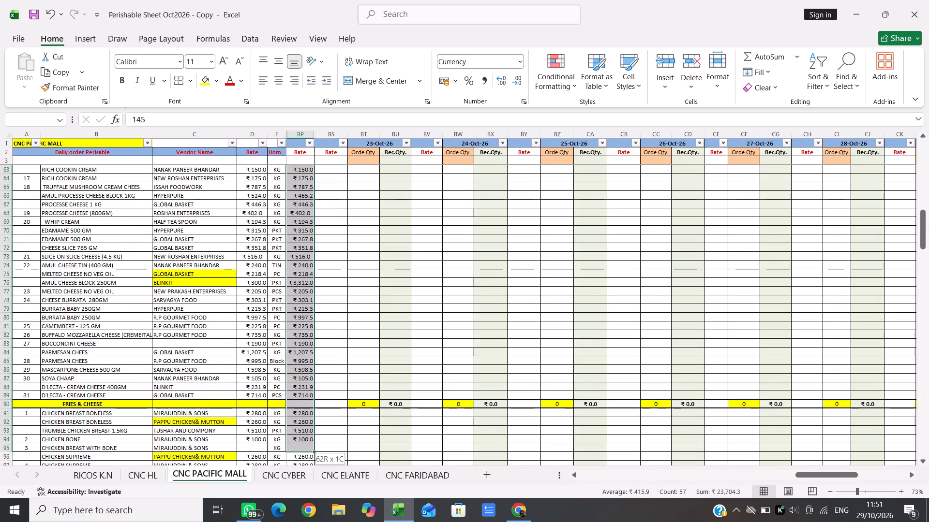
key("shift+Down")
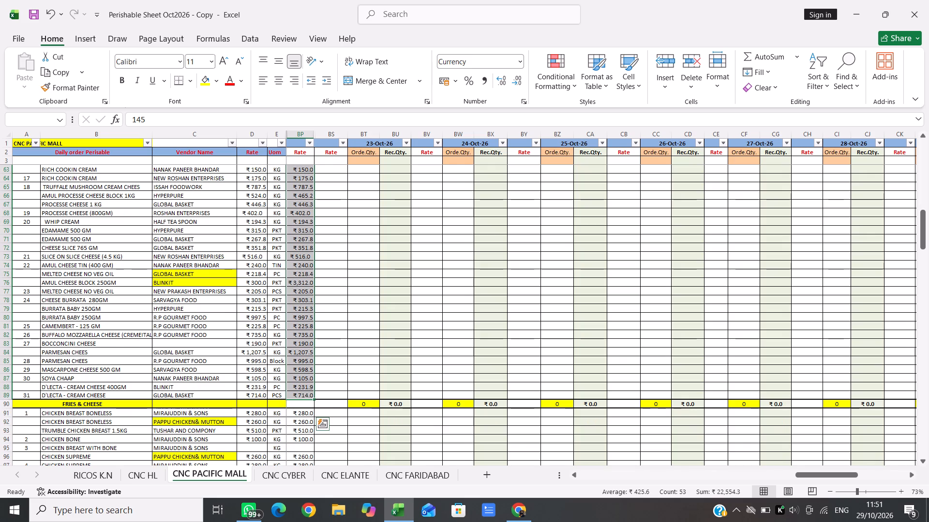
key("ctrl+c")
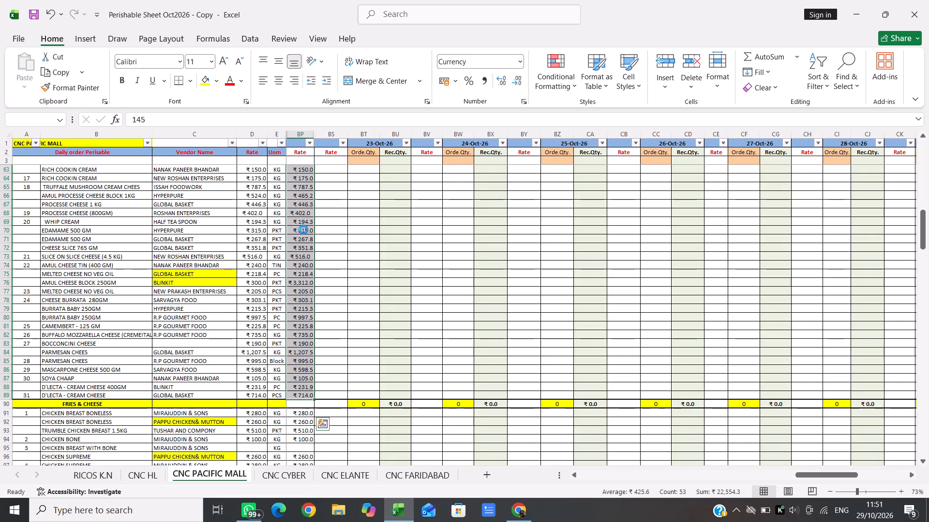
key("Right")
key("Return")
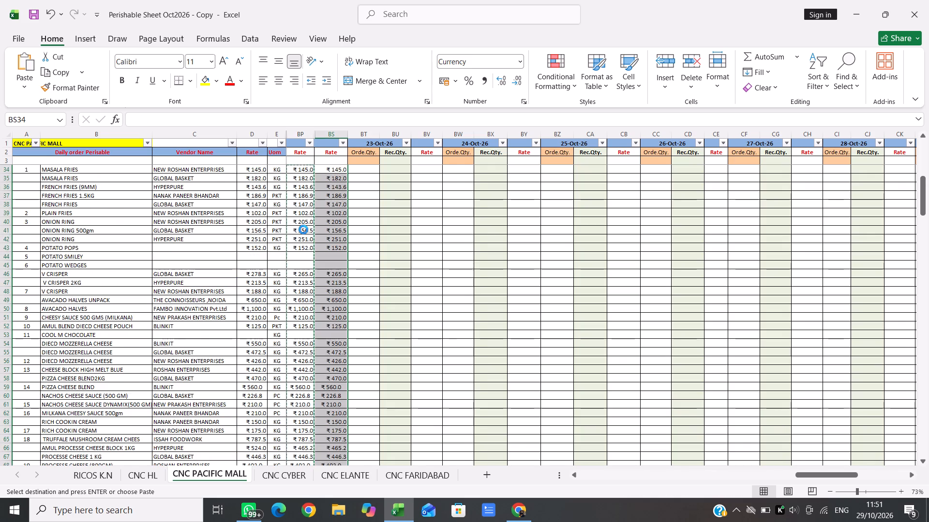
Select the butchery rates from Chicken Breast Boneless to Staff Chicken Whole, BP91 to BP111, for copying into the 23-Oct-26 rate column.
scroll(303, 230, "down", 4)
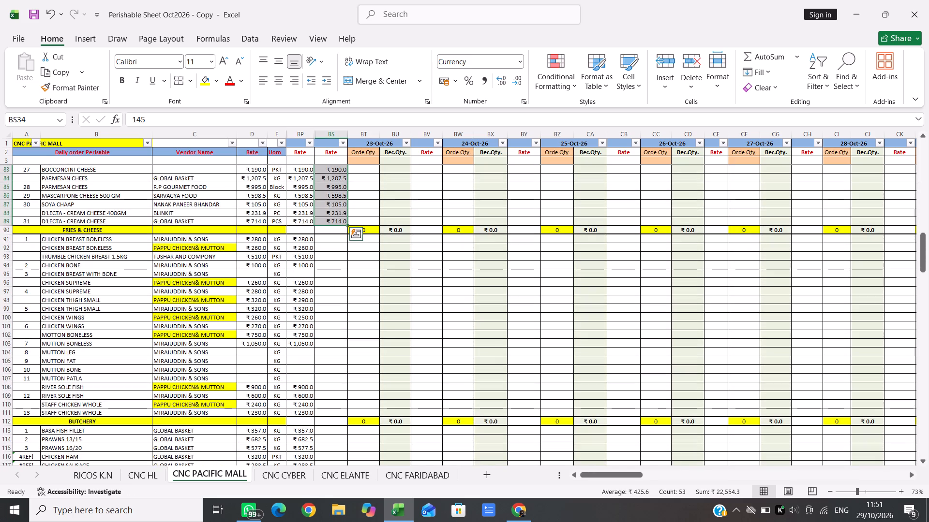
left_click(303, 237)
key("shift+Down")
key("shift+Down")
key("shift+Down")
key("shift+Down")
key("shift+Down")
key("shift+Down")
key("shift+Down")
key("shift+Down")
key("shift+Down")
key("shift+Down")
key("shift+Down")
key("shift+Down")
key("shift+Down")
key("shift+Down")
key("shift+Down")
key("shift+Down")
key("shift+Down")
key("shift+Down")
key("shift+Down")
key("shift+Down")
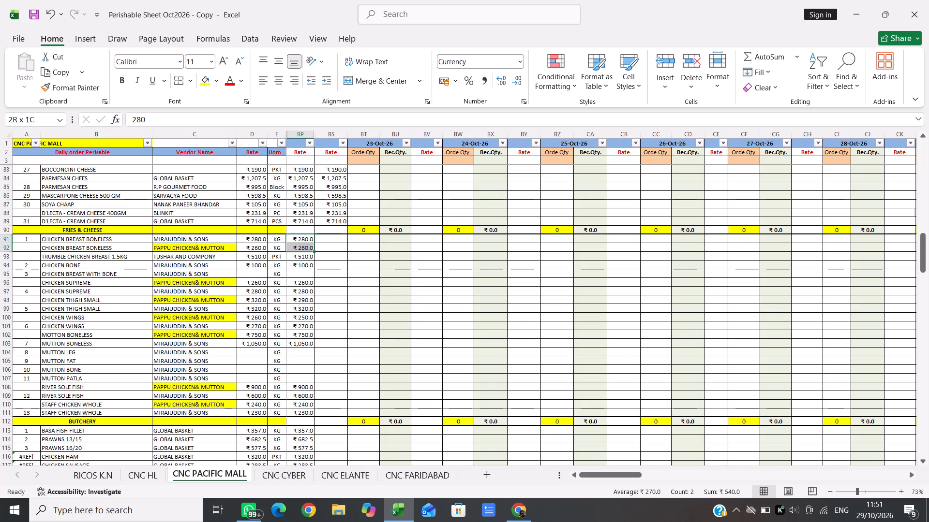
key("shift+Down")
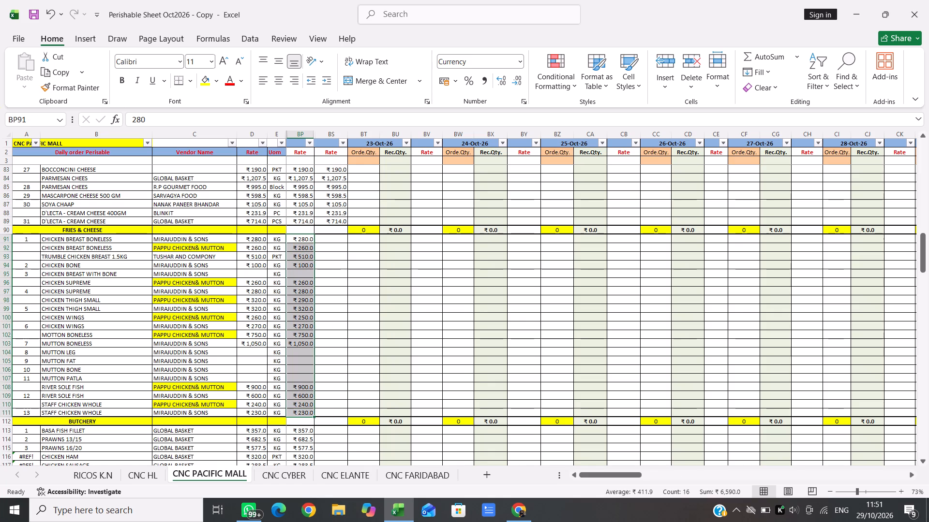
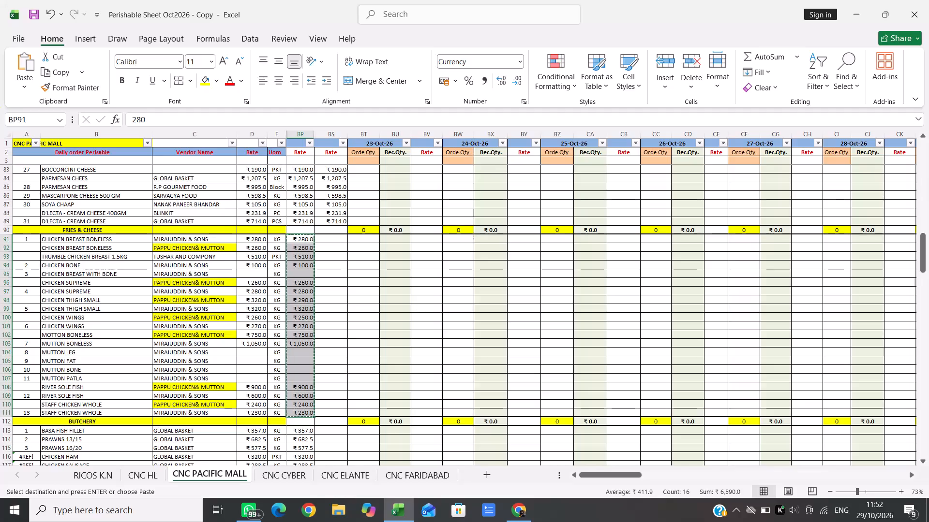
Paste the copied butchery rates into the 23-Oct-26 rate column starting at BS91.
key("Right")
key("Return")
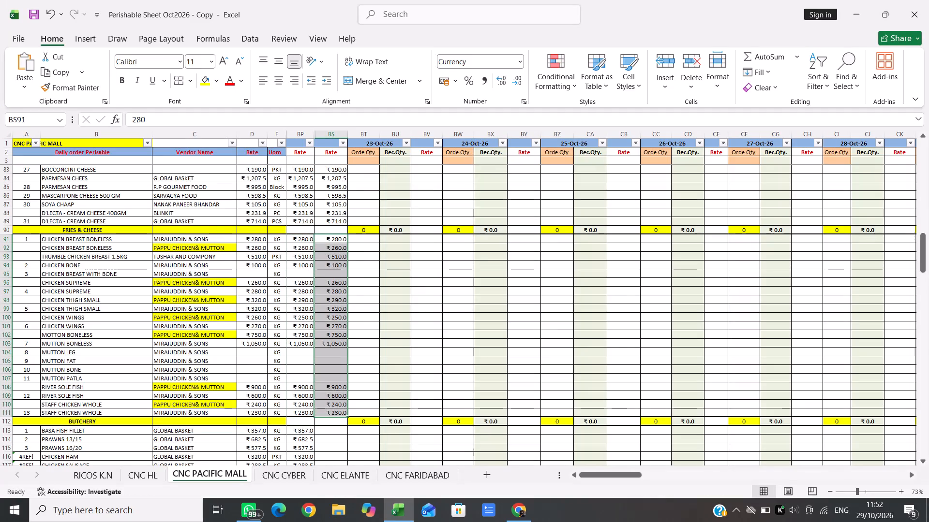
Copy the seafood and cold cut rates from Basa Fish Fillet to Smoked Salmon Fish (BP113 to BP120) into the 23-Oct-26 rate column starting at BS113.
scroll(340, 282, "down", 2)
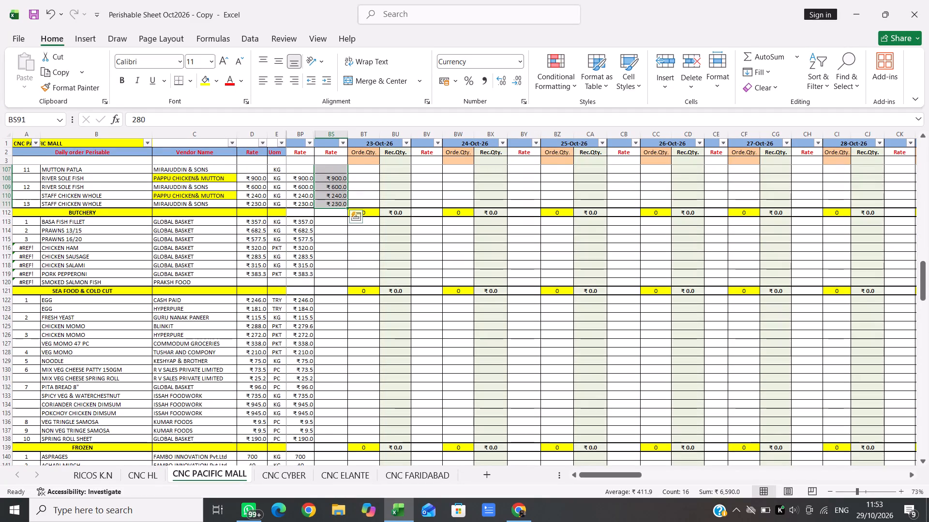
left_click(302, 222)
key("shift+Down")
key("shift+Down")
key("shift+Down")
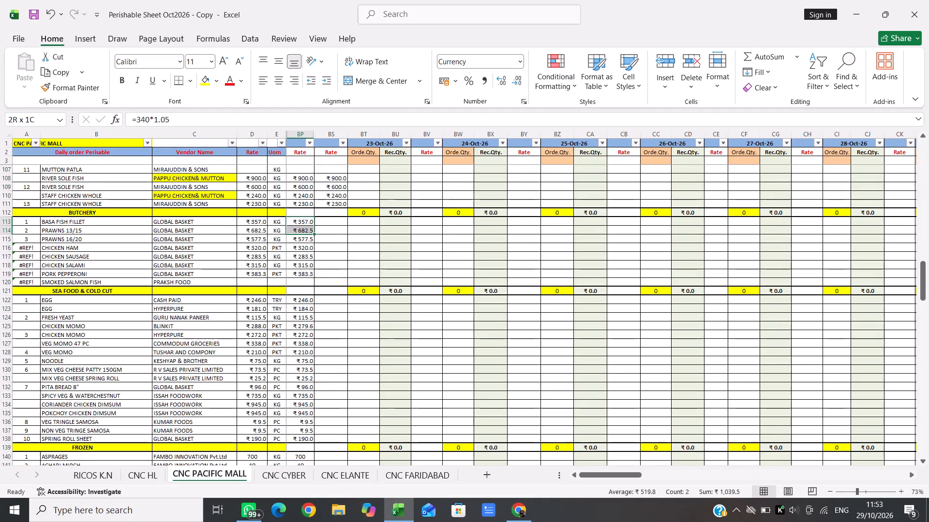
key("shift+Down")
key("shift+Down")
key("shift+Down")
key("shift+Down")
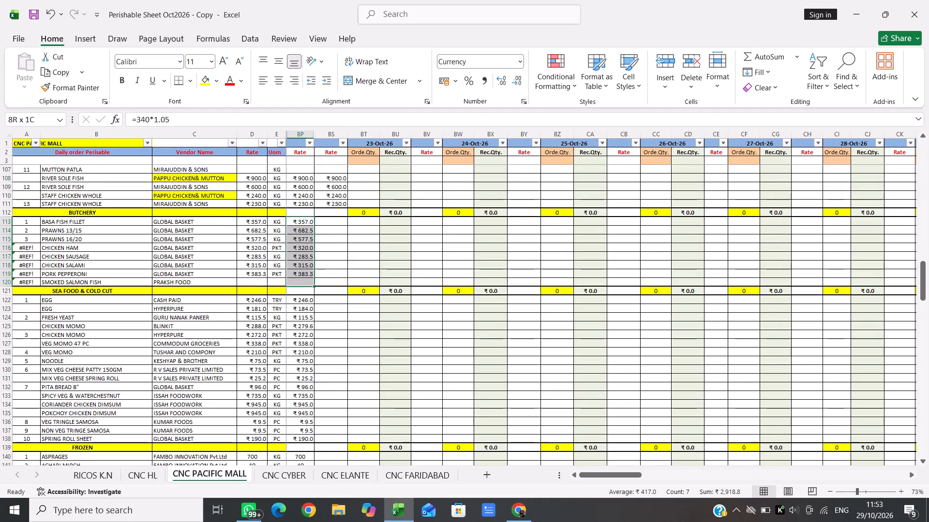
key("ctrl+c")
key("Right")
key("Return")
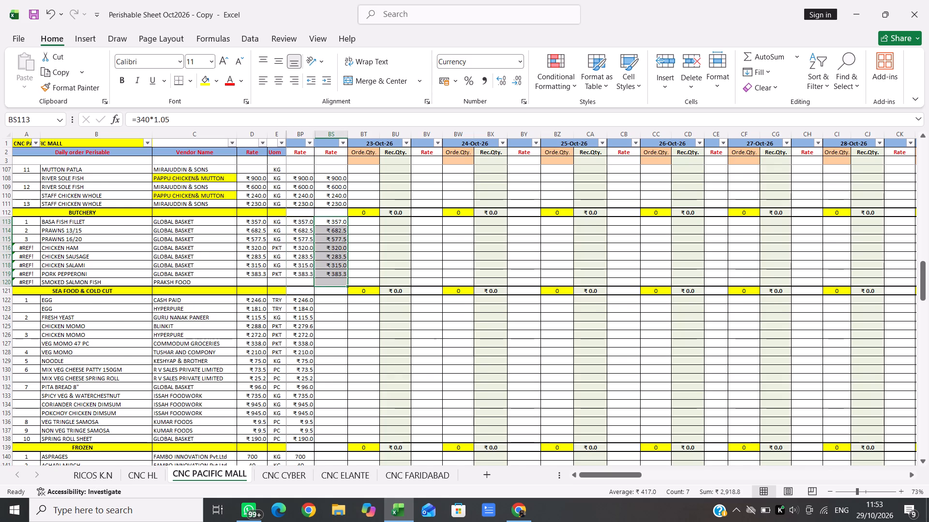
Copy the frozen rates from Egg to Spring Roll Sheet (BP122 to BP138) into the 23-Oct-26 rate column starting at BS122.
scroll(338, 332, "down", 1)
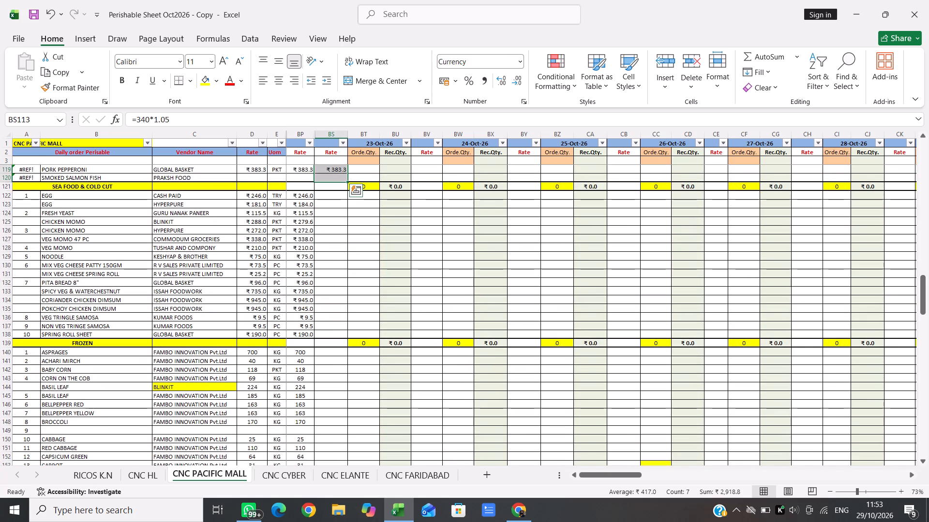
left_click(304, 195)
key("shift+Down")
key("shift+Down")
key("shift+Down")
key("shift+Down")
key("shift+Down")
key("shift+Down")
key("shift+Down")
key("shift+Down")
key("shift+Down")
key("shift+Down")
key("shift+Down")
key("shift+Down")
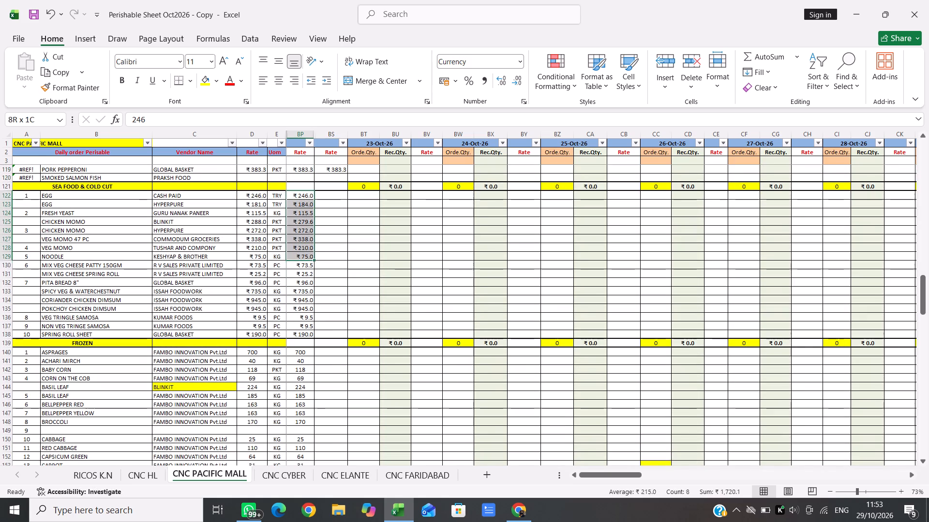
key("shift+Down")
key("shift+Down")
key("shift+Down")
key("shift+Down")
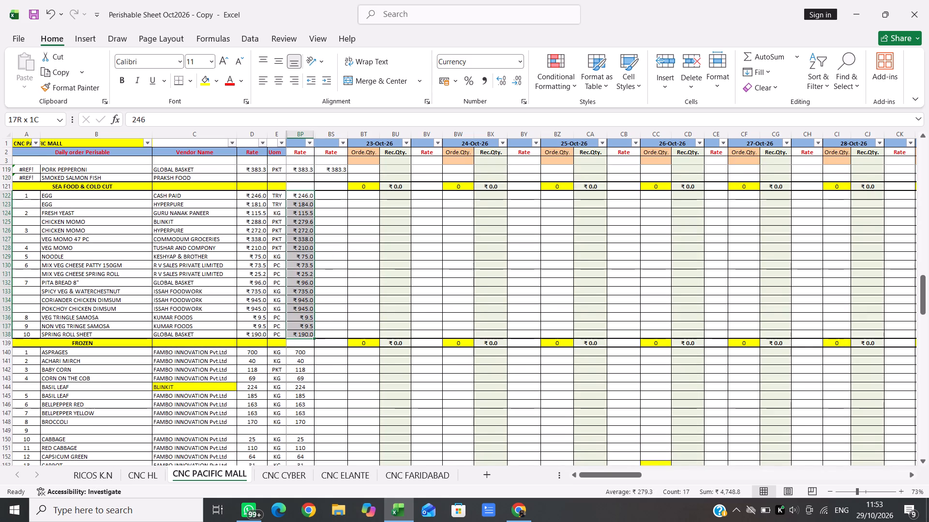
key("ctrl+c")
key("Right")
key("Return")
Select the vegetable and fruit rates in column BP from Asprages (BP140) down to the end of the fruits list.
scroll(403, 415, "down", 1)
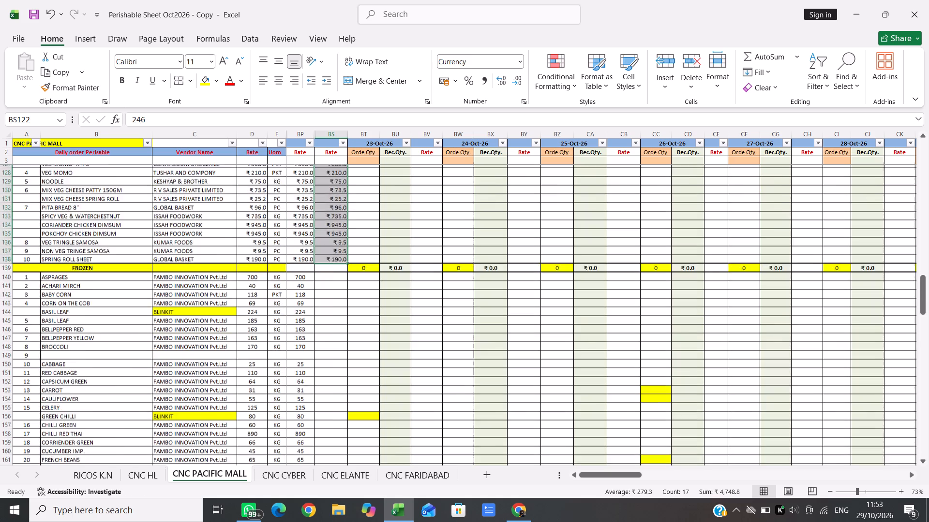
scroll(403, 415, "down", 1)
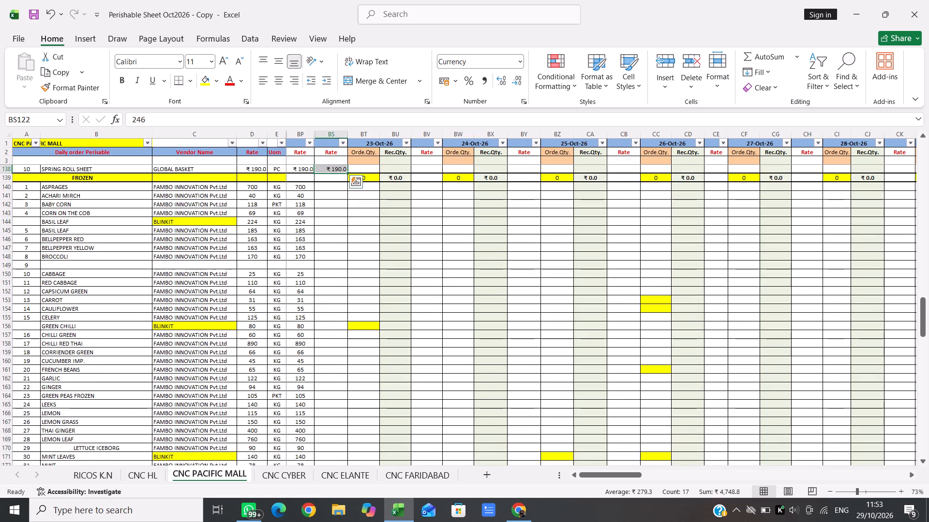
left_click(301, 188)
key("shift+Down")
key("shift+Down")
key("shift+Down")
key("shift+Down")
key("shift+Down")
key("shift+Down")
key("shift+Down")
key("shift+Down")
key("shift+Down")
key("shift+Down")
key("shift+Down")
key("shift+Down")
key("shift+Down")
key("shift+Down")
key("shift+Down")
key("shift+Down")
key("shift+Down")
key("shift+Down")
key("shift+Down")
key("shift+Down")
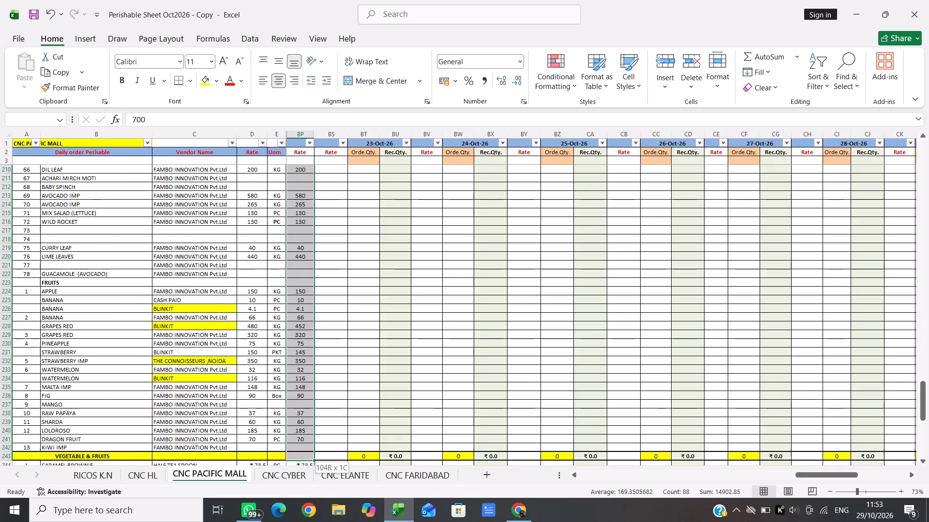
key("shift+Up")
key("shift+Up")
key("shift+Up")
key("shift+Up")
key("shift+Up")
key("shift+Up")
key("shift+Up")
key("shift+Up")
key("shift+Up")
key("shift+Down")
key("shift+Down")
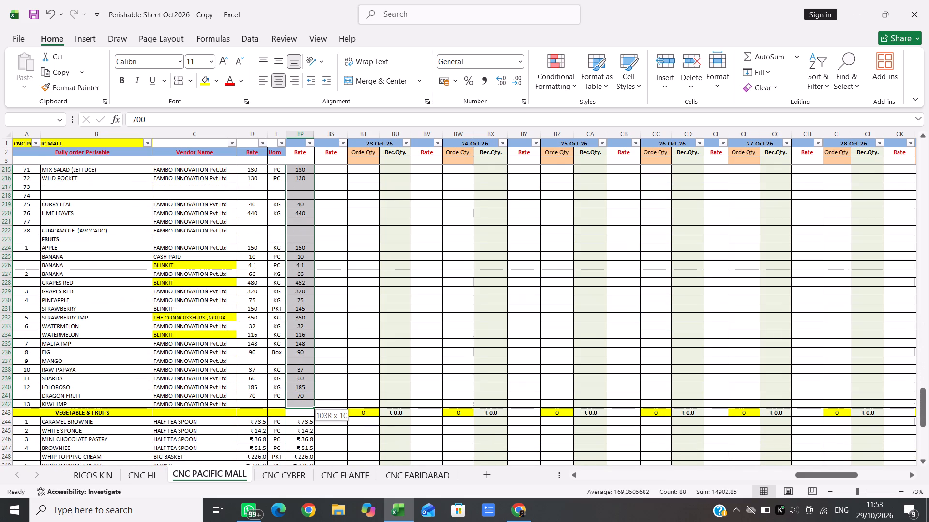
Copy the selected vegetable and fruit rates and paste them into the 23-Oct-26 rate column starting at BS140.
key("ctrl+c")
key("Right")
key("Return")
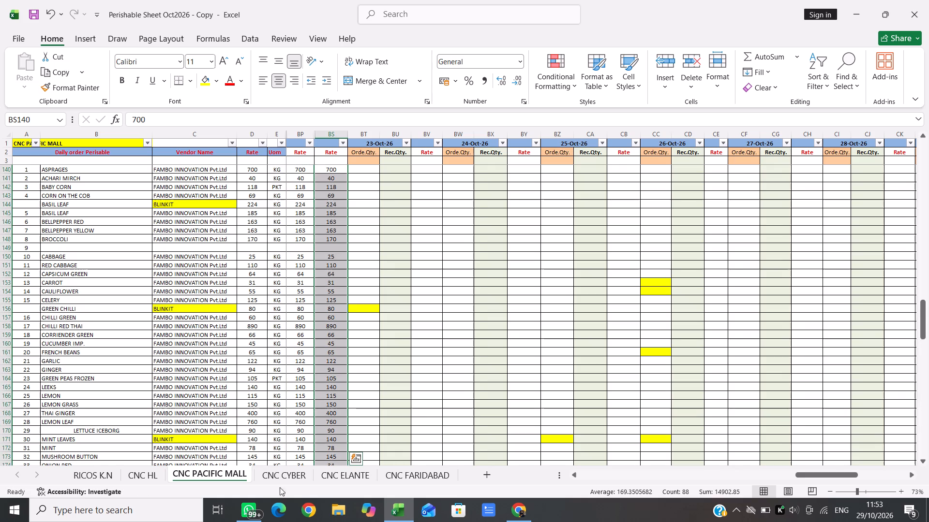
Copy the bakery rates from Caramel Brownie to Mango (4000ML) (BP244 to BP272) into the 23-Oct-26 rate column starting at BS244.
scroll(376, 418, "up", 3)
scroll(376, 418, "down", 2)
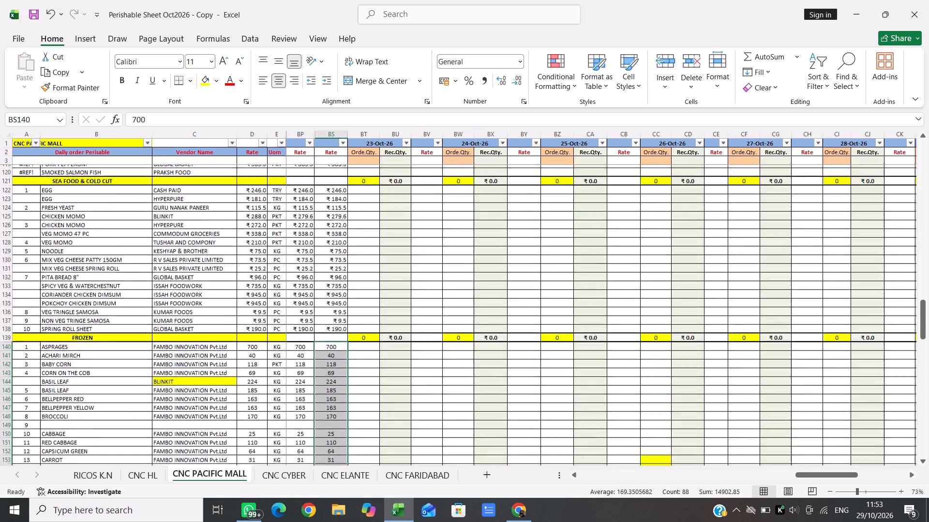
scroll(376, 418, "down", 2)
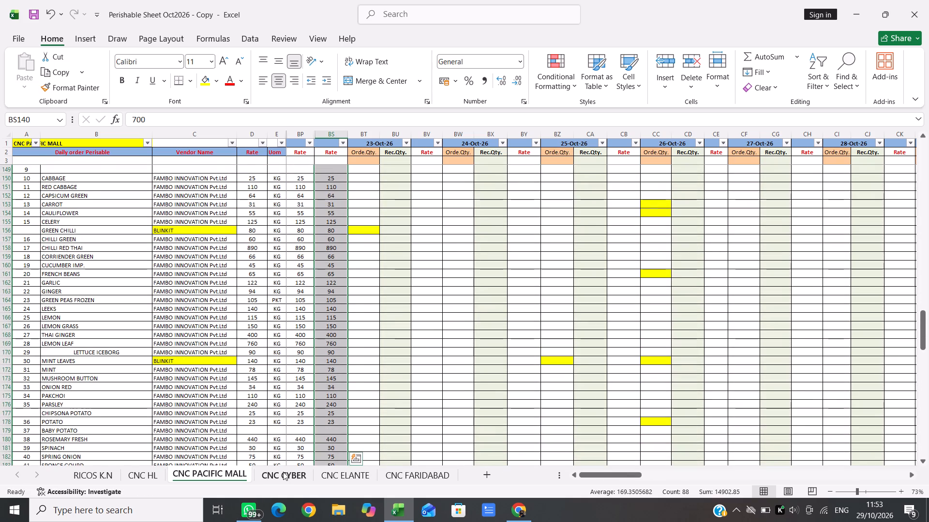
scroll(283, 472, "down", 1)
scroll(385, 328, "down", 2)
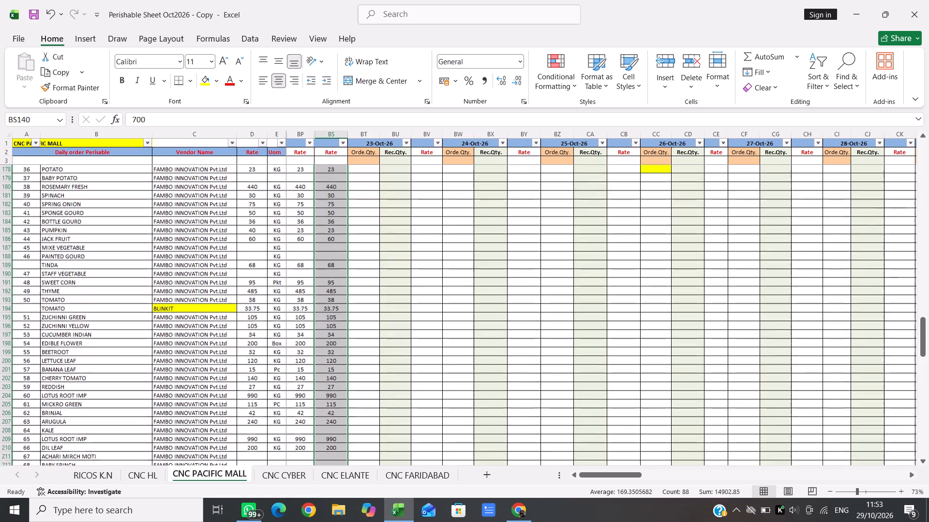
scroll(385, 328, "down", 4)
scroll(385, 328, "up", 1)
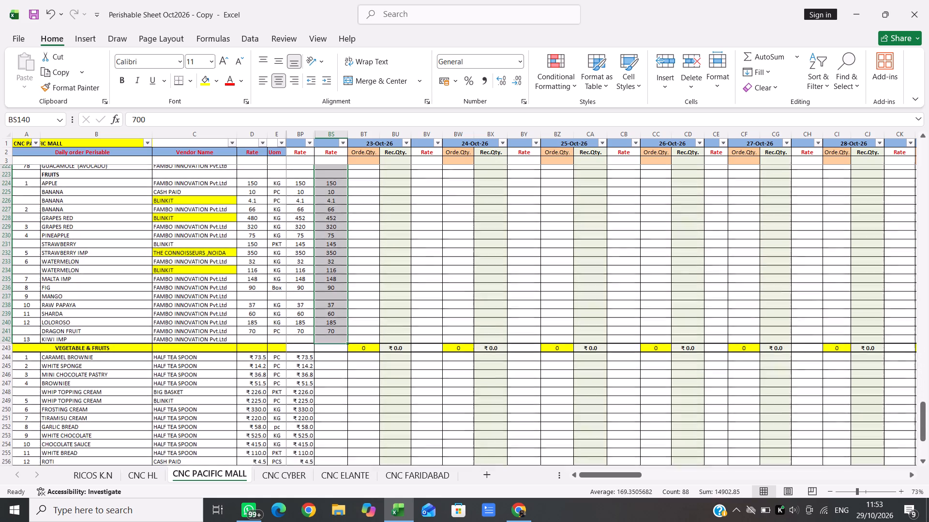
left_click(305, 362)
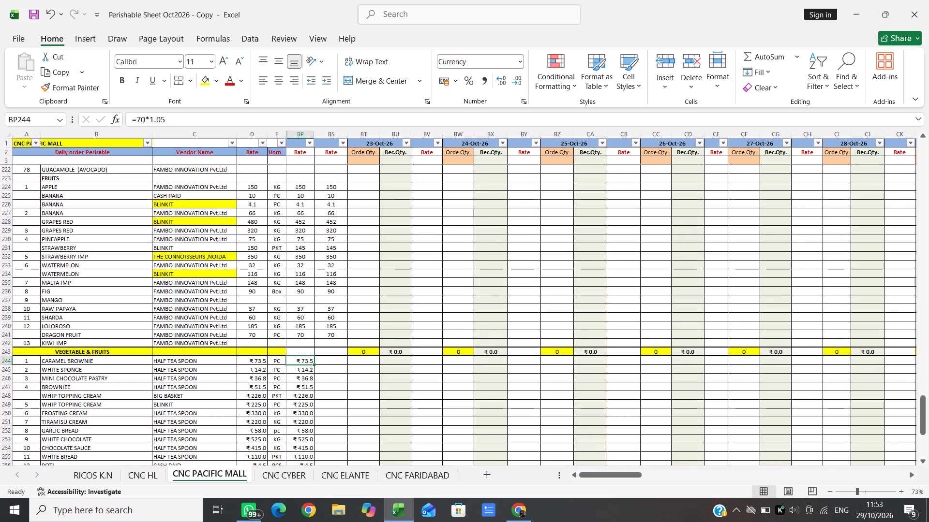
key("shift+Down")
key("shift+Down")
key("shift+Down")
key("shift+Down")
key("shift+Down")
key("shift+Down")
key("shift+Down")
key("shift+Down")
key("shift+Down")
key("shift+Down")
key("shift+Down")
key("shift+Down")
key("shift+Down")
key("shift+Down")
key("shift+Down")
key("shift+Down")
key("shift+Down")
key("shift+Down")
key("shift+Down")
key("shift+Down")
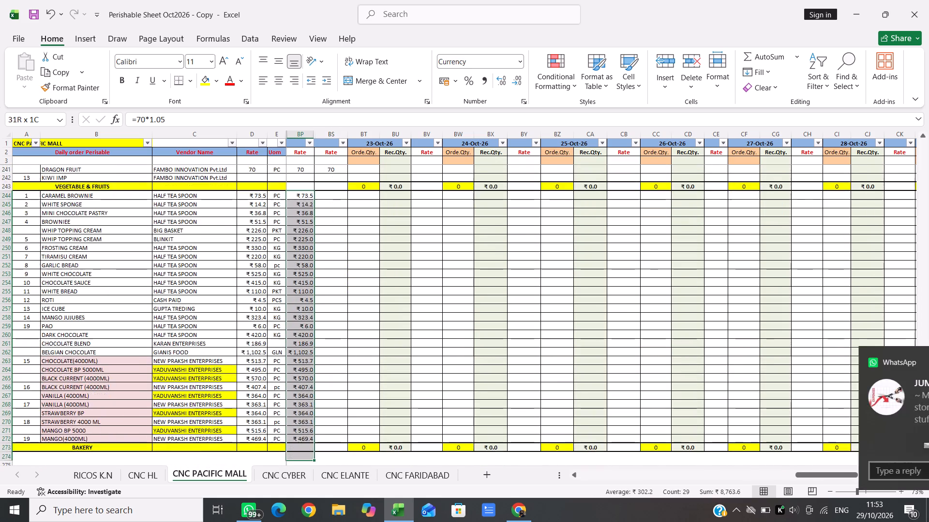
key("shift+Up")
key("shift+Up")
key("shift+Up")
key("shift+Up")
key("shift+Up")
key("shift+Up")
key("shift+Down")
key("shift+Down")
key("shift+Up")
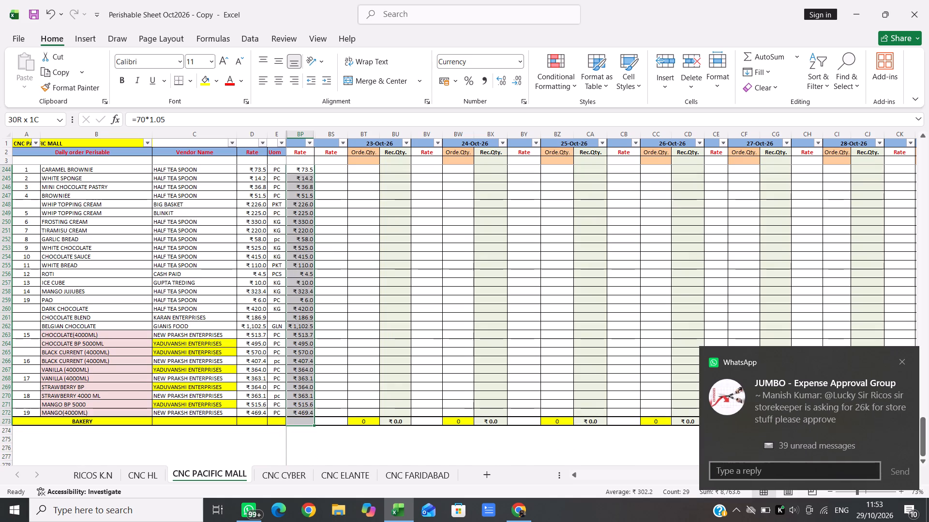
key("ctrl+c")
key("Right")
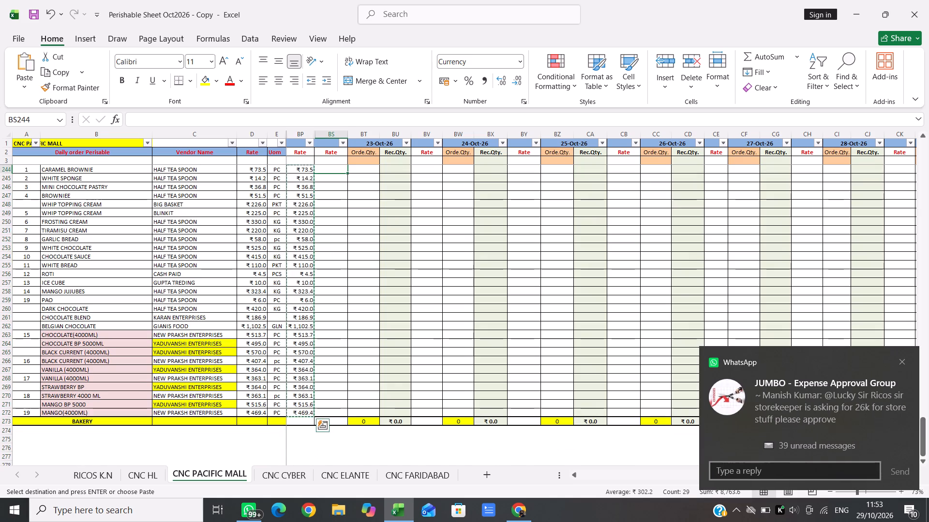
key("Return")
Hide the previous rate column BP on the CNC PACIFIC MALL sheet.
scroll(305, 362, "down", 2)
scroll(305, 362, "up", 2)
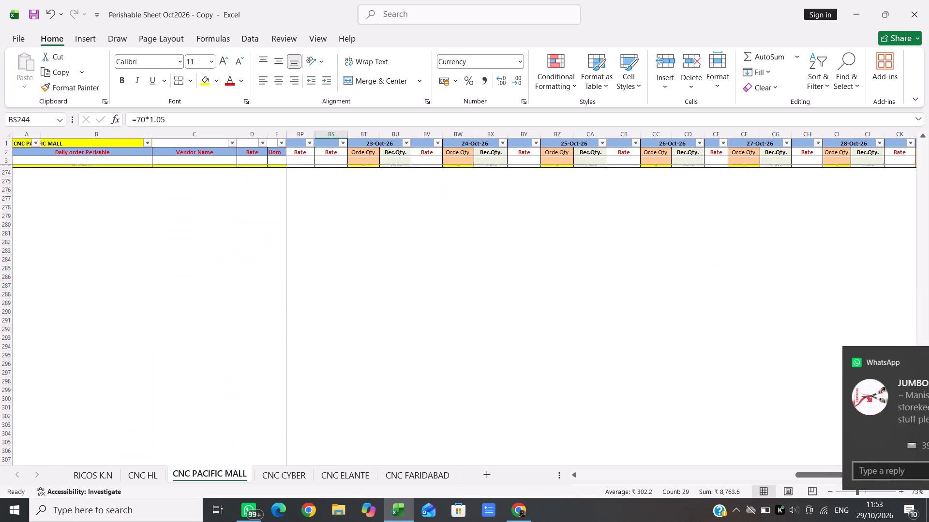
scroll(305, 362, "up", 7)
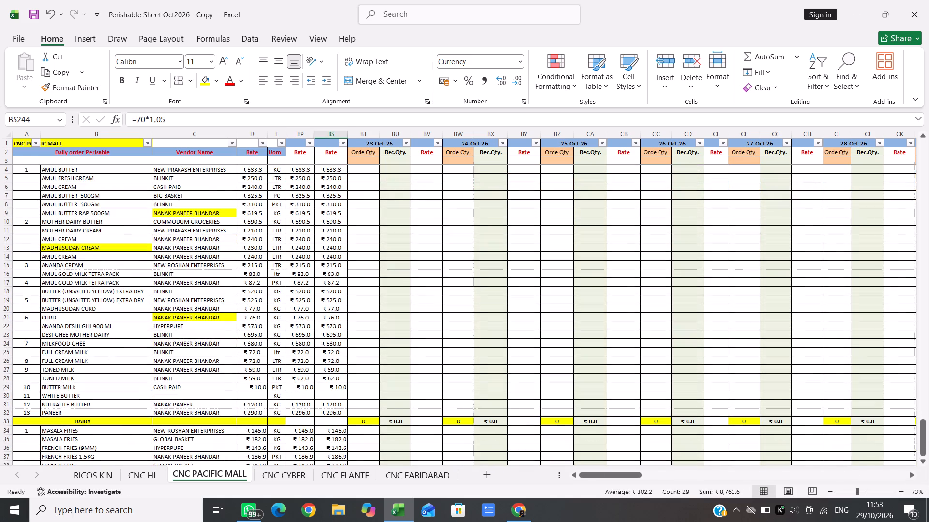
left_click(296, 133)
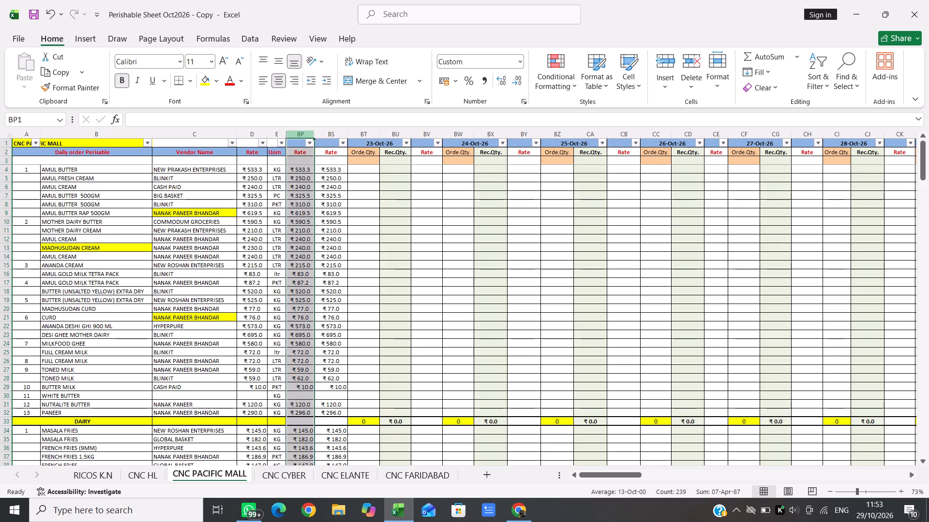
right_click(296, 133)
left_click(341, 345)
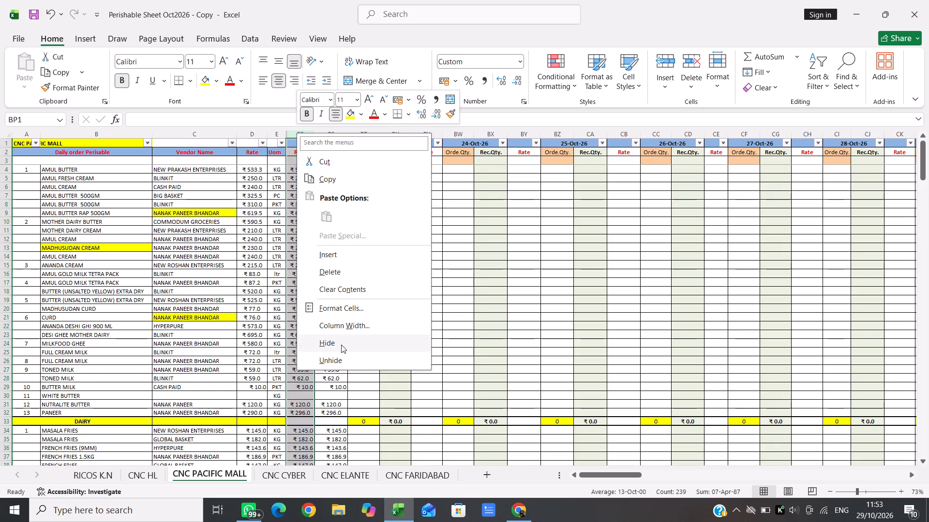
Select the 23-Oct-26 order quantity cell for the cash-paid Amul Cream, BT6.
left_click(333, 184)
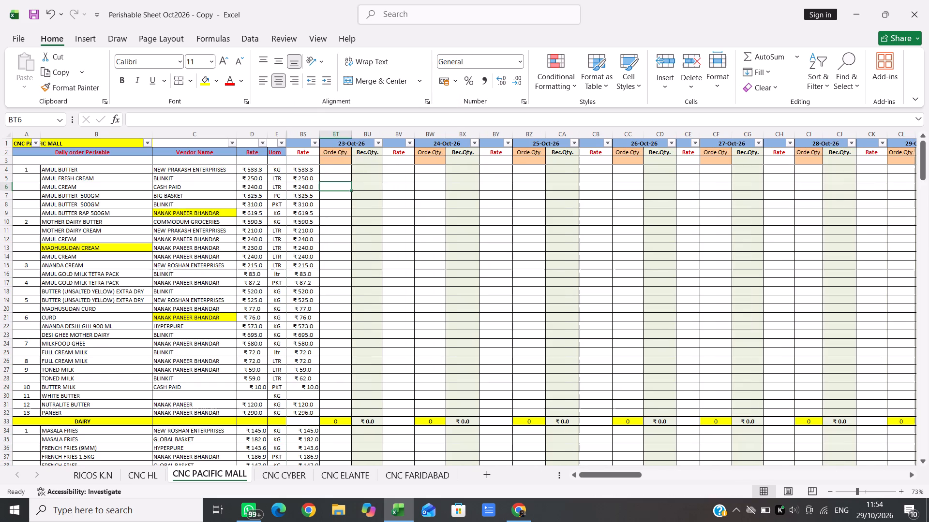
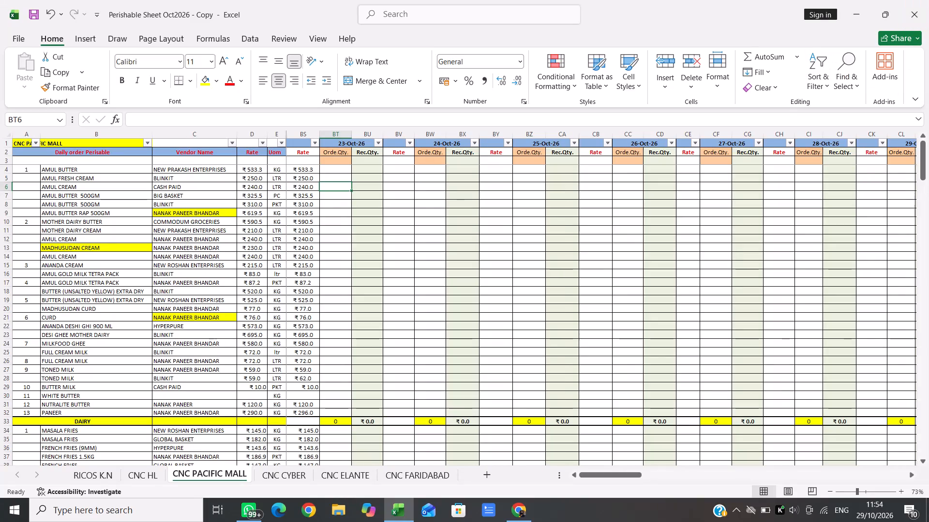
Review the 23-Oct-26 rate and quantity columns from the dairy items through the frozen and vegetable sections.
scroll(384, 378, "down", 8)
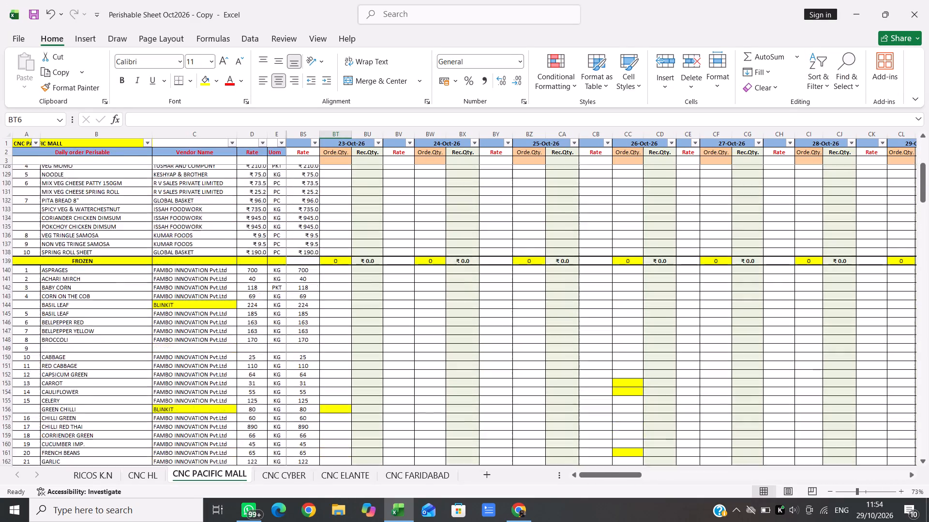
scroll(384, 378, "down", 2)
scroll(384, 378, "up", 9)
scroll(384, 378, "down", 4)
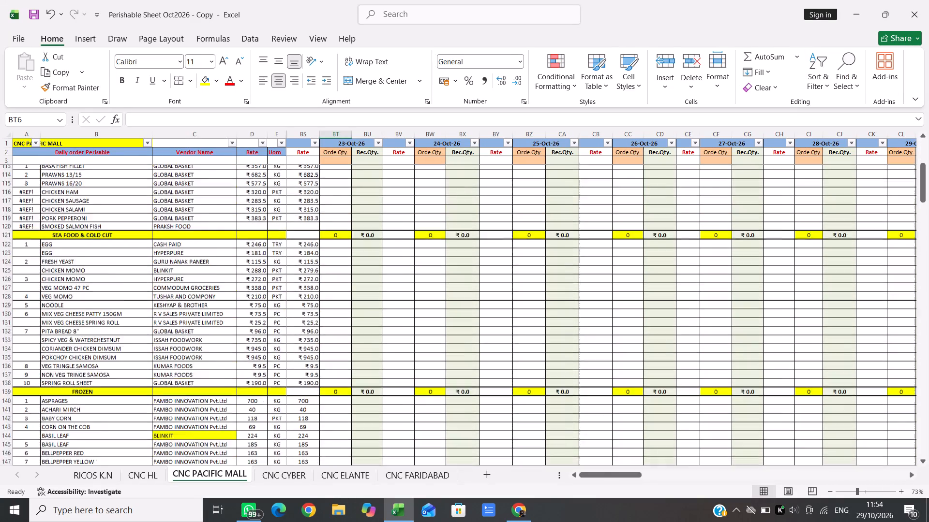
scroll(384, 378, "down", 7)
scroll(384, 378, "up", 4)
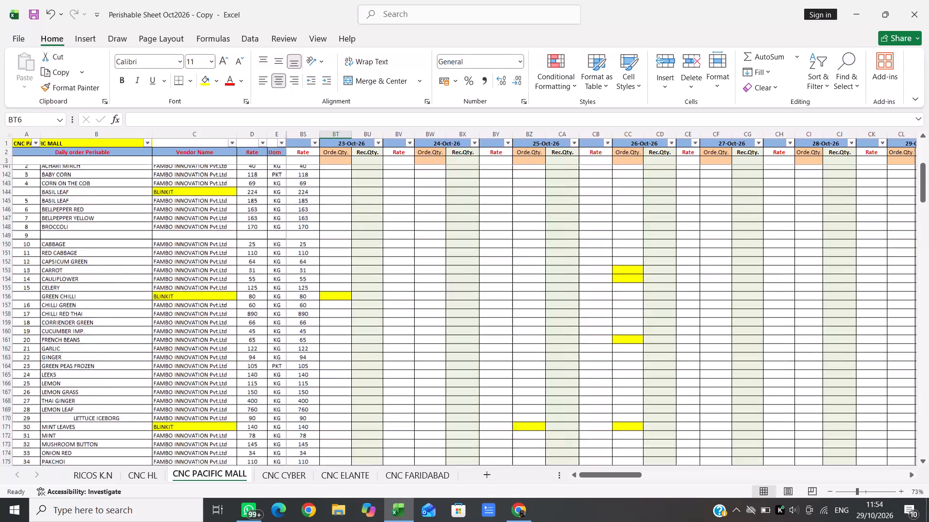
scroll(384, 378, "up", 8)
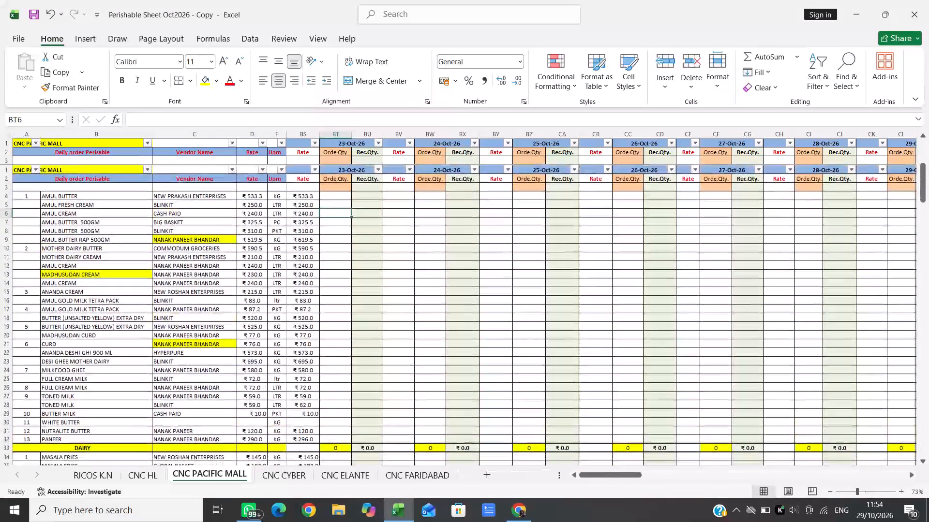
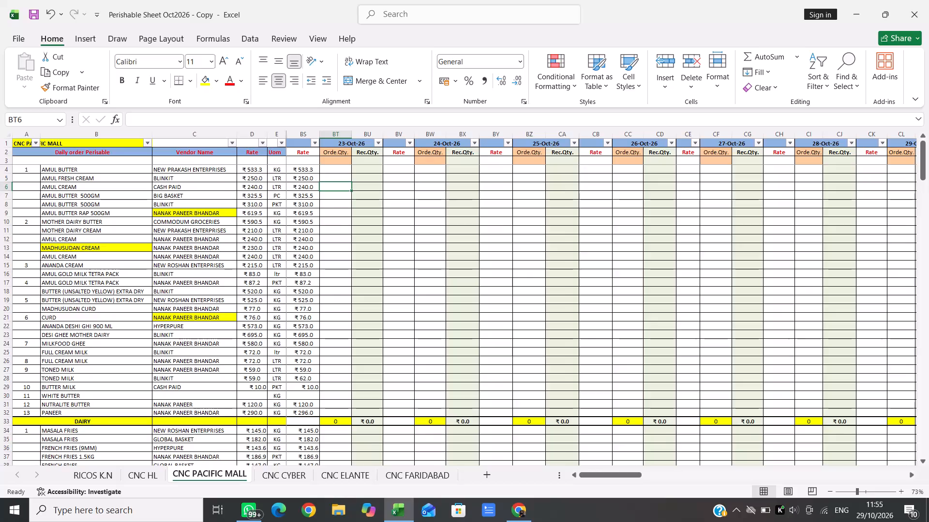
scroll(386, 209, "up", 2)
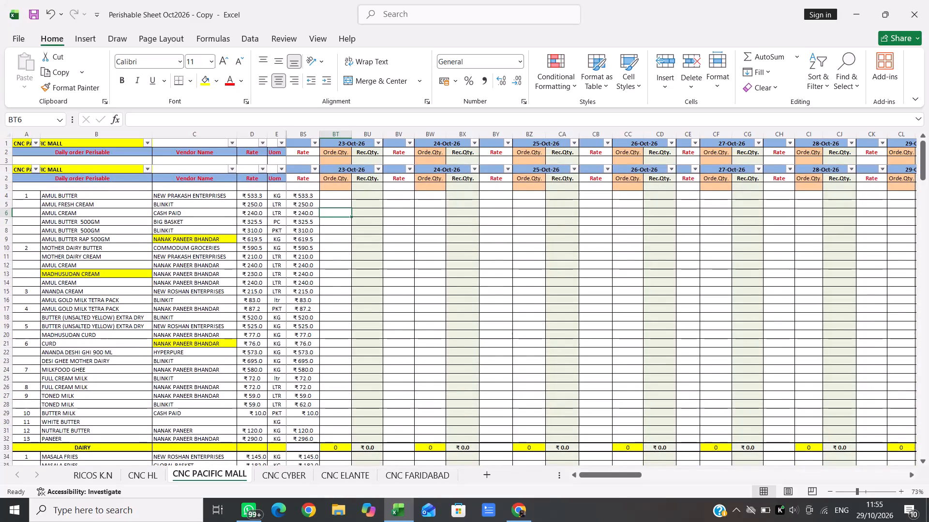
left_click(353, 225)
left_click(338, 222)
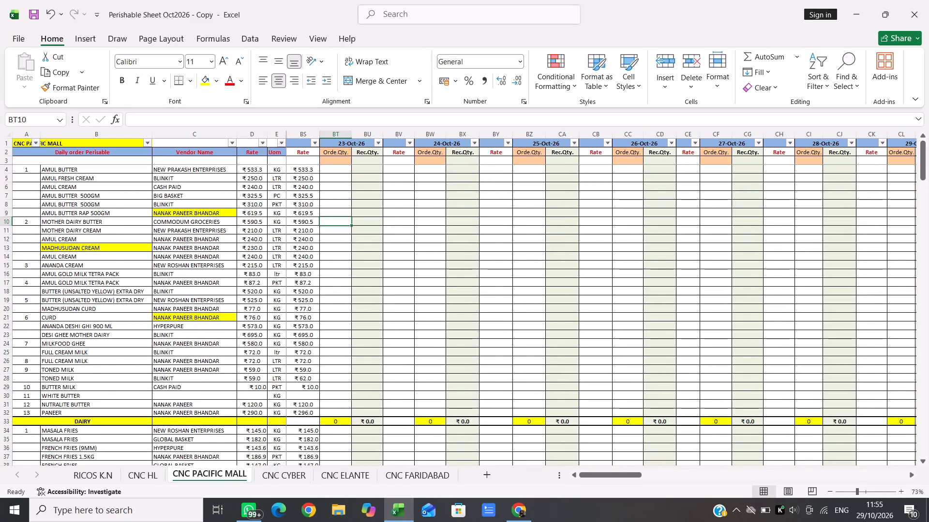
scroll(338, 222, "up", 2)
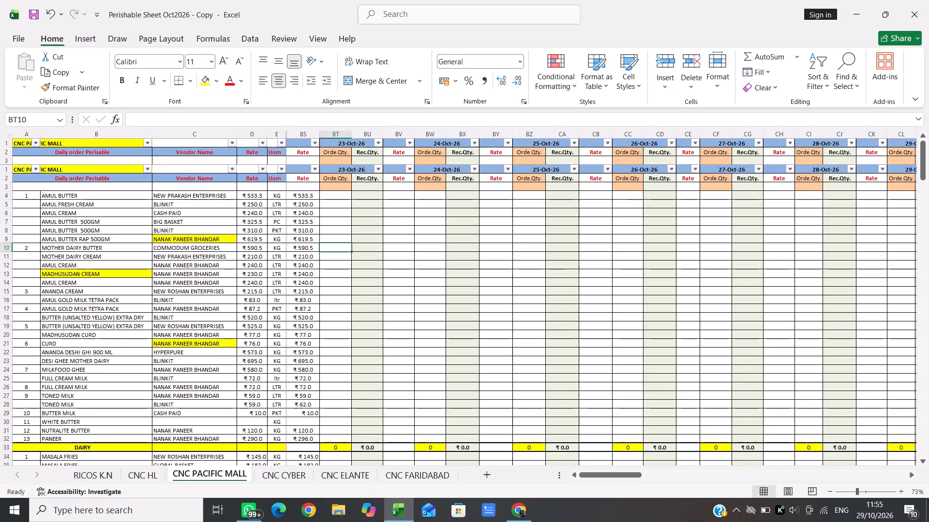
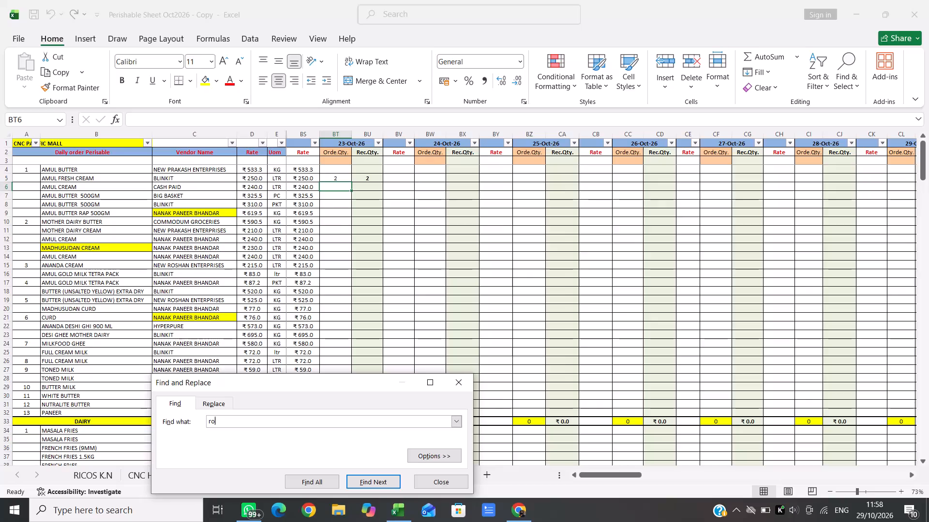
Find the item "roti" on the CNC PACIFIC MALL sheet and select its order quantity cell for 23-Oct-26.
key("Return")
left_click(460, 379)
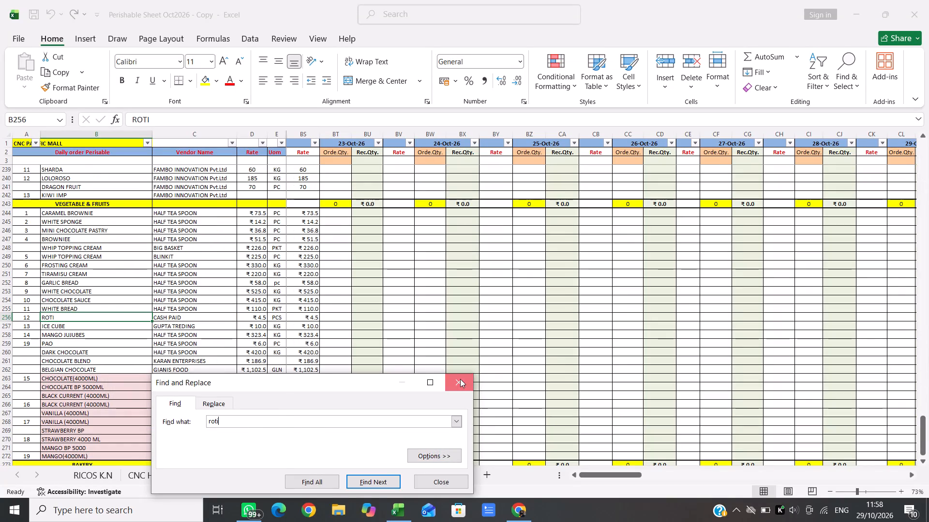
key("Right")
key("Right")
key("Right")
key("Right")
key("Right")
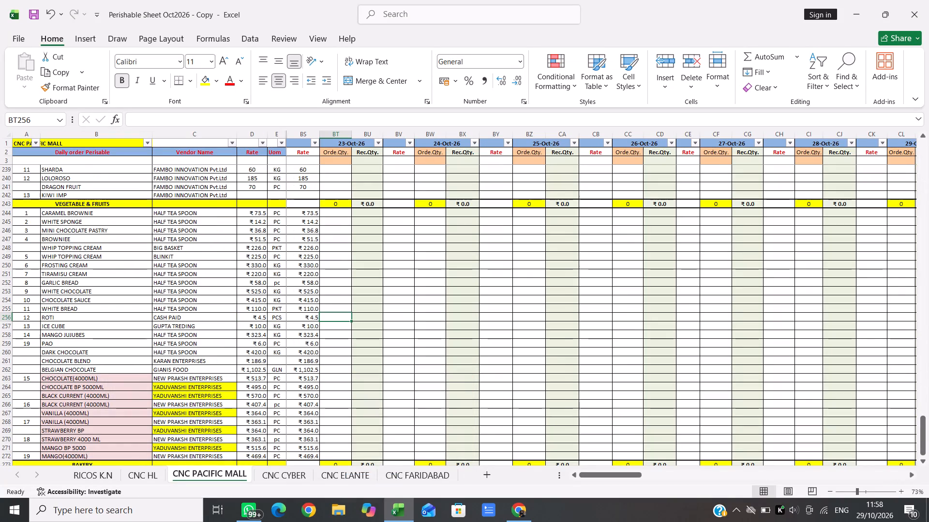
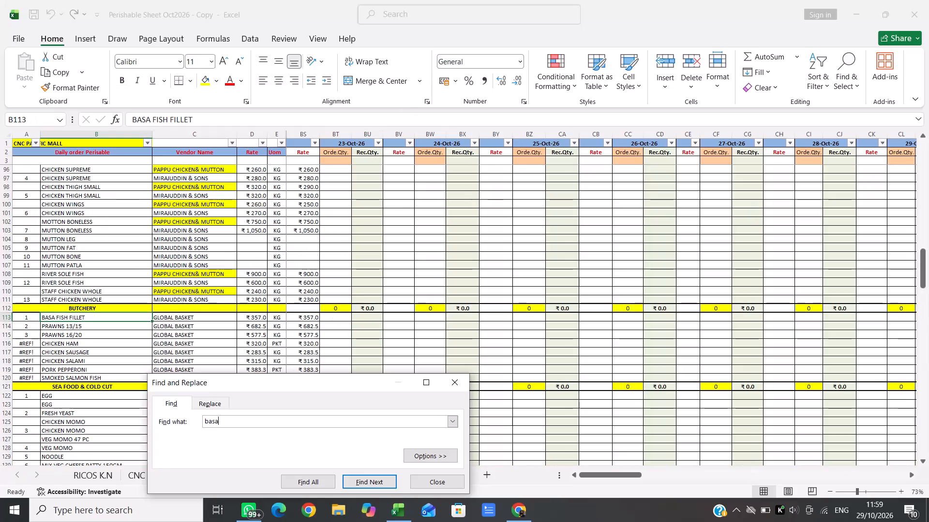
Finish the search for "basa" and select the 23-Oct-26 order quantity cell of BASA FISH FILLET.
left_click(461, 378)
key("Right")
key("Right")
key("Right")
key("Right")
key("Right")
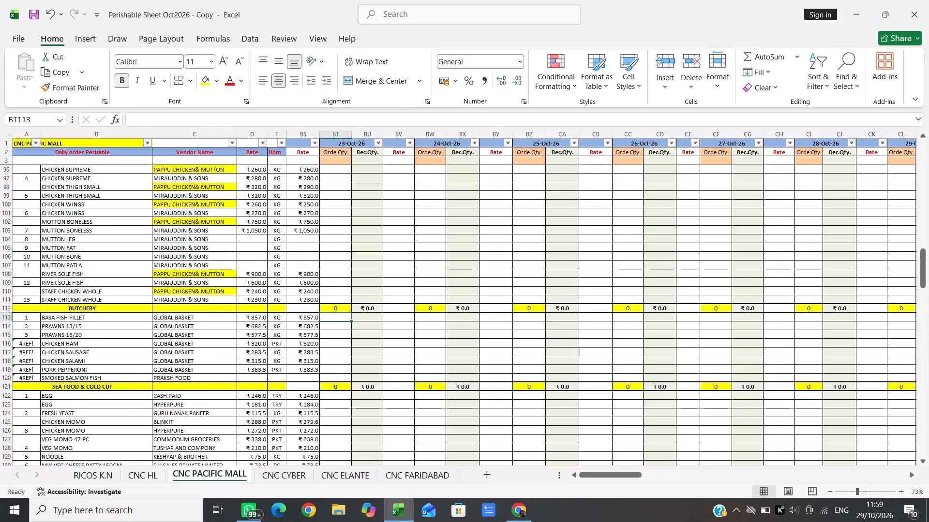
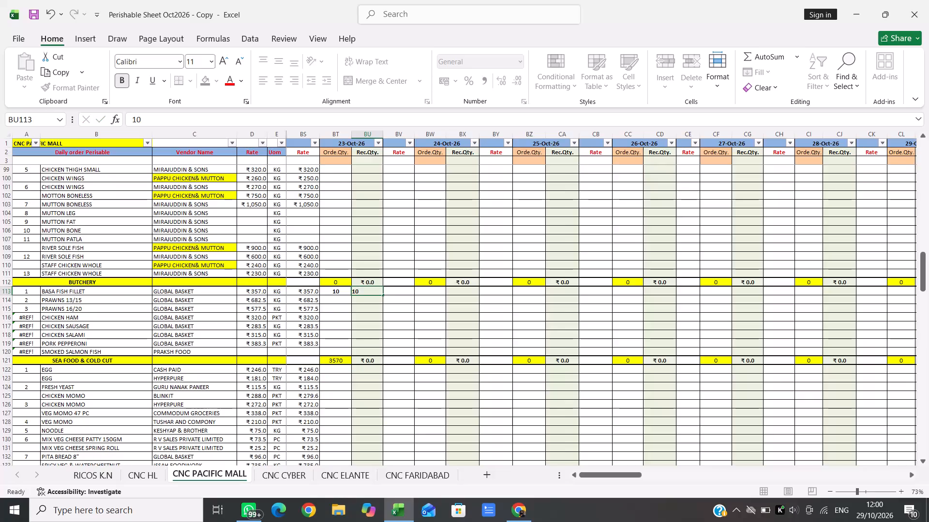
Enter 5 as both the order quantity and the received quantity of PRAWNS 13/15 for 23-Oct-26.
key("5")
key("Right")
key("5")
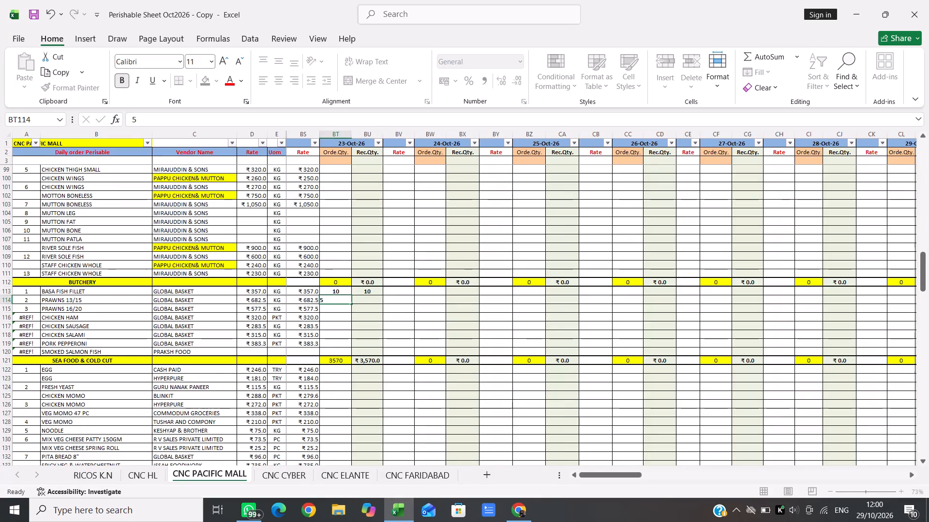
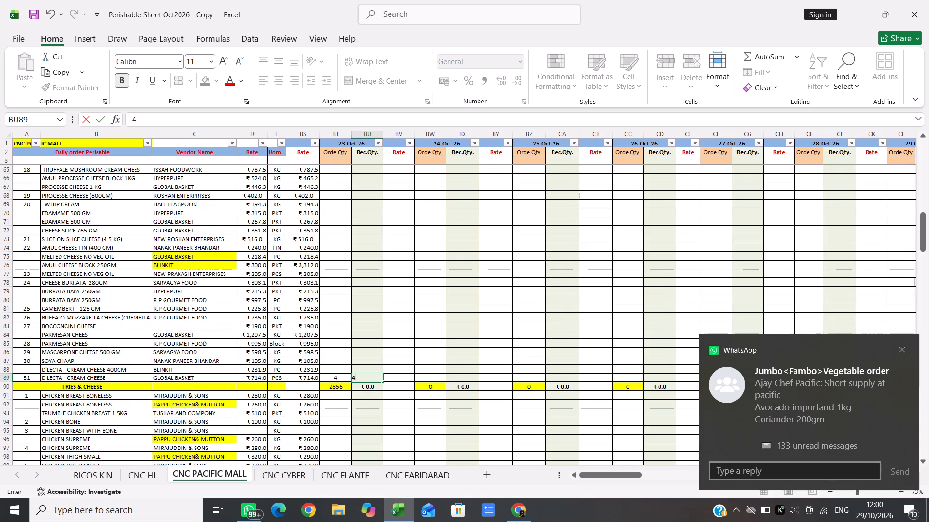
Finish entering 4 as the 23-Oct-26 received quantity for D'LECTA - CREAM CHEESE from GLOBAL BASKET.
left_click(329, 272)
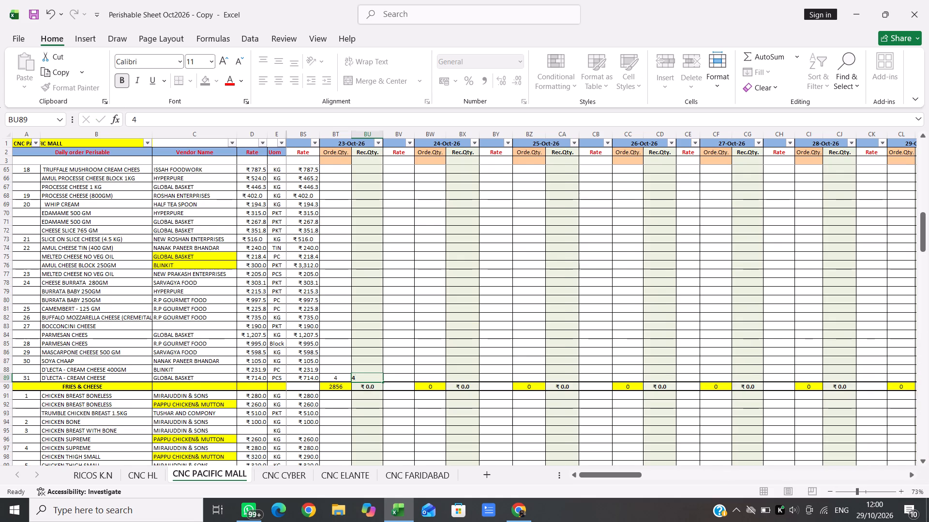
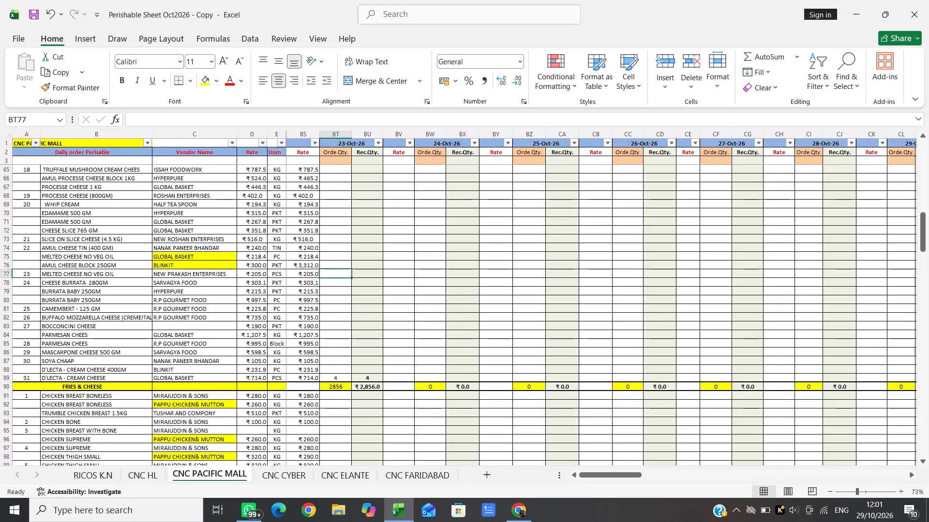
Select the 23-Oct-26 order quantity cell for MELTED CHEESE NO VEG OIL from GLOBAL BASKET.
left_click(340, 257)
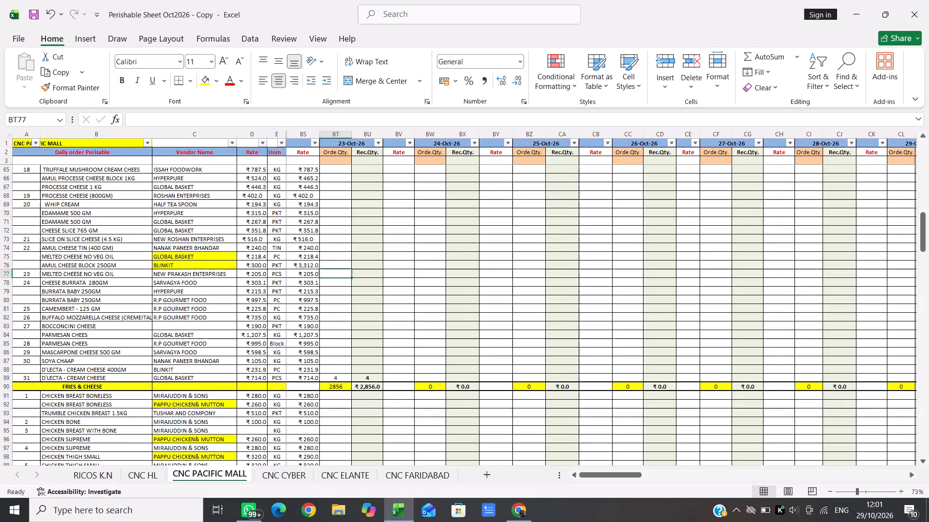
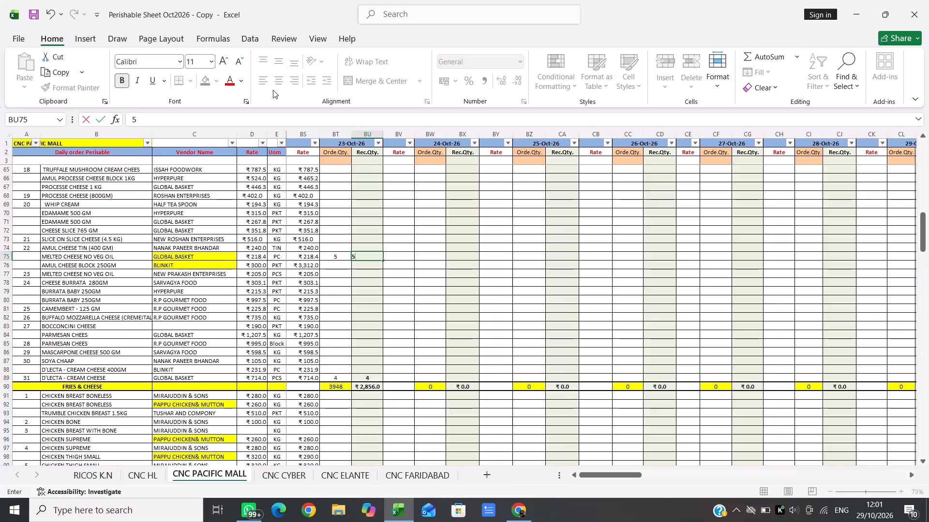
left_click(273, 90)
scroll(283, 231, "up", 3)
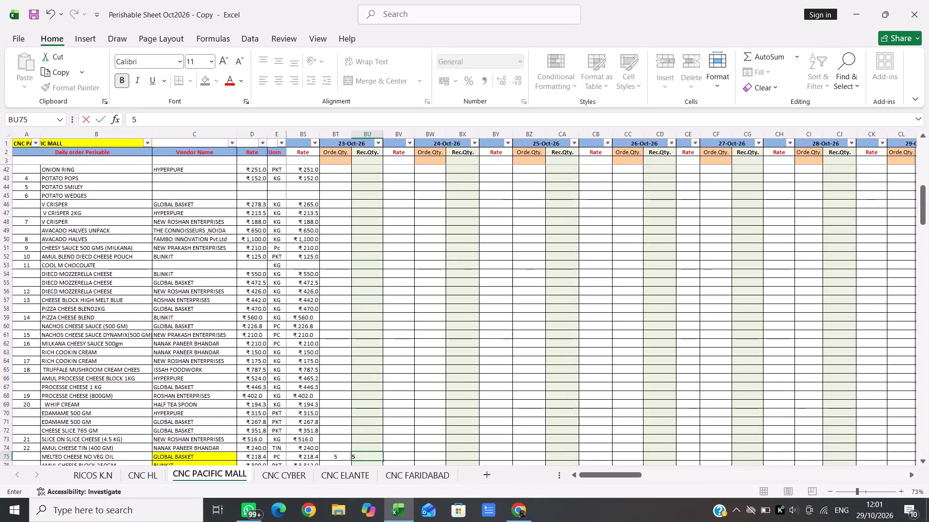
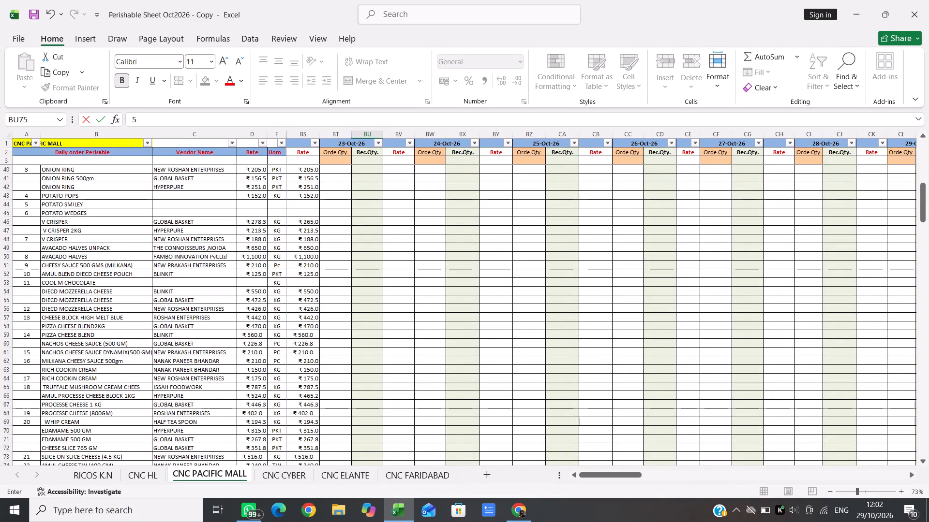
Commit 5 as the 23-Oct-26 received quantity in BU75 by moving to the GLOBAL BASKET DIECD MOZZERELLA CHEESE order quantity cell, BT55.
left_click(331, 300)
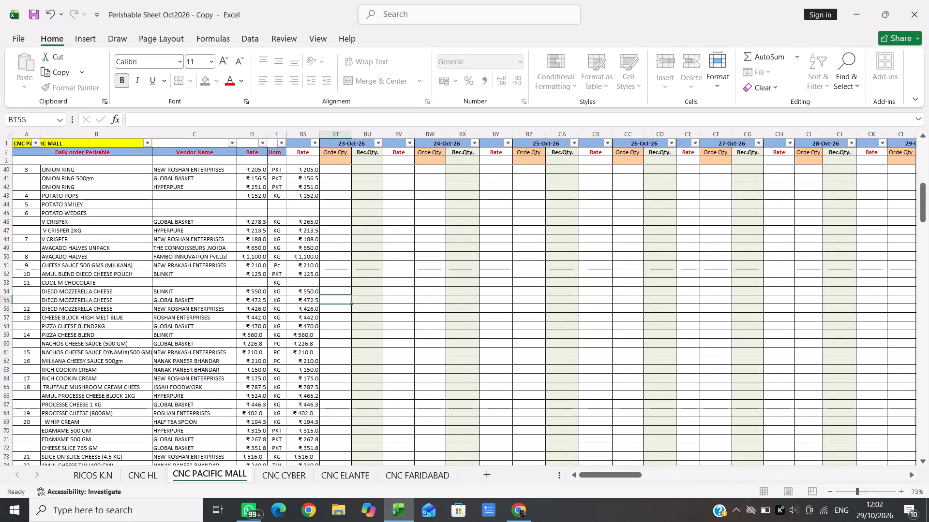
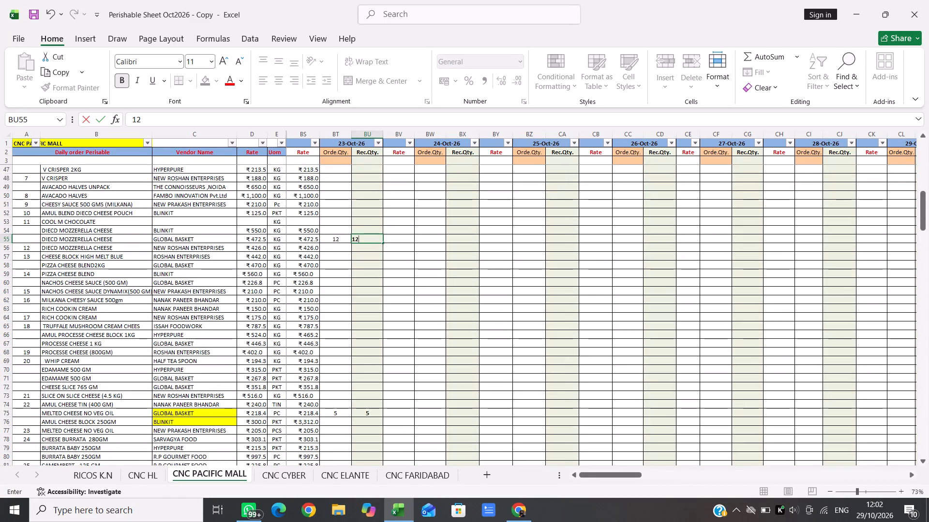
Commit 12 as the 23-Oct-26 received quantity in BU55 by moving to the GLOBAL BASKET NACHOS CHEESE SAUCE (500 GM) order quantity cell, BT60.
left_click(336, 282)
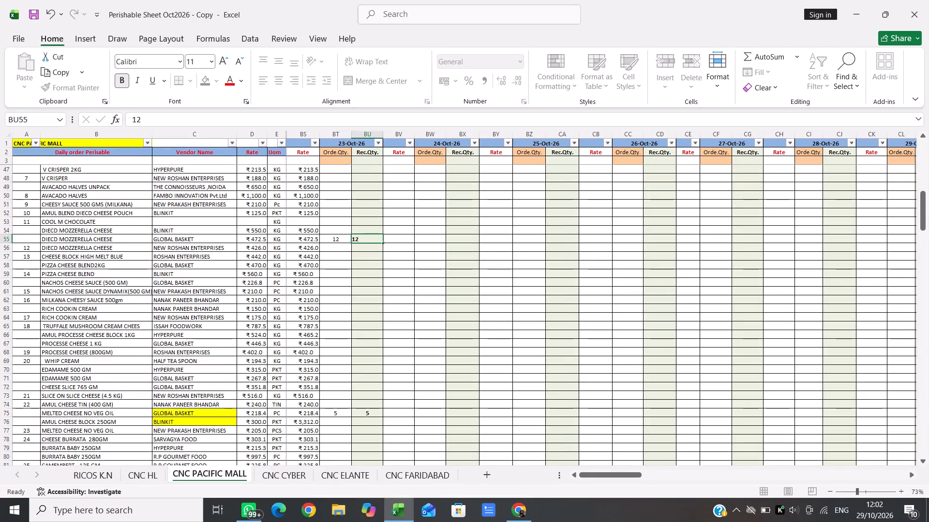
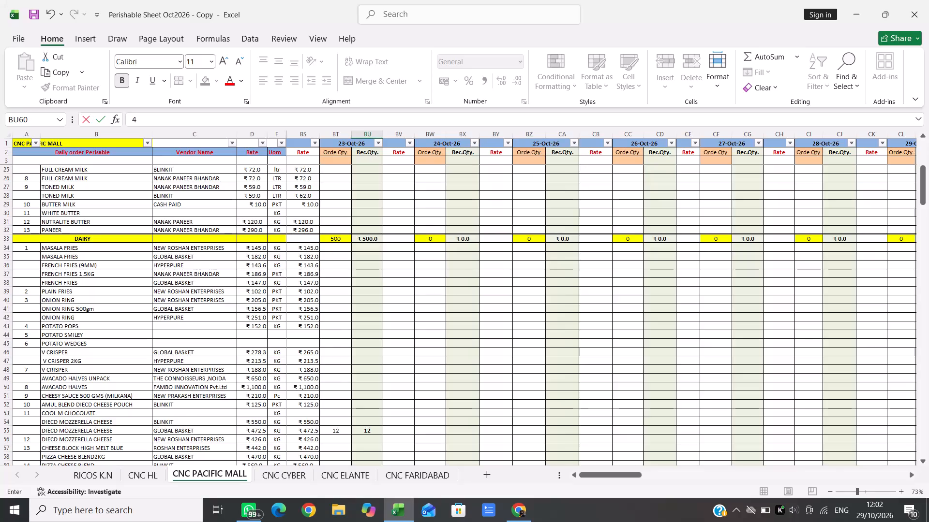
Enter 24 as both the 23-Oct-26 order and received quantities for the GLOBAL BASKET MASALA FRIES, in BT35 and BU35.
left_click(335, 255)
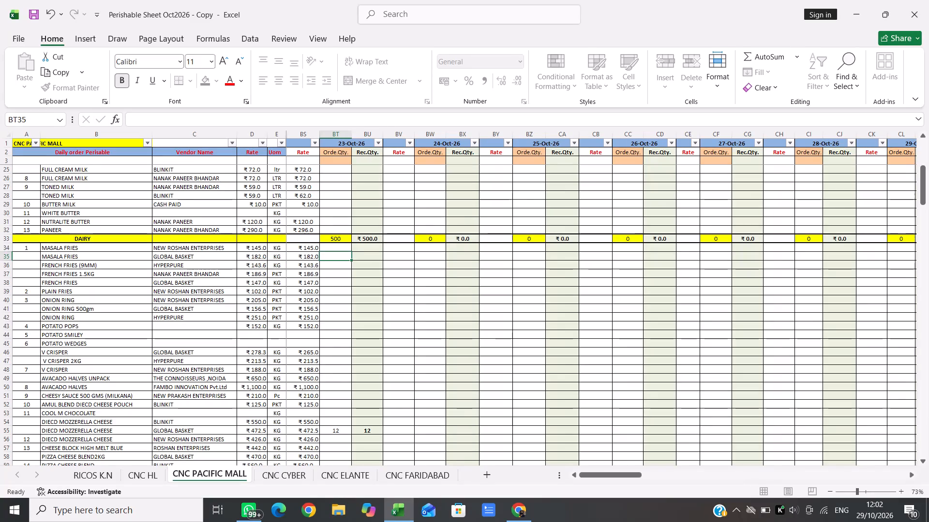
type("24")
key("Right")
type("24")
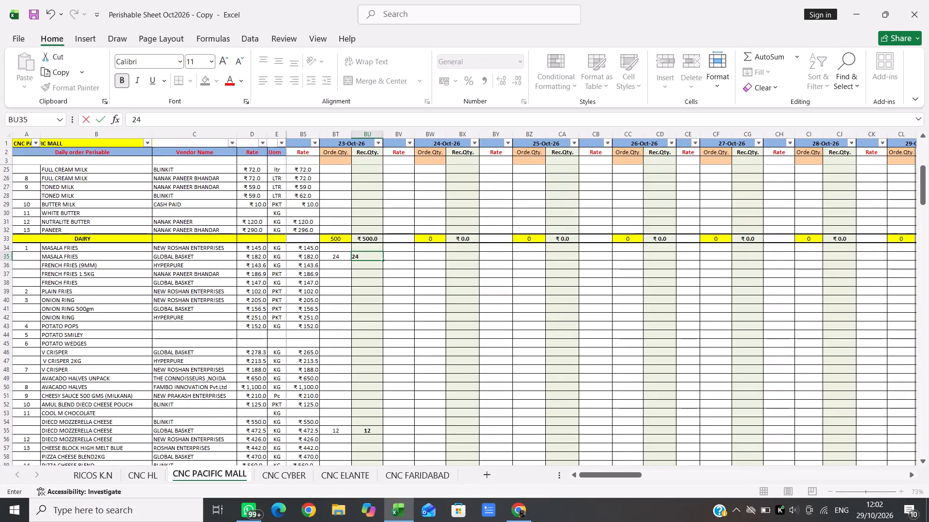
scroll(335, 255, "down", 2)
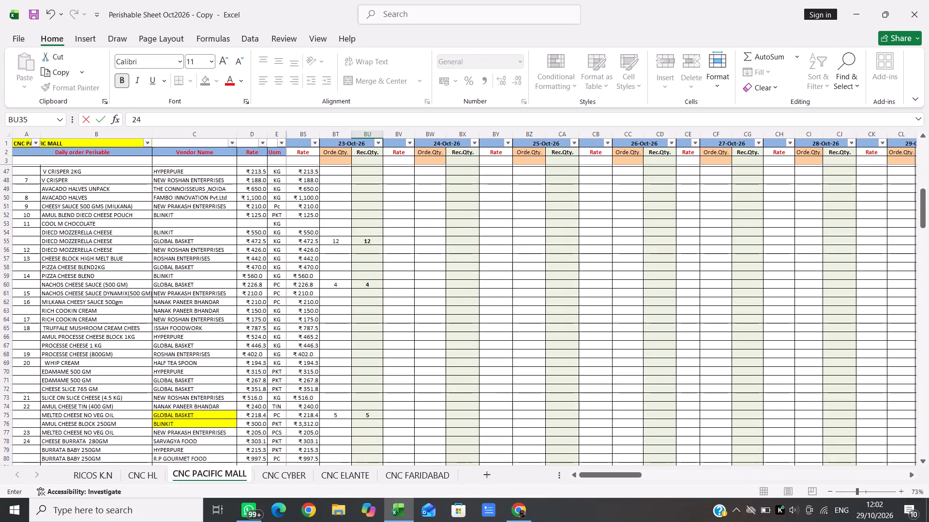
scroll(335, 255, "down", 1)
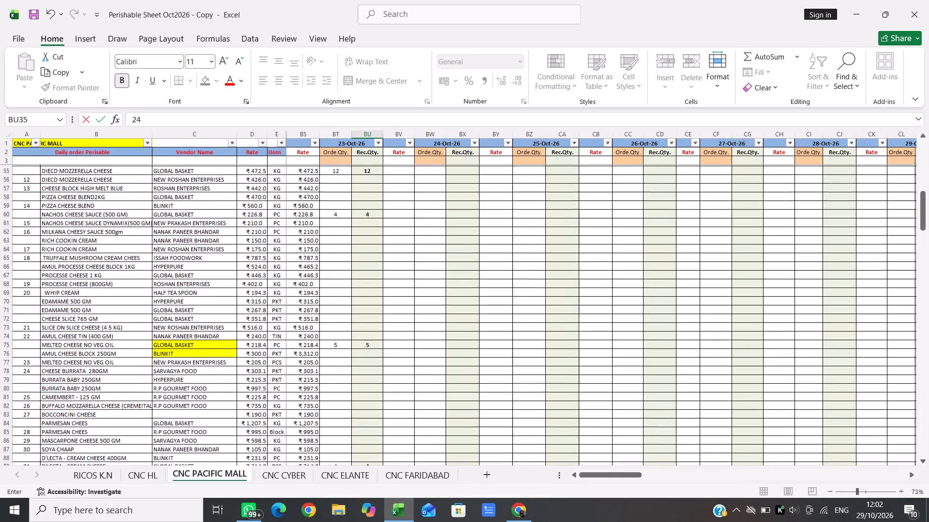
scroll(335, 255, "down", 1)
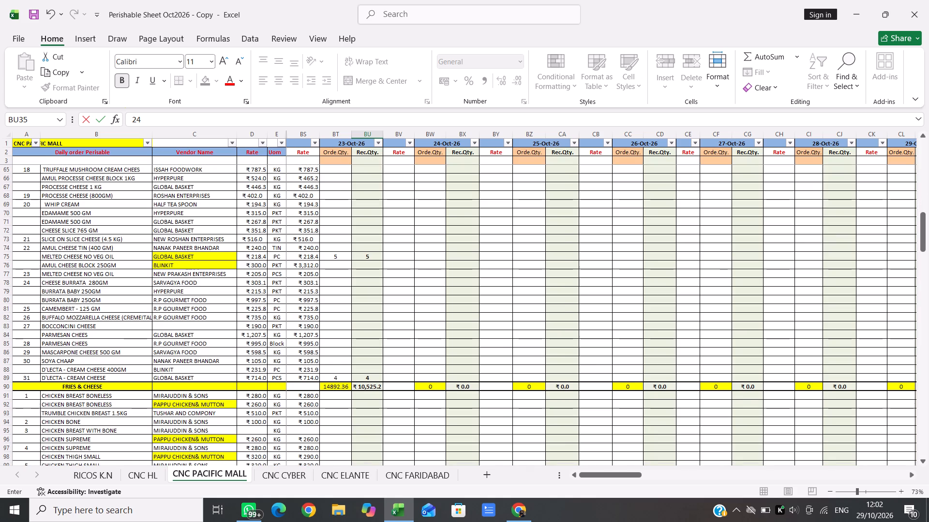
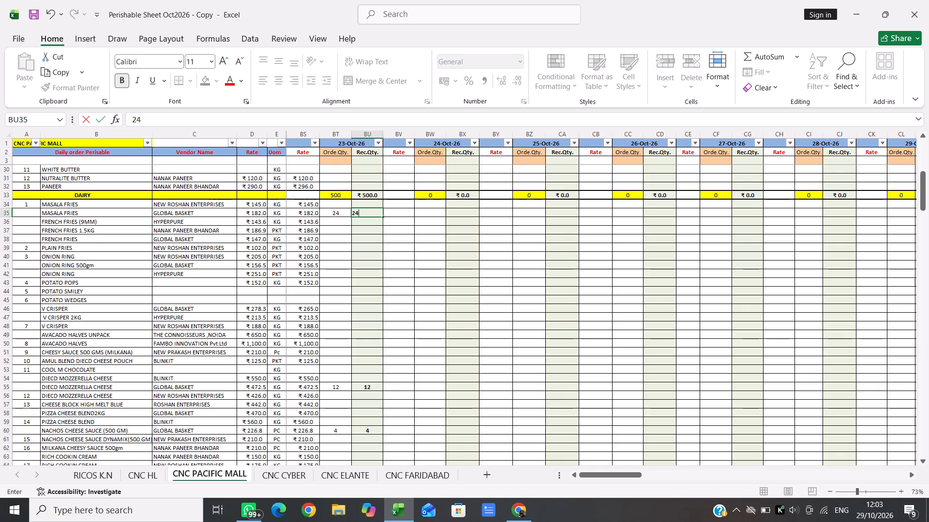
Enter a rate of 147 and an order quantity of 12.5 for 24-Oct-26 on the NUTRALITE BUTTER row, in BV31 and BW31.
left_click(399, 176)
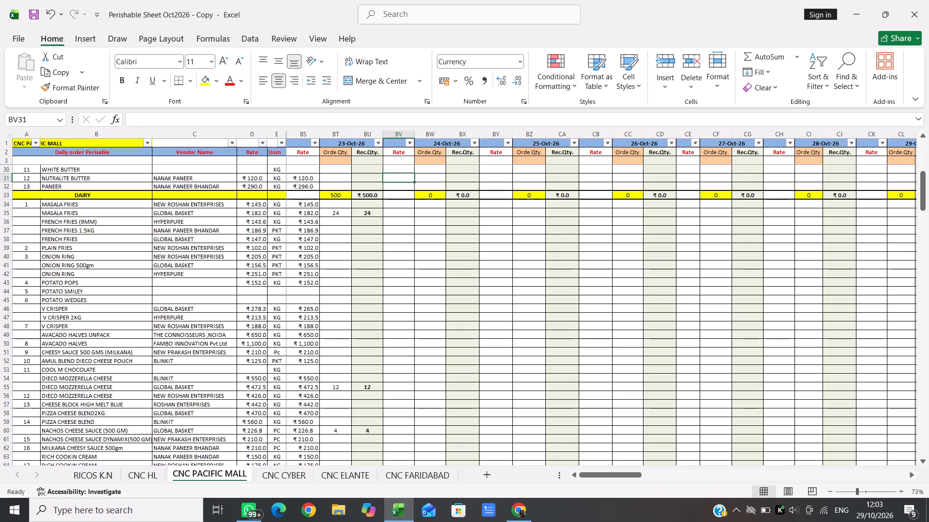
type("17")
key("BackSpace")
type("47")
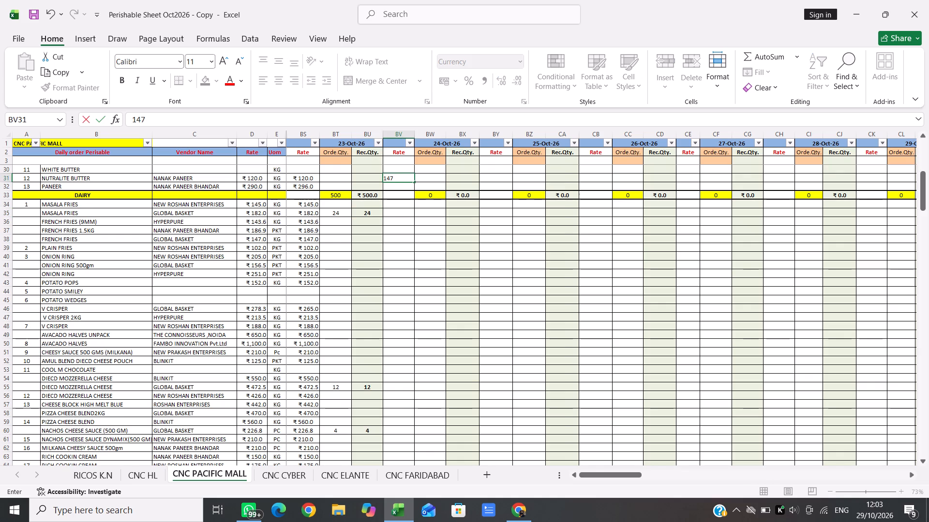
key("Right")
type("12.5")
key("Right")
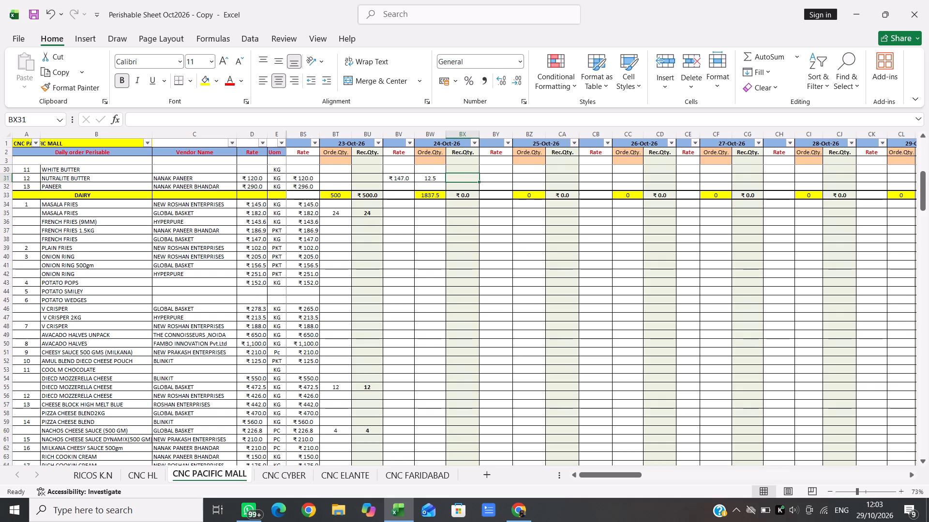
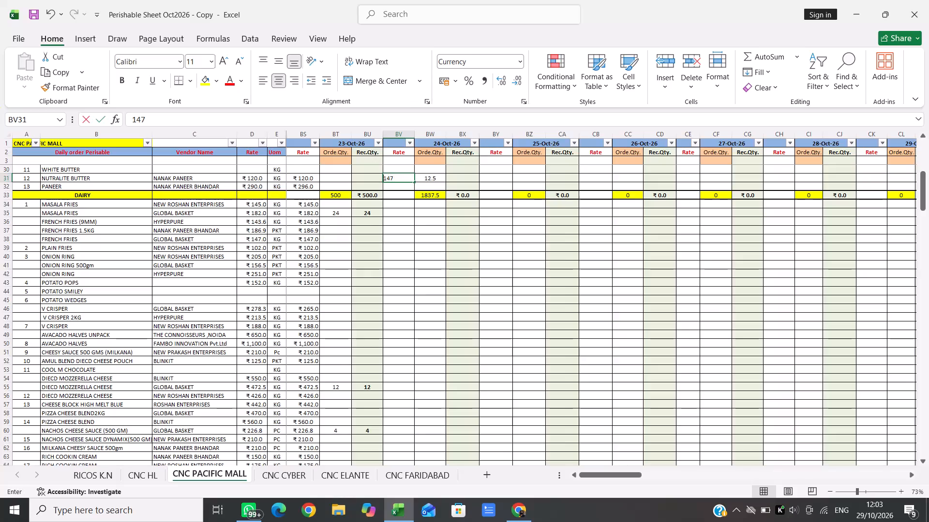
Clear the 24-Oct-26 rate and order quantity from the NUTRALITE BUTTER row, in BV31 and BW31.
key("Right")
key("BackSpace")
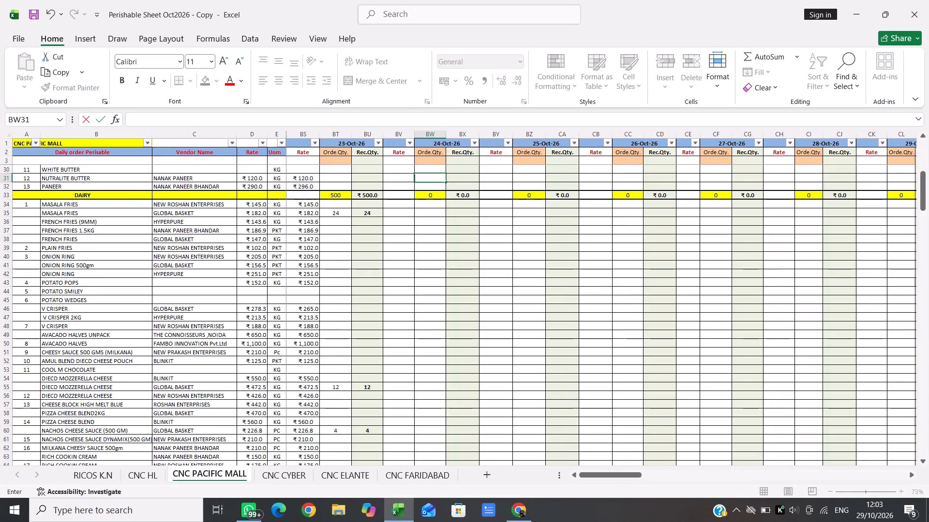
Enter 12.5 as both the order and received quantity for 23-Oct-26 on the GLOBAL BASKET FRENCH FRIES row, in BT38 and BU38.
left_click(329, 237)
type("12.5")
key("Right")
type("12..5")
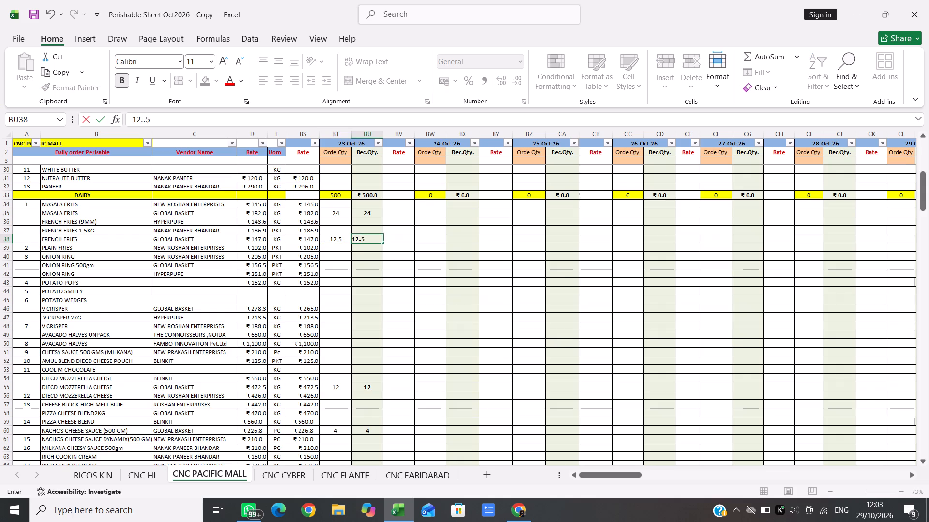
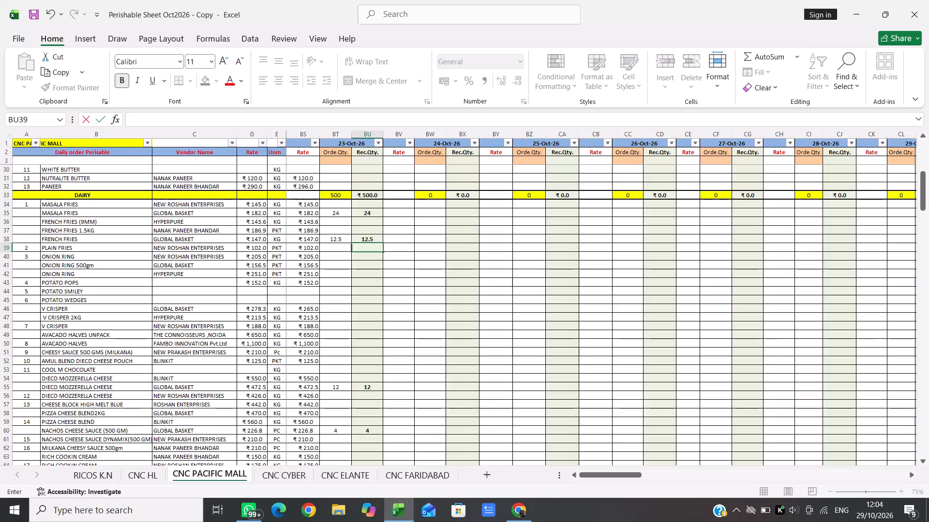
Search the sheet for "whip c" and select the 23-Oct-26 order quantity cell, BT69, on the HALF TEA SPOON WHIP CREAM row.
key("ctrl+f")
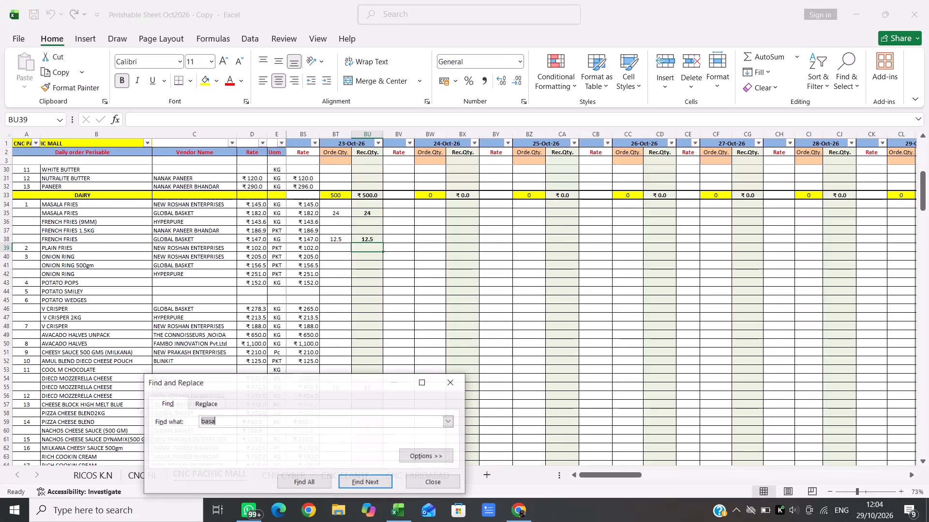
key("BackSpace")
key("BackSpace")
key("BackSpace")
type("whip c")
key("Return")
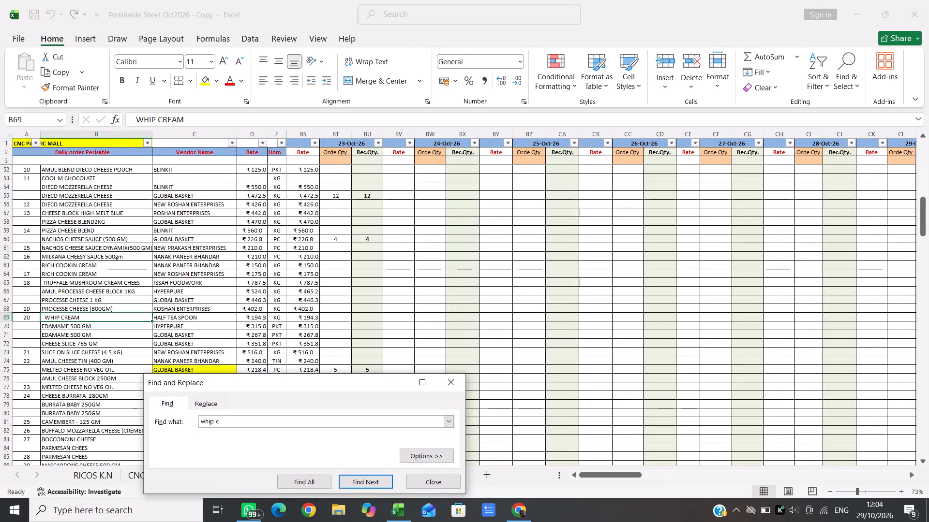
left_click(457, 384)
key("Right")
key("Right")
key("Right")
key("Right")
key("Right")
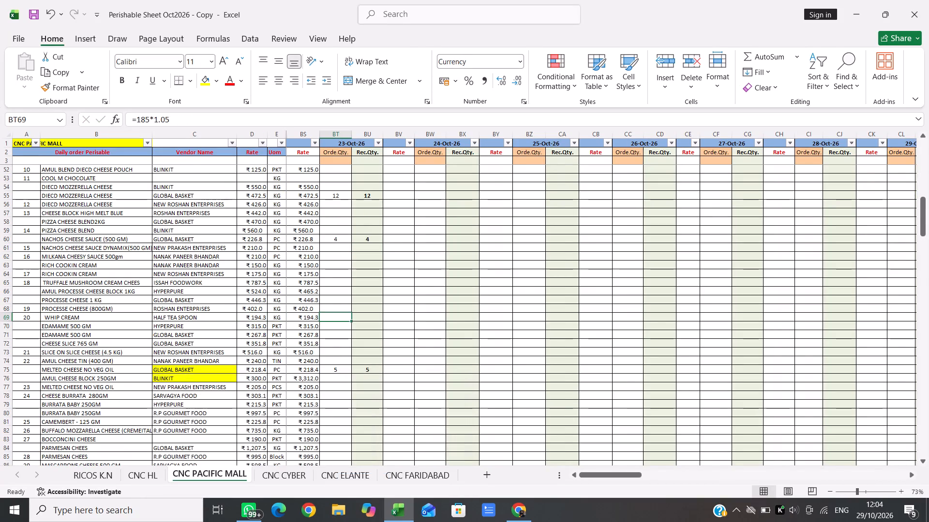
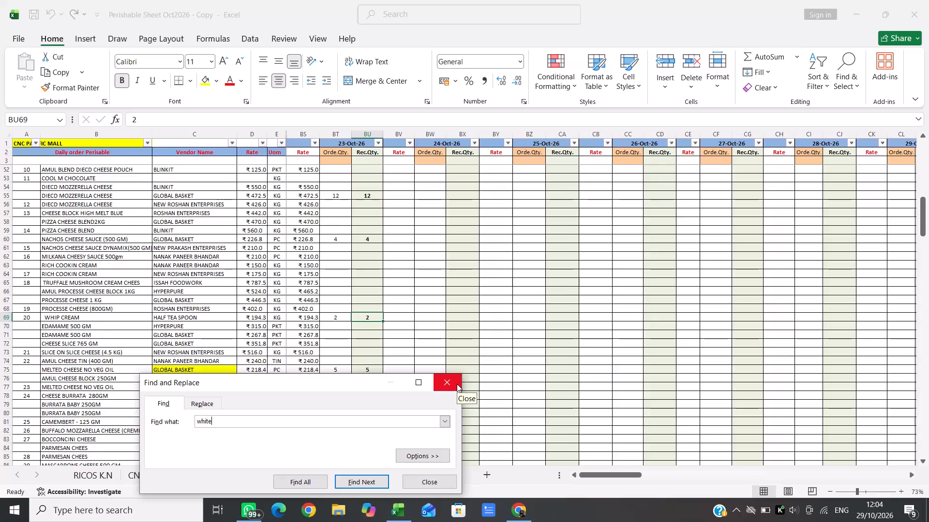
Search the sheet for "white" and move along the HALF TEA SPOON WHITE SPONGE row to the rate cell, BS245, before the 23-Oct-26 quantities.
key("Return")
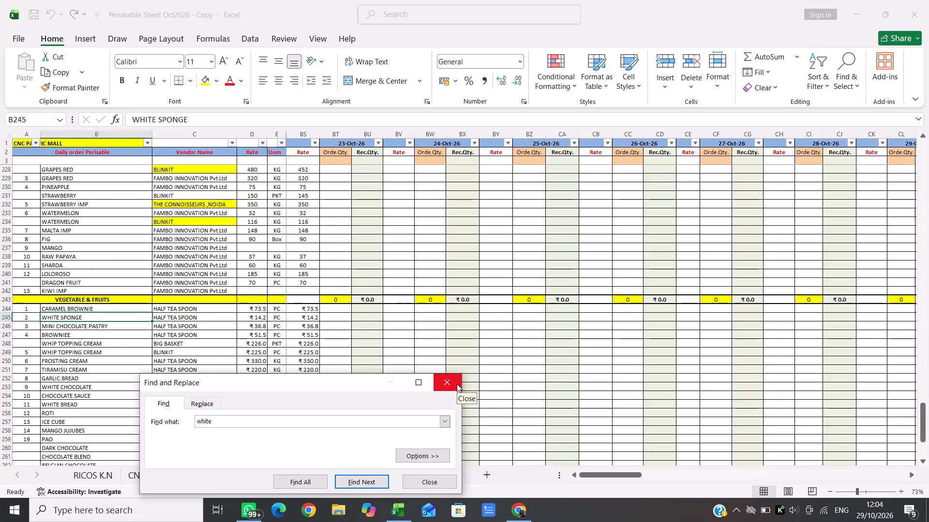
left_click(457, 384)
key("Right")
key("Right")
key("Right")
key("Right")
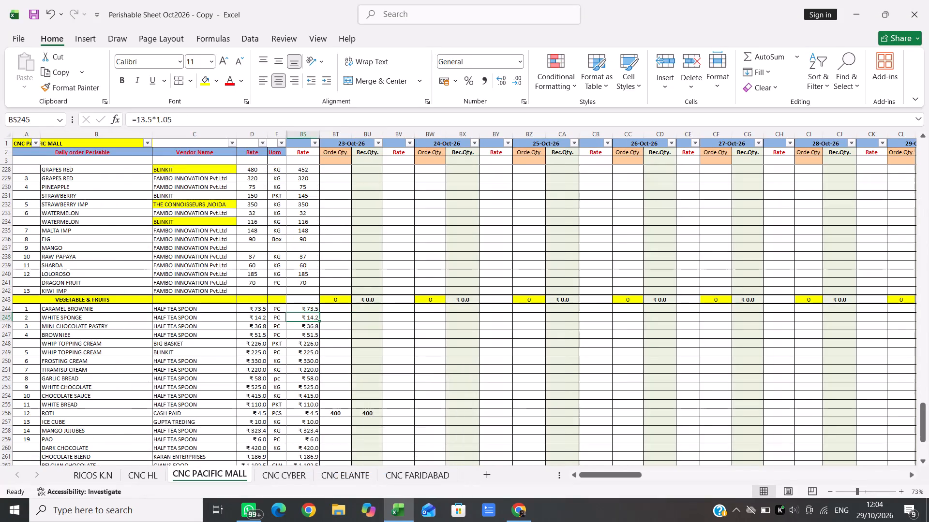
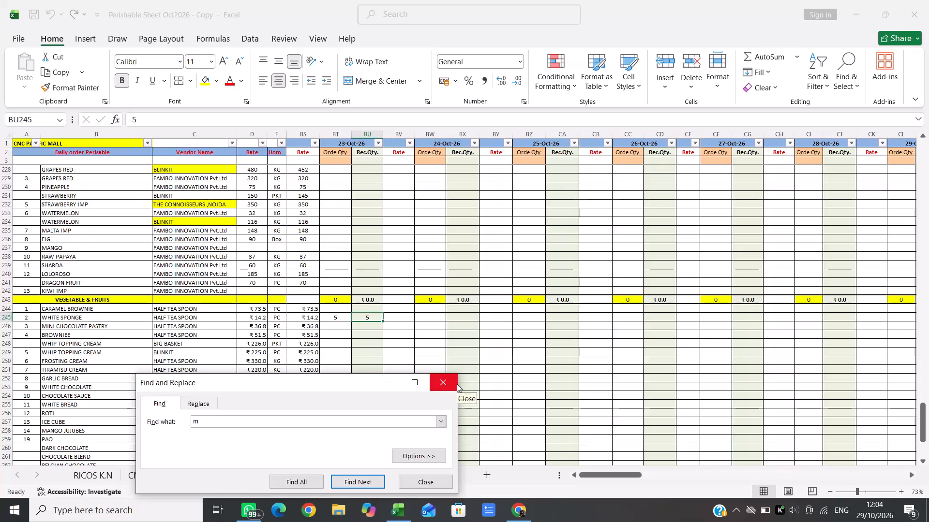
Search the sheet for "mini" and move along the HALF TEA SPOON MINI CHOCOLATE PASTRY row toward the 23-Oct-26 columns.
type("ini")
key("Return")
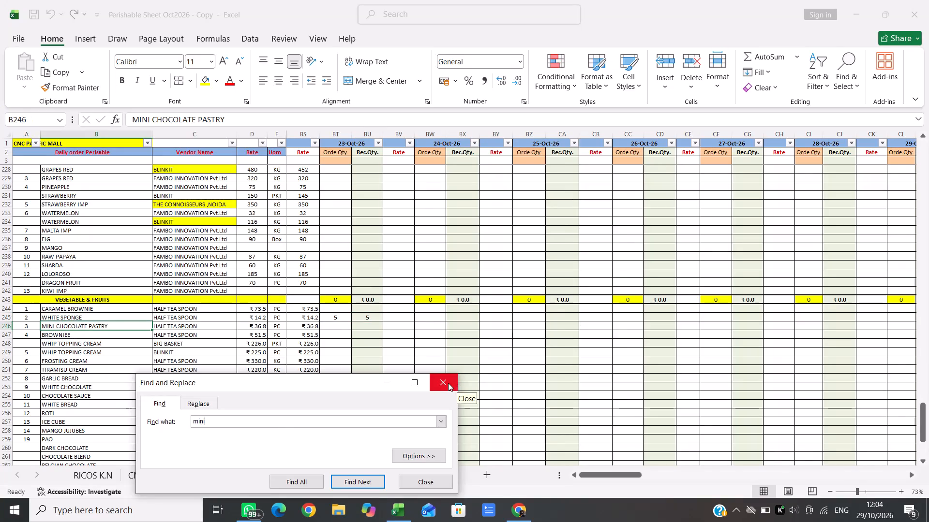
left_click(448, 383)
key("Right")
key("Right")
key("Right")
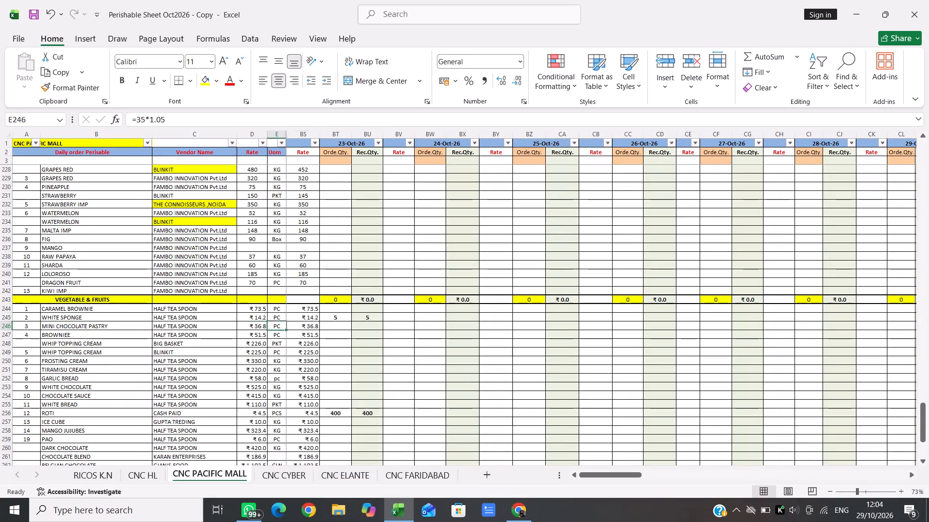
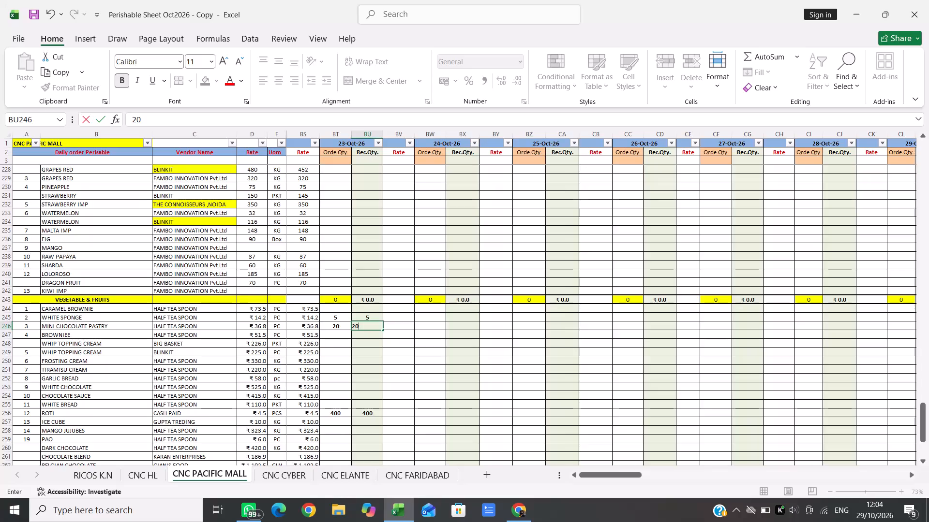
Commit 20 as the 23-Oct-26 received quantity for HALF TEA SPOON's MINI CHOCOLATE PASTRY and move to the BROWNIEE order quantity.
left_click(339, 335)
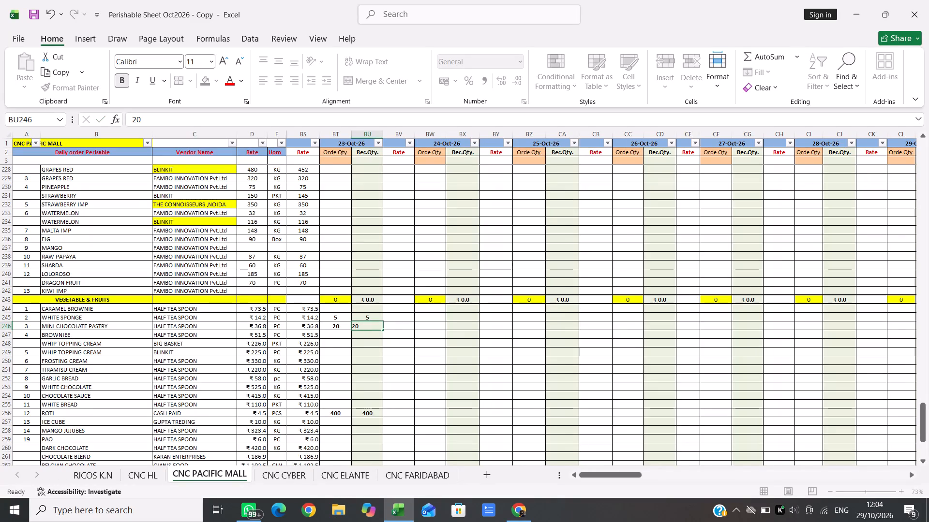
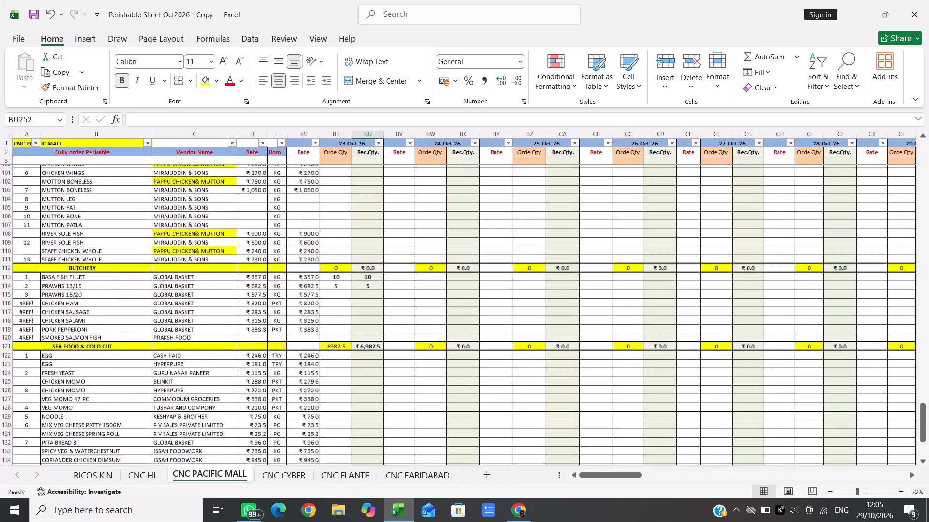
Copy the blank 23-Oct-26 order quantity cell of CELERY onto GREEN CHILLI's order cell to clear its yellow highlight.
left_click(343, 258)
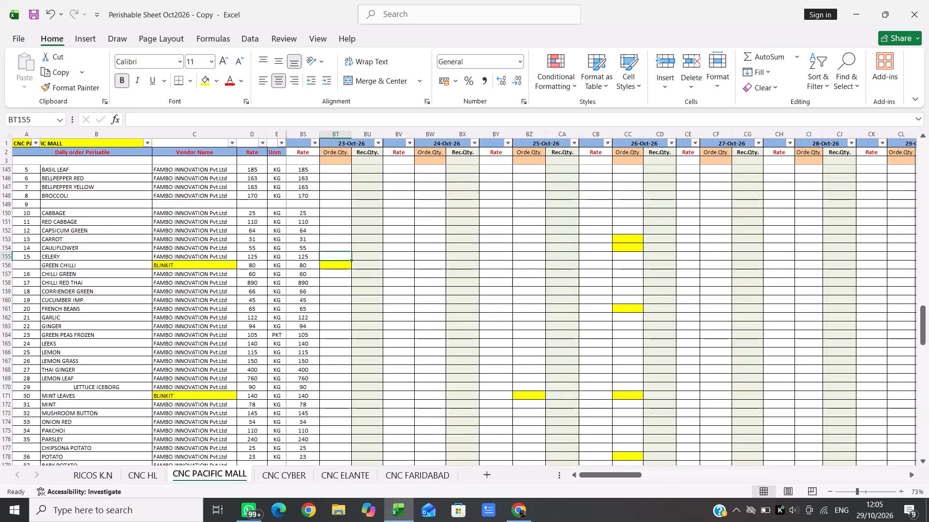
key("ctrl+c")
key("Down")
key("Return")
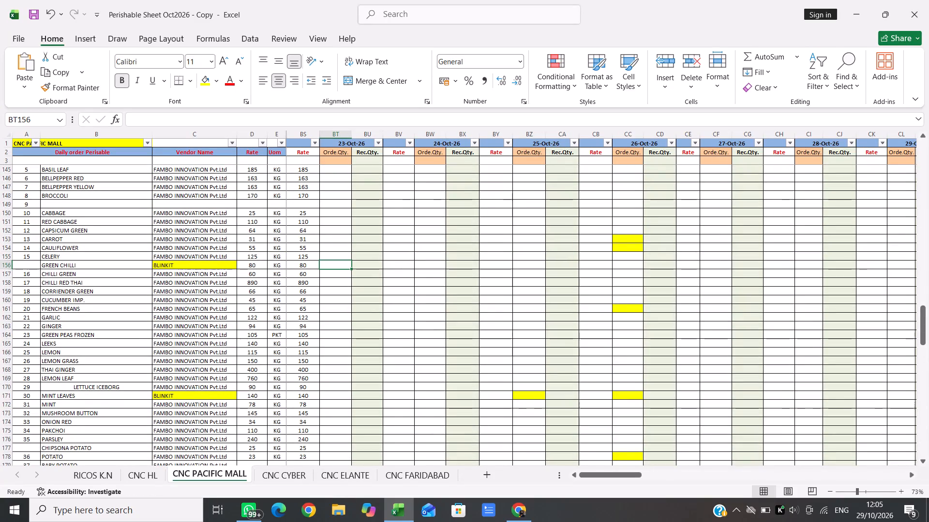
left_click(355, 232)
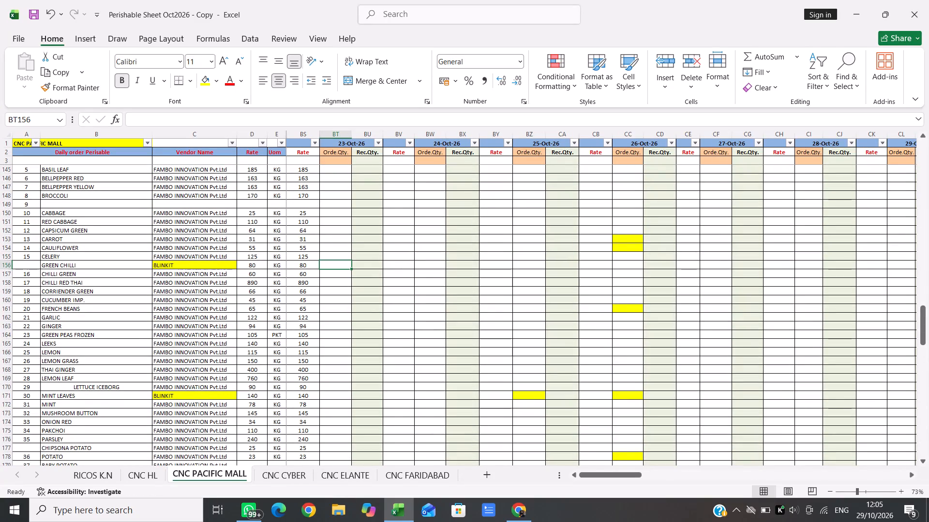
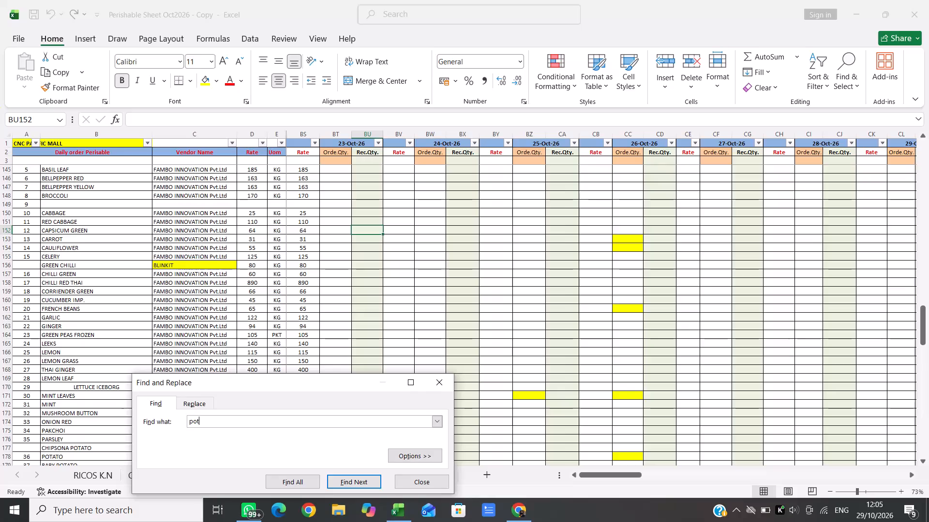
Search the sheet for "pota" and go to the 23-Oct-26 order quantity cell of CHIPSONA POTATO.
key("BackSpace")
key("BackSpace")
key("a")
key("Return")
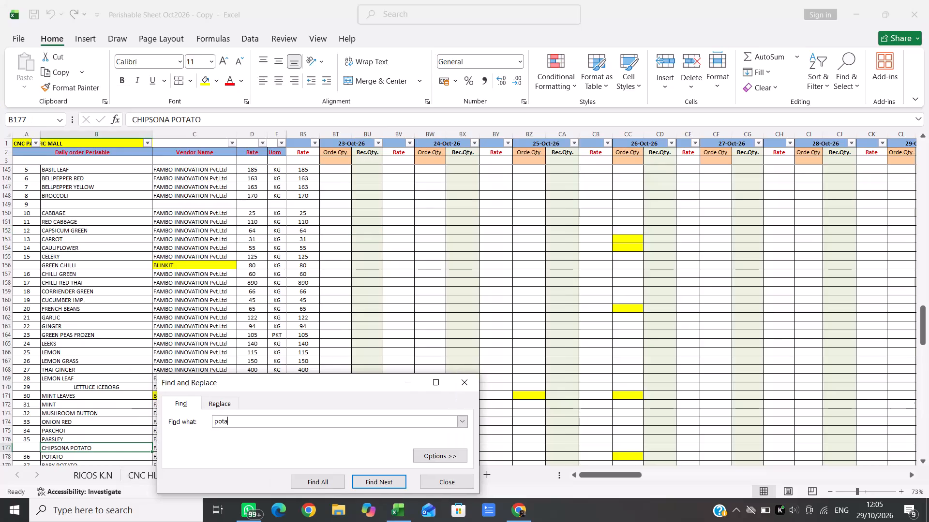
left_click(464, 379)
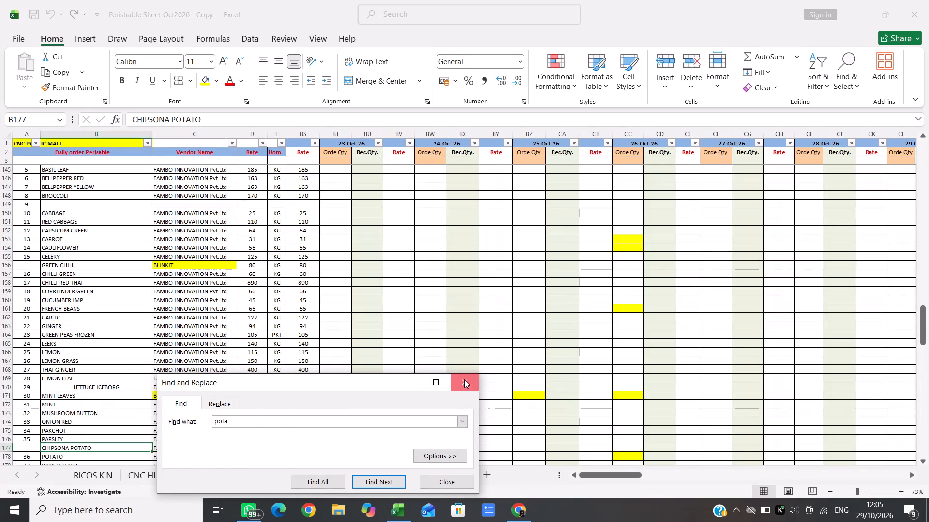
key("Right")
key("Right")
key("Right")
key("Right")
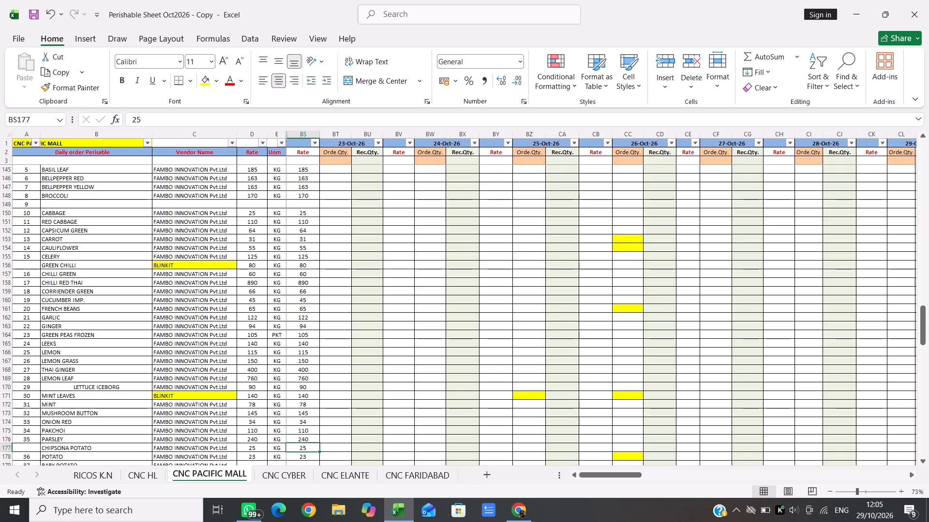
key("Right")
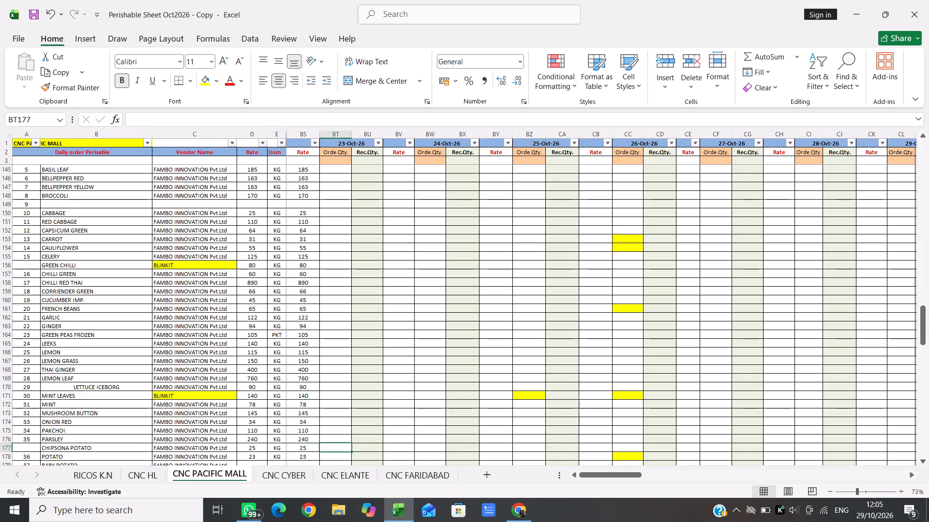
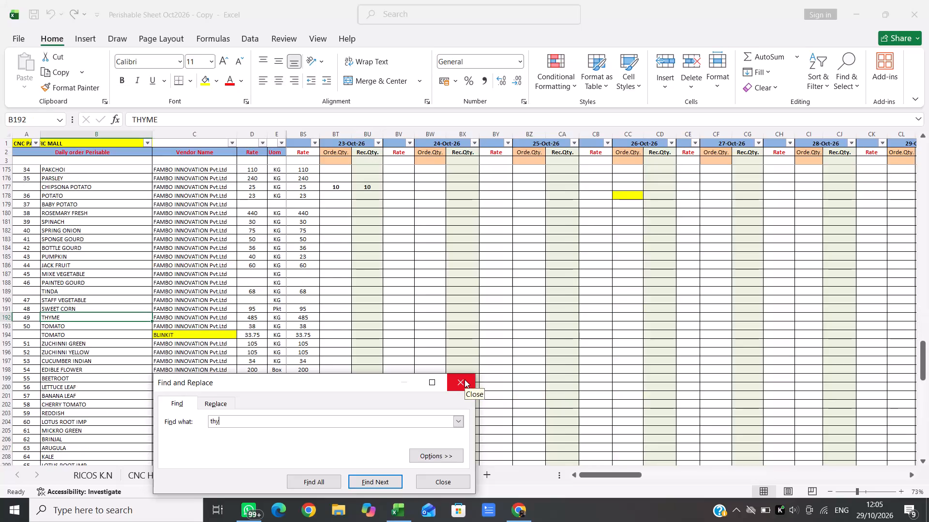
Close the search at the THYME match and move along its row to the 23-Oct-26 columns.
left_click(464, 379)
key("Right")
key("Right")
key("Right")
key("Right")
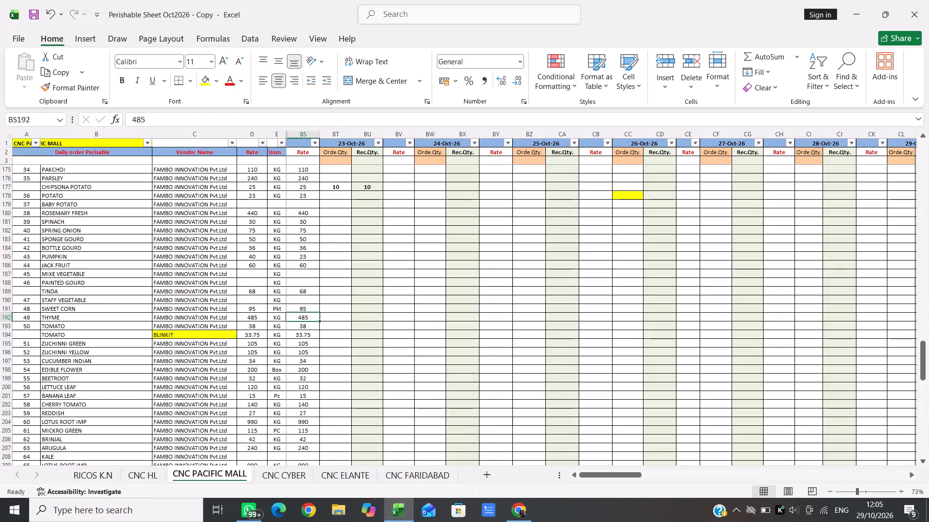
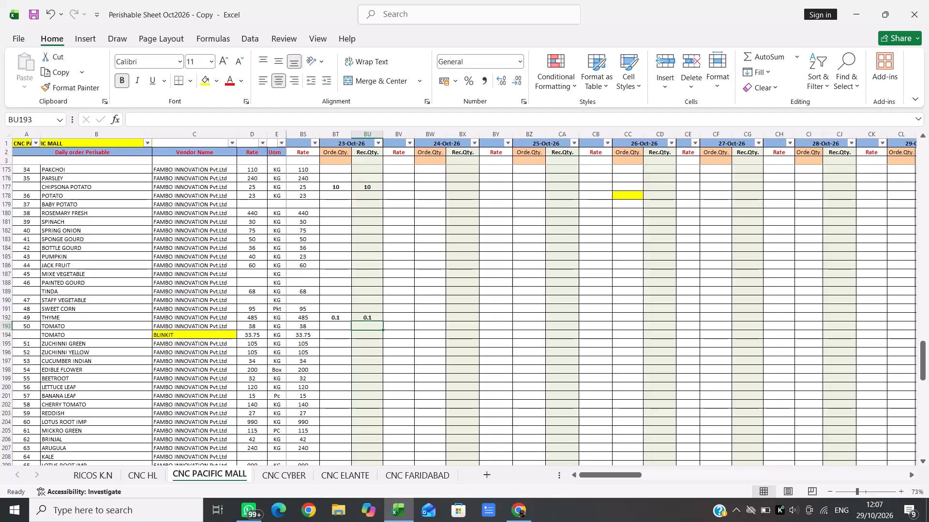
Go to the 23-Oct-26 order quantity cell of the FAMBO INNOVATION TOMATO row.
key("Left")
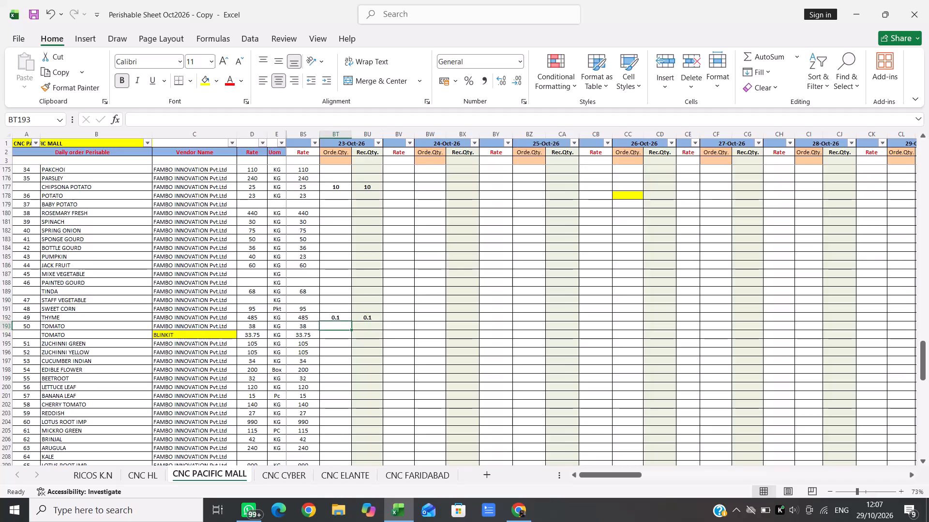
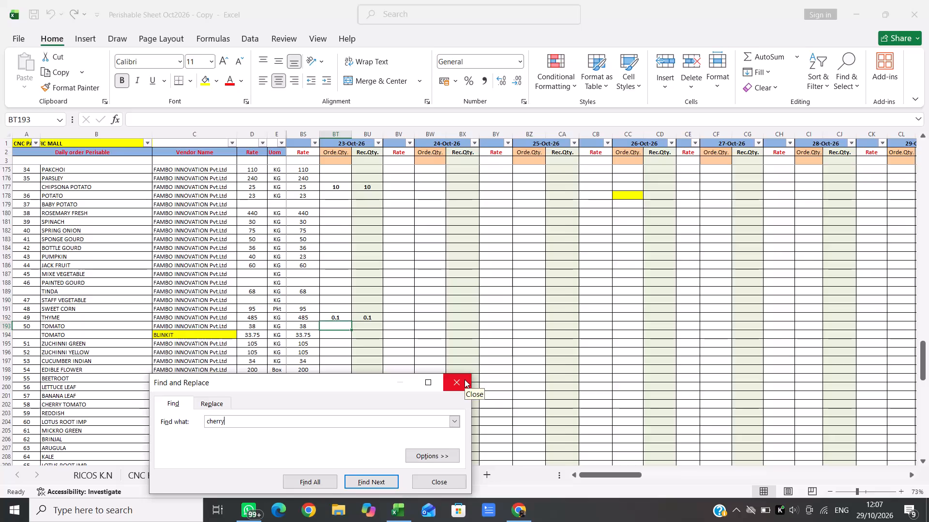
Search the sheet for "cherry" and move along the CHERRY TOMATO row toward its 23-Oct-26 order quantity cell.
key("Return")
left_click(472, 379)
key("Right")
key("Right")
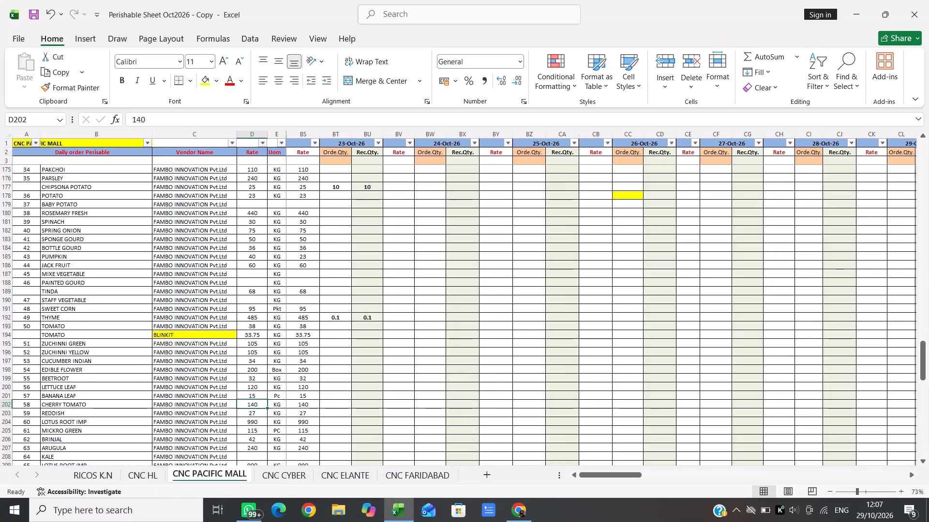
key("Right")
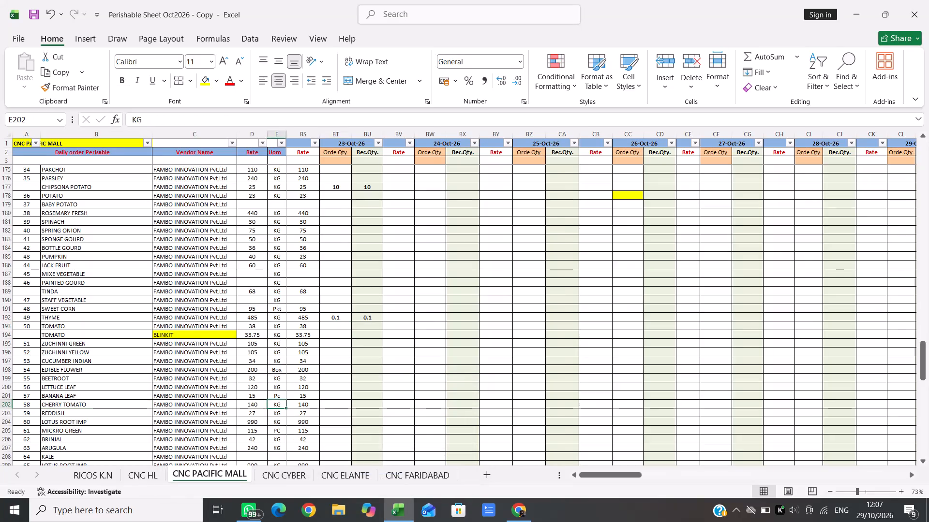
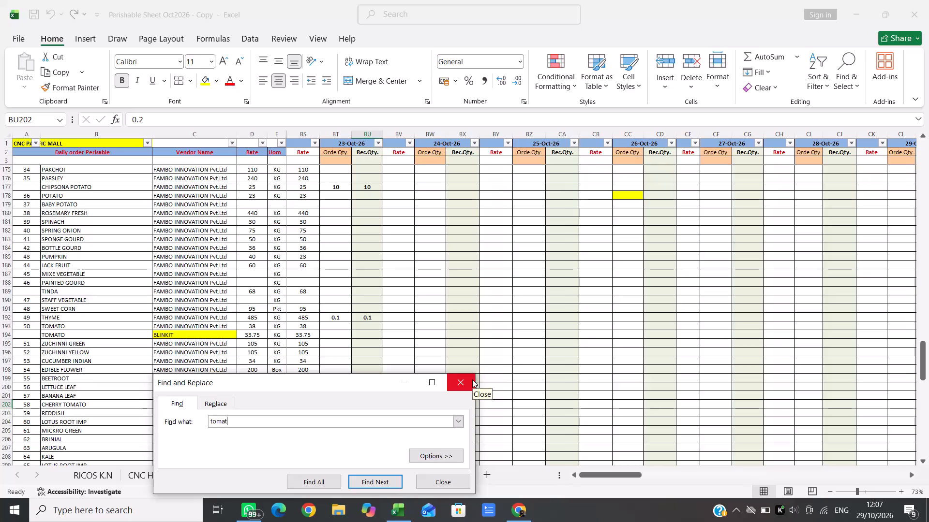
Search the sheet for "tomat" and go to the 23-Oct-26 order quantity cell of the FAMBO INNOVATION TOMATO row.
key("Return")
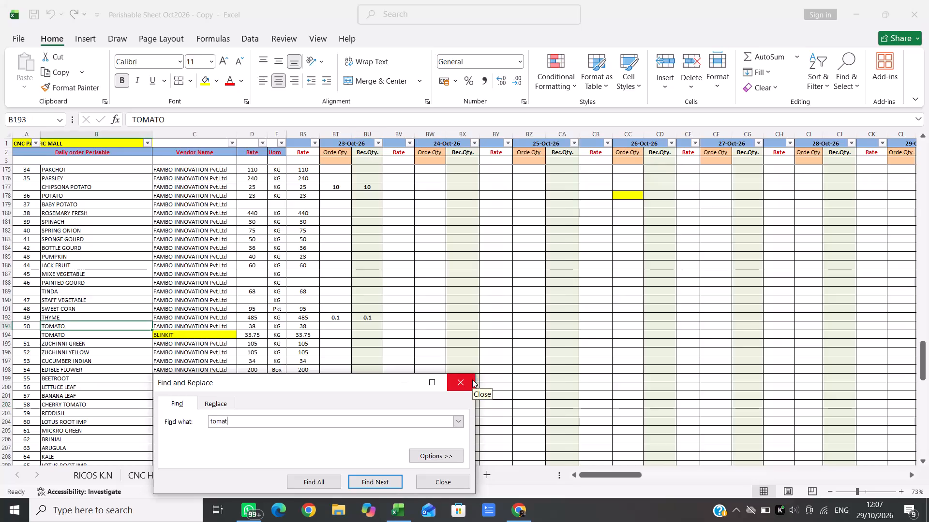
left_click(465, 379)
key("Right")
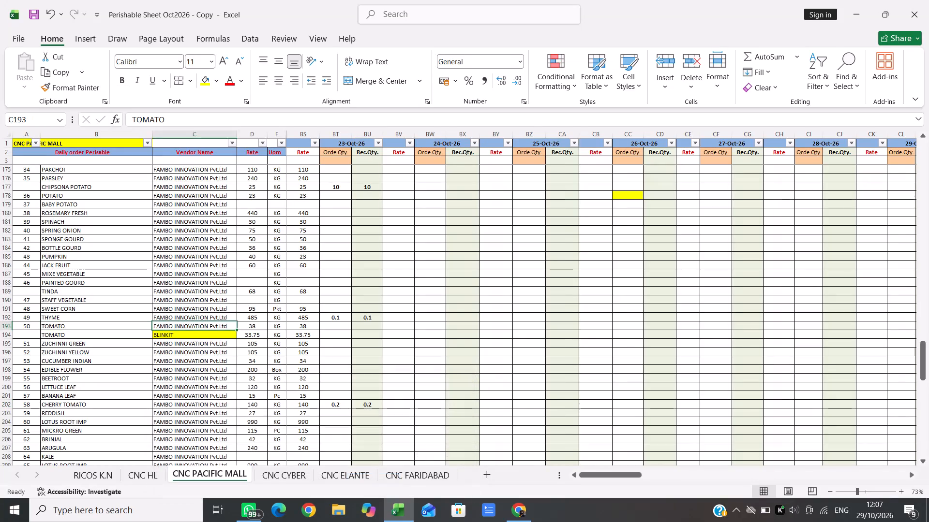
key("Right")
key("Right")
key("Right")
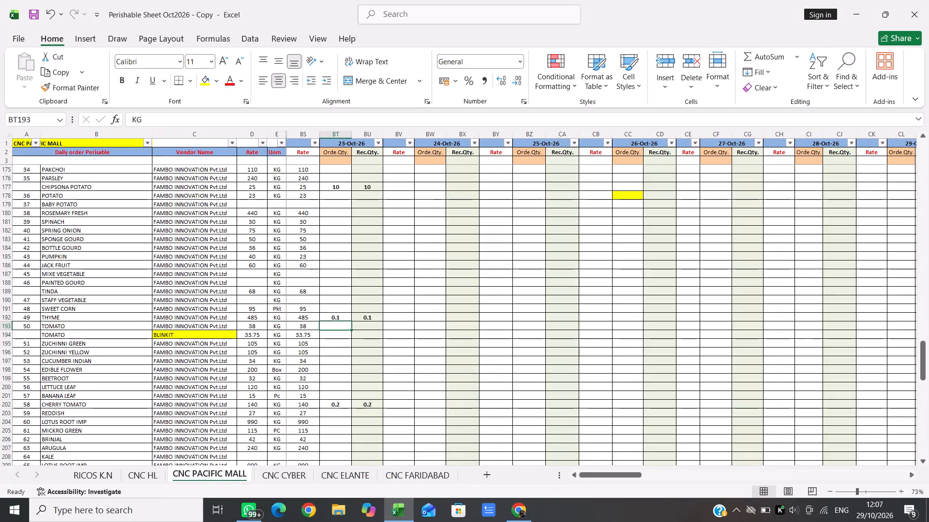
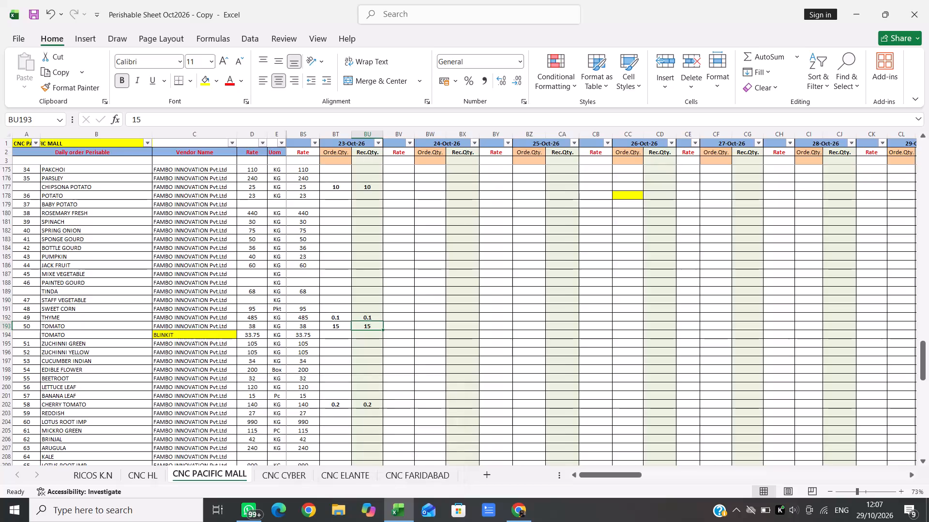
Go to the 23-Oct-26 received quantity cell of the FAMBO INNOVATION ZUCHINNI GREEN row.
key("Down")
key("Down")
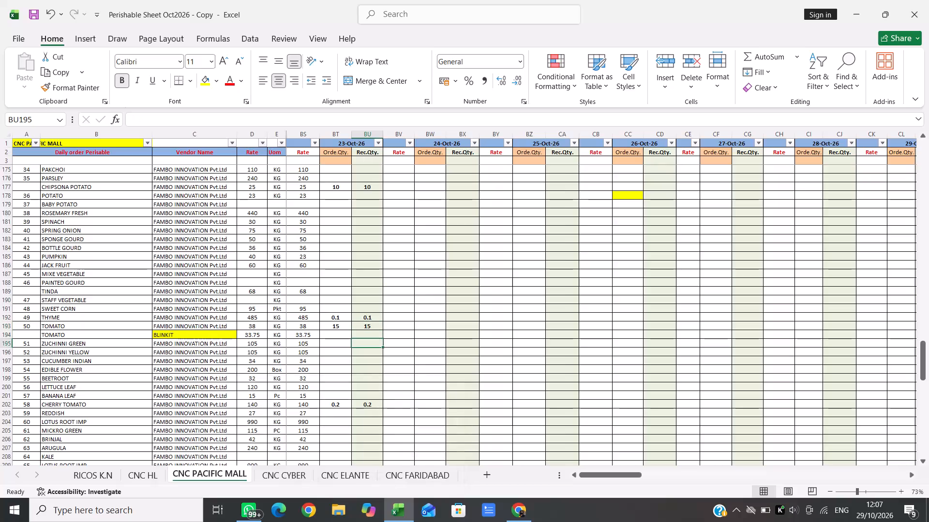
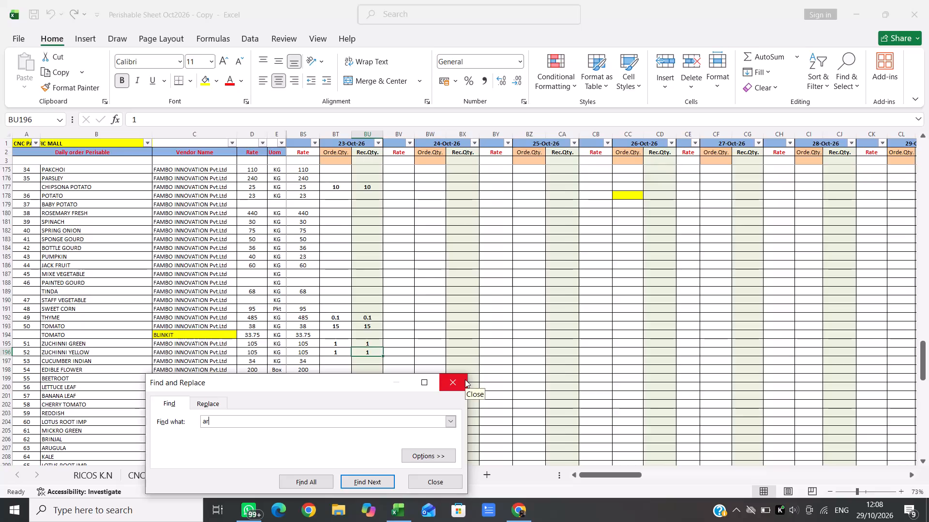
Search the sheet for "aru" and go to the ARUGULA row's 23-Oct-26 order quantity cell.
key("Return")
left_click(465, 379)
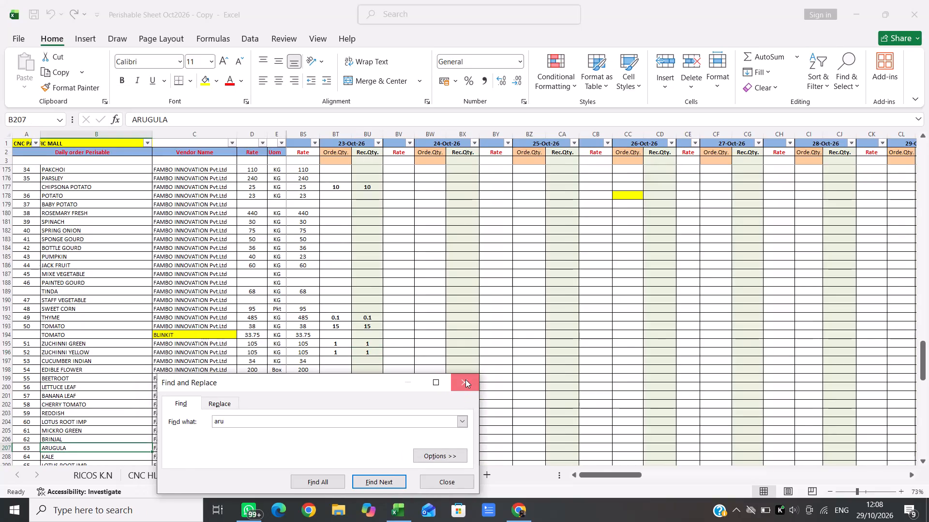
key("Right")
key("Right")
key("Right")
key("Right")
key("Right")
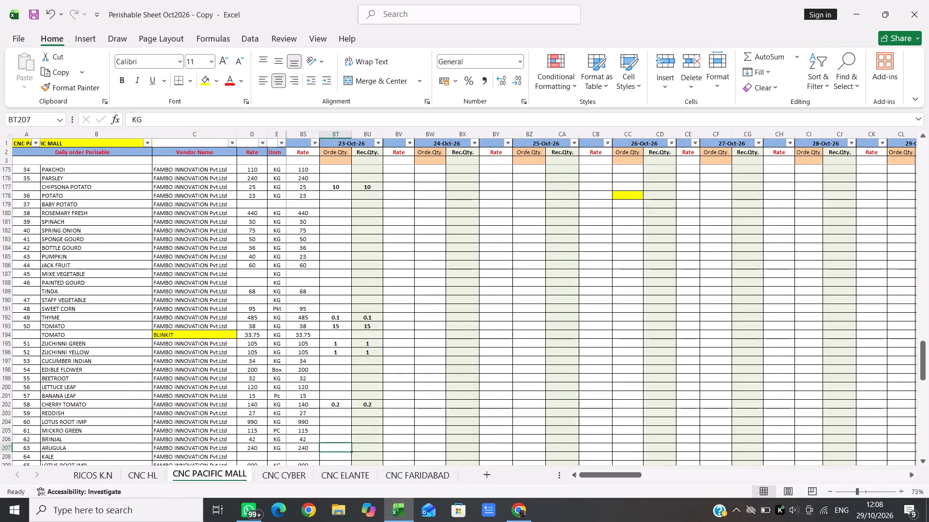
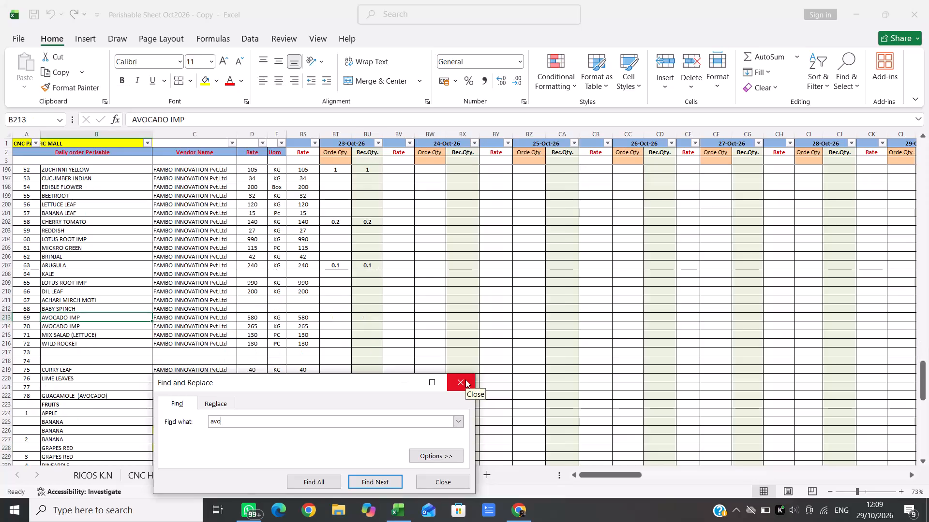
Enter 1 as the 23-Oct-26 order quantity for the AVOCADO IMP row with the 580 rate.
left_click(465, 379)
key("Right")
key("Right")
key("Right")
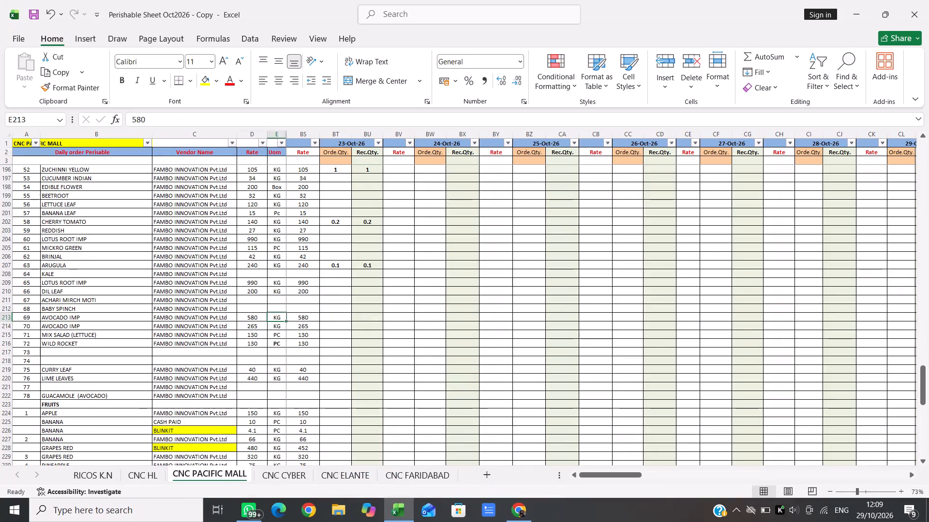
key("Right")
key("Right")
key("1")
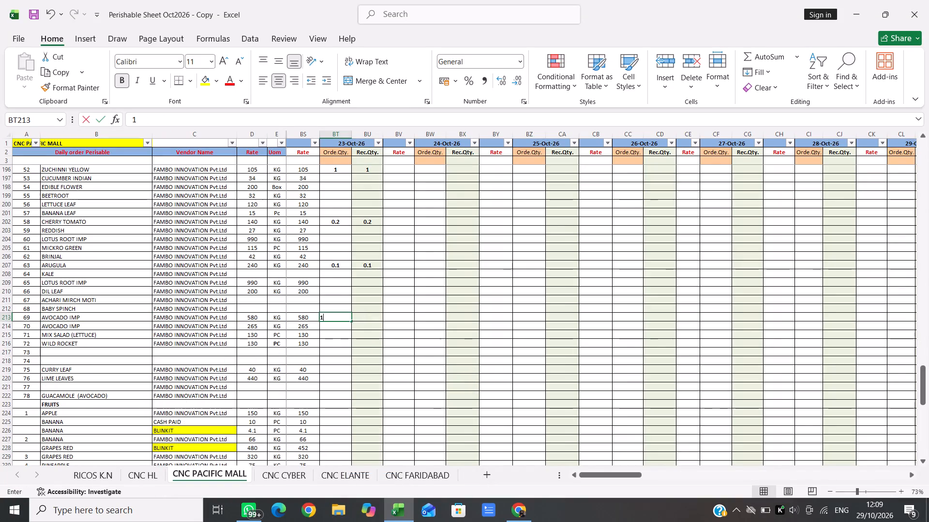
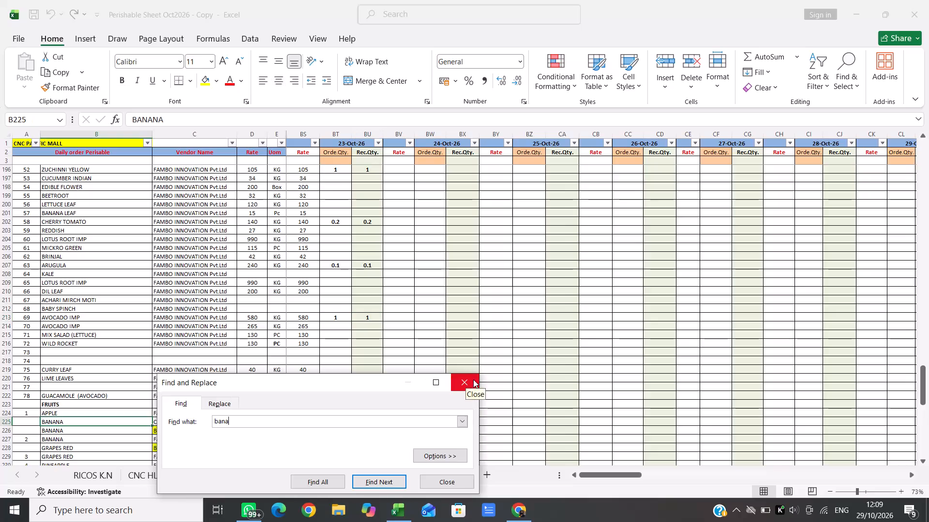
Find the BANANA LEAF row with the search text "bana" and go to its 23-Oct-26 order quantity cell.
key("Return")
key("Return")
key("Return")
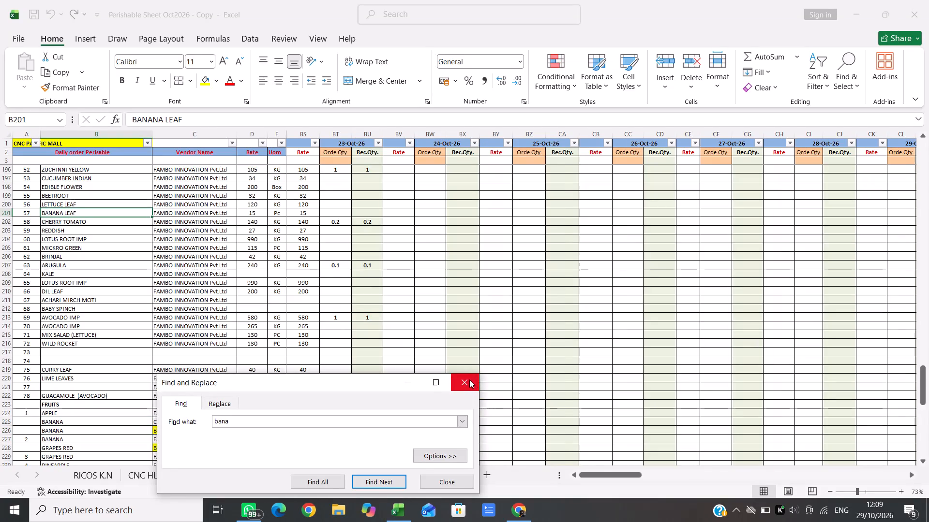
left_click(467, 379)
key("Right")
key("Right")
key("Right")
key("Right")
key("Right")
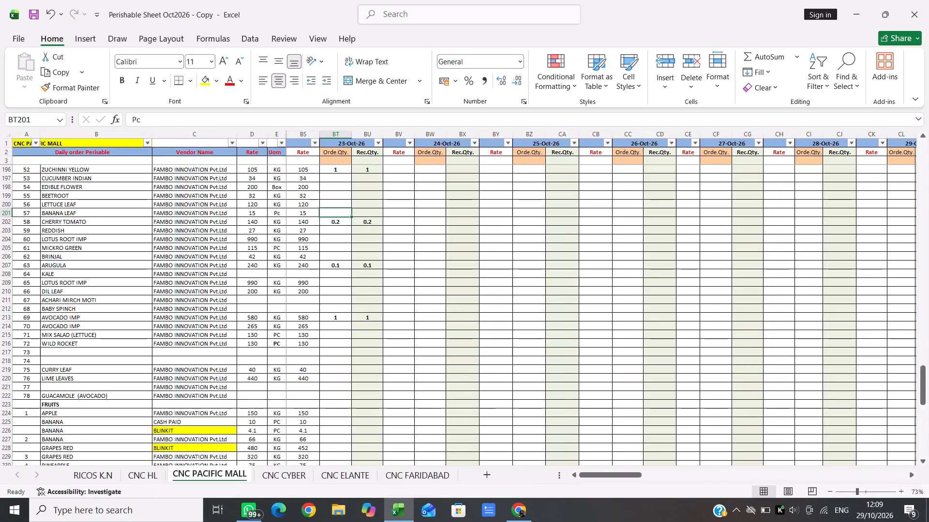
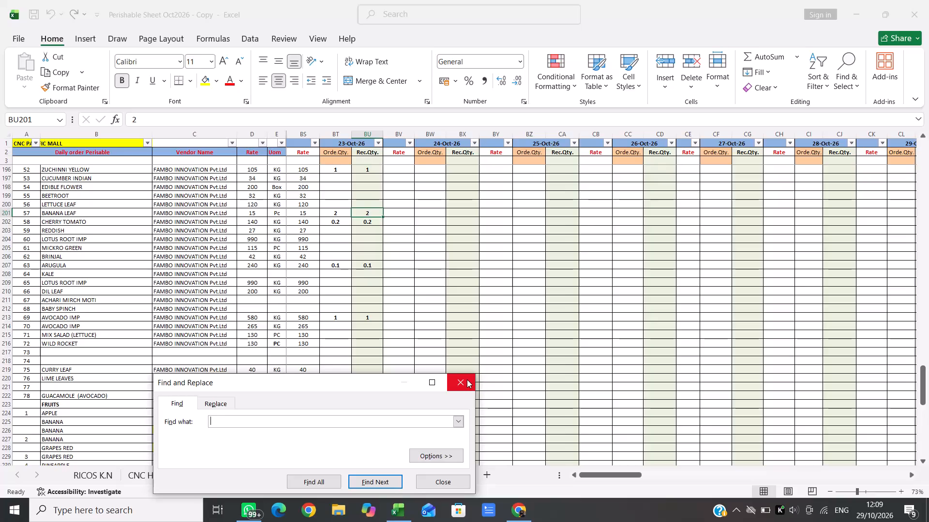
Find the FAMBO INNOVATION Pvt.Ltd BANANA row with the search text "bana" and enter 0.5 as its 23-Oct-26 order quantity.
type("ana")
key("Return")
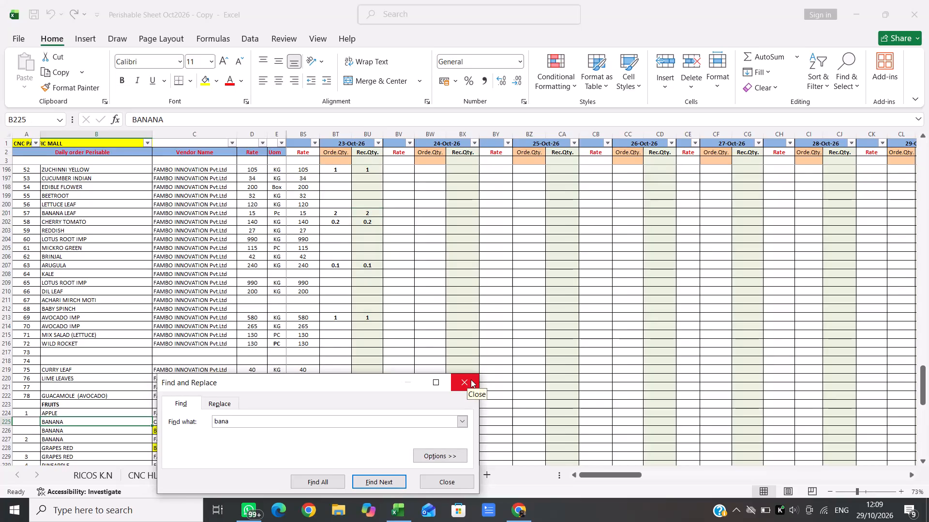
left_click(471, 379)
key("Down")
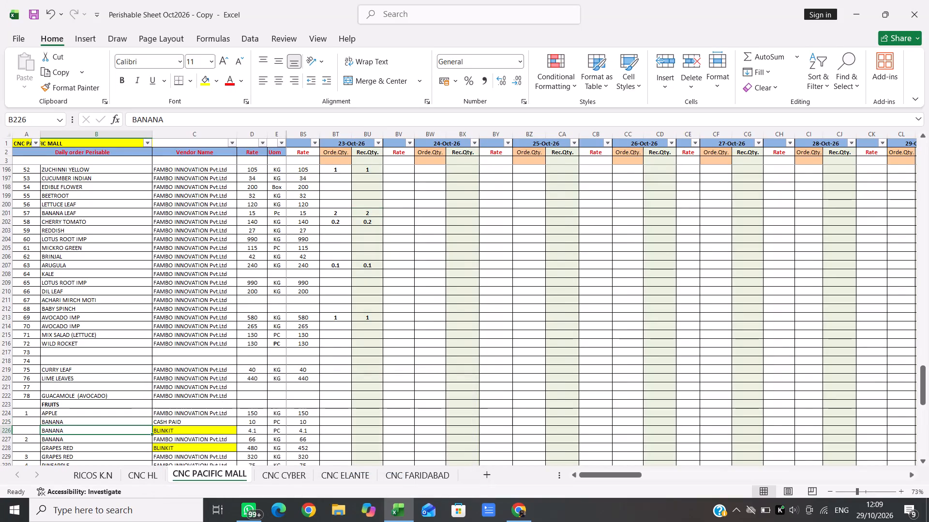
key("Down")
key("Right")
key("Right")
key("Right")
key("Right")
key("Right")
type("0.5")
key("Right")
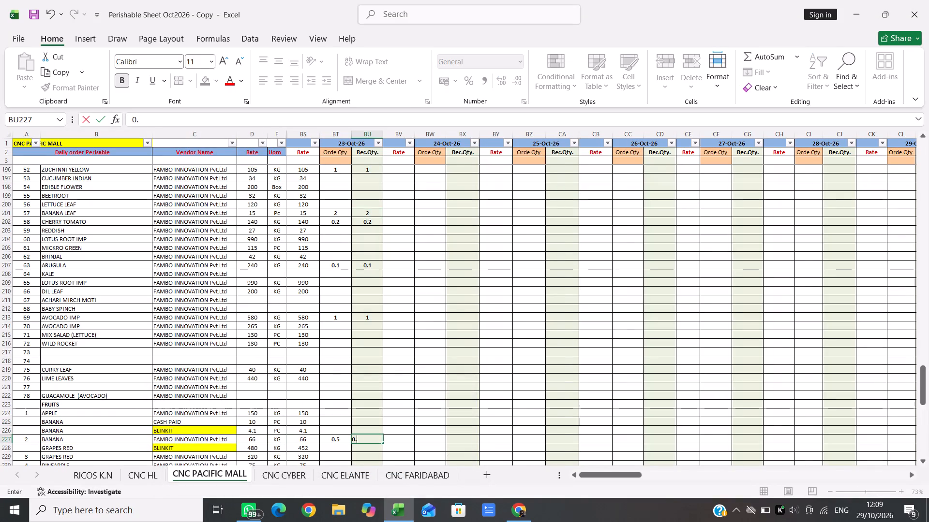
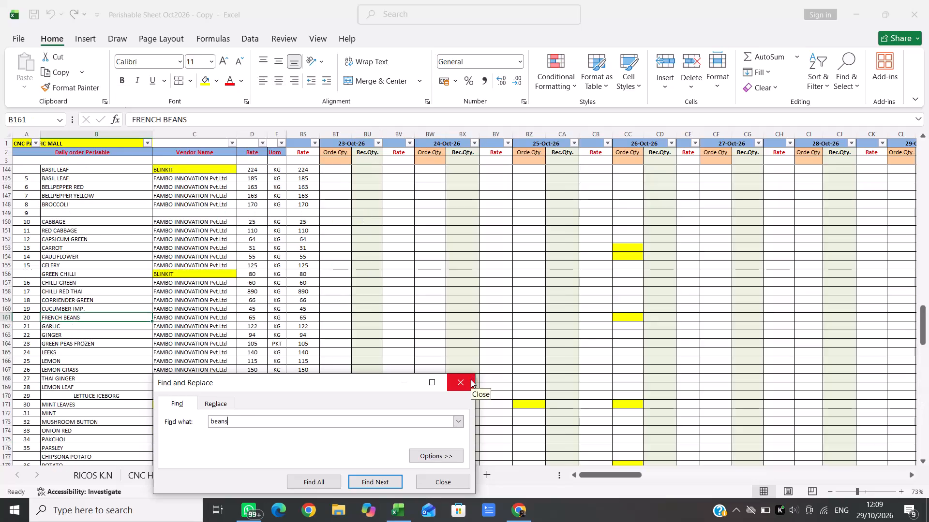
Close the search and enter 0.5 as the 23-Oct-26 order quantity in the FRENCH BEANS row.
left_click(461, 379)
key("Right")
key("Right")
key("Right")
key("Right")
key("Right")
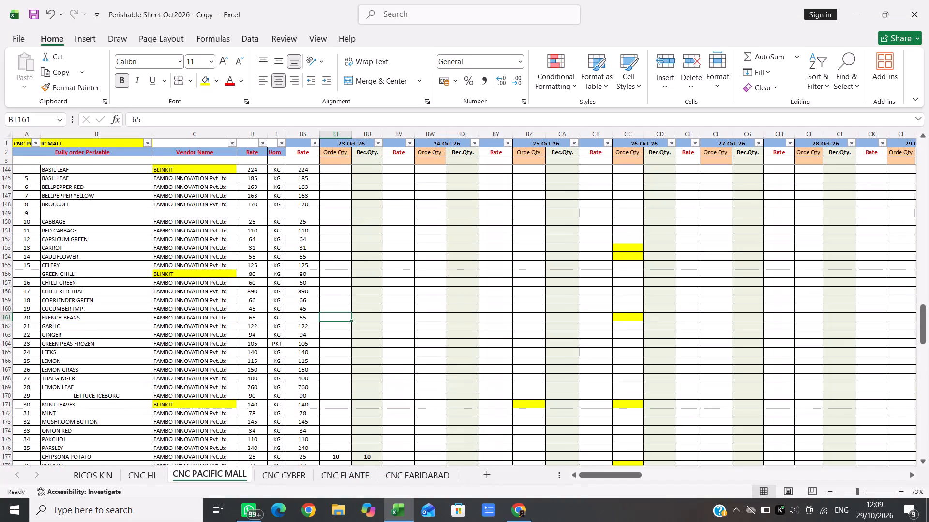
type("0.5")
key("Right")
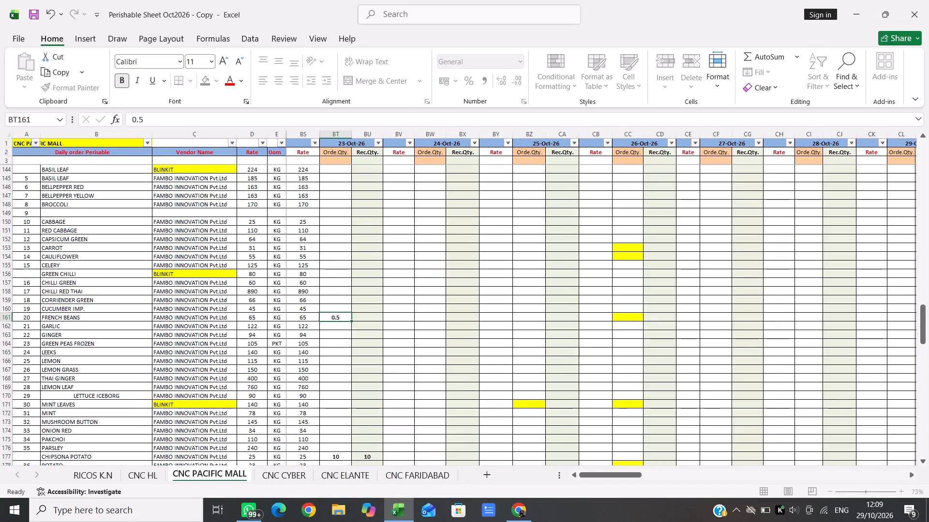
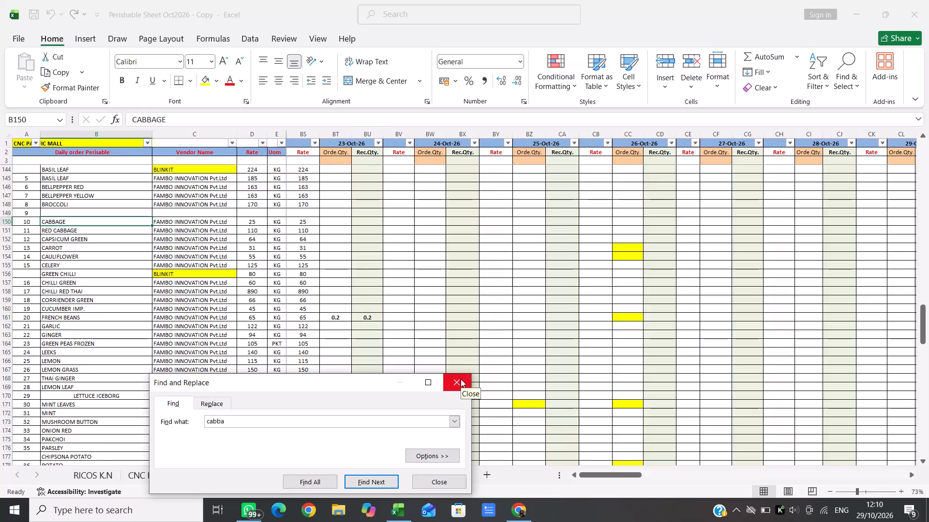
Close the search and move along the CABBAGE row toward its 23-Oct-26 order quantity cell.
left_click(461, 379)
key("Right")
key("Right")
key("Right")
key("Right")
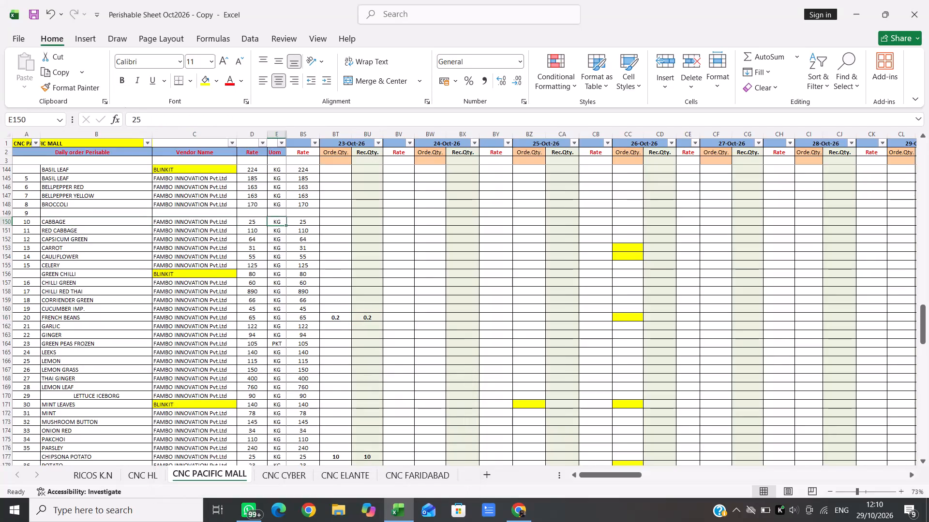
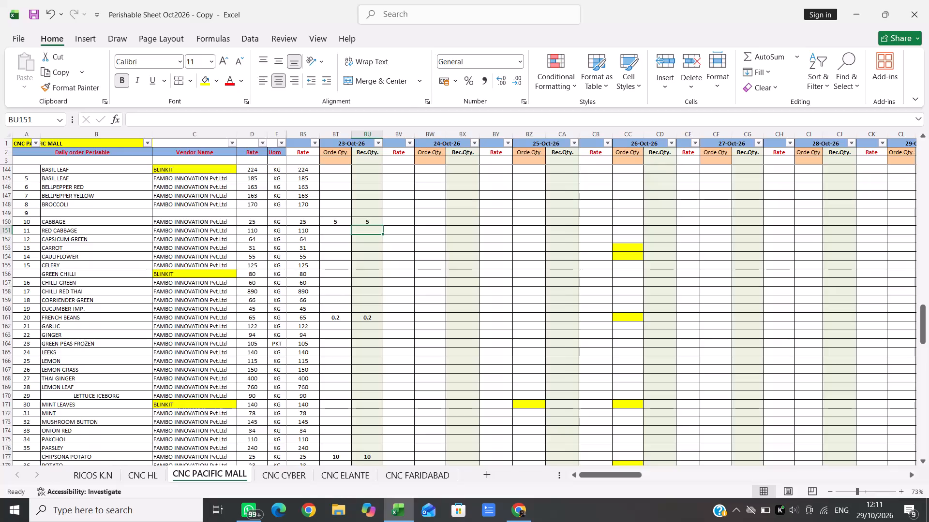
Enter 2.1 as the 23-Oct-26 received quantity in the RED CABBAGE row and begin entering its order quantity.
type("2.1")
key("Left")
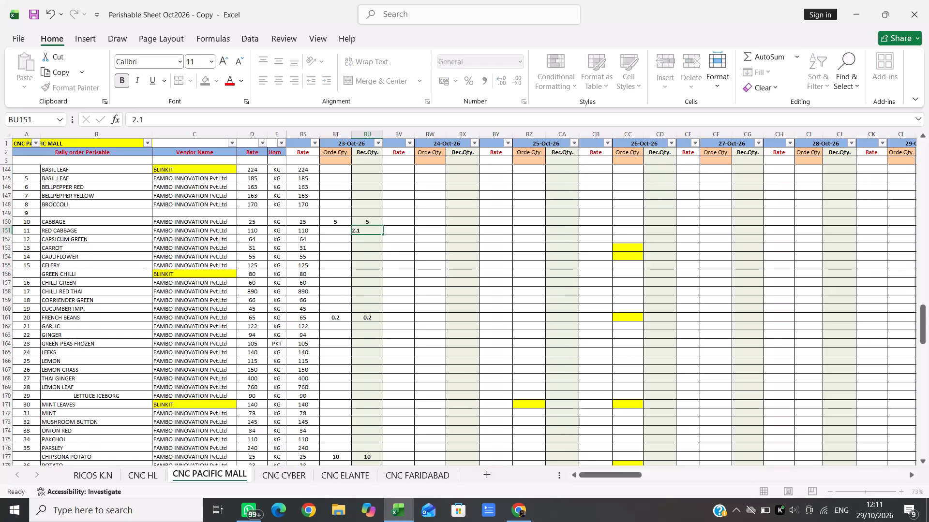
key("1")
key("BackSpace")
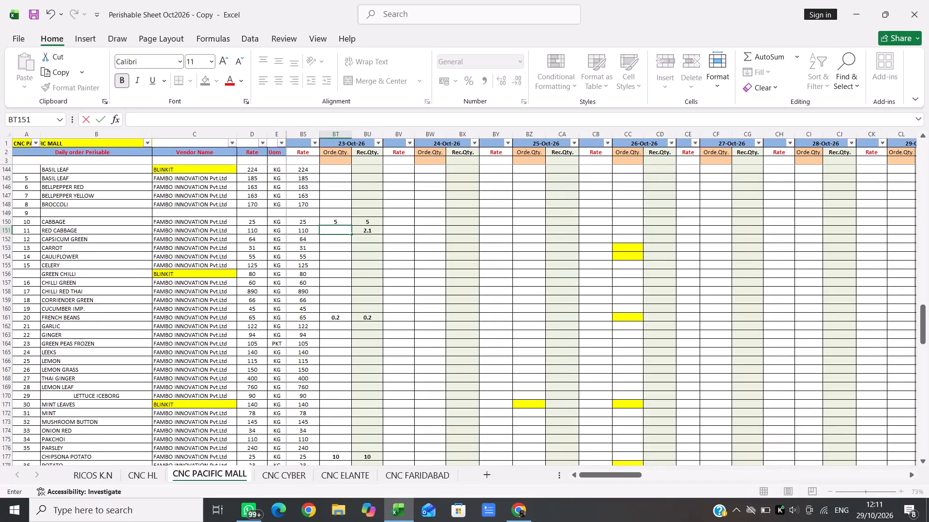
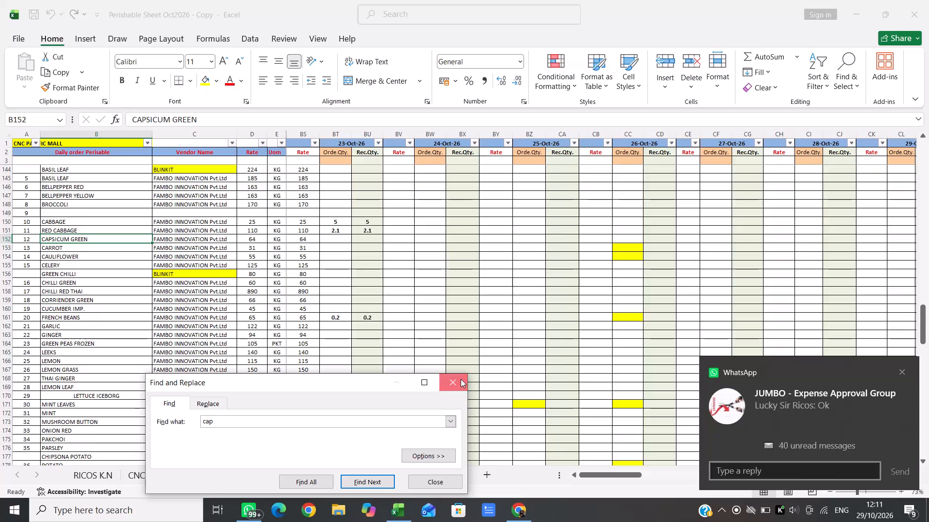
Enter 5 as the 23-Oct-26 order quantity in the CAPSICUM GREEN row.
key("Right")
key("Right")
key("Right")
key("Right")
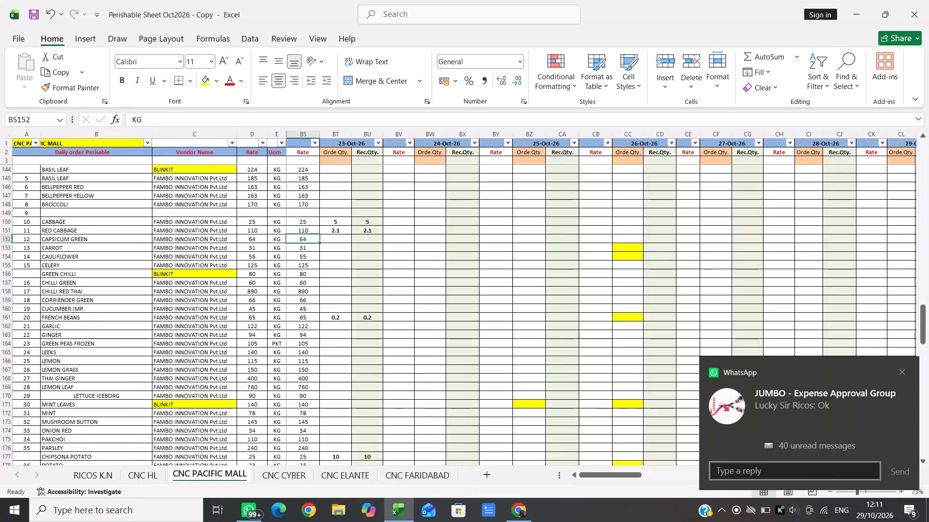
key("Right")
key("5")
key("Right")
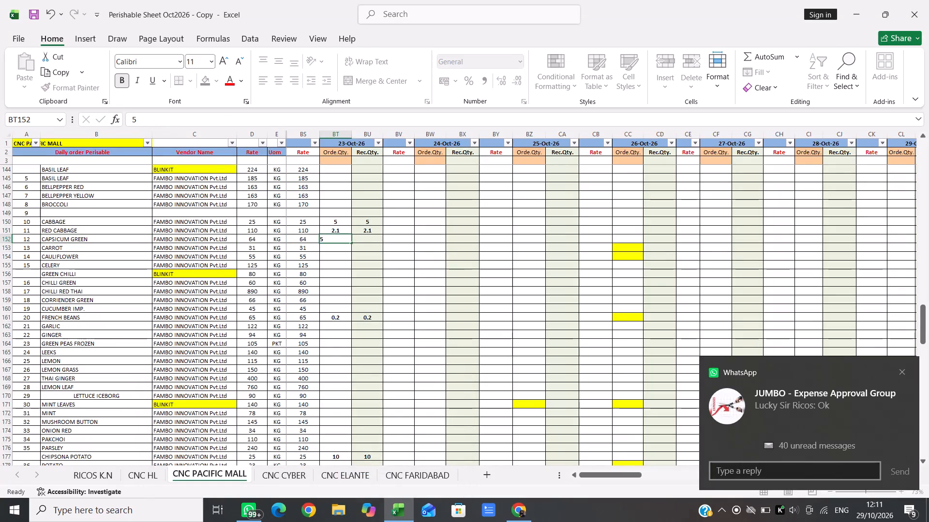
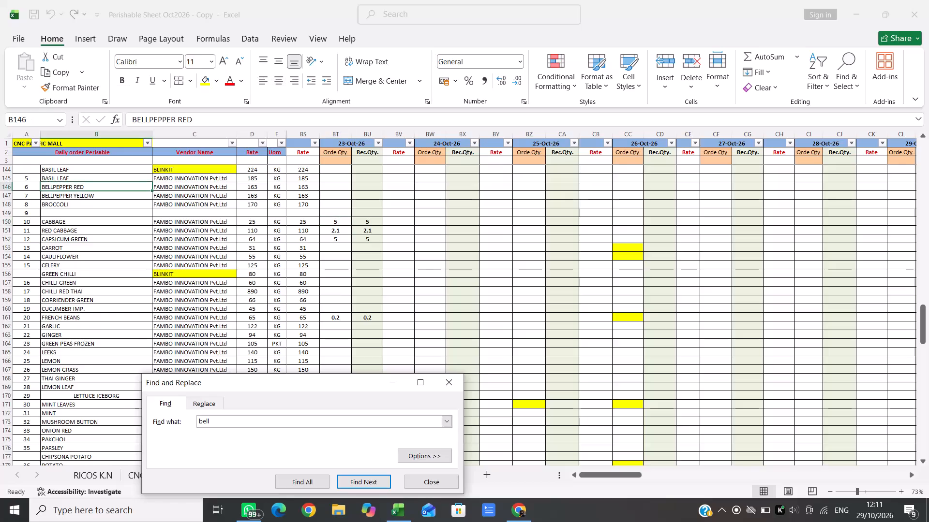
Close the search and enter 1 as both the 23-Oct-26 order and received quantity in the BELLPEPPER RED row.
left_click(449, 381)
key("Right")
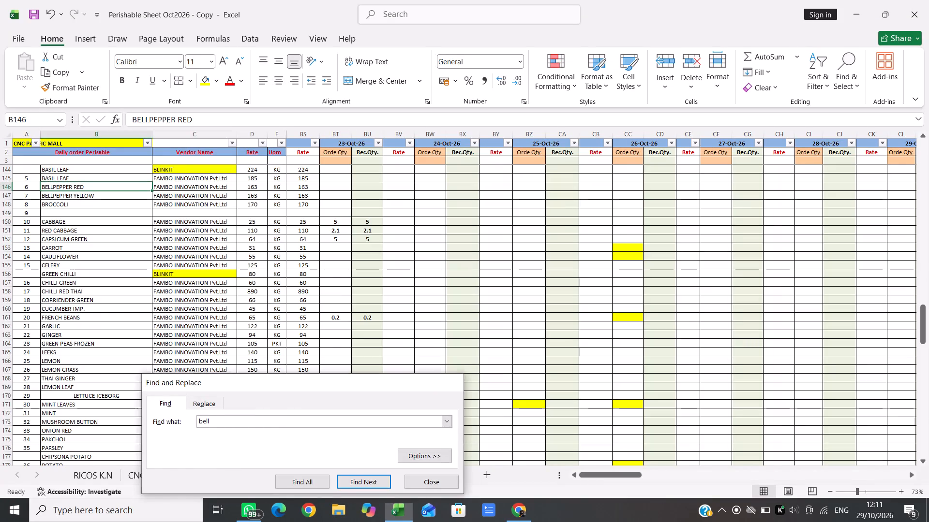
key("Right")
key("Right")
key("Right")
key("Right")
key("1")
key("Right")
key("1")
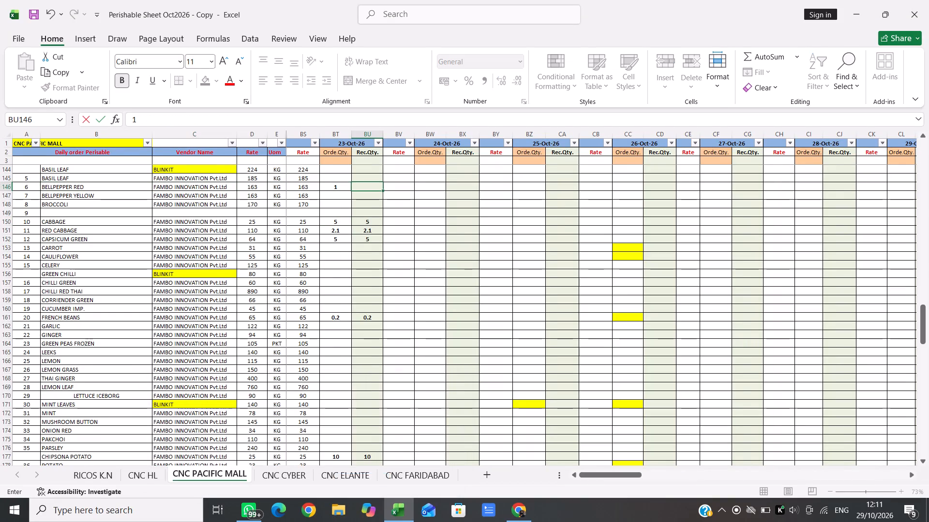
scroll(449, 381, "up", 1)
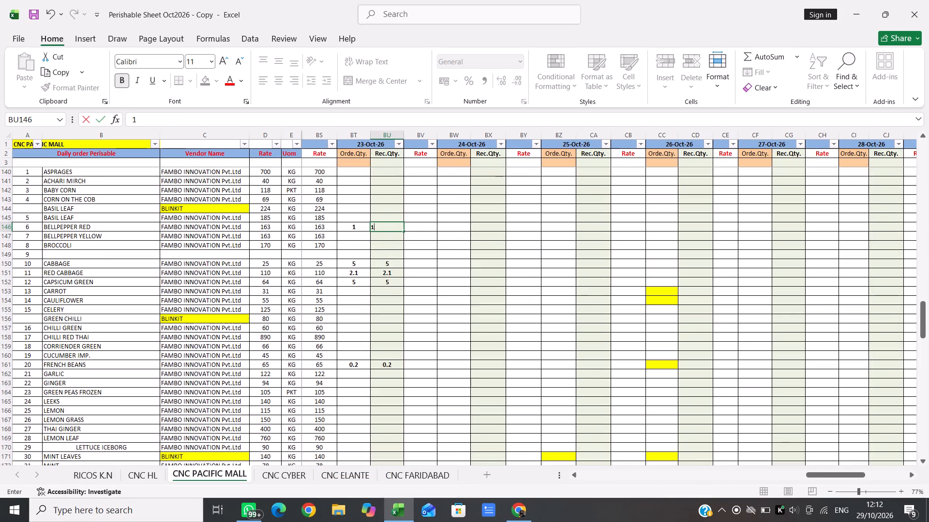
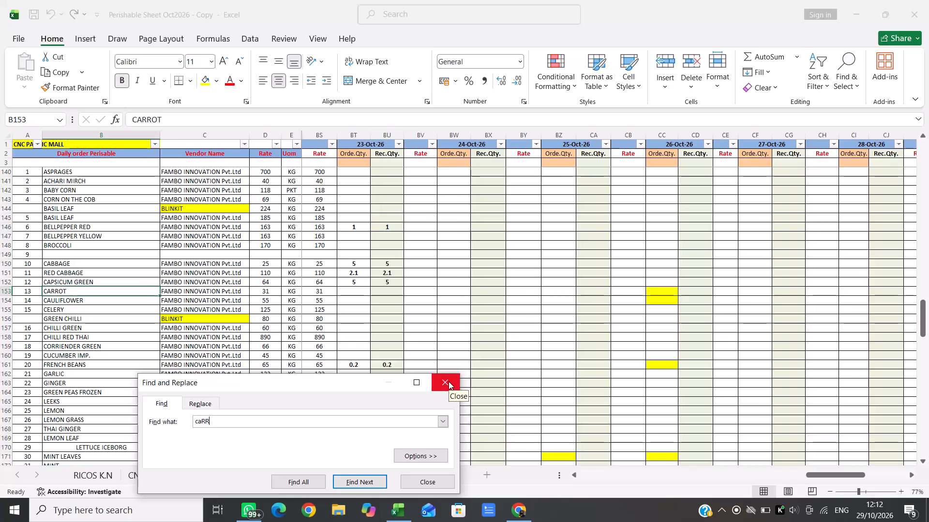
Close the search and enter 1 as the 23-Oct-26 order quantity in the CARROT row.
left_click(449, 381)
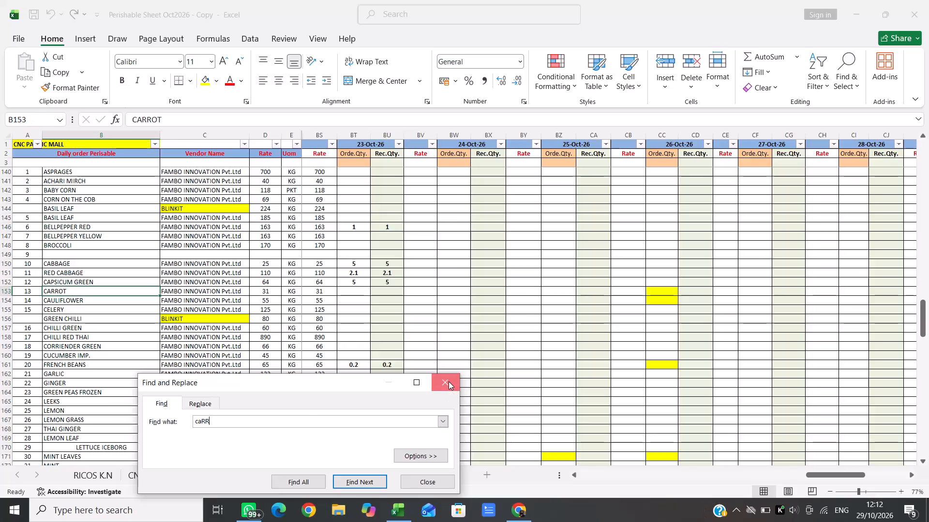
key("Right")
key("Right")
key("Right")
key("Right")
key("Right")
key("1")
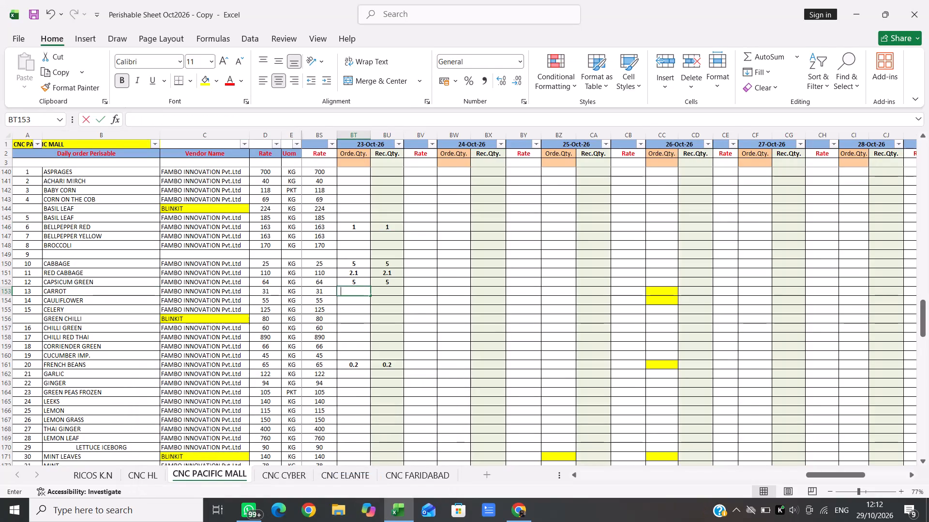
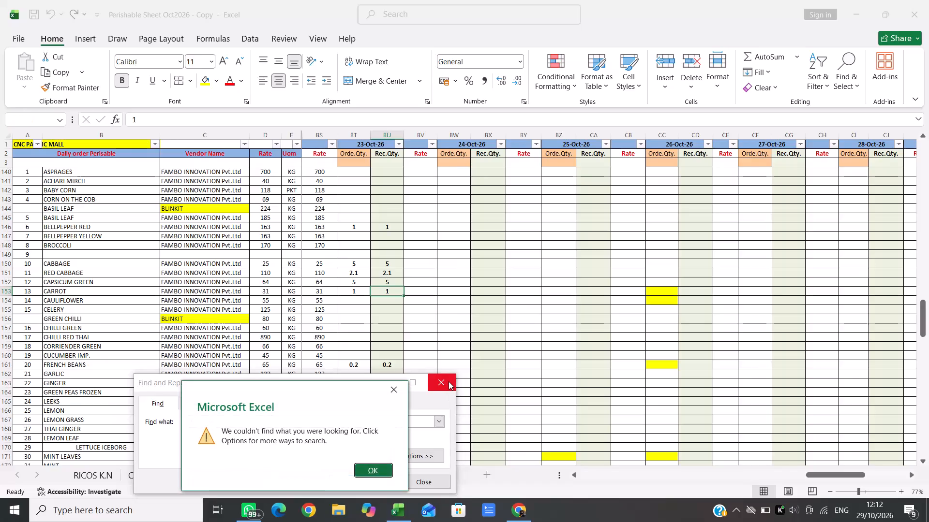
Find the CORRIENDER GREEN row by searching for CORR and enter 1.5 as its 23-Oct-26 order quantity.
key("Return")
key("BackSpace")
key("Return")
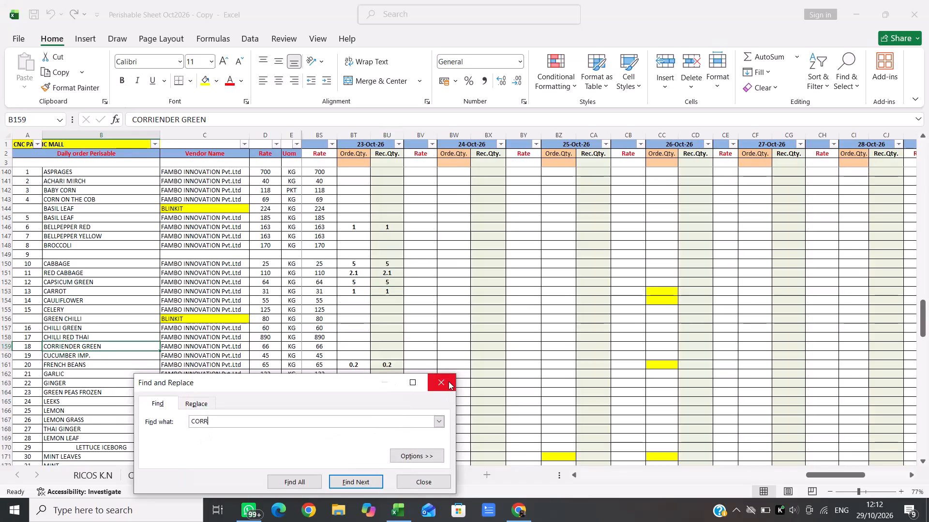
left_click(449, 381)
key("Right")
key("Right")
key("Right")
key("Right")
key("Right")
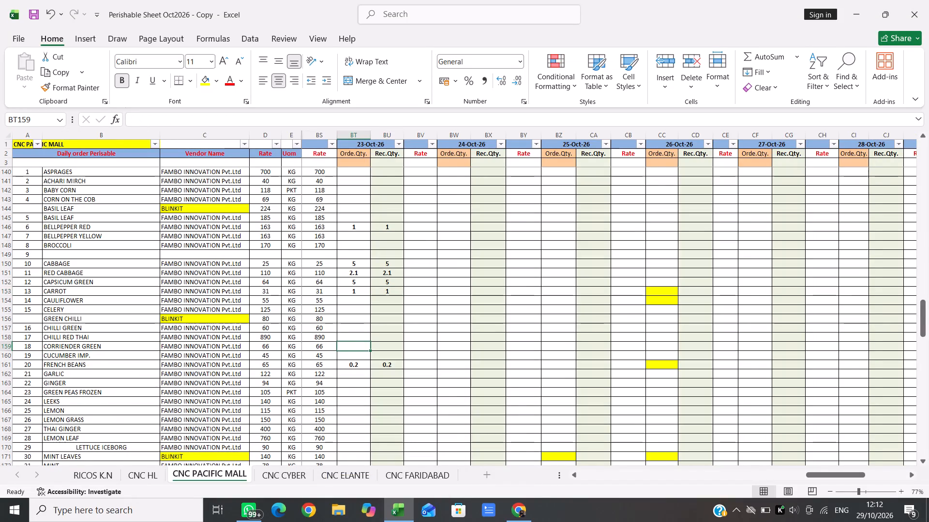
type("1.5")
key("Right")
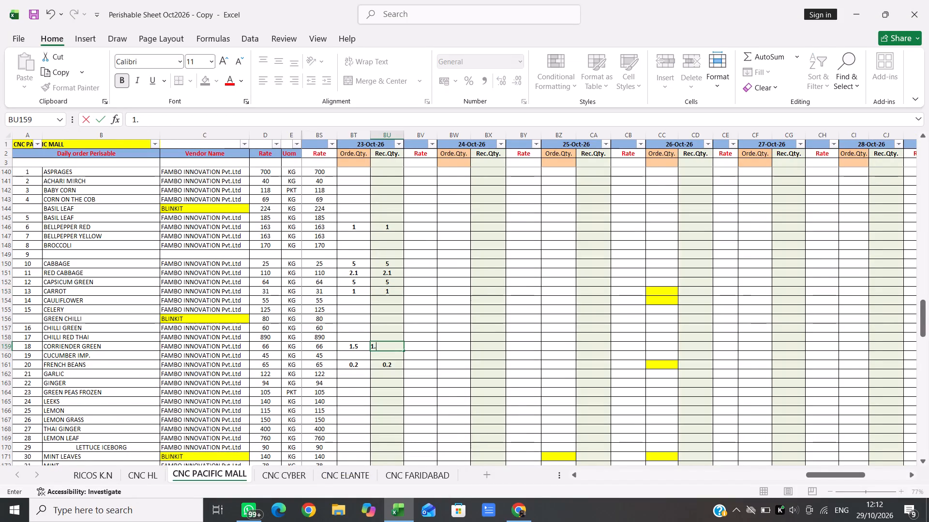
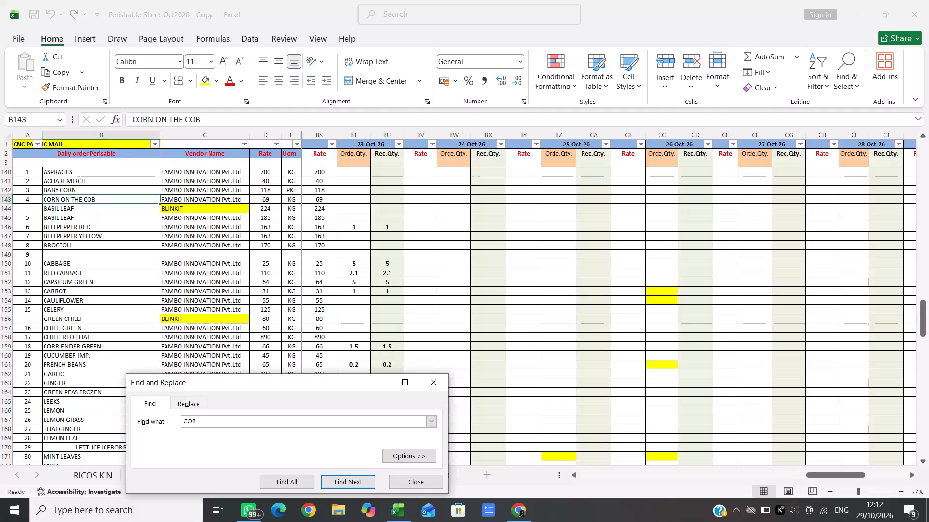
Enter 2 as the 23-Oct-26 order quantity in the CORN ON THE COB row.
left_click(435, 385)
key("Right")
key("Right")
key("Right")
key("Right")
key("Right")
key("Right")
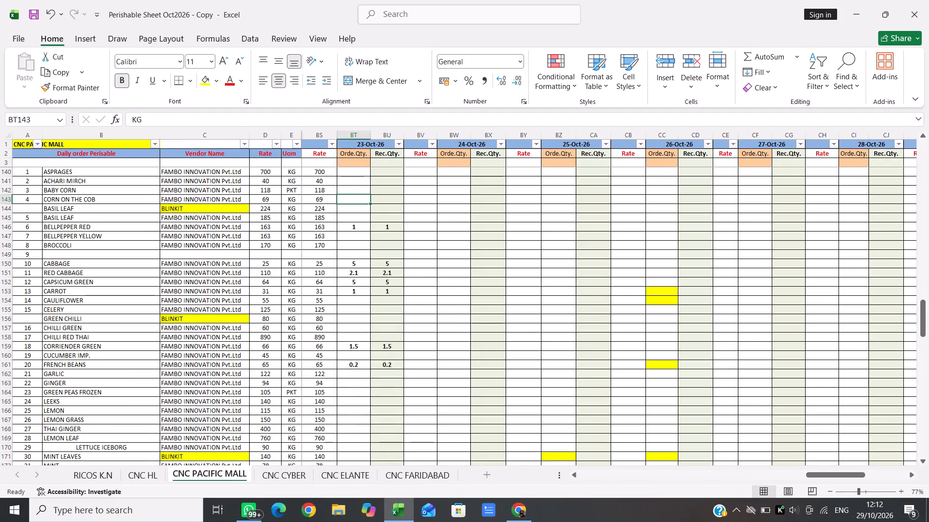
key("Left")
key("2")
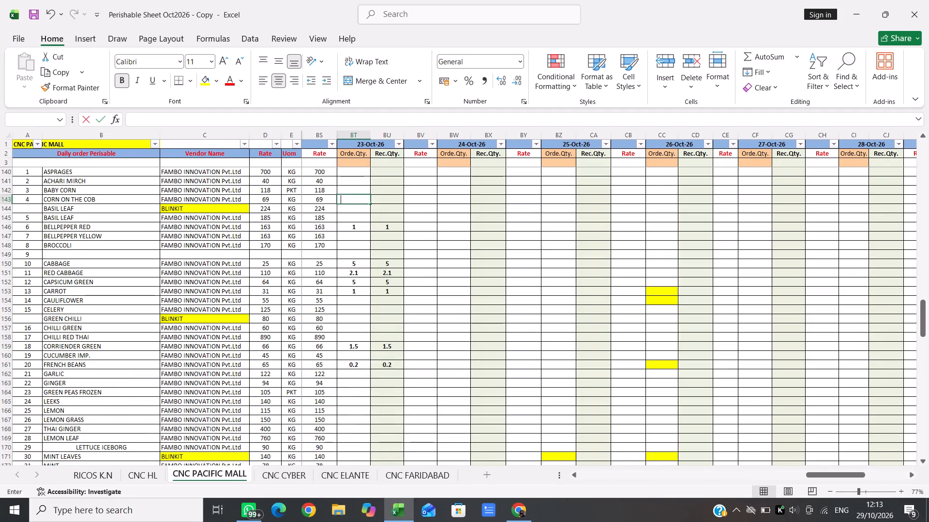
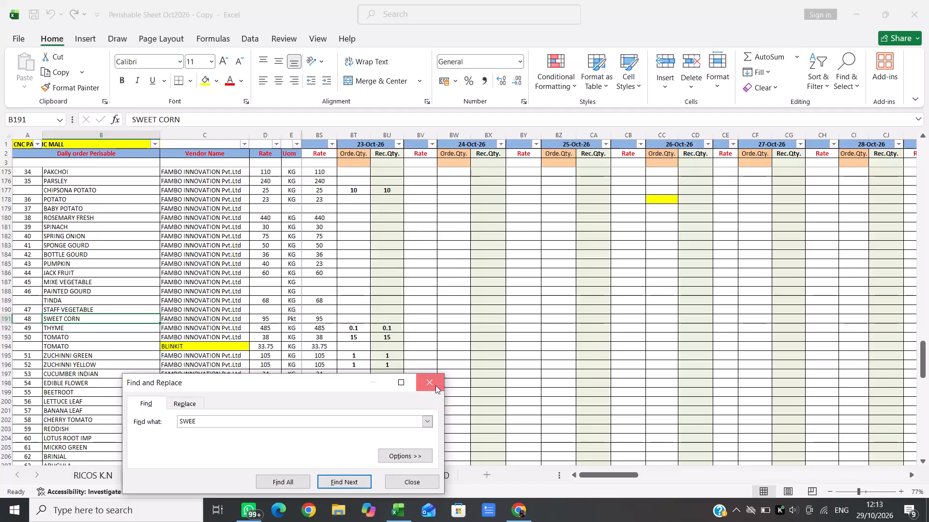
Enter 1 as the 23-Oct-26 order quantity in the SWEET CORN row.
key("Right")
key("Right")
key("Right")
key("Right")
key("Right")
key("1")
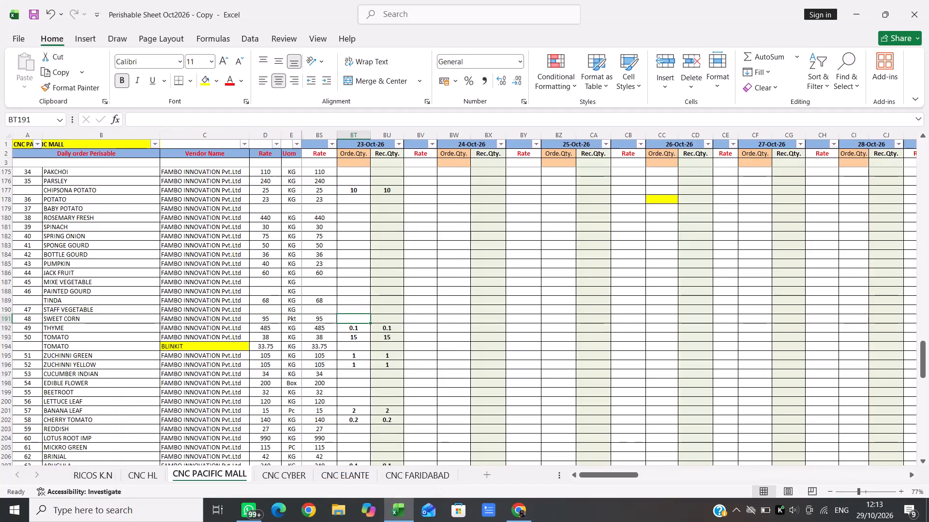
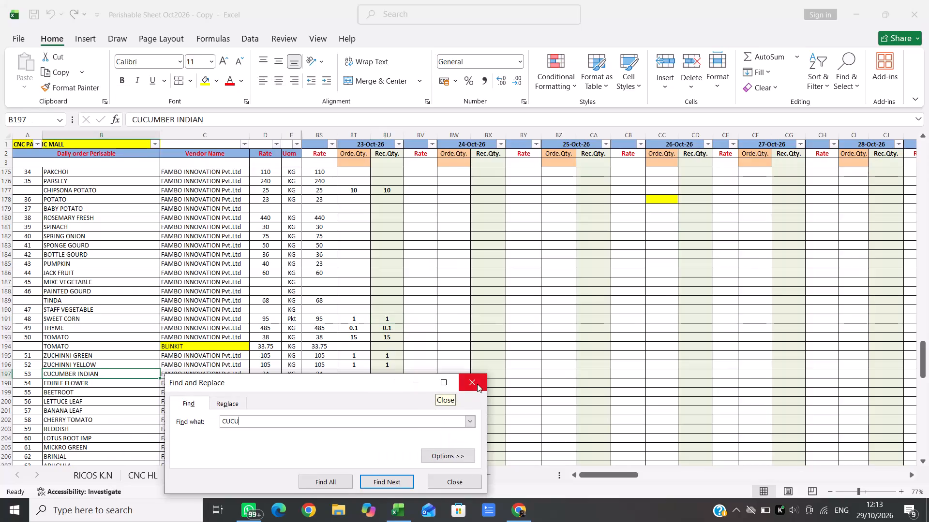
Find the CUCUMBER IMP. row with the CUCU search and select its 23-Oct-26 order quantity cell.
key("Return")
left_click(476, 382)
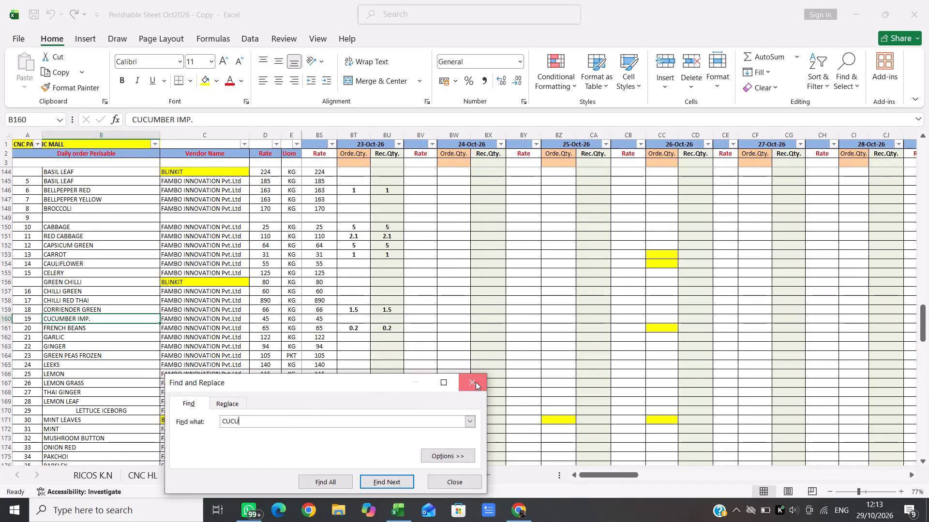
key("Right")
key("Right")
key("Right")
key("Right")
key("Right")
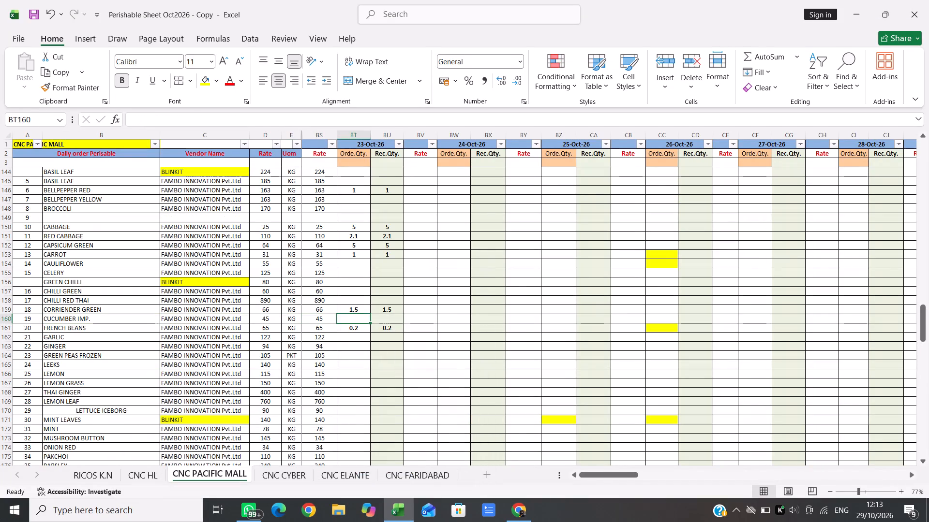
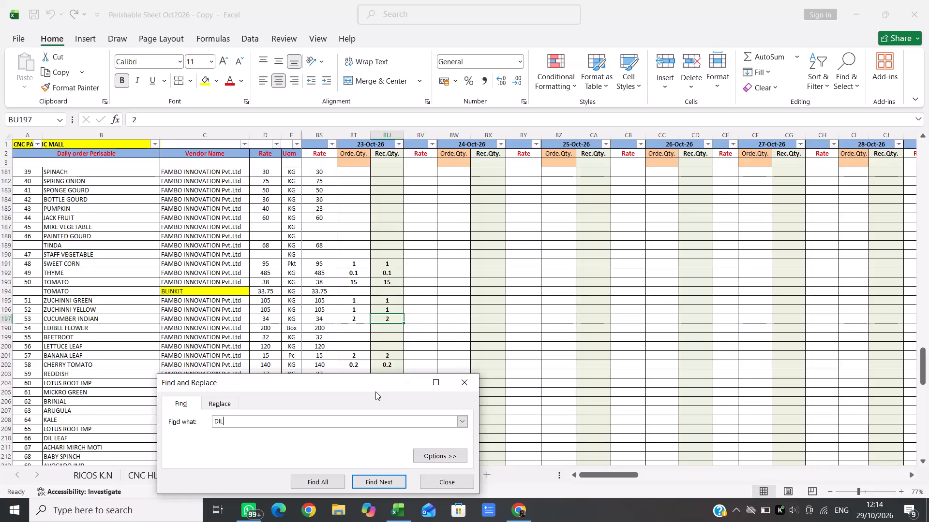
Find the DIL LEAF row by searching for DIL and enter 0.1 as its 23-Oct-26 order quantity.
key("Return")
left_click(475, 383)
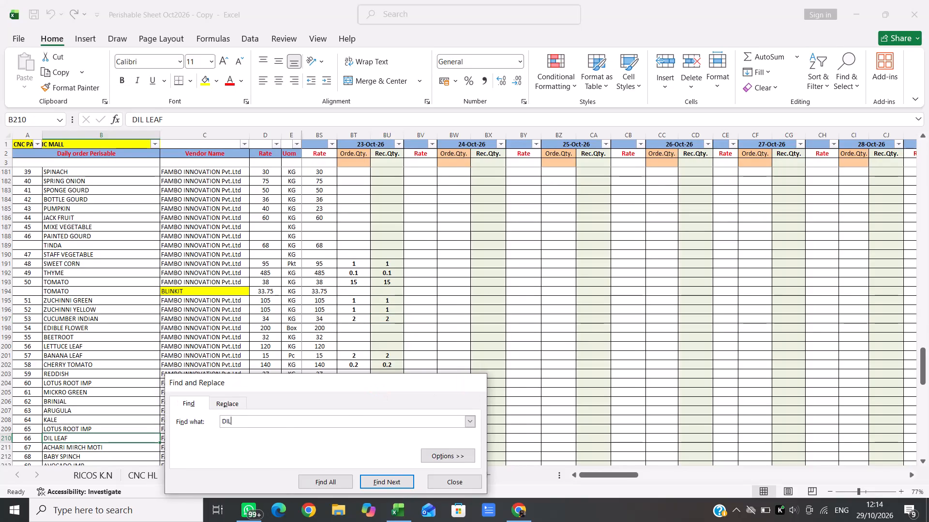
key("Right")
key("Right")
key("Right")
key("Right")
key("Right")
type("0.1")
key("Right")
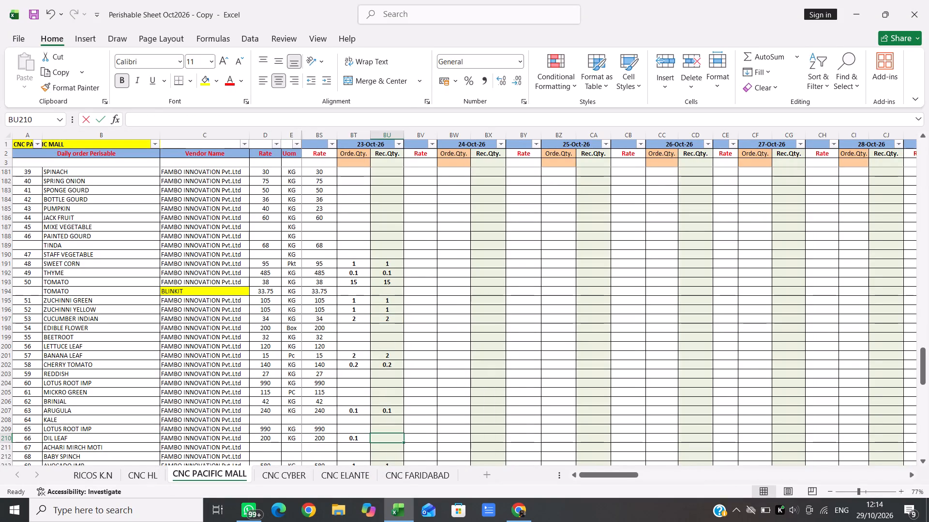
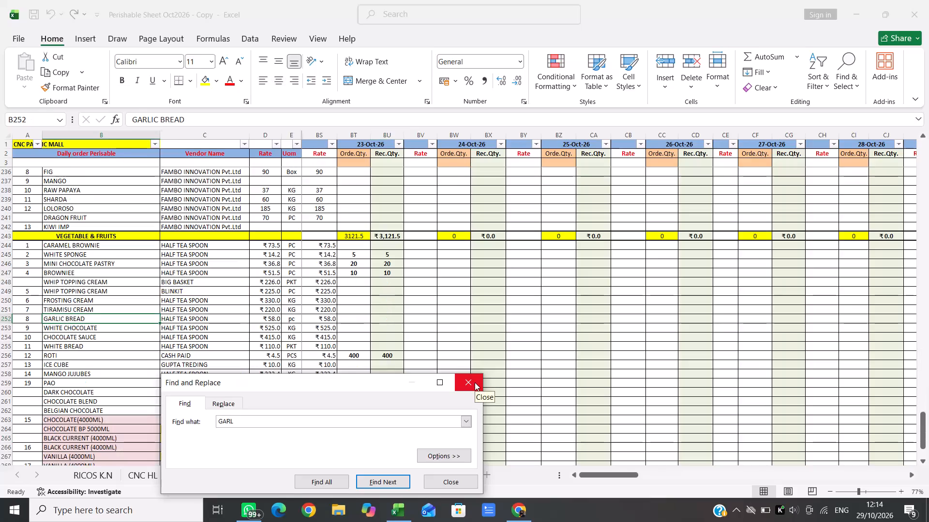
Repeat the GARL search to find the GARLIC row among the vegetables and move along it towards its 23-Oct-26 quantities.
left_click(475, 382)
key("ctrl+f")
key("Return")
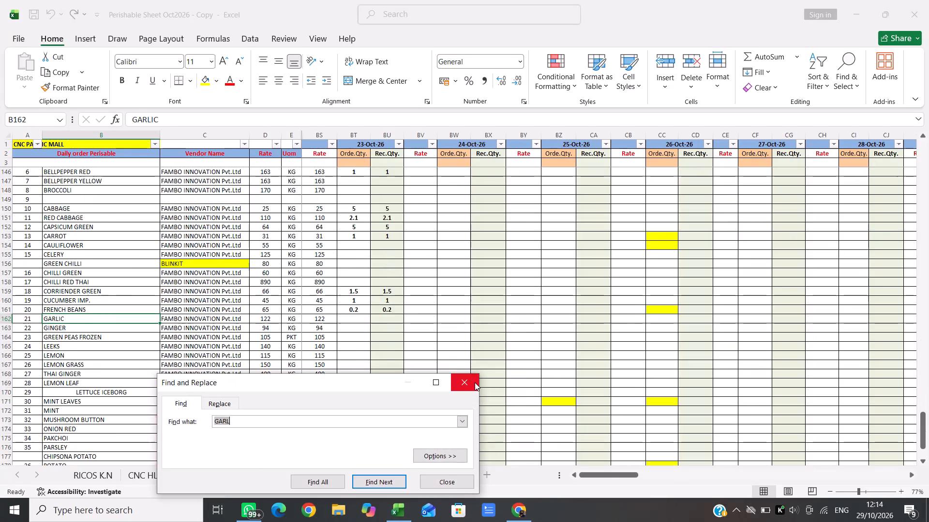
key("Return")
key("Return")
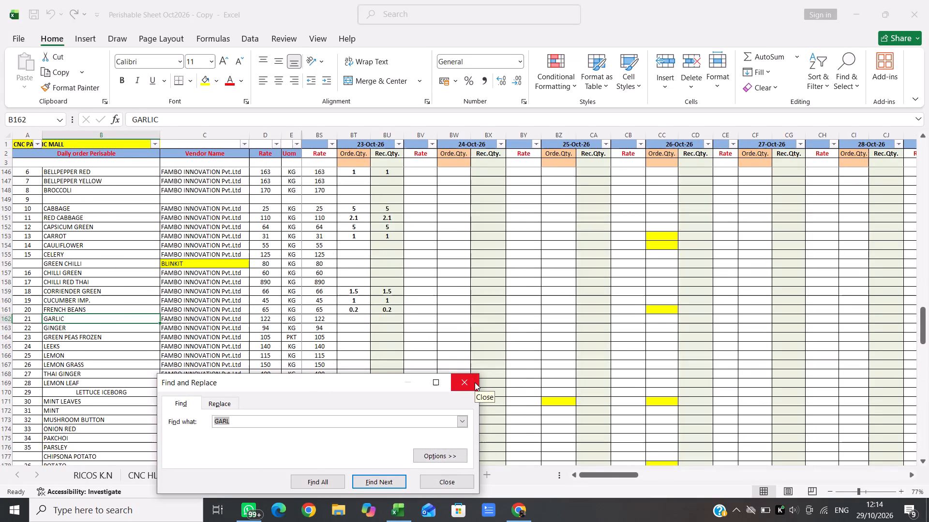
left_click(470, 382)
key("Right")
key("Right")
key("Right")
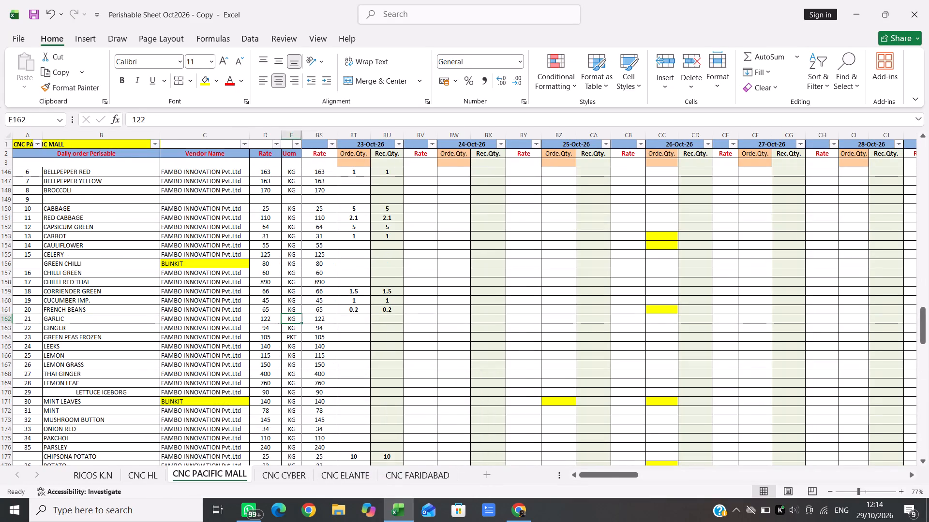
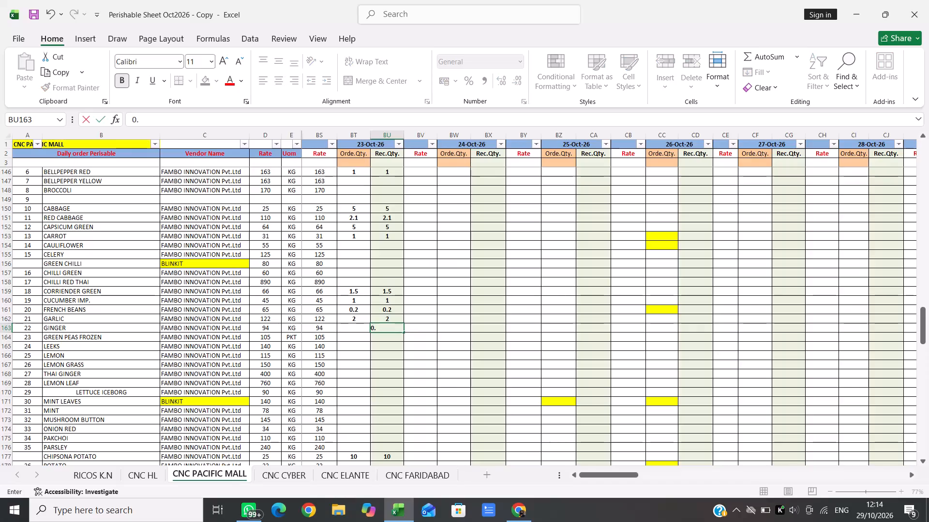
Complete GINGER's 23-Oct-26 quantities by entering 0.5 as the order quantity alongside the received quantity.
key("Left")
type("0.5")
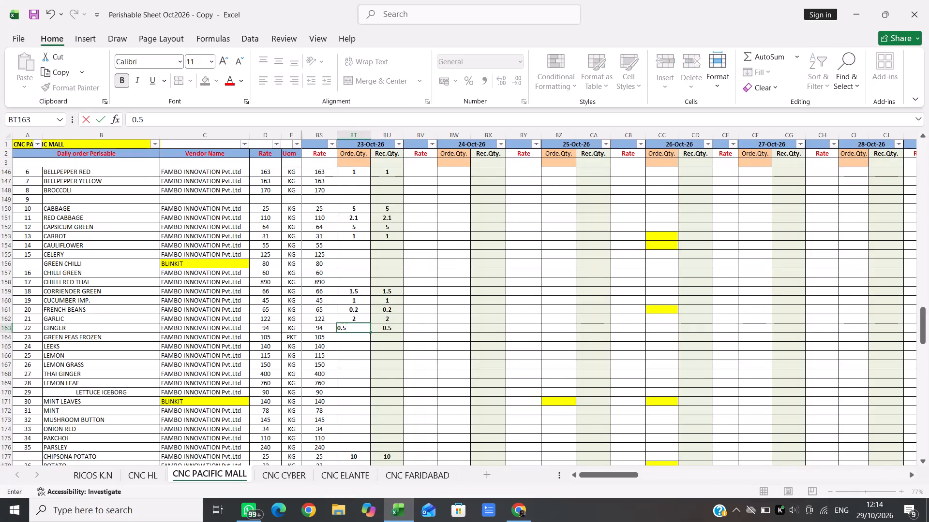
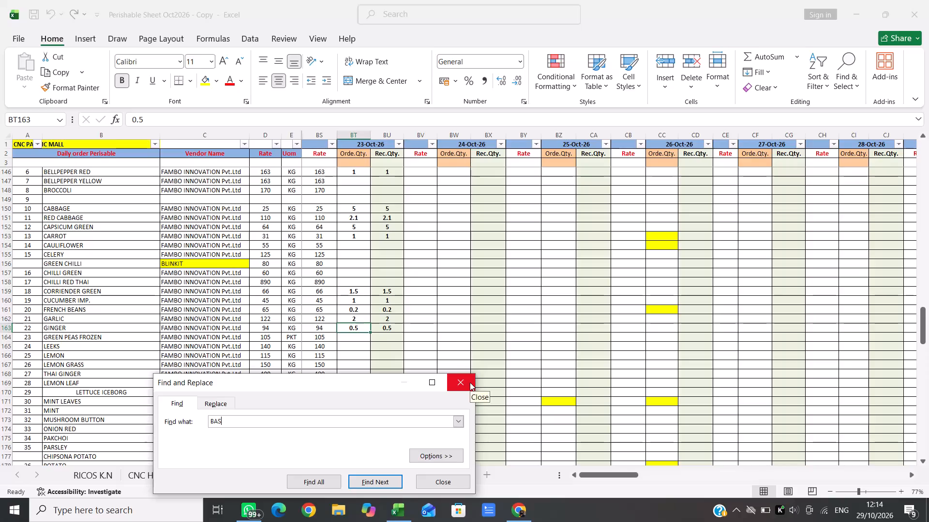
Search for BASIL and go to the 23-Oct-26 order quantity cell of the FAMBO INNOVATION Pvt.Ltd BASIL LEAF row.
key("Return")
left_click(461, 382)
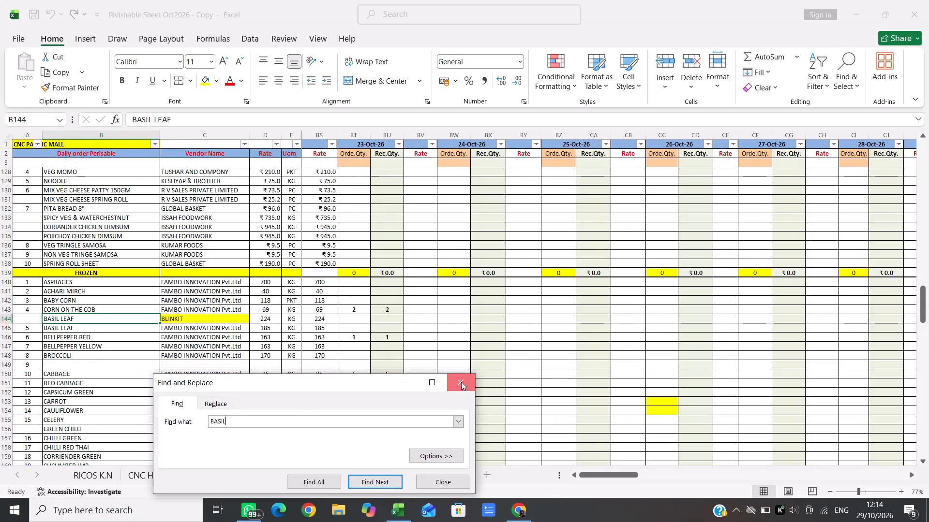
key("Right")
key("Right")
key("Right")
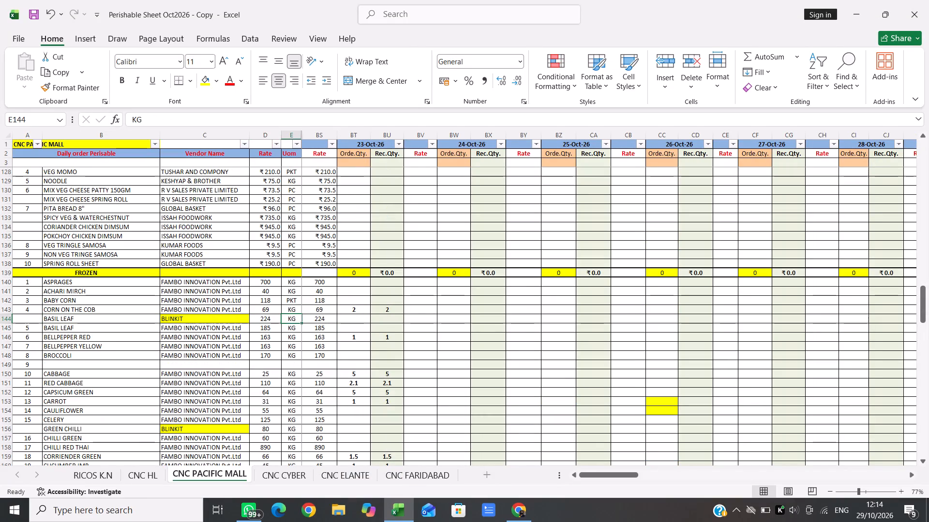
key("Down")
key("Right")
key("Right")
key("Right")
key("Right")
key("Left")
key("Left")
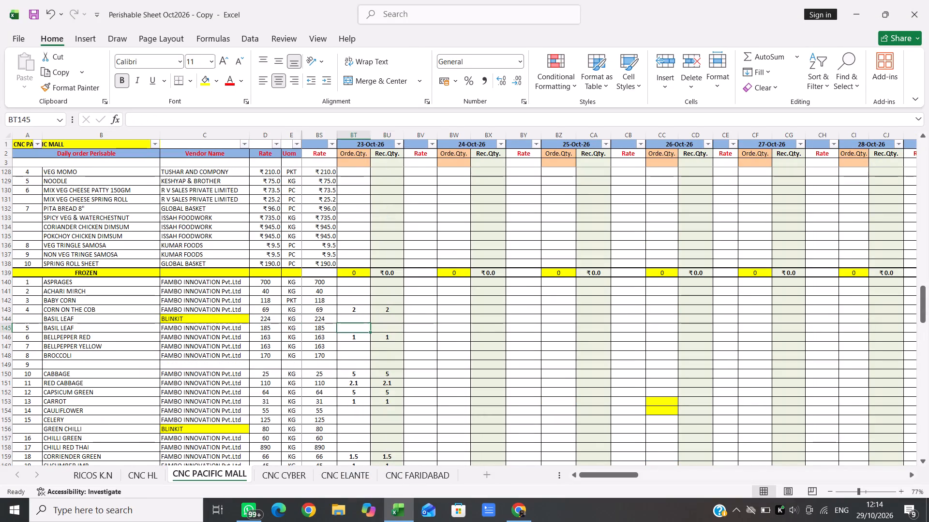
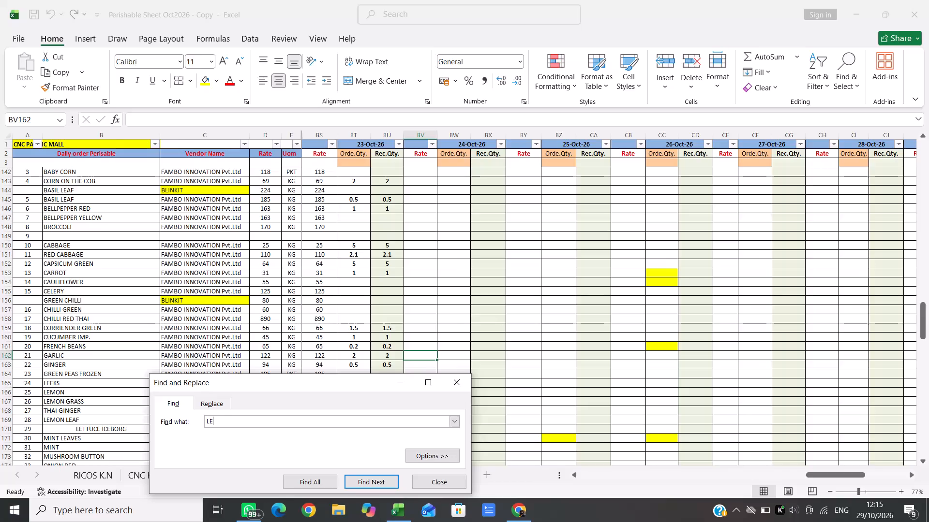
Search for LEMO and enter 8 as the 23-Oct-26 order quantity in the FAMBO INNOVATION Pvt.Ltd LEMON row.
key("Return")
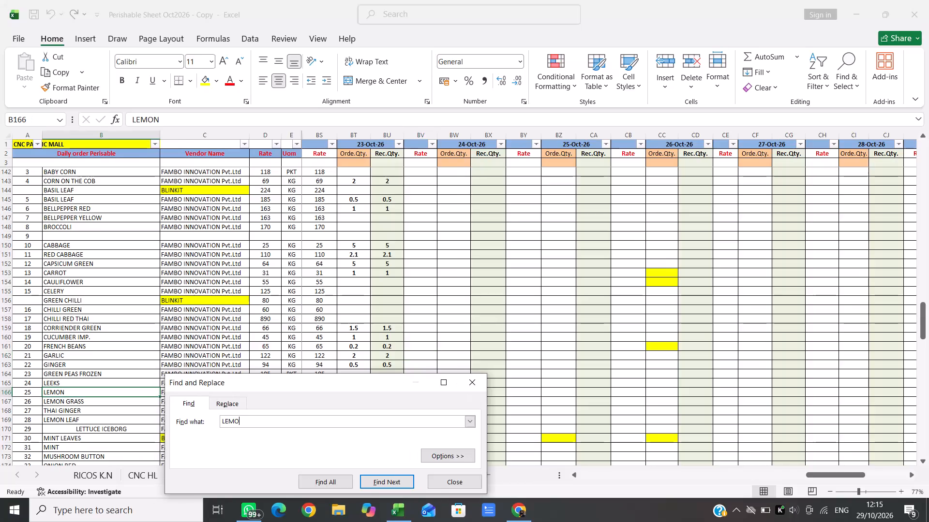
left_click(480, 380)
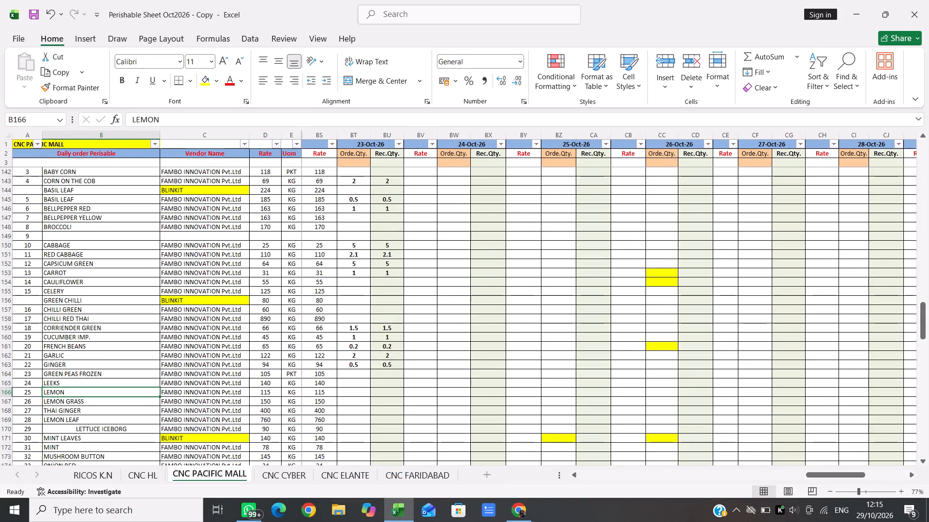
key("Right")
key("Right")
key("Right")
key("Right")
key("Right")
key("8")
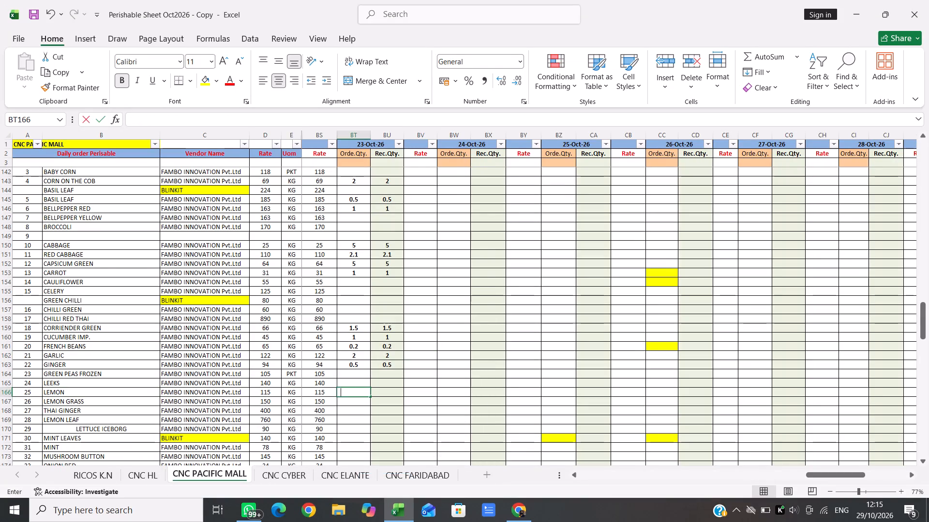
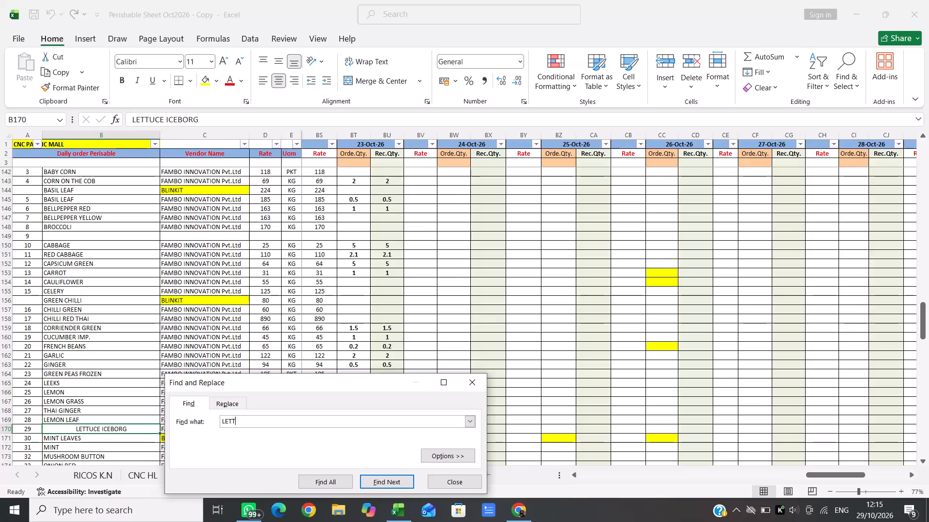
Search for LETT to find the LETTUCE LEAF row and move along it toward the 23-Oct-26 order quantity.
key("Return")
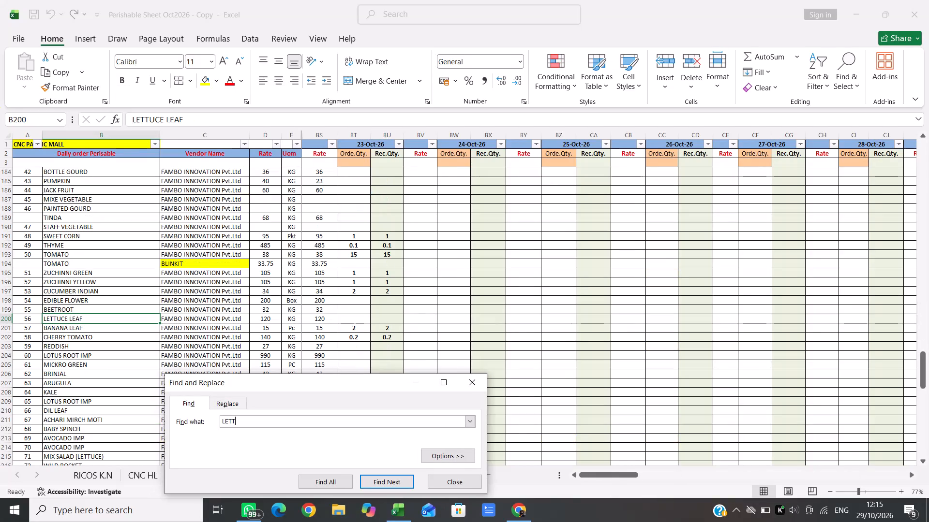
left_click(477, 379)
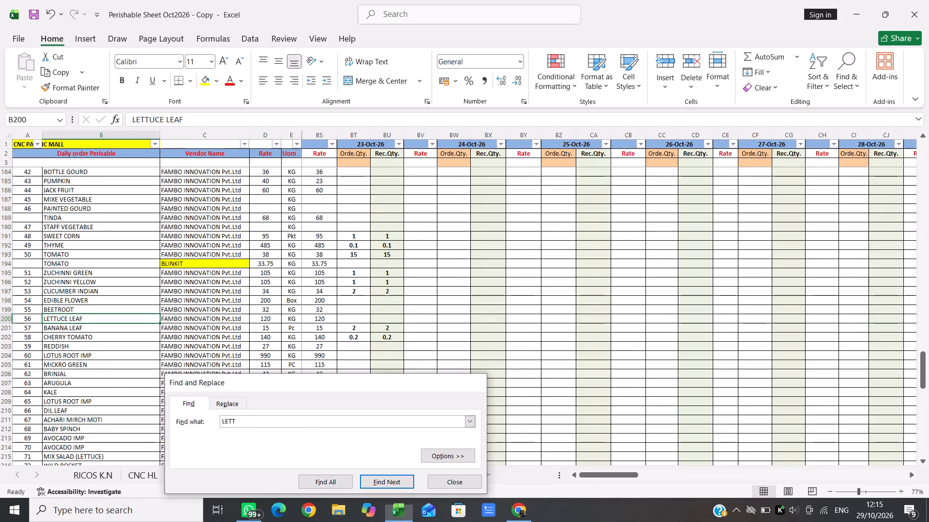
key("Right")
key("Right")
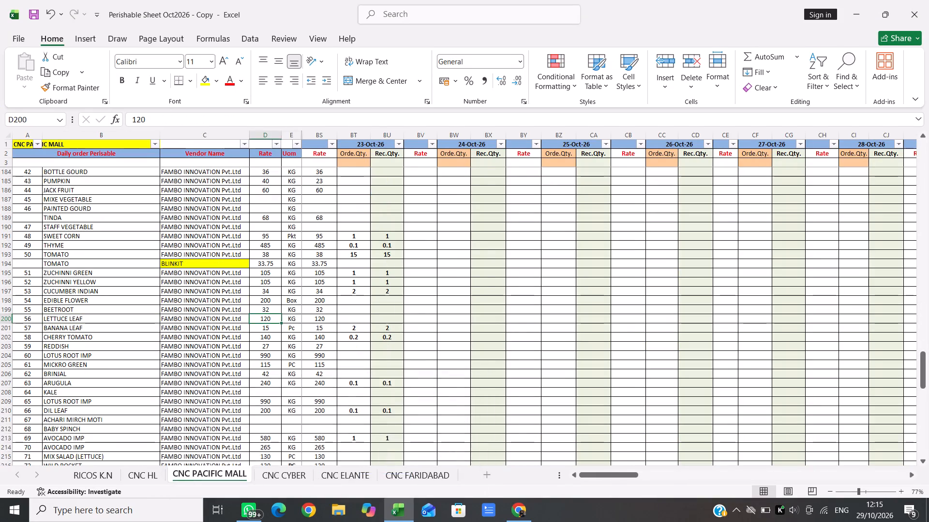
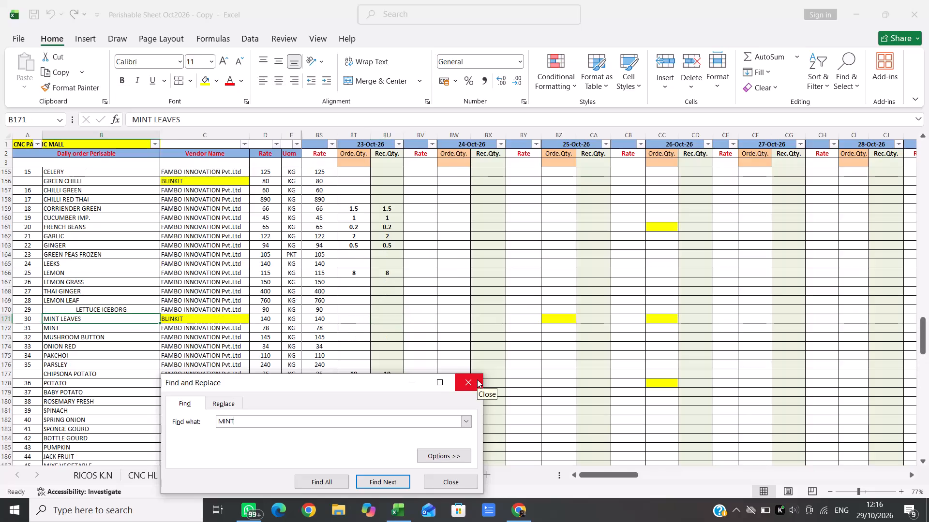
Enter 0.5 as the 23-Oct-26 order quantity for MINT, in the row below MINT LEAVES.
left_click(477, 379)
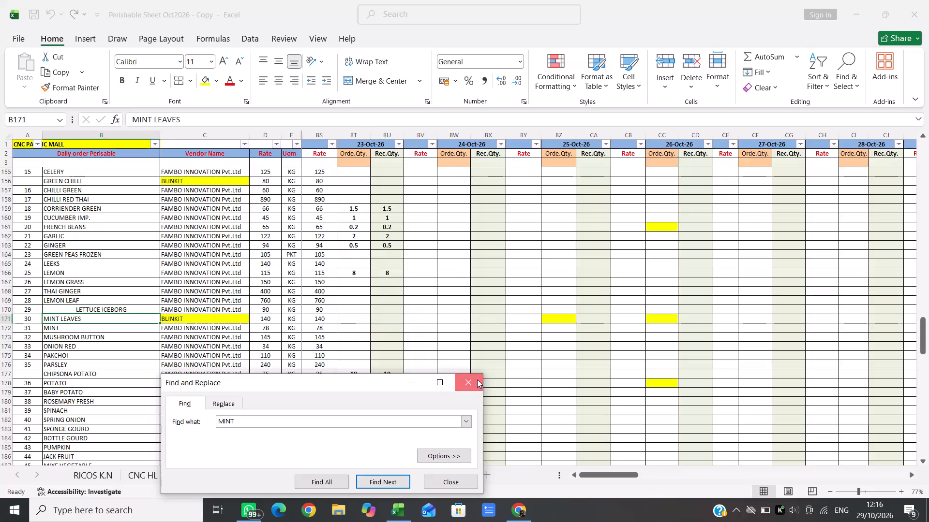
key("Down")
key("Right")
key("Right")
key("Right")
key("Right")
key("Right")
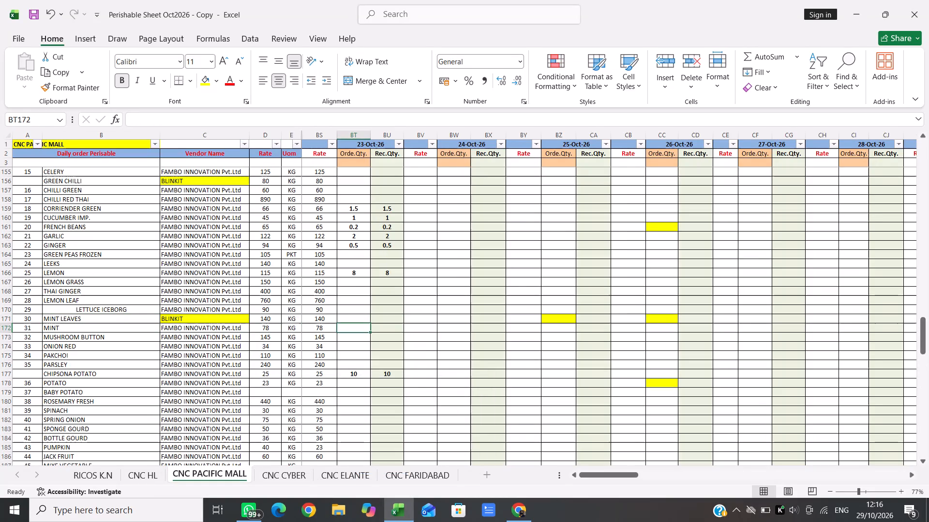
type("0.5")
key("Right")
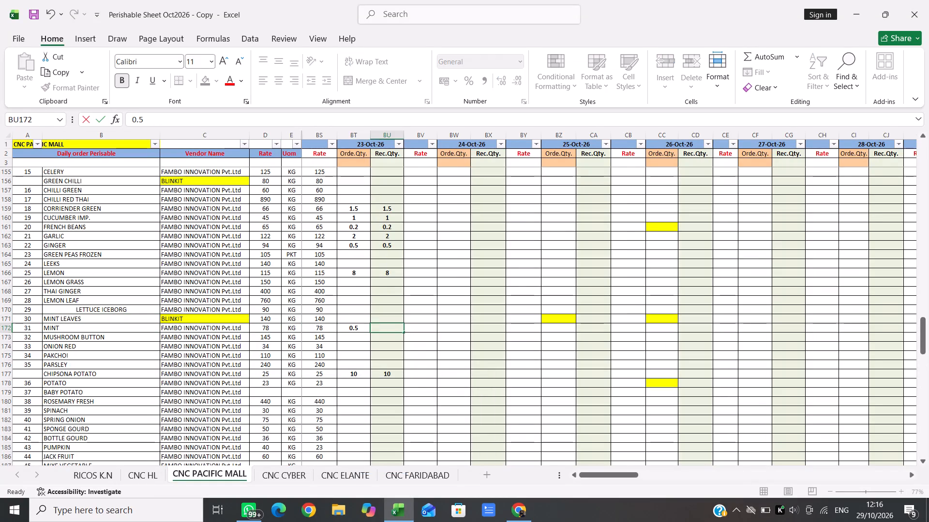
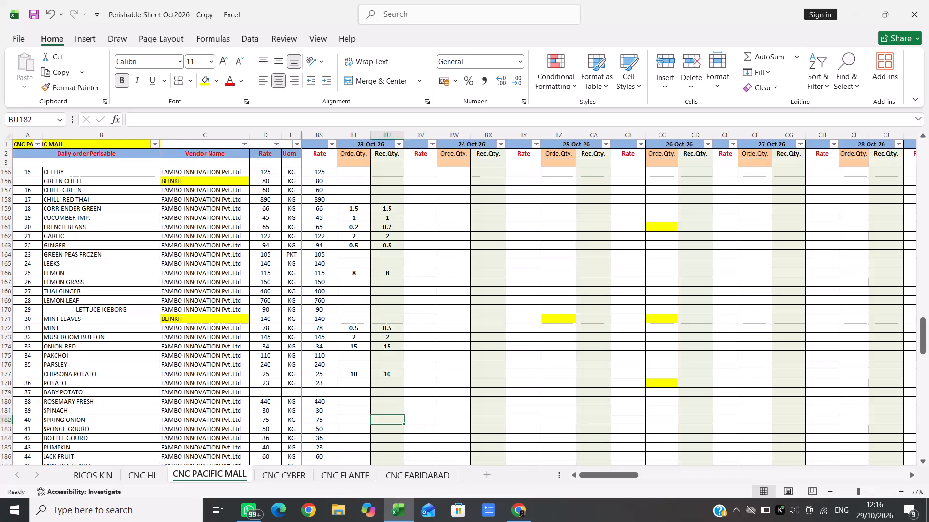
Enter 0.3 as the 23-Oct-26 received quantity for SPRING ONION on the CNC PACIFIC MALL sheet.
type("0.3")
key("Left")
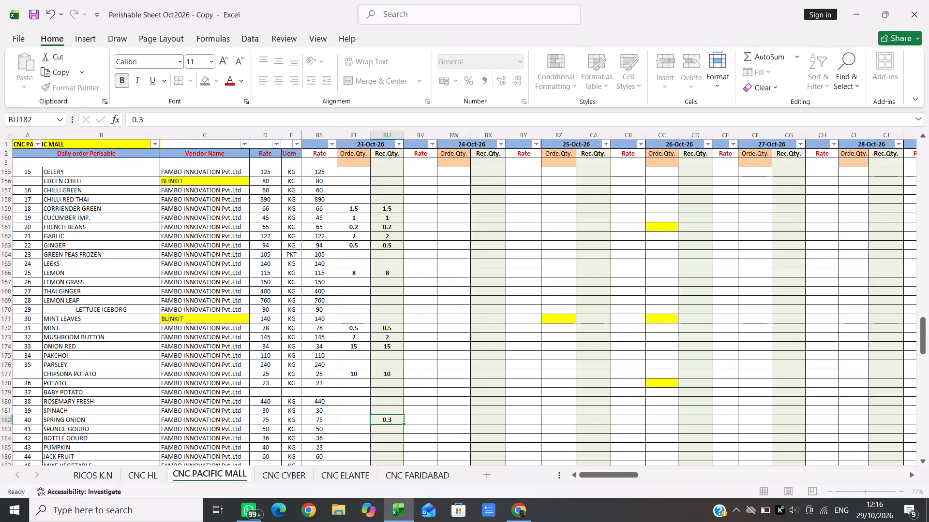
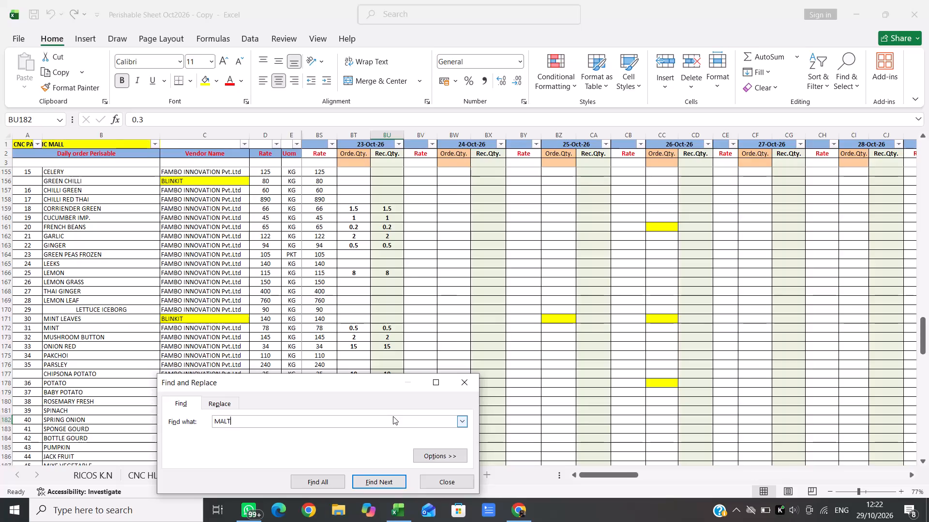
Search for MALTA on the CNC PACIFIC MALL sheet and move along the MALTA IMP row to its 23-Oct-26 entries.
key("Return")
left_click(460, 383)
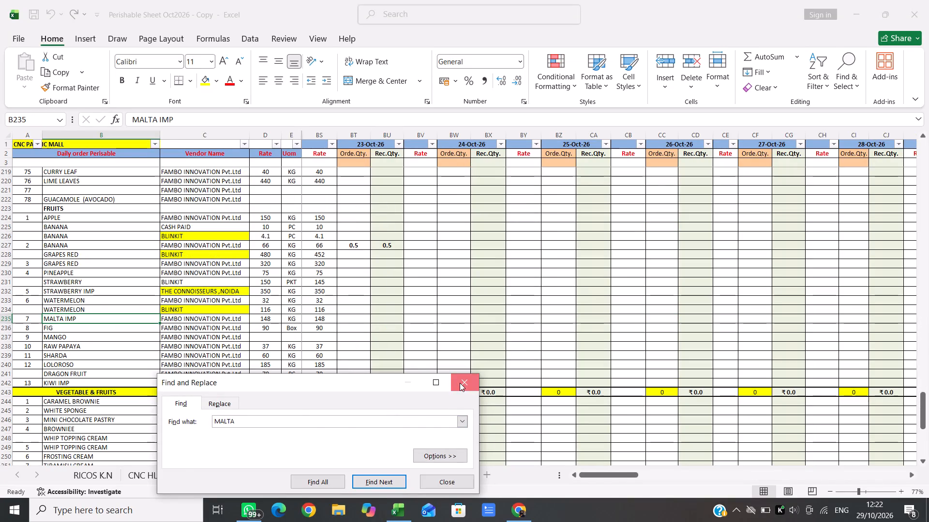
key("Right")
key("Right")
key("Right")
key("Right")
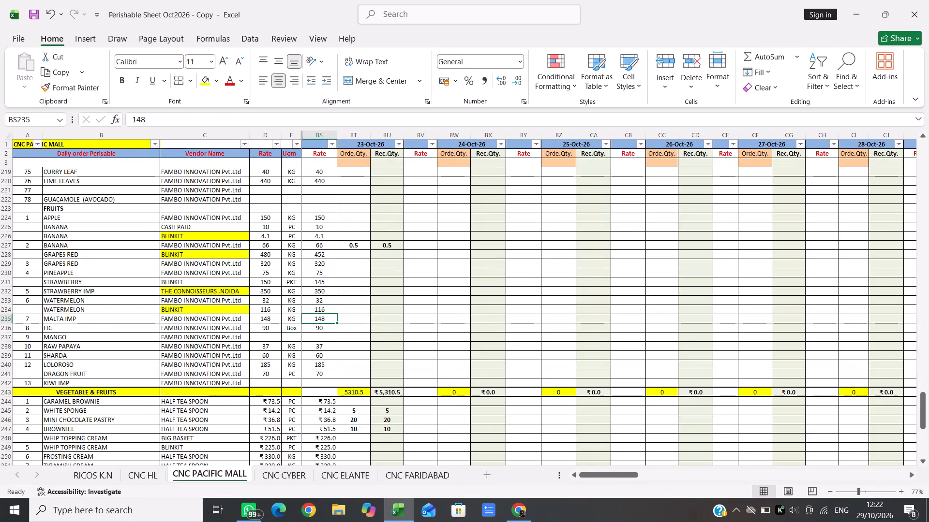
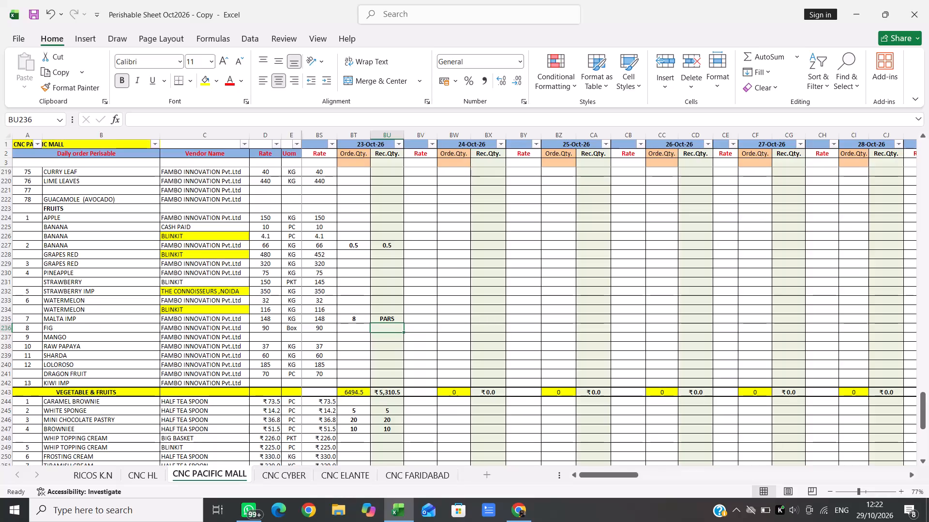
Correct the 23-Oct-26 received quantity for MALTA IMP to 8, replacing the mistakenly entered text.
key("Up")
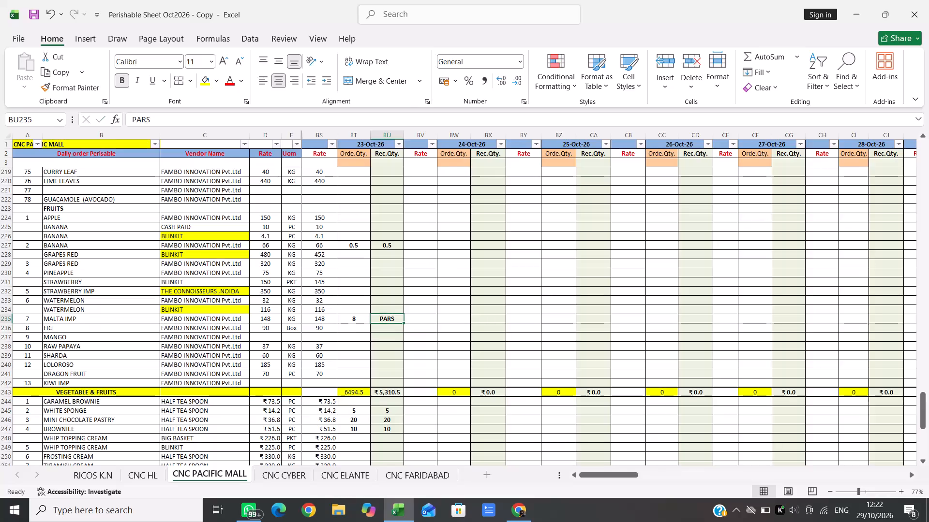
key("BackSpace")
key("BackSpace")
key("BackSpace")
key("BackSpace")
key("BackSpace")
key("8")
Search the sheet for PARS and move along the PARSLEY row toward its 23-Oct-26 quantities.
key("ctrl+f")
key("BackSpace")
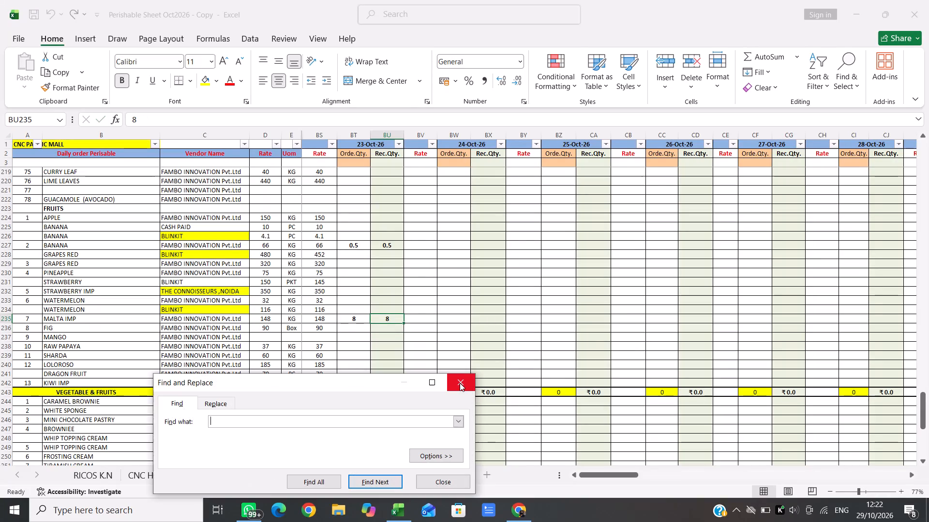
key("BackSpace")
key("BackSpace")
type("PARS")
key("Return")
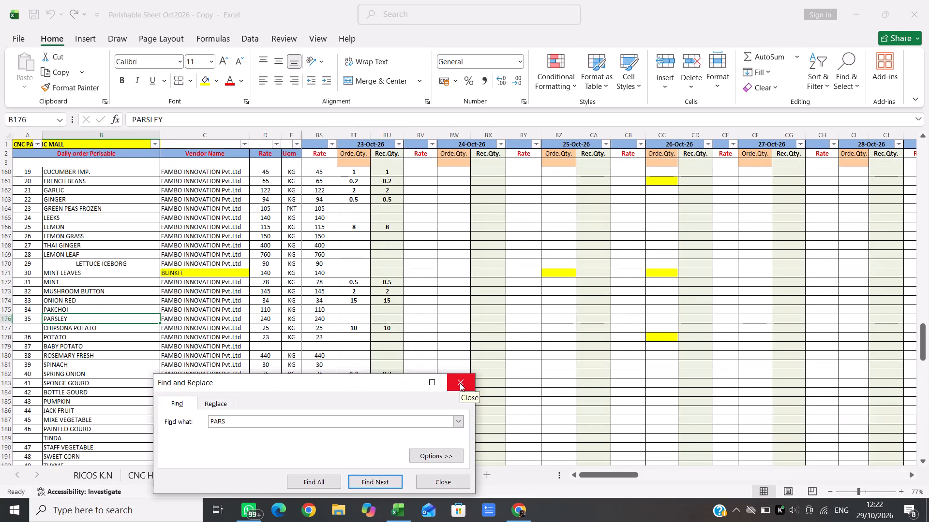
left_click(460, 383)
key("Right")
key("Right")
key("Right")
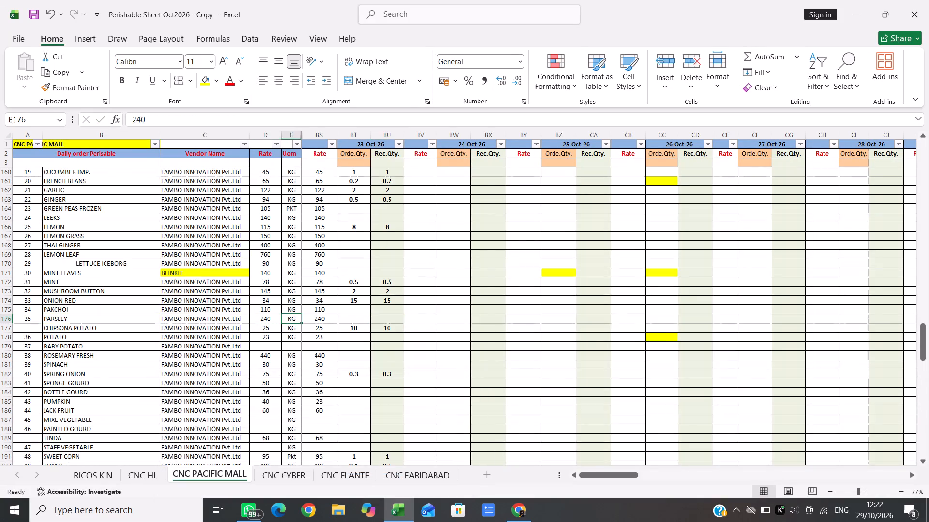
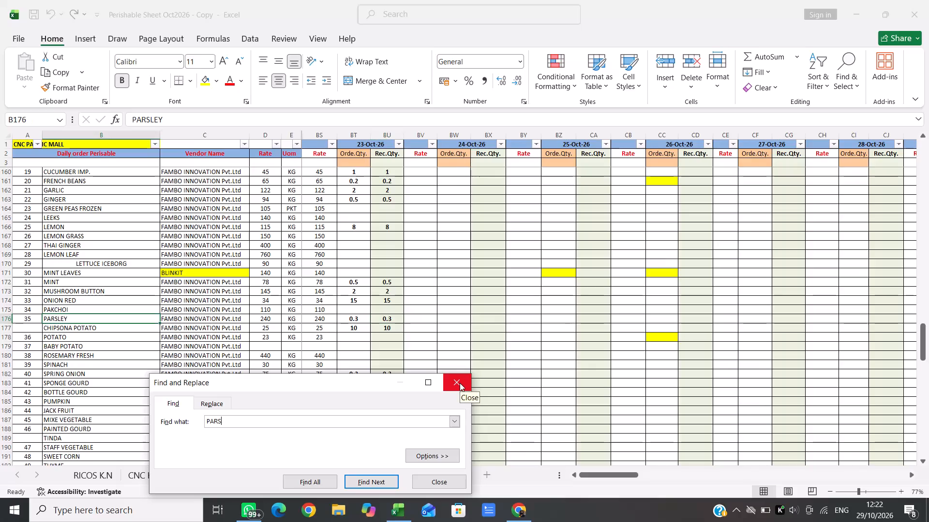
Close the search and check the 23-Oct-26 order quantity in the PARSLEY row.
left_click(460, 383)
key("Right")
key("Right")
key("Right")
key("Right")
key("Right")
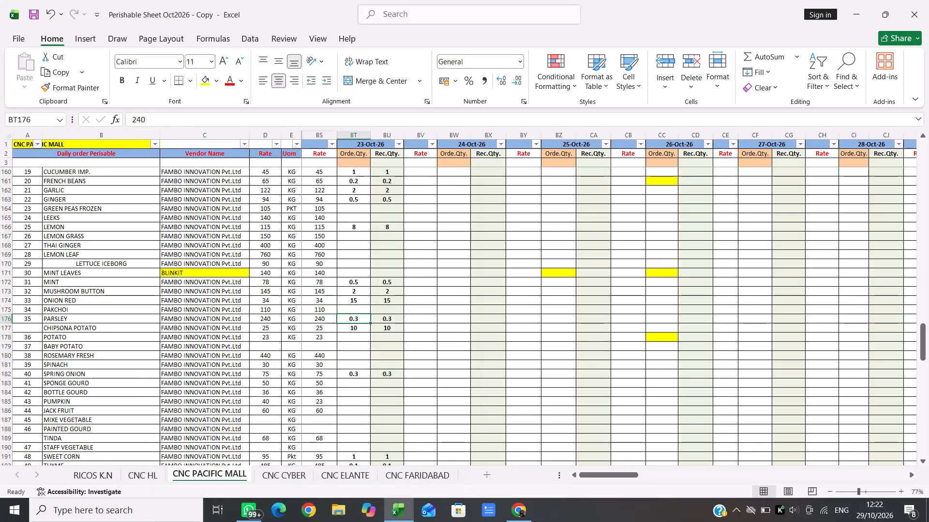
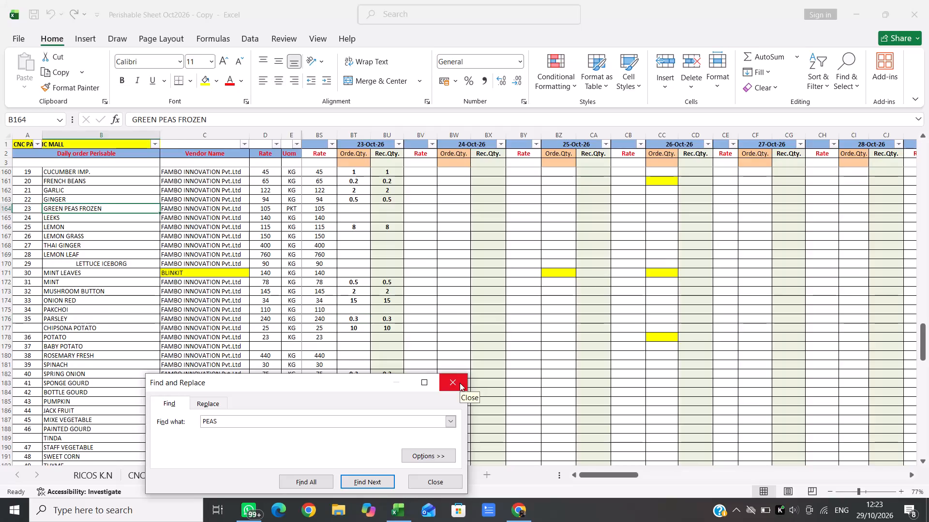
Close the search and go to the 23-Oct-26 rate in the GREEN PEAS FROZEN row.
left_click(460, 383)
key("Right")
key("Right")
key("Right")
key("Right")
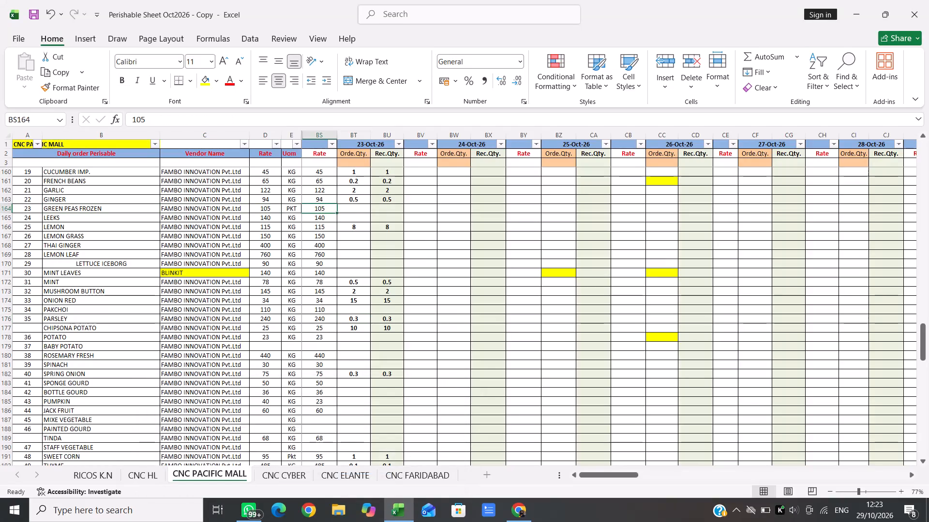
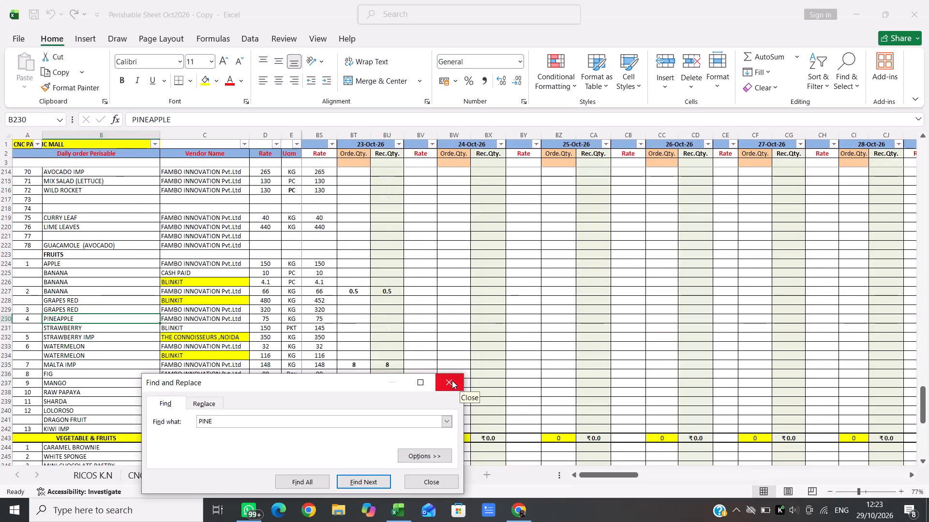
Close the search and go to the 23-Oct-26 order quantity in the PINEAPPLE row.
left_click(452, 380)
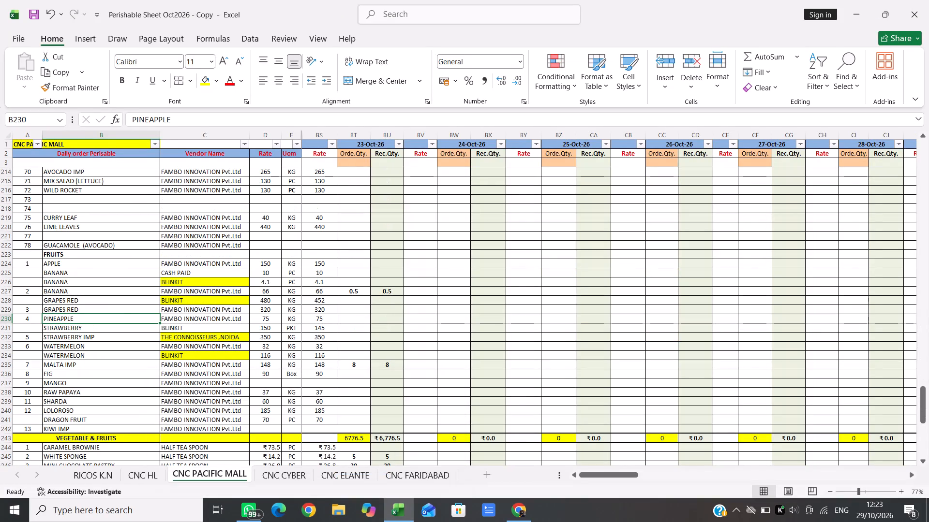
key("Right")
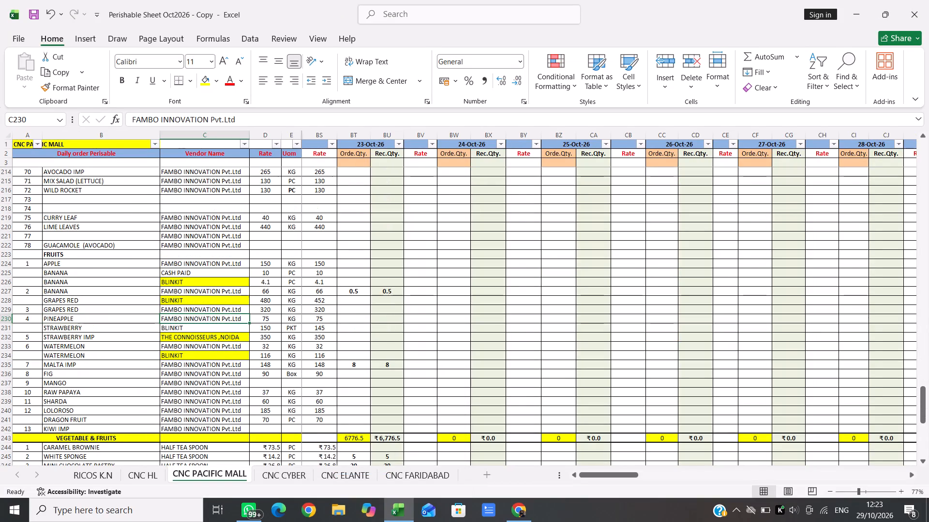
key("Right")
key("Right")
key("Right")
key("Right")
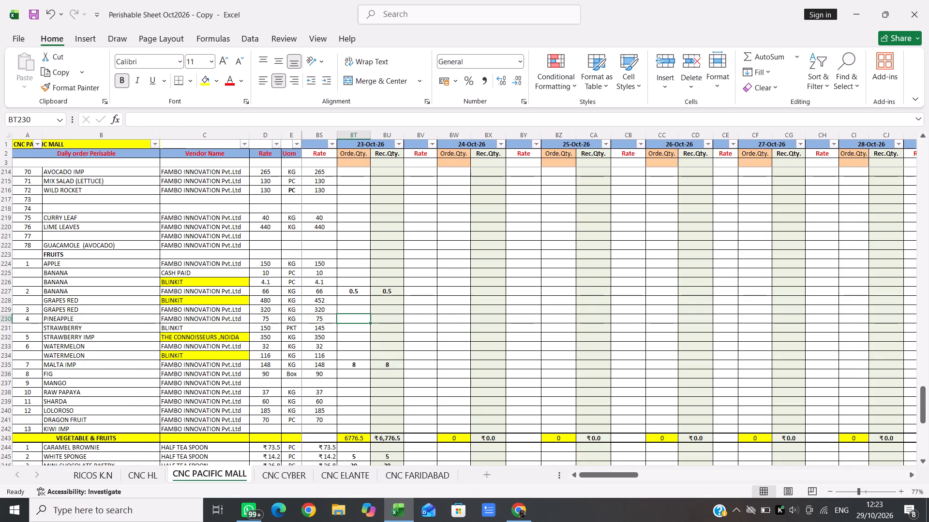
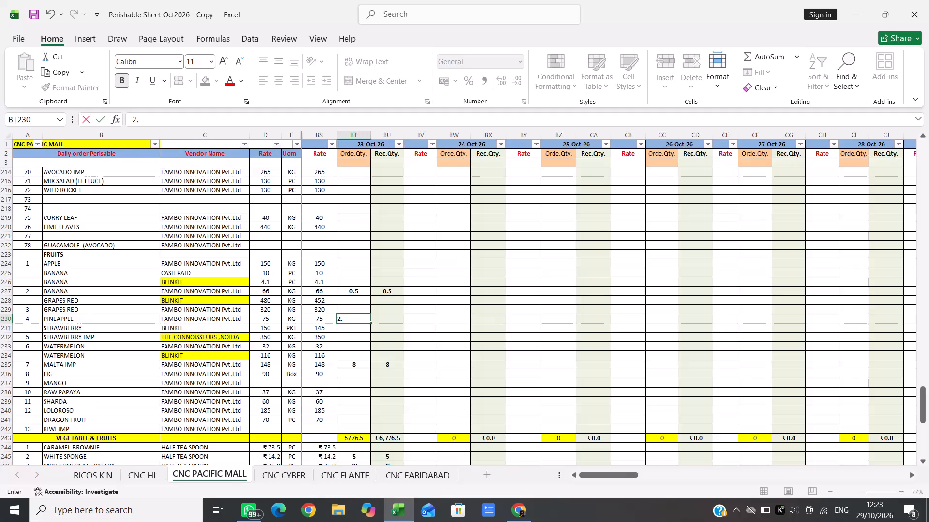
Enter 2 as the 23-Oct-26 order quantity and 3 as the rate in the PINEAPPLE row.
key("Left")
key("3")
key("Right")
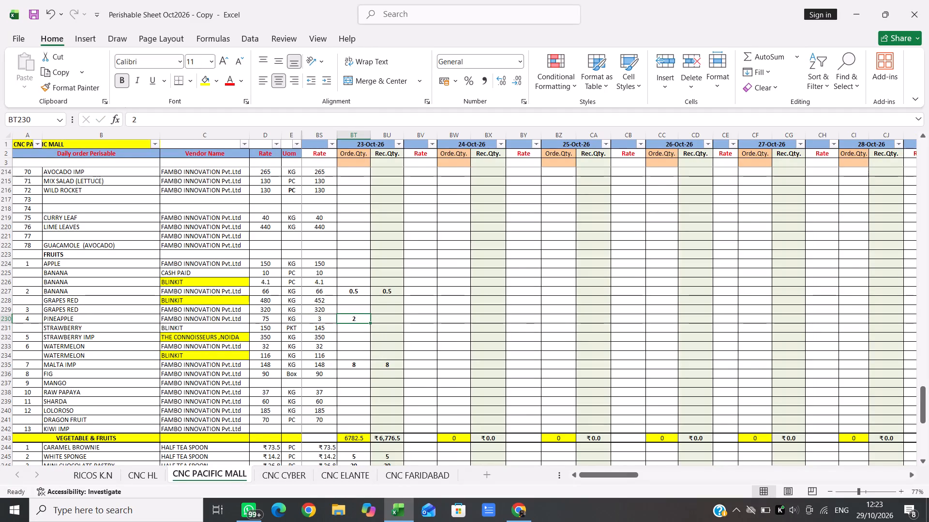
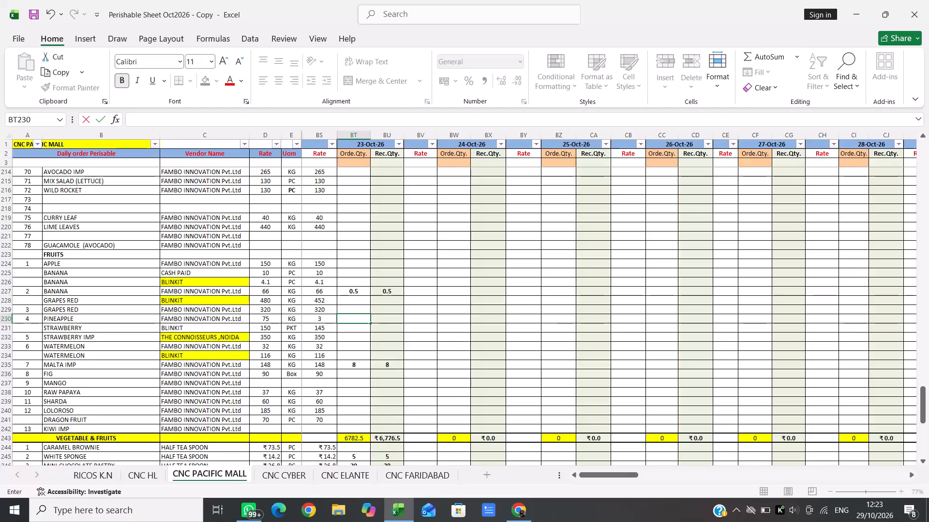
Correct the PINEAPPLE row's rate to 75 and enter 3 as the 23-Oct-26 order quantity and 2.7 as the received quantity.
key("Left")
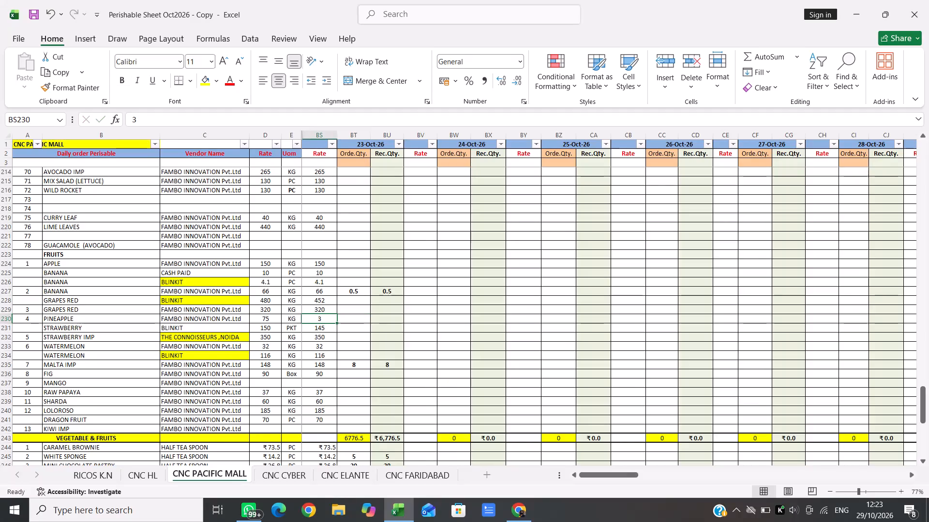
key("BackSpace")
key("BackSpace")
type("75")
key("Right")
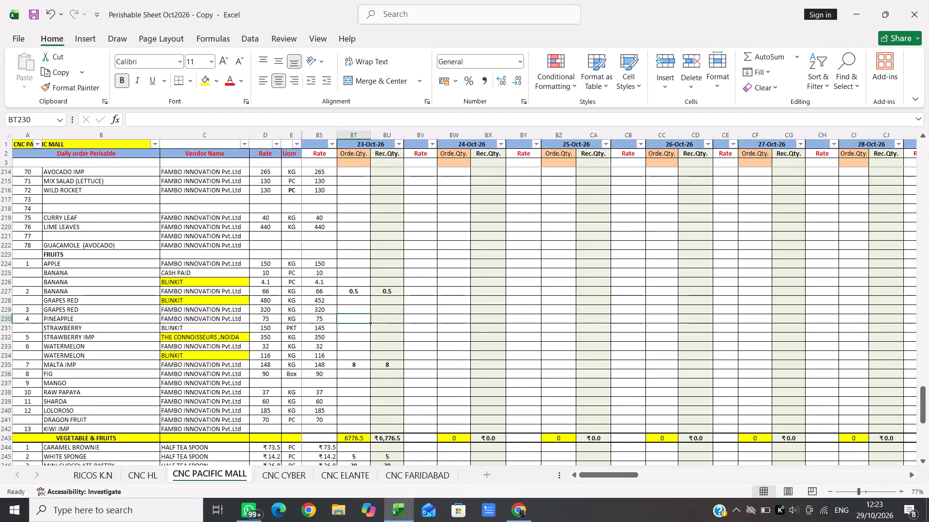
key("3")
key("Right")
type("2.7")
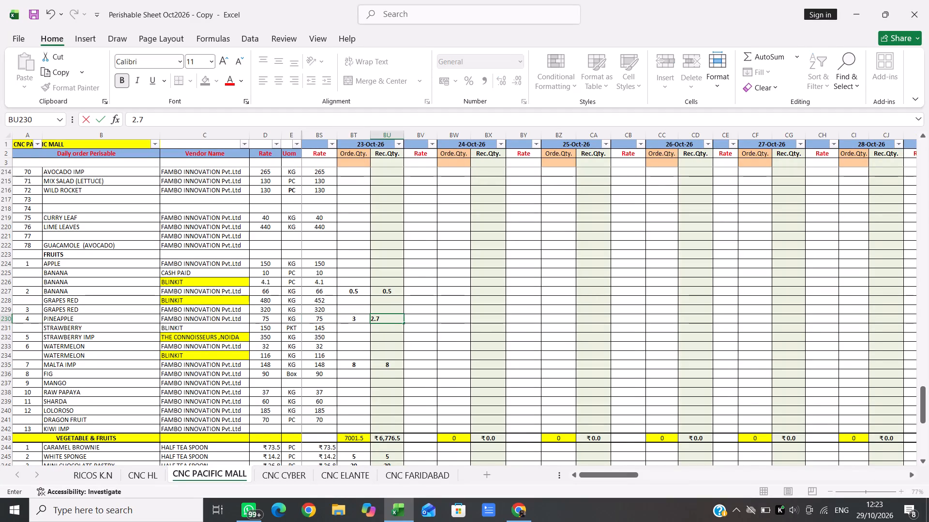
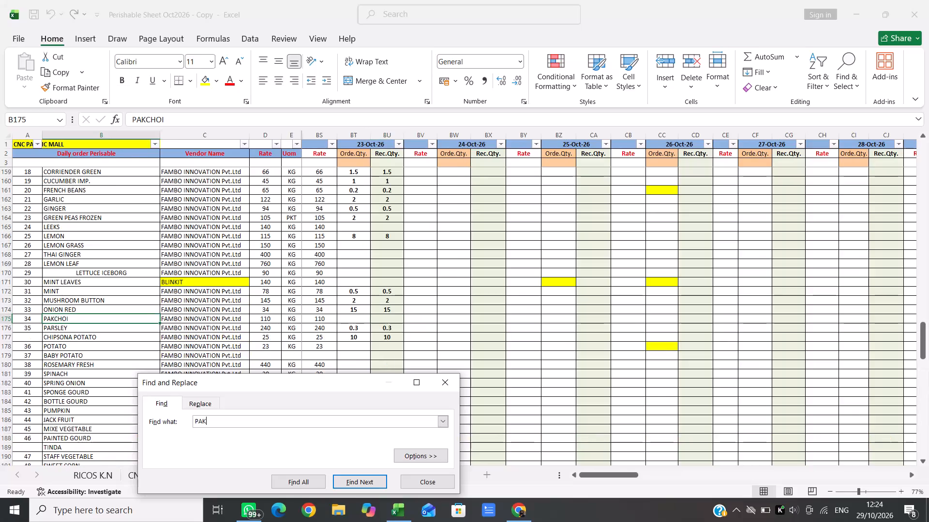
Enter 0.2 as the 23-Oct-26 order quantity in the PAKCHOI row.
left_click(439, 385)
key("Right")
key("Right")
key("Right")
key("Right")
key("Right")
type("0.2")
key("Right")
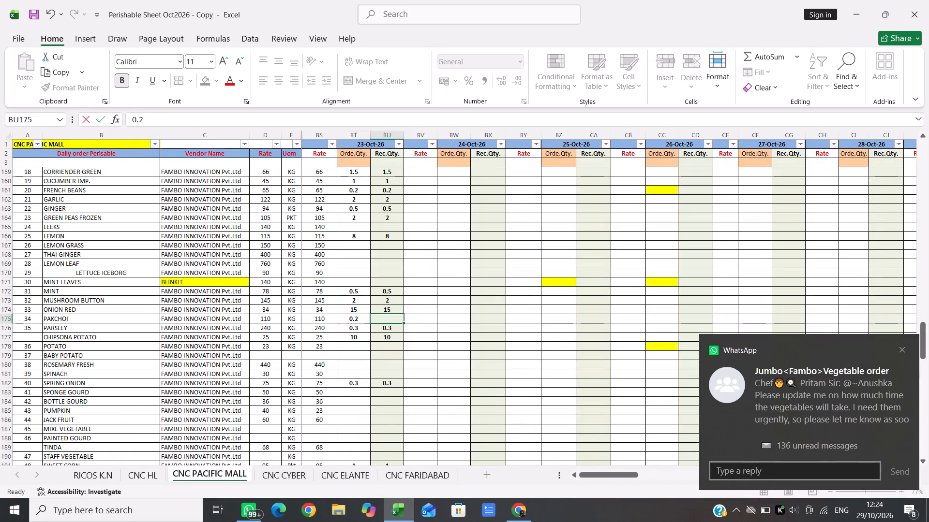
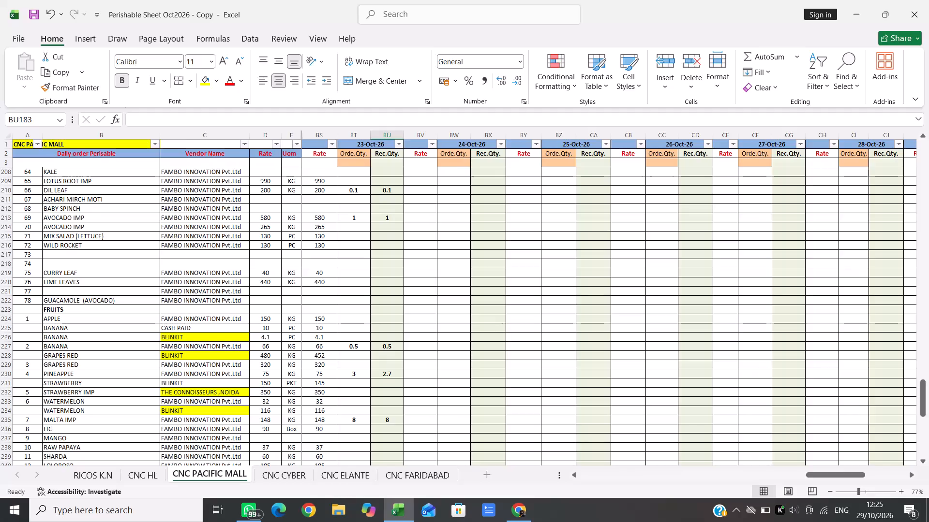
Delete the entire blank item row numbered 9 between BROCCOLI and CABBAGE on the CNC PACIFIC MALL sheet.
scroll(537, 307, "up", 2)
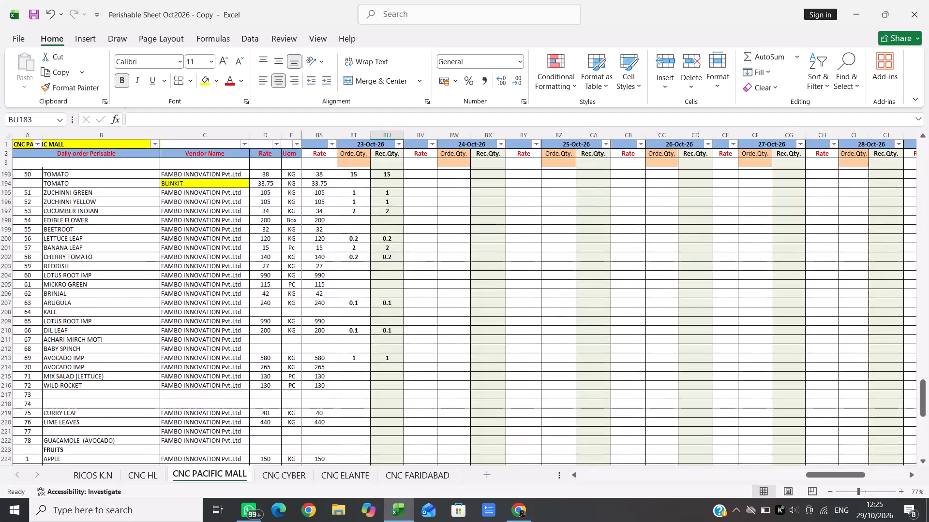
scroll(537, 307, "up", 4)
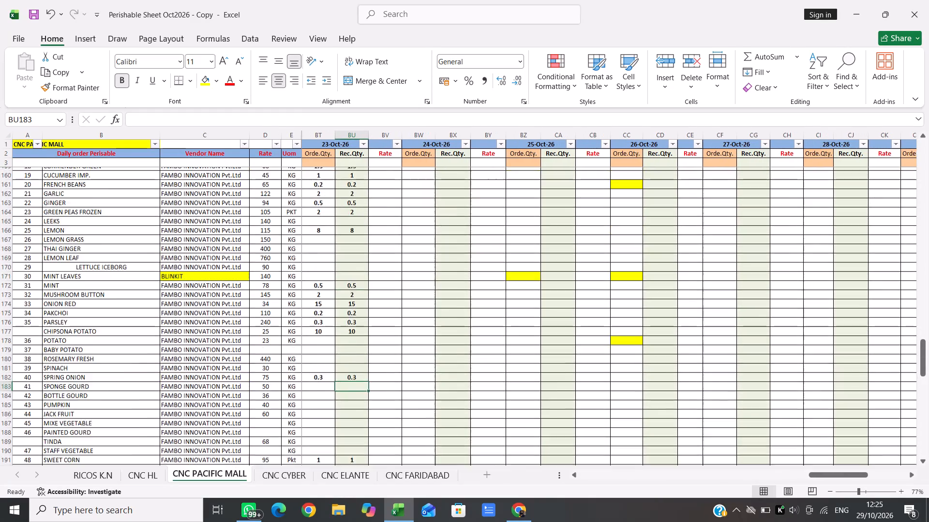
scroll(537, 307, "up", 1)
scroll(537, 307, "right", 1)
scroll(537, 307, "up", 1)
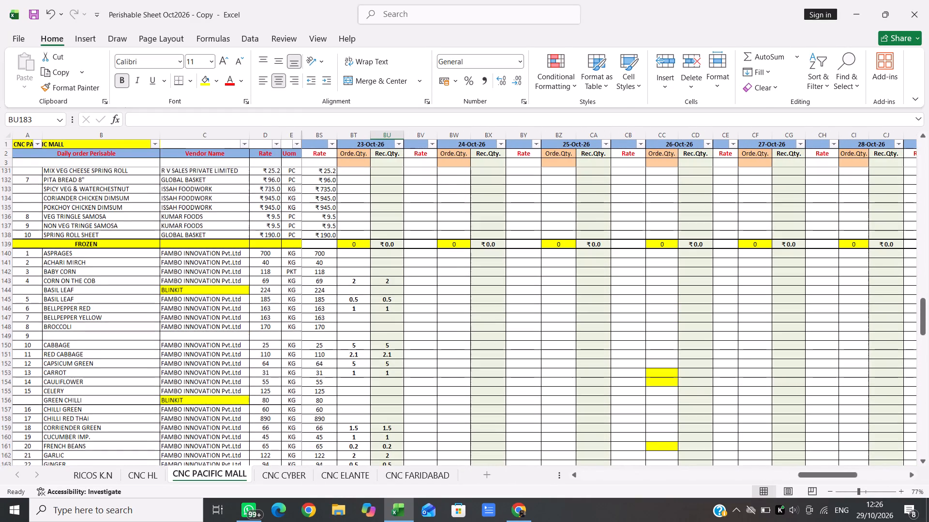
scroll(537, 307, "up", 1)
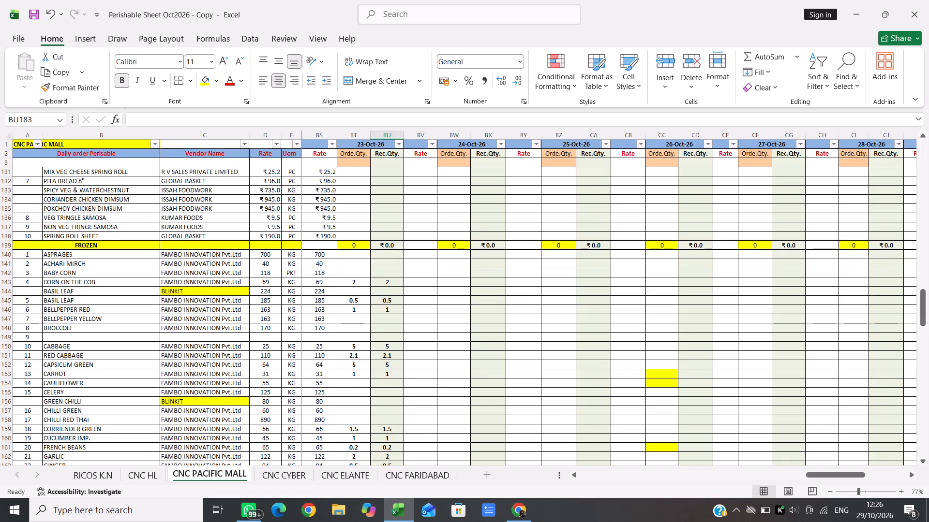
left_click(112, 334)
key("shift+space")
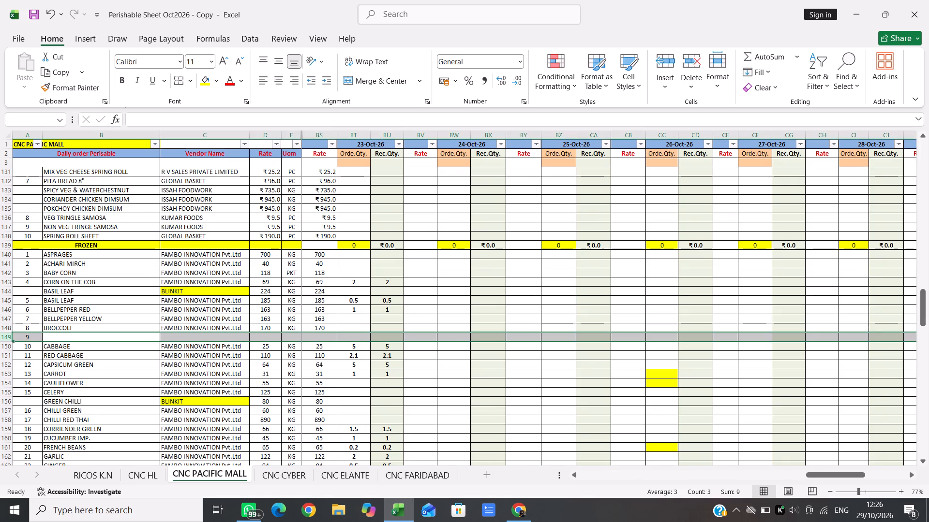
key("ctrl+minus")
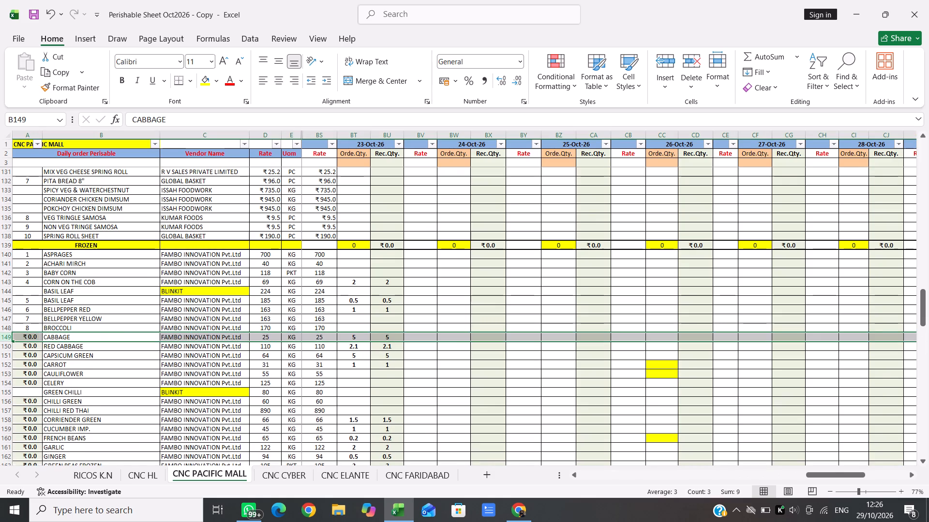
left_click(287, 351)
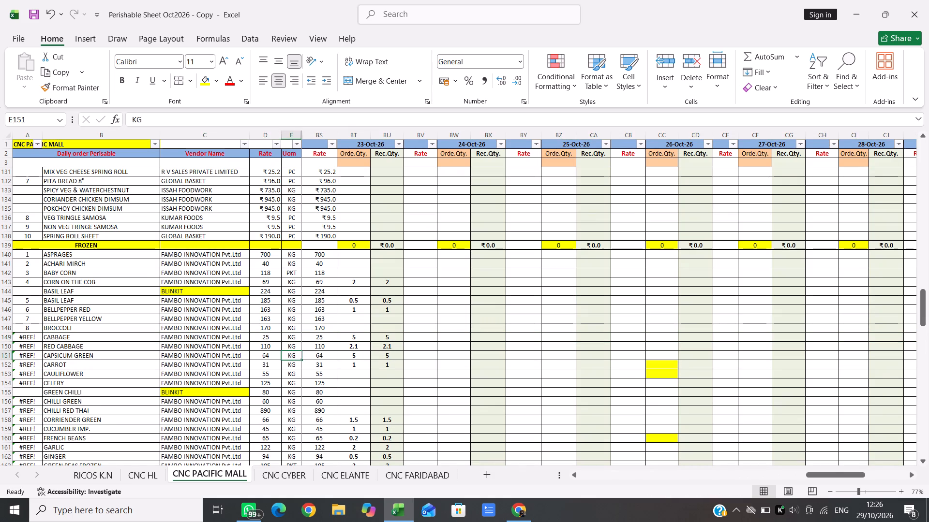
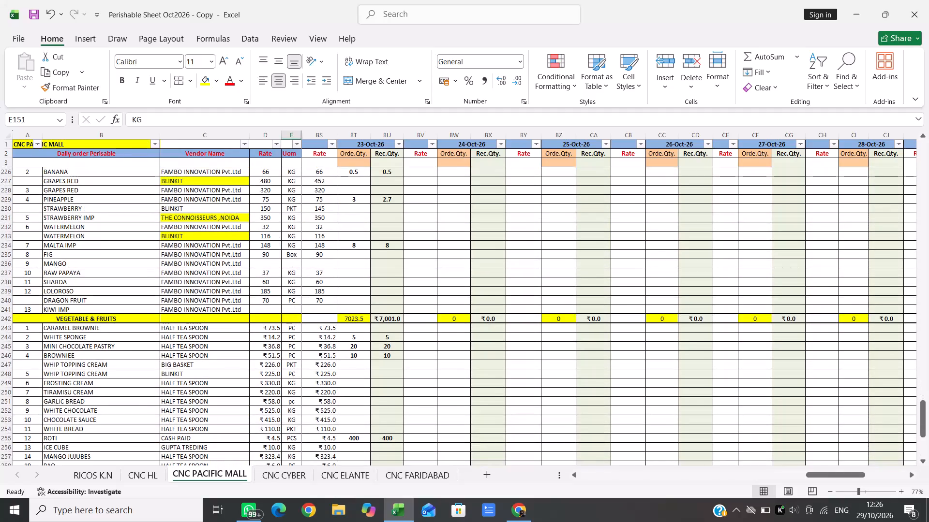
Set the 23-Oct-26 received quantity of ZUCHINNI YELLOW to 2 and check the VEGETABLE & FRUITS total for that date.
scroll(404, 343, "up", 1)
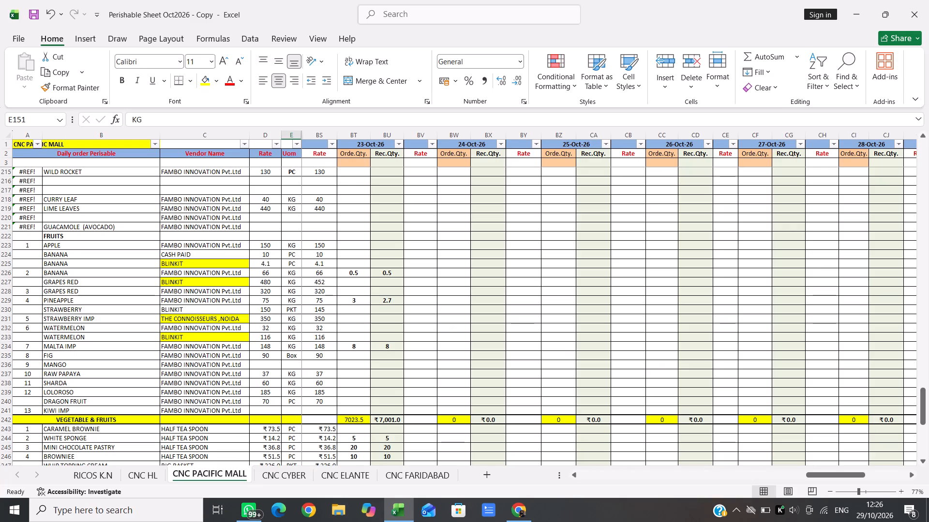
scroll(381, 347, "up", 3)
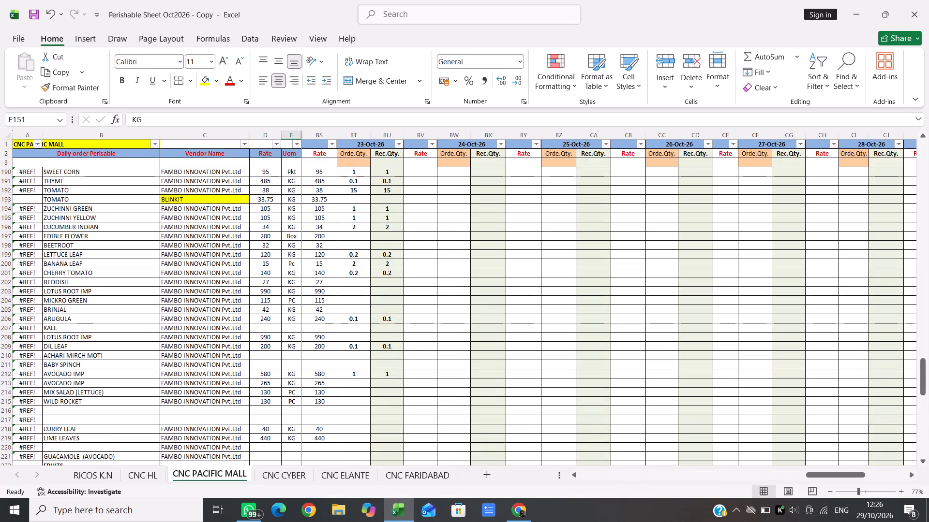
scroll(381, 347, "up", 1)
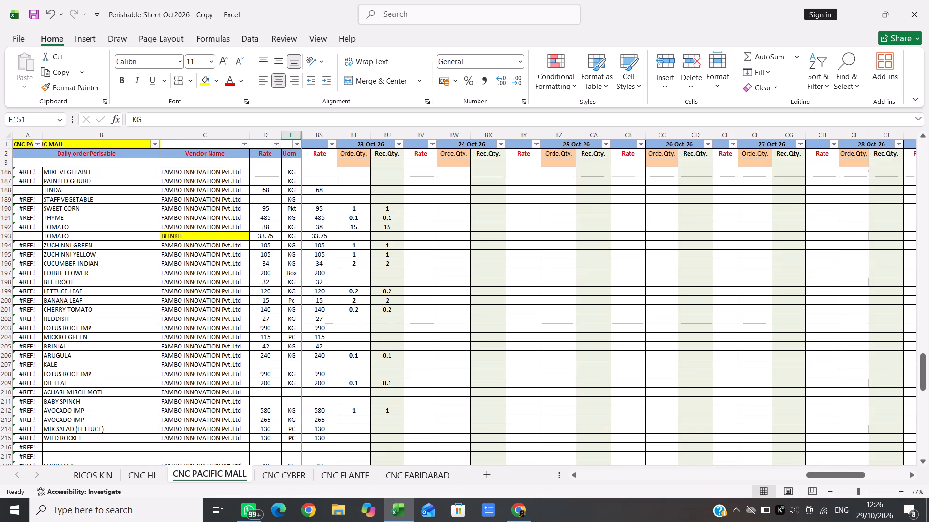
scroll(381, 347, "up", 1)
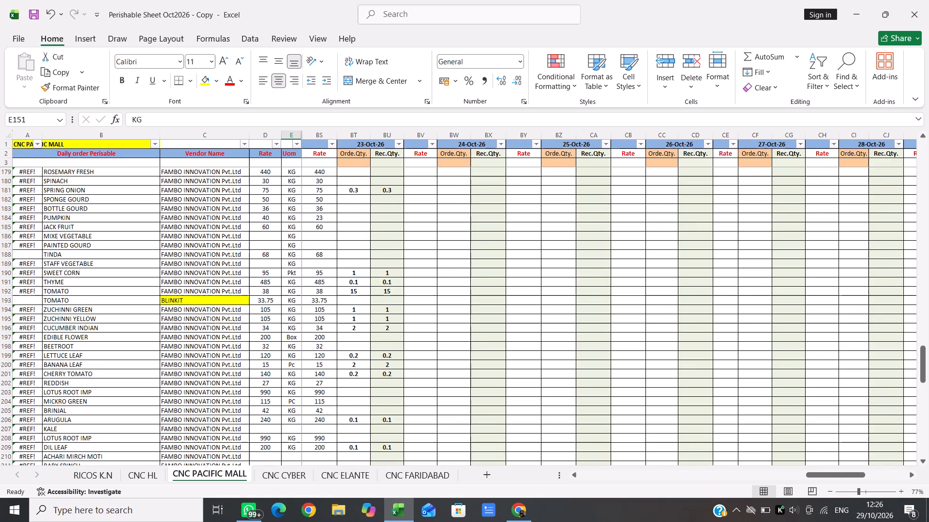
left_click(387, 319)
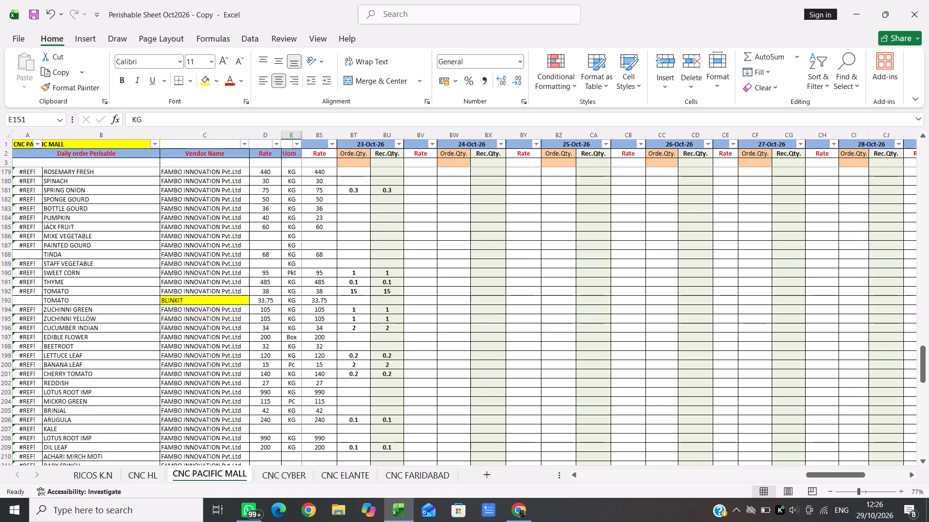
key("2")
key("Down")
scroll(387, 319, "down", 3)
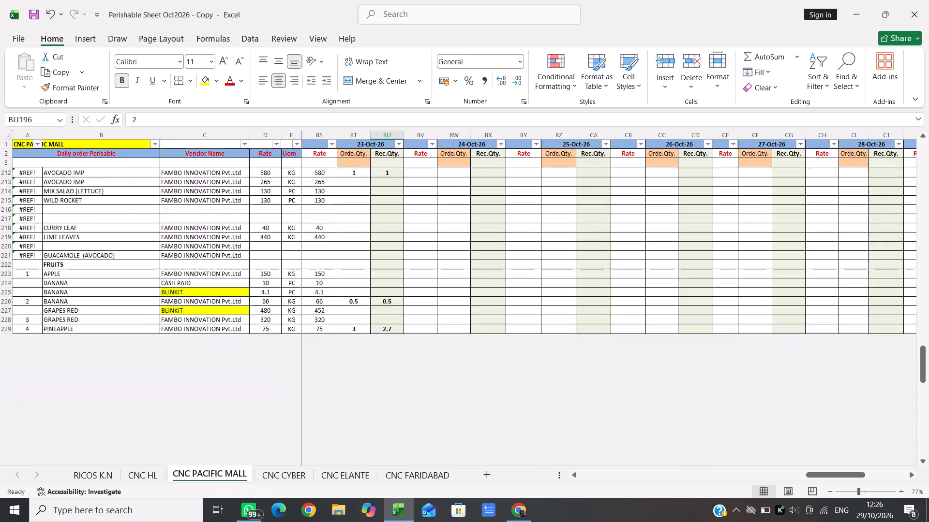
scroll(387, 319, "down", 2)
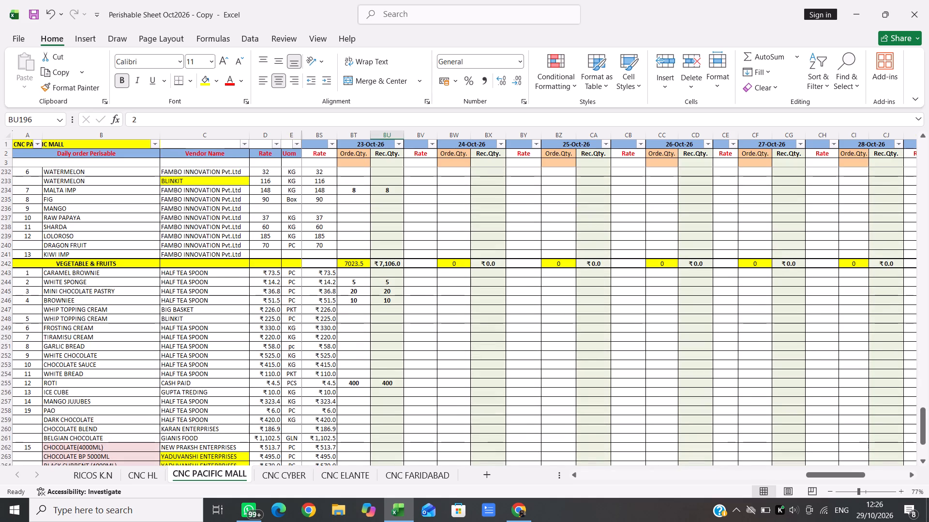
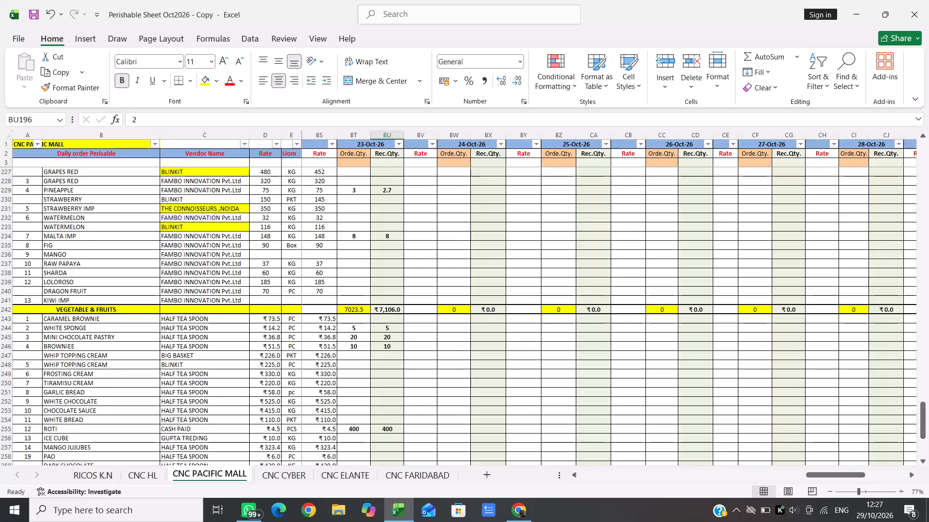
Set the 23-Oct-26 received quantity of SWEET CORN to 1.5 and check the VEGETABLE & FRUITS total for that date.
scroll(387, 319, "up", 4)
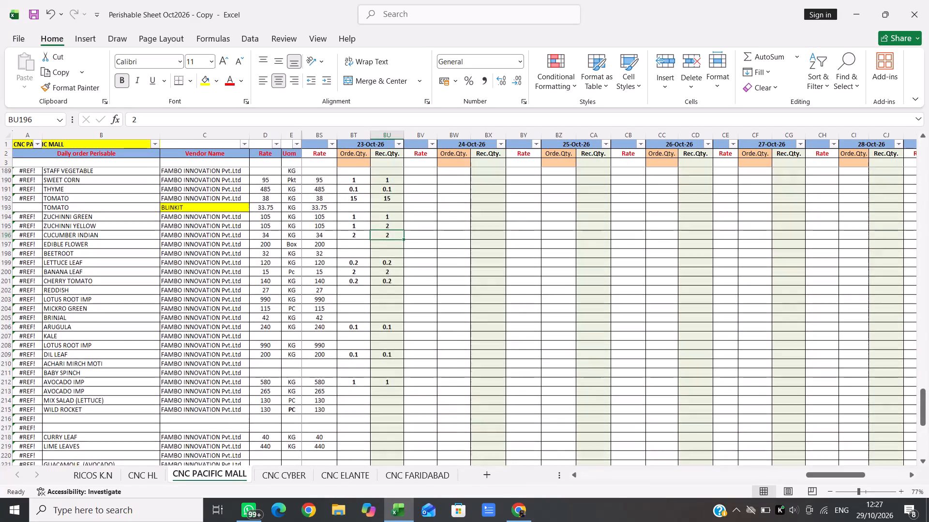
scroll(387, 319, "up", 2)
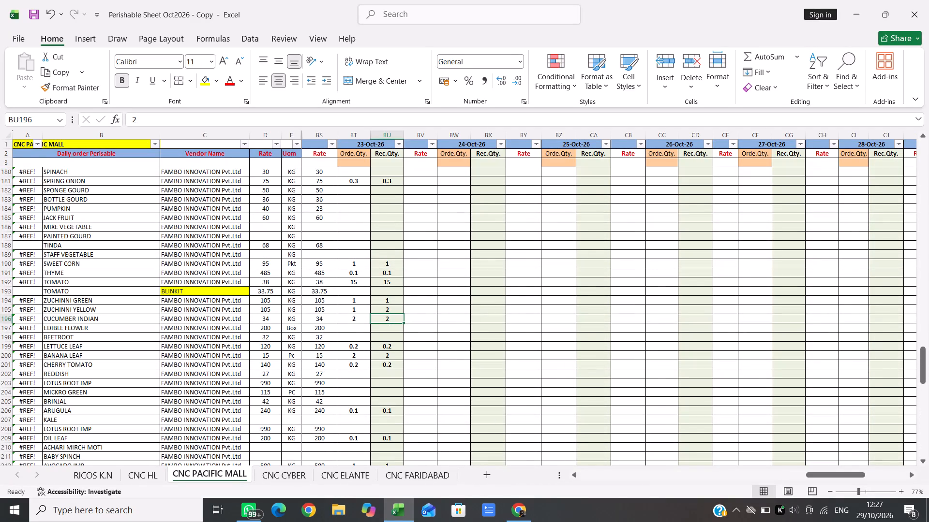
left_click(394, 263)
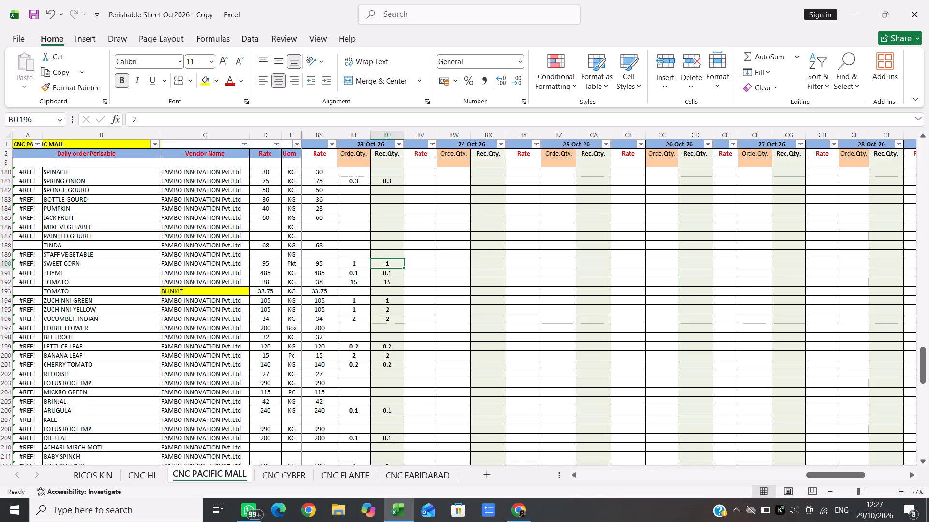
type("1.5")
key("Down")
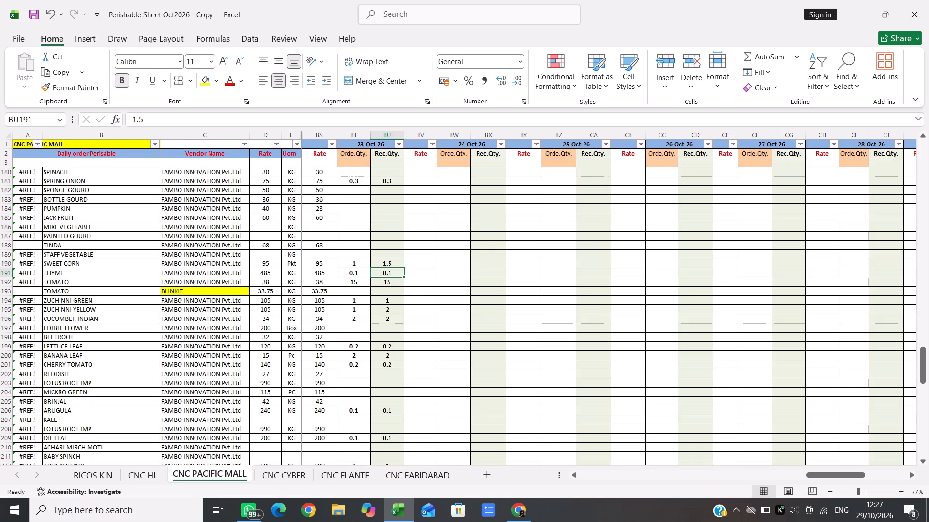
scroll(394, 263, "down", 4)
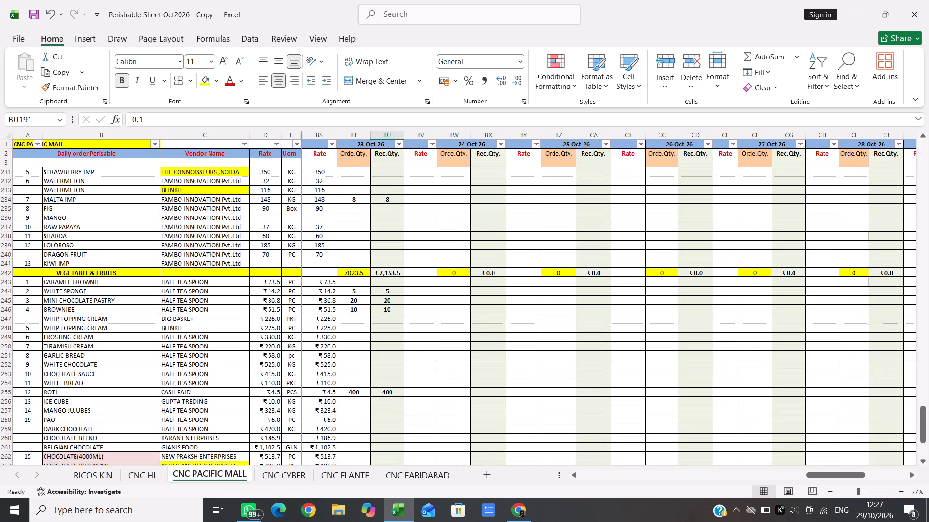
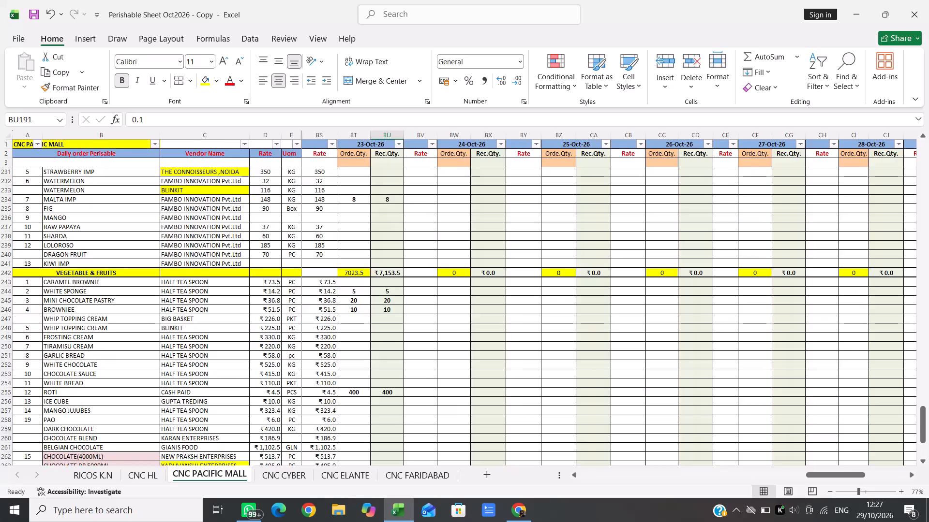
Review the 23-Oct-26 ordered and received quantities of the vegetable and fruit items, from the VEGETABLE & FRUITS total row back up to FROZEN.
scroll(394, 263, "up", 6)
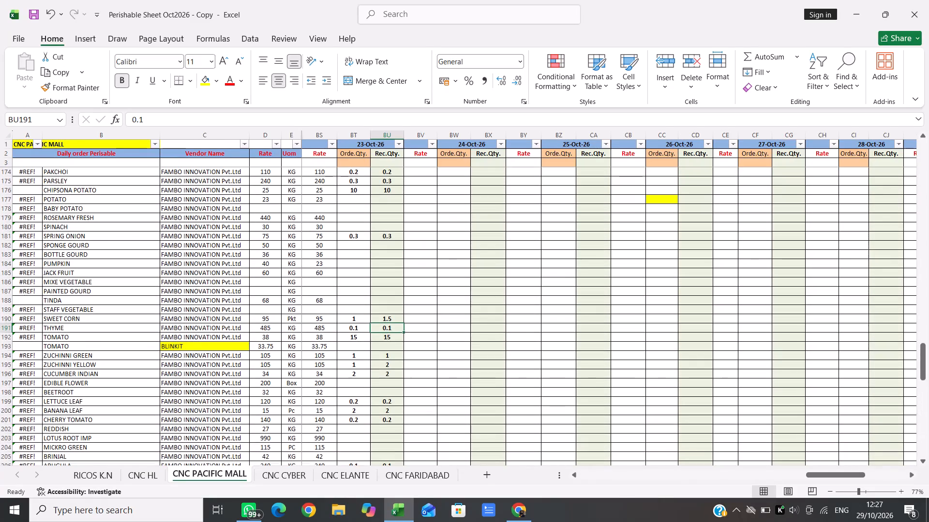
scroll(394, 263, "up", 1)
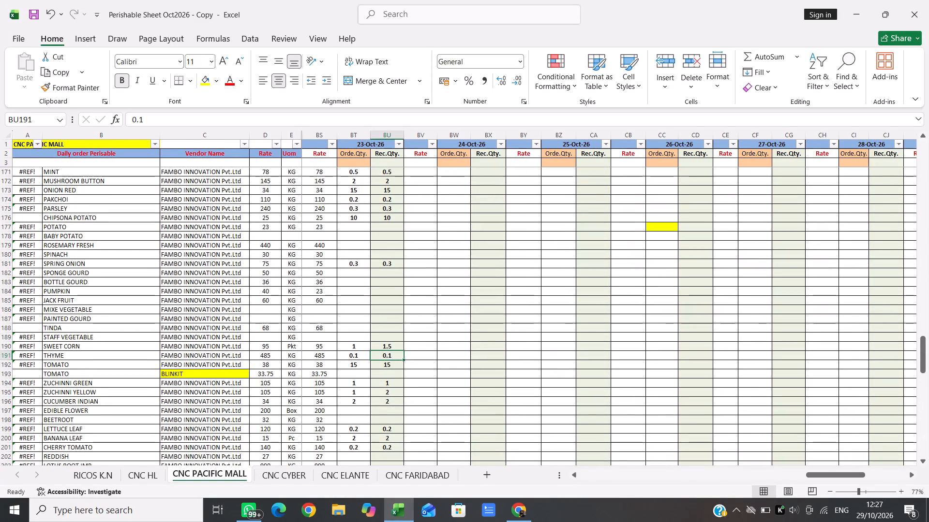
scroll(394, 263, "up", 1)
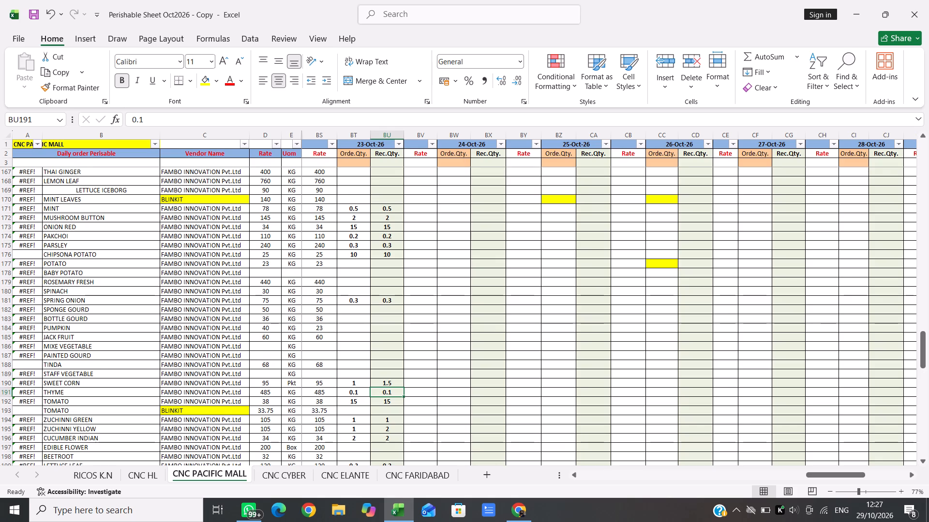
scroll(394, 263, "up", 1)
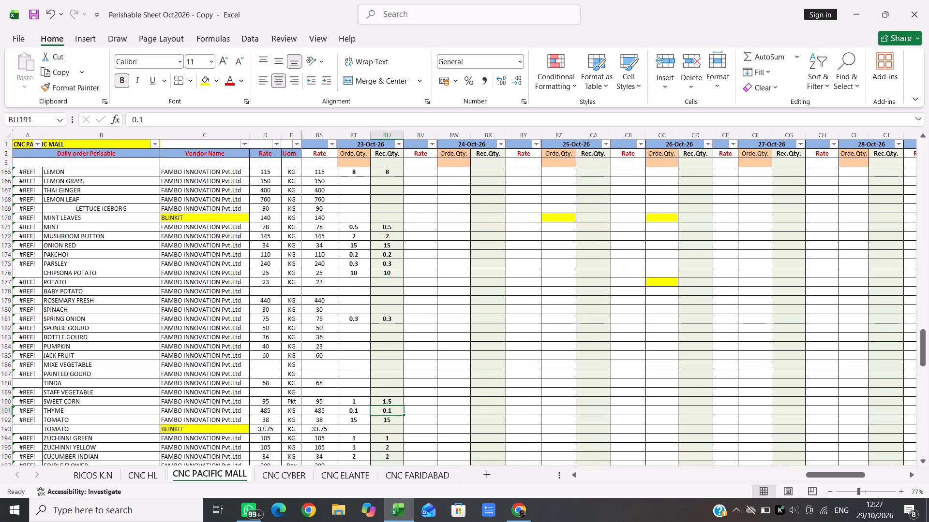
scroll(394, 263, "up", 3)
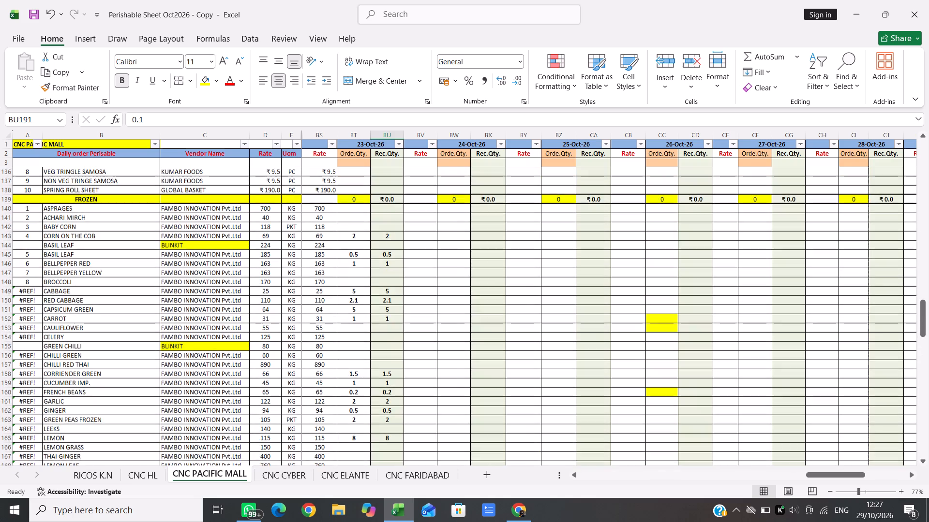
scroll(394, 263, "up", 1)
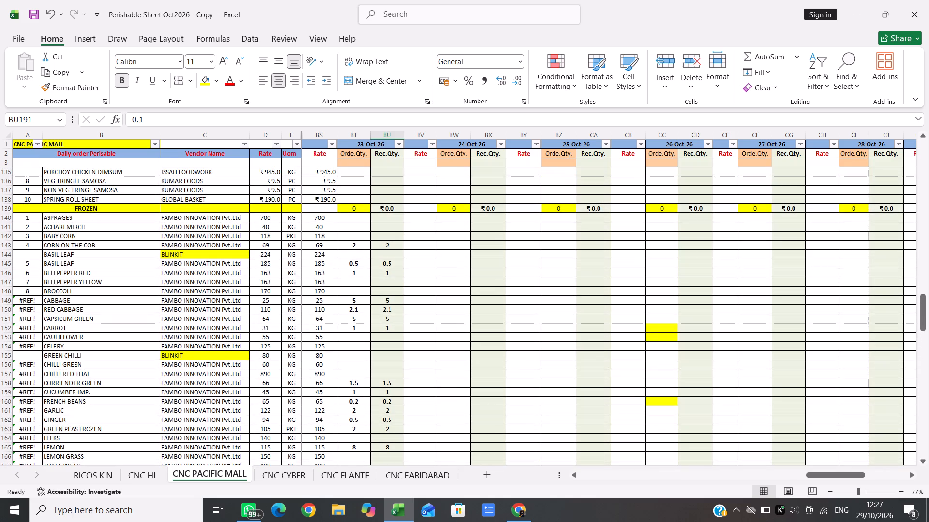
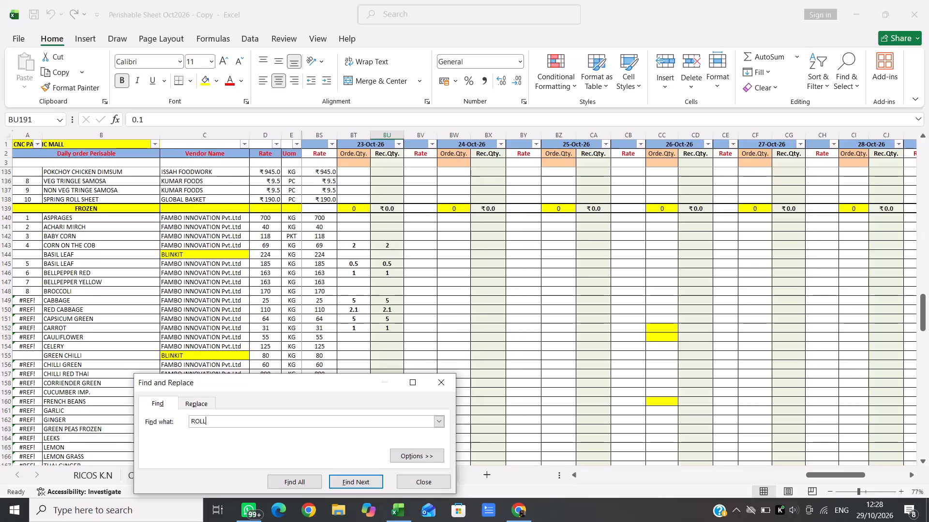
Search the sheet for ROLL through to the SPRING ROLL SHEET item and select its vendor name cell.
key("Return")
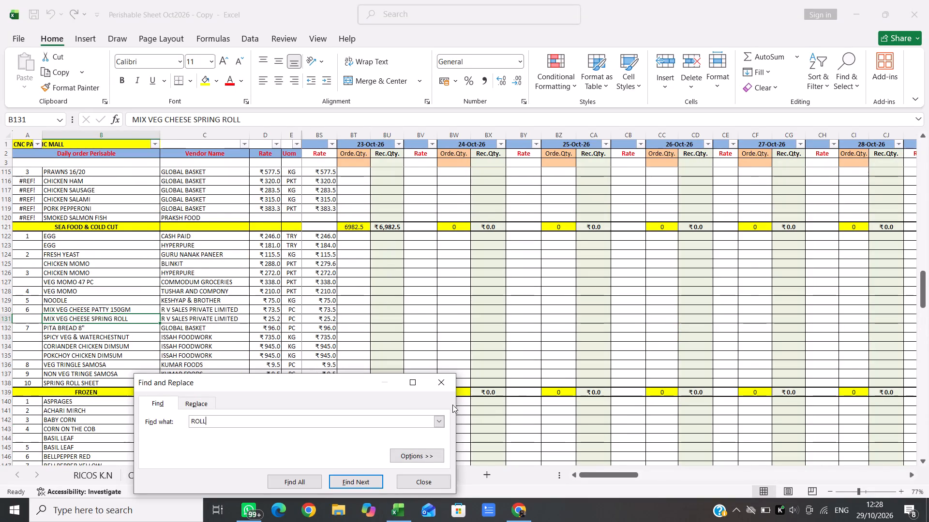
key("Return")
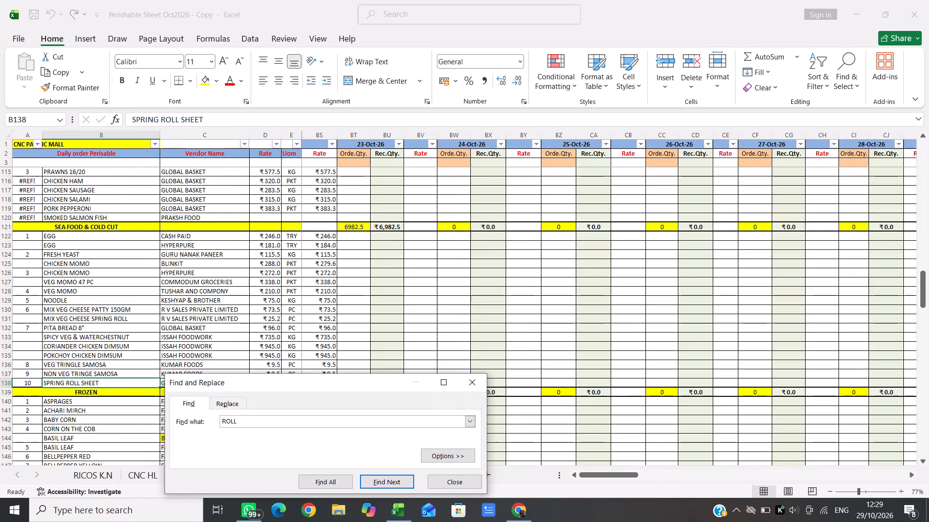
left_click(476, 381)
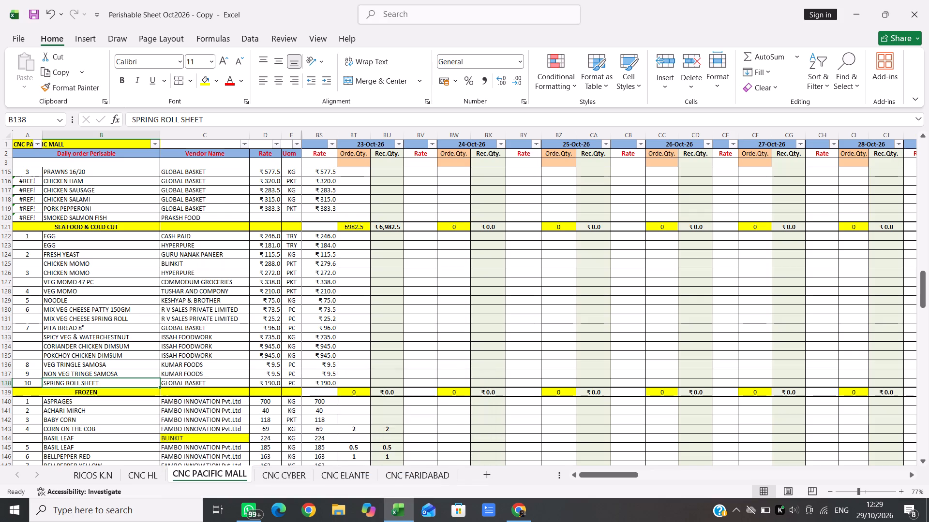
left_click(175, 383)
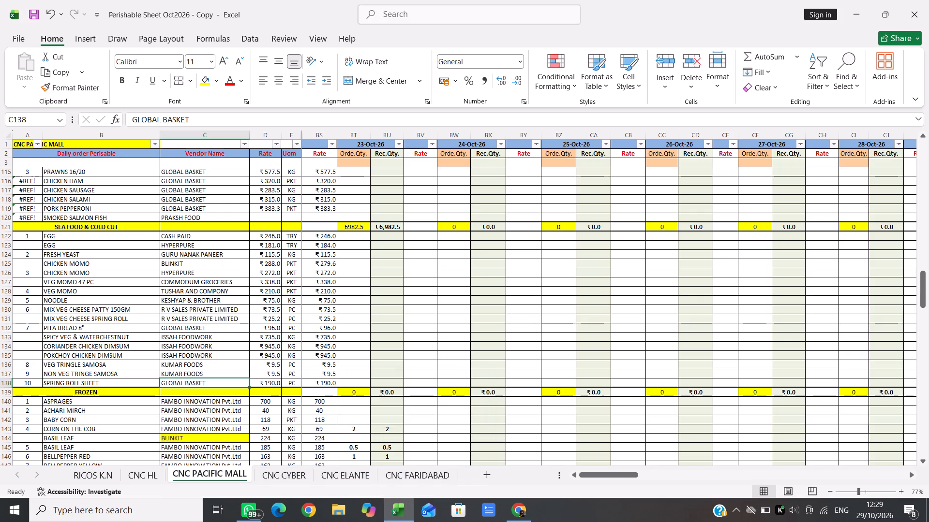
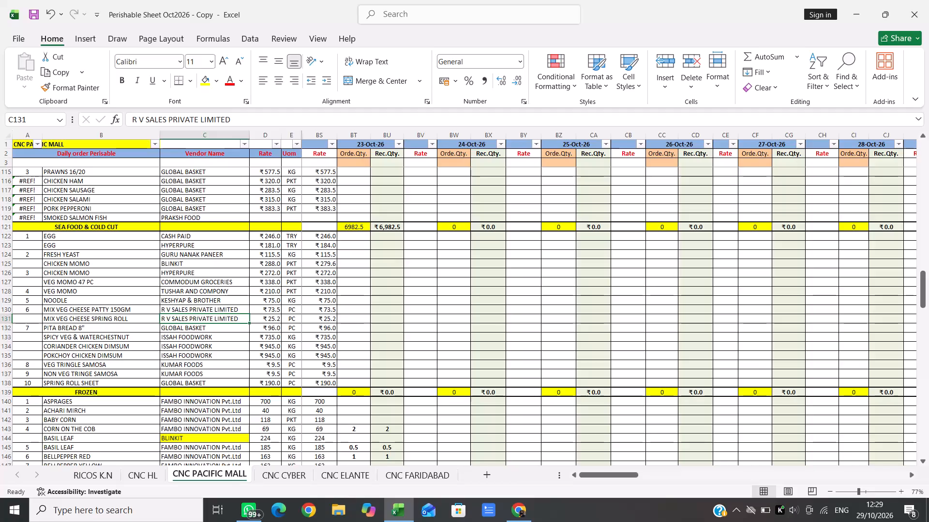
Enter the 23-Oct-26 rate for MIX VEG CHEESE SPRING ROLL from R V SALES PRIVATE LIMITED as =24*1.05.
left_click(274, 319)
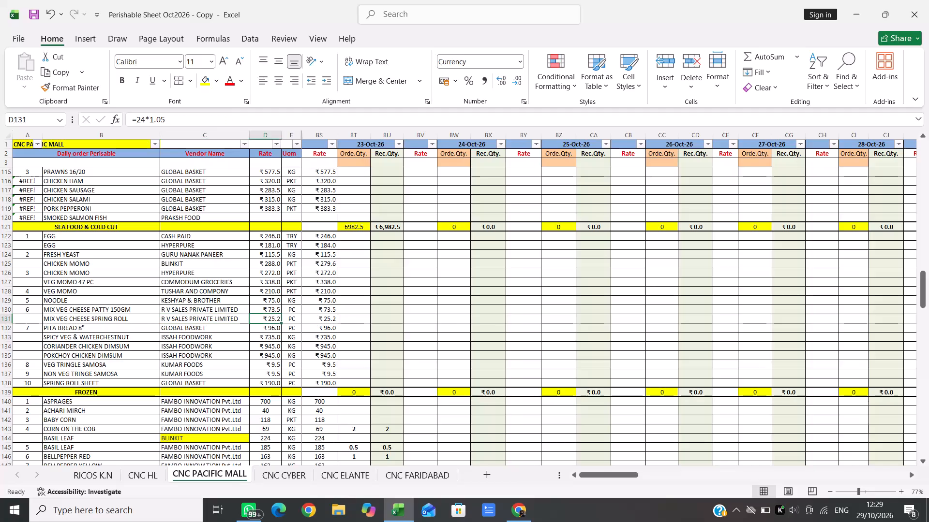
left_click(334, 320)
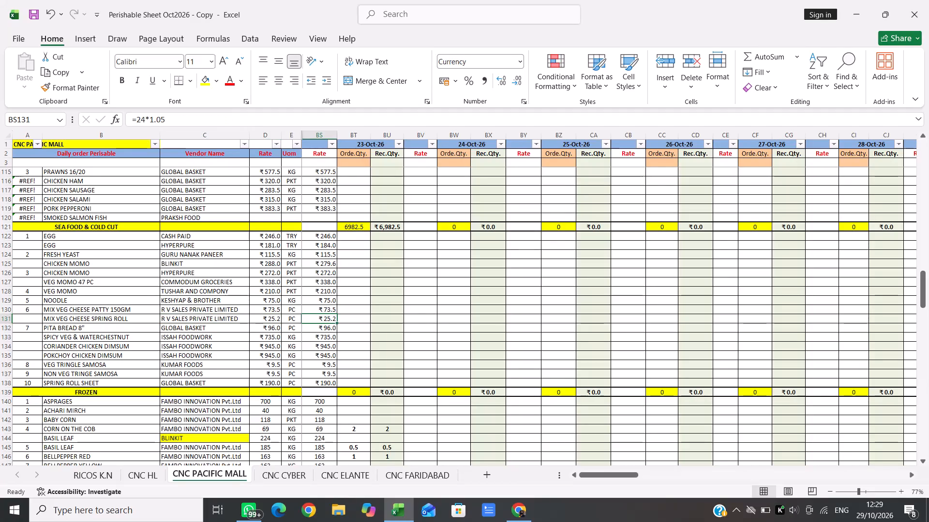
type("=24")
type("*1.05")
key("Return")
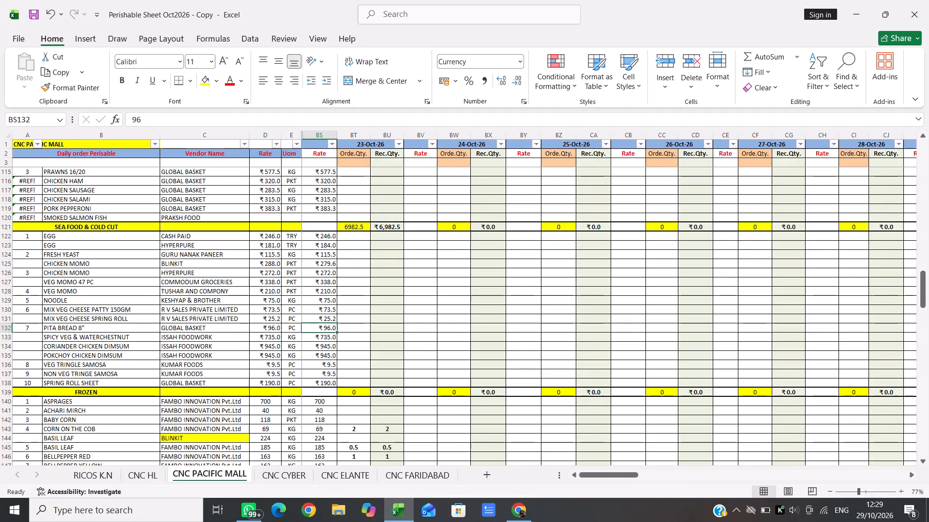
Select the 23-Oct-26 order quantity cell for MIX VEG CHEESE SPRING ROLL.
left_click(354, 317)
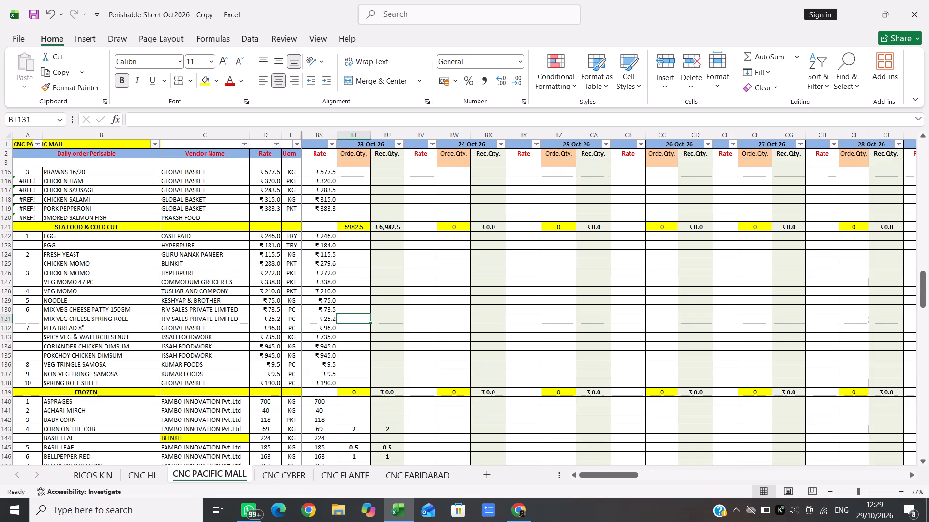
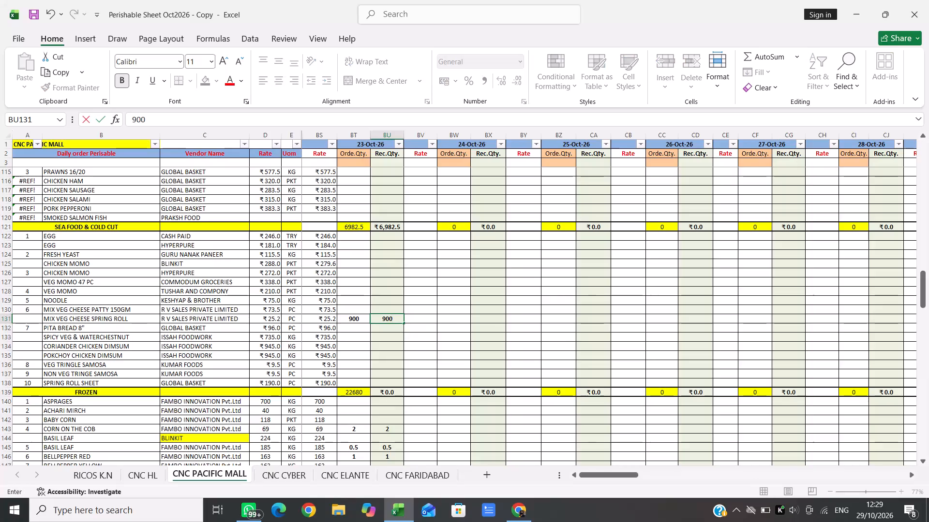
Enter 900 as the 23-Oct-26 received quantity for MIX VEG CHEESE SPRING ROLL from R V SALES PRIVATE LIMITED.
key("Down")
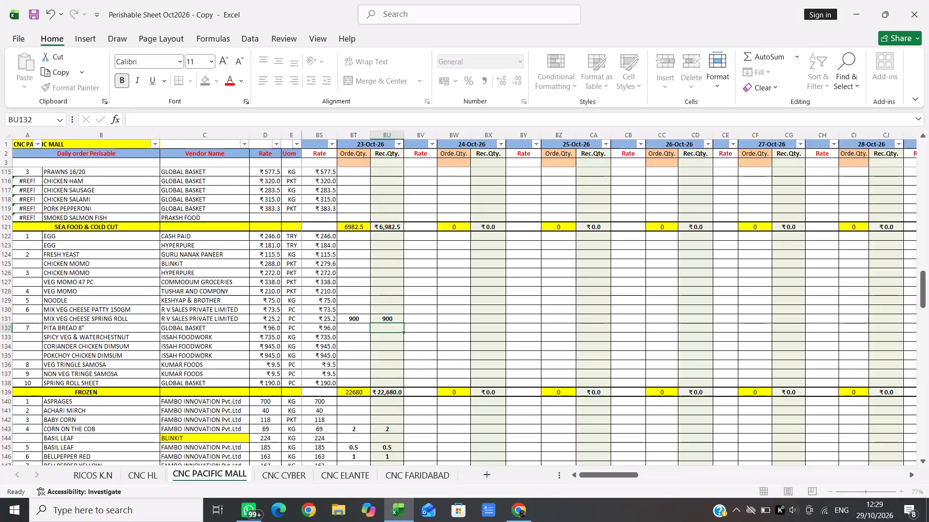
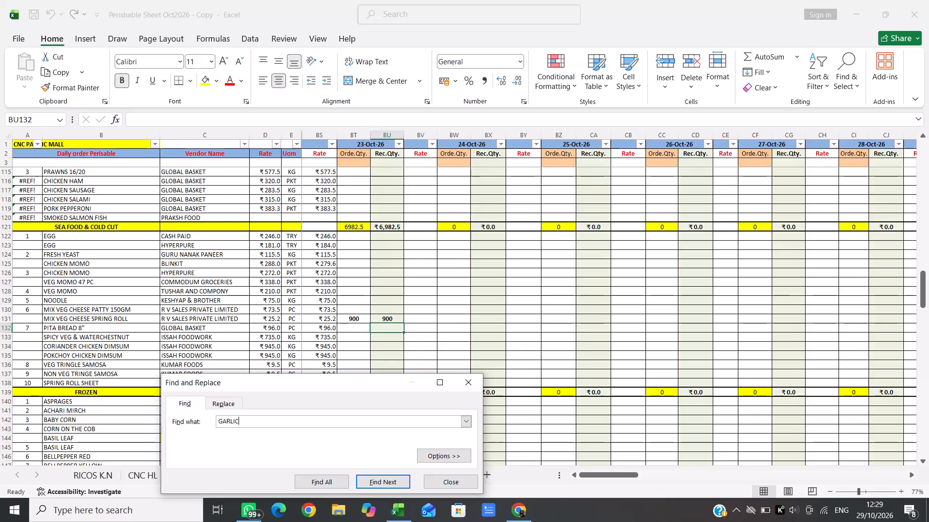
Find GARLIC in the CNC PACIFIC MALL sheet and go to its 23-Oct-26 order quantity.
key("Return")
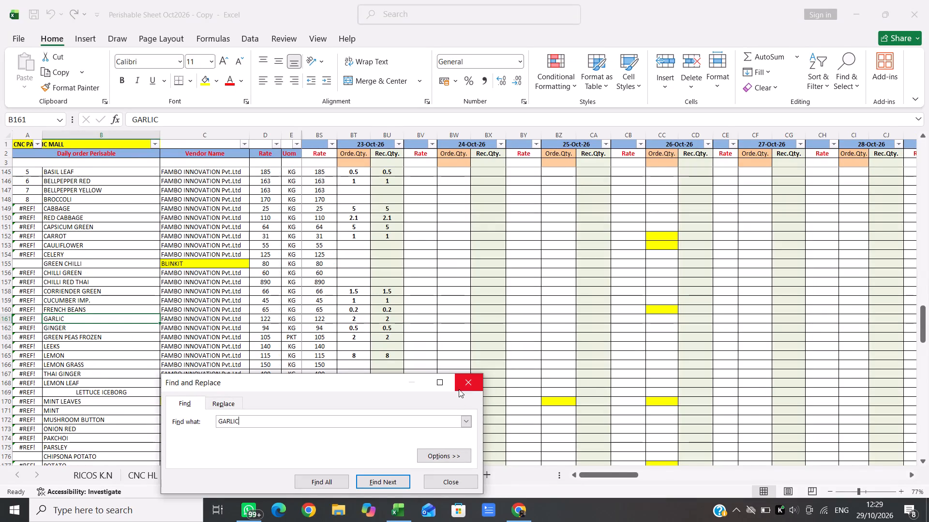
left_click(466, 383)
key("Right")
key("Right")
key("Right")
key("Right")
key("Right")
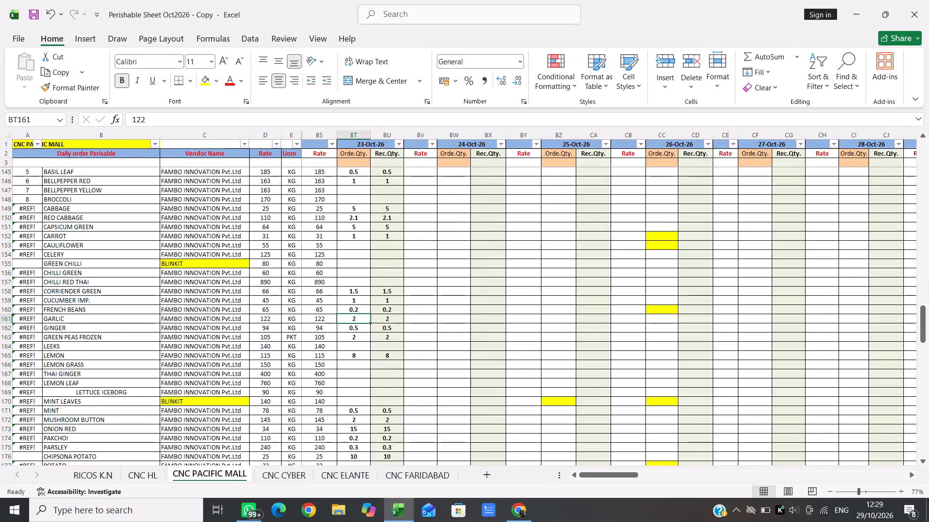
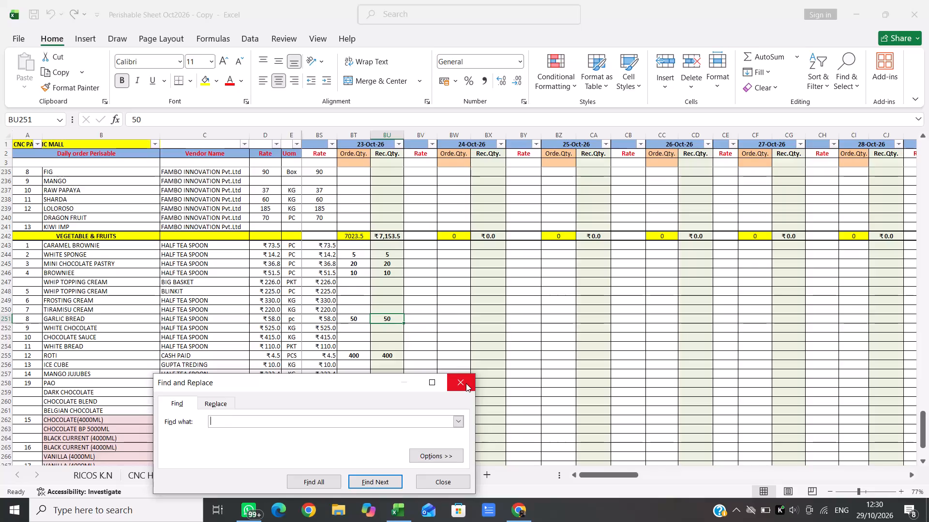
Search the CNC PACIFIC MALL sheet for AVO and go to the first AVOCADO IMP row's 23-Oct-26 order quantity.
type("AVO")
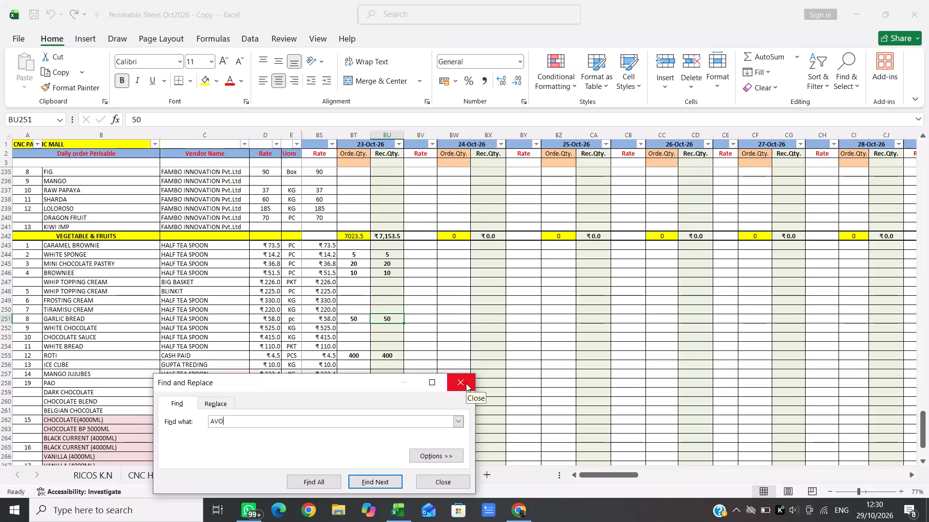
key("Return")
left_click(466, 383)
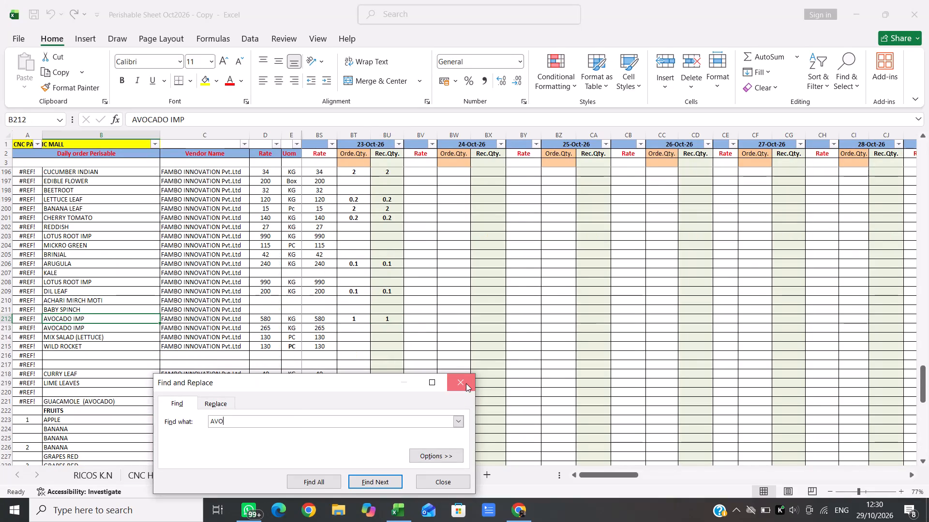
key("Right")
key("Right")
key("Right")
key("Right")
key("Right")
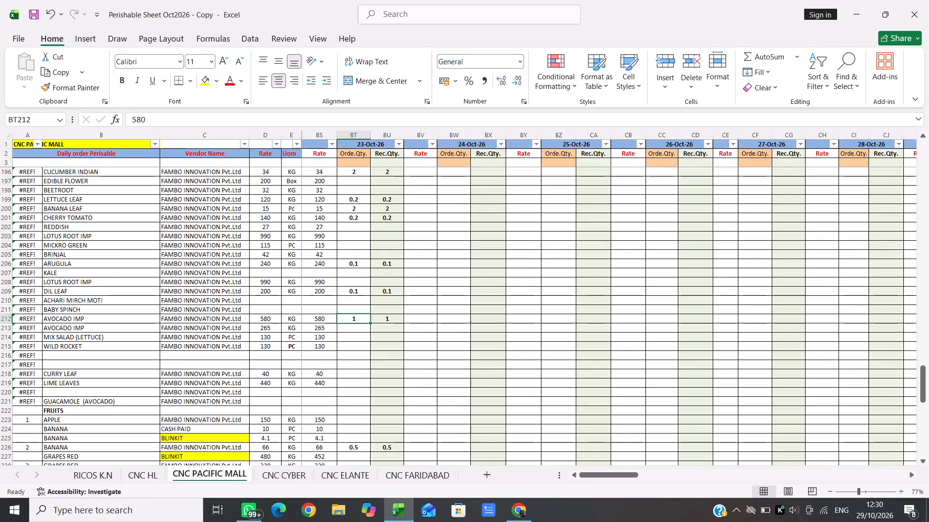
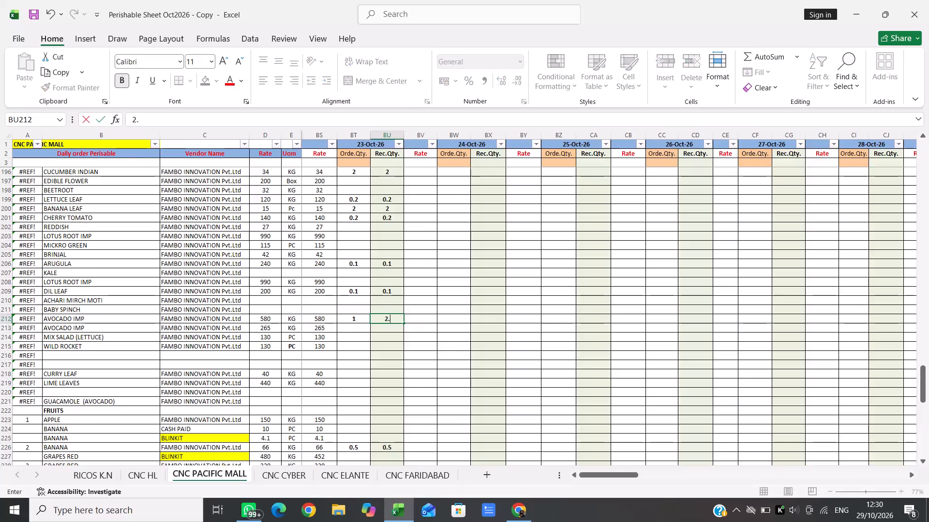
Complete the first AVOCADO IMP row's 23-Oct-26 received quantity as 2.14 and set its order quantity to 2.
key("Left")
key("2")
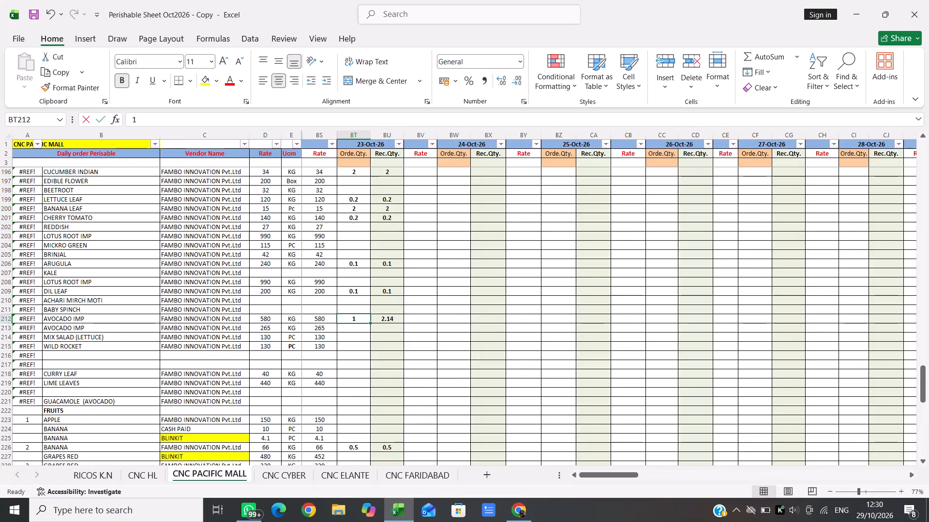
key("Right")
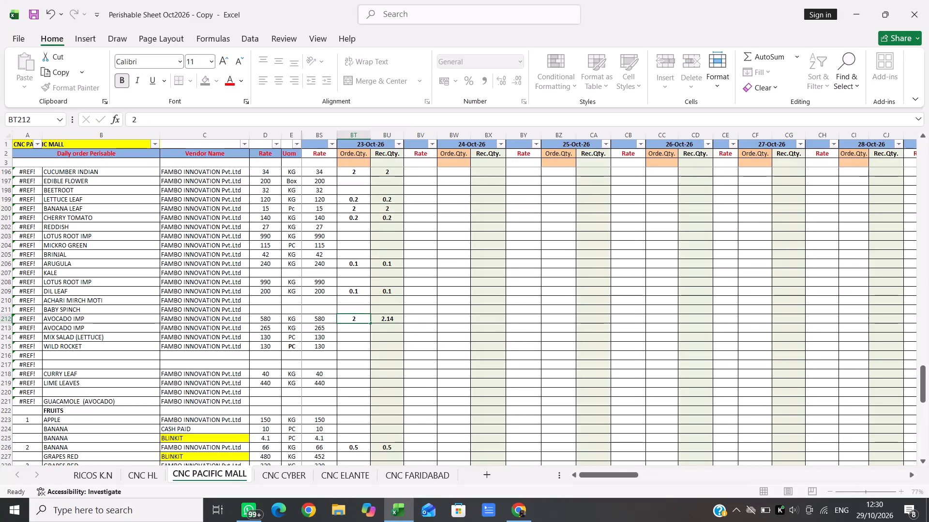
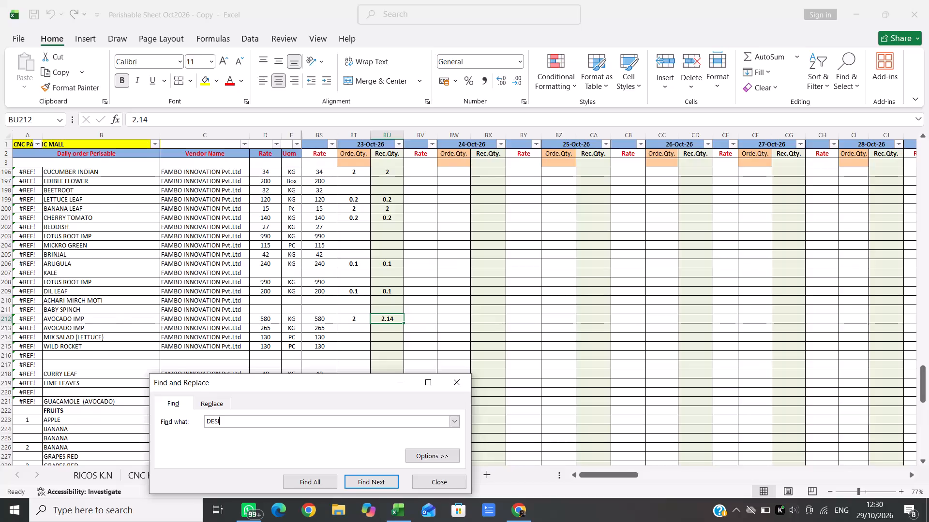
Search the CNC PACIFIC MALL sheet for DESI to locate the matching item row.
key("Return")
left_click(457, 379)
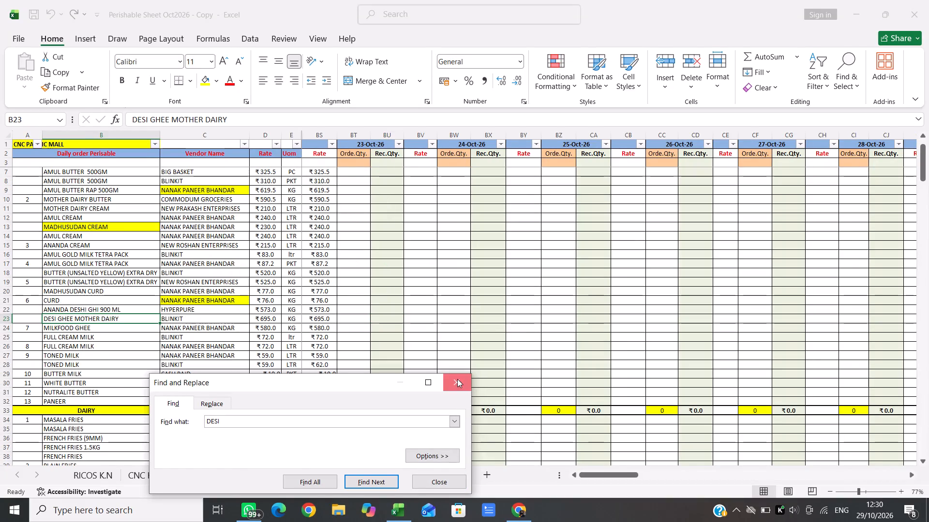
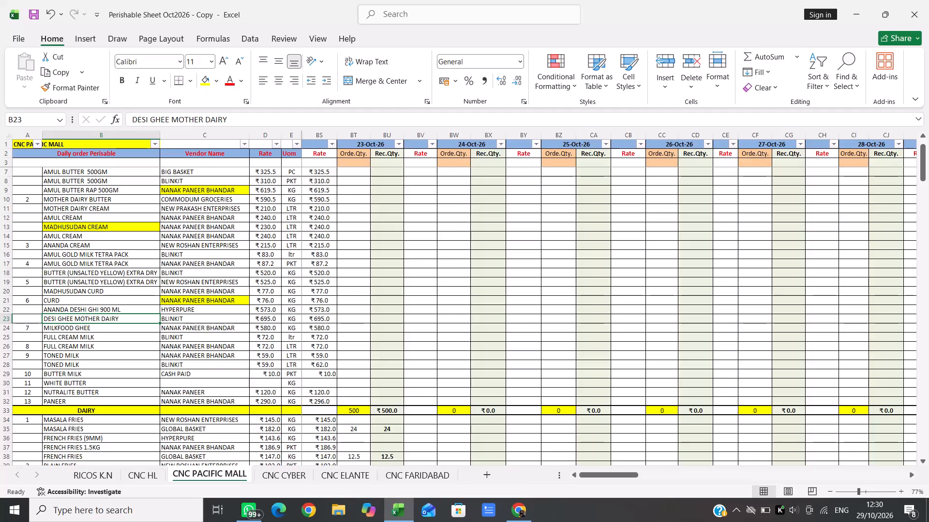
Select the vendor name cell in the MILKFOOD GHEE row of the CNC PACIFIC MALL sheet.
left_click(195, 327)
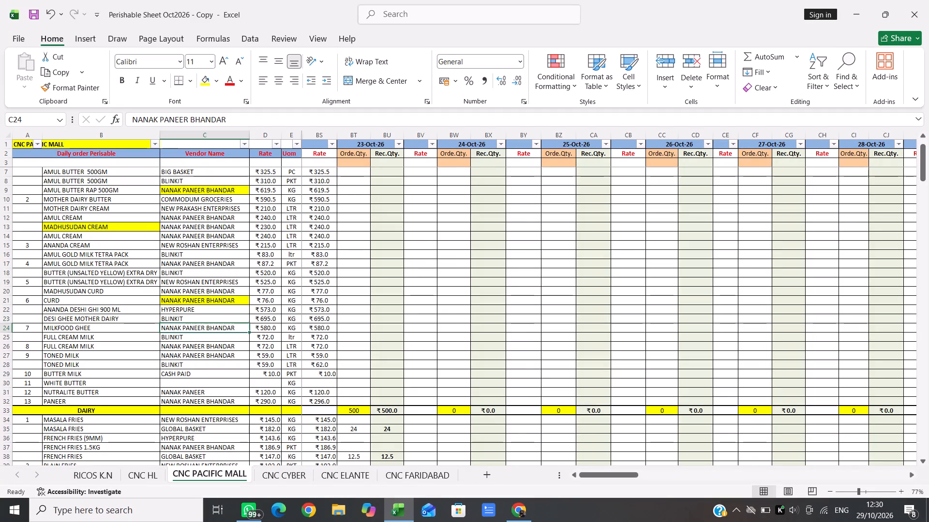
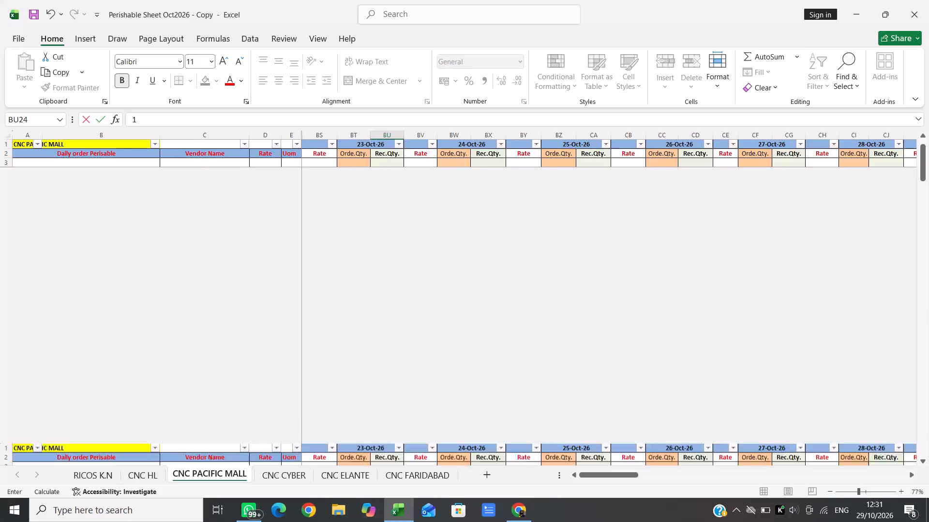
Commit the 23-Oct-26 received quantity of 1 for MILKFOOD GHEE by moving to the AMUL BUTTER RAP 500GM order quantity cell.
scroll(395, 245, "down", 1)
scroll(395, 245, "up", 1)
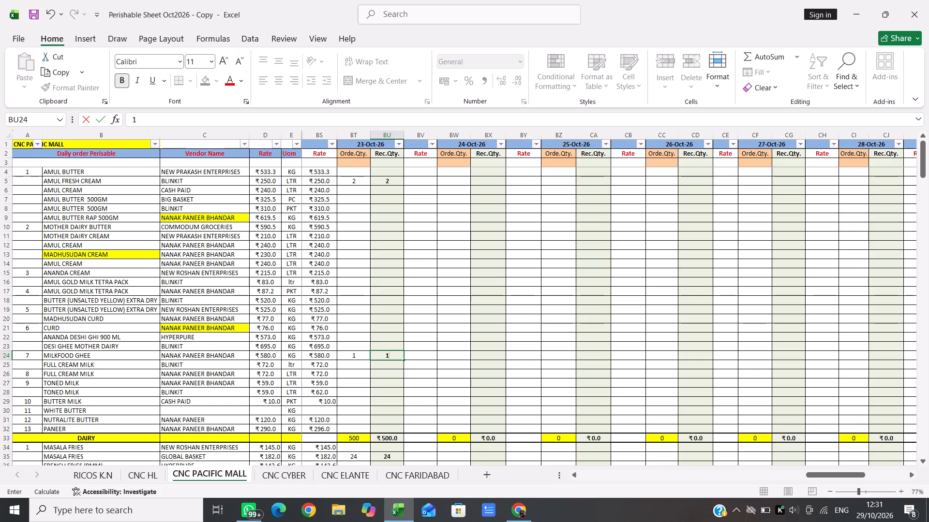
left_click(349, 216)
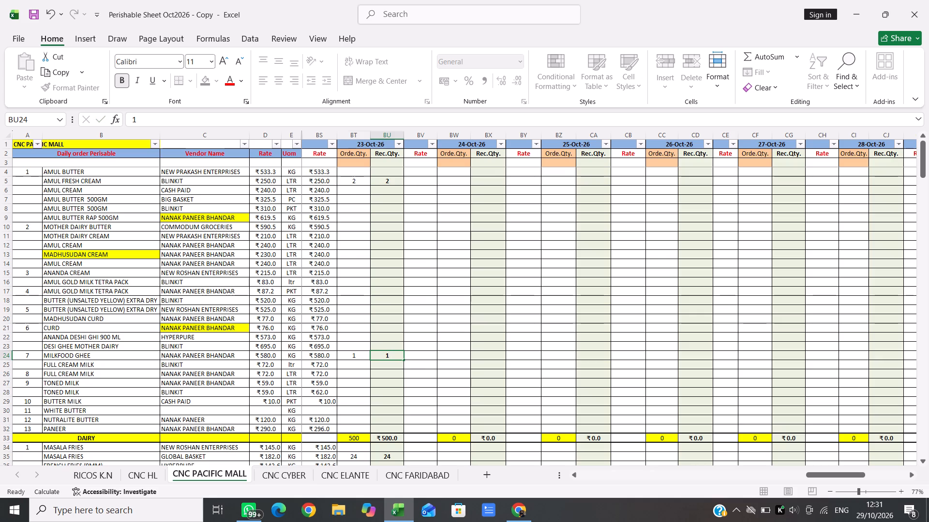
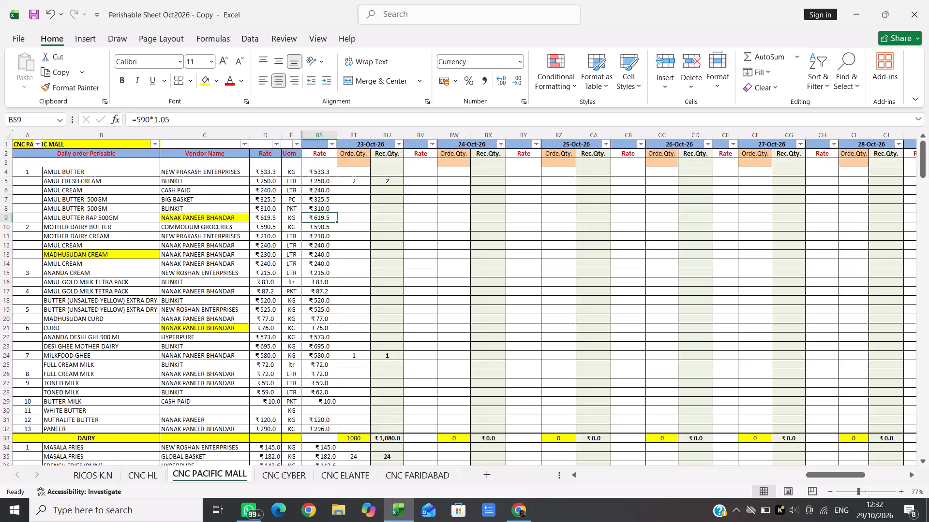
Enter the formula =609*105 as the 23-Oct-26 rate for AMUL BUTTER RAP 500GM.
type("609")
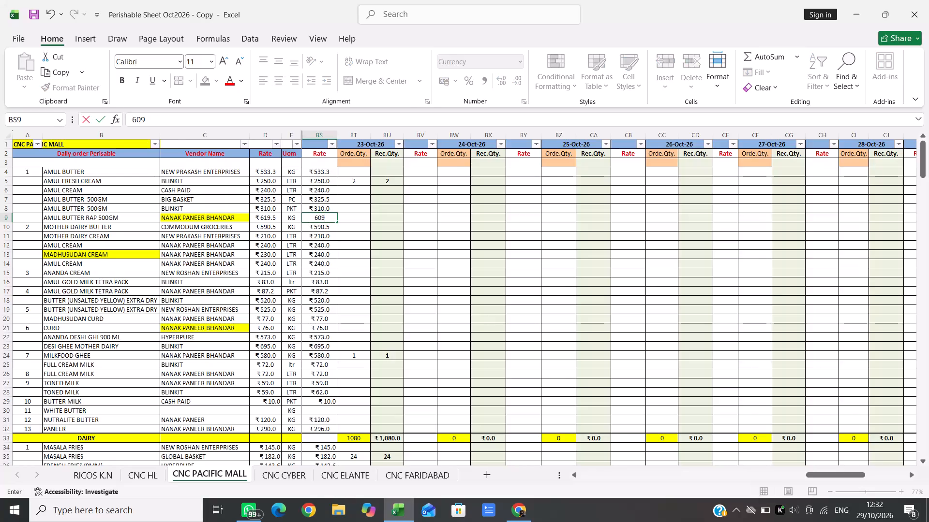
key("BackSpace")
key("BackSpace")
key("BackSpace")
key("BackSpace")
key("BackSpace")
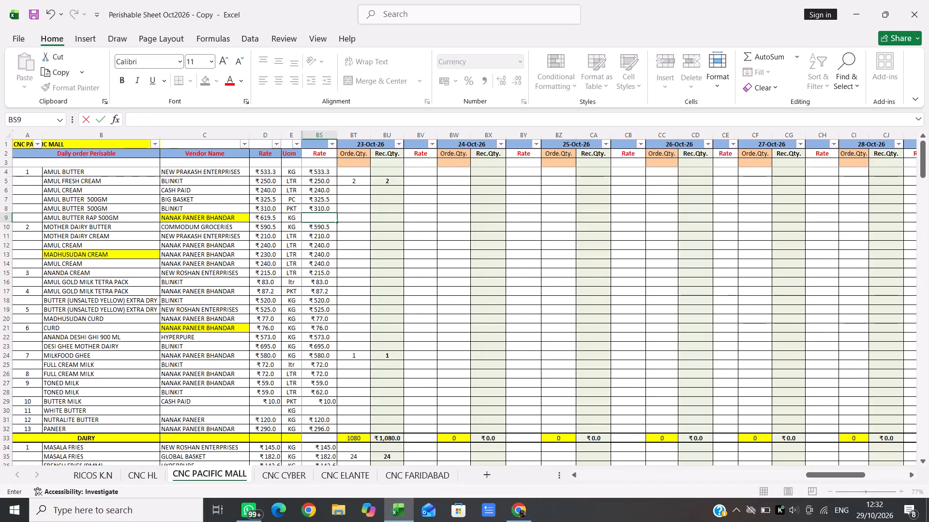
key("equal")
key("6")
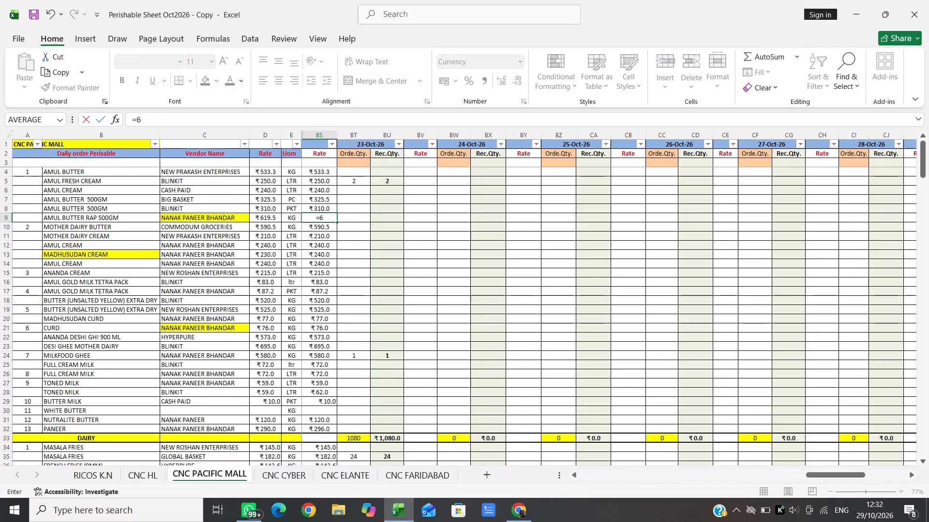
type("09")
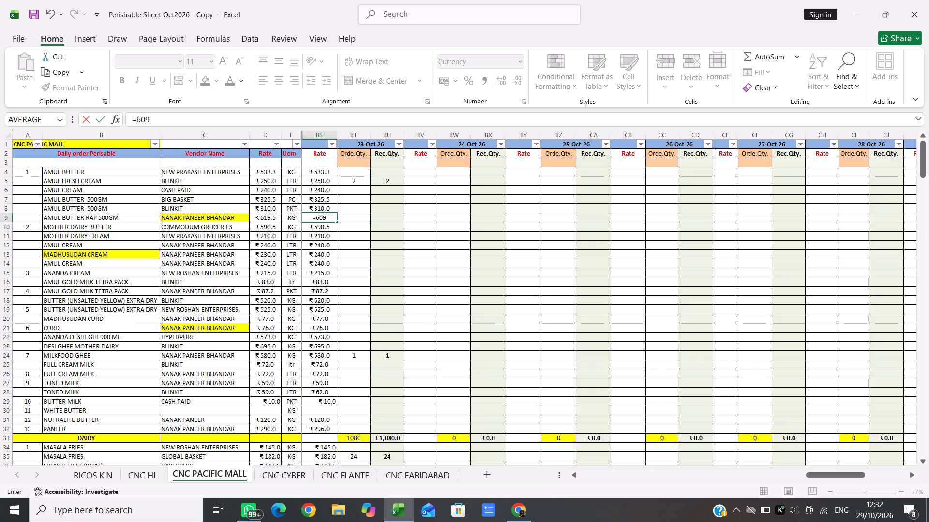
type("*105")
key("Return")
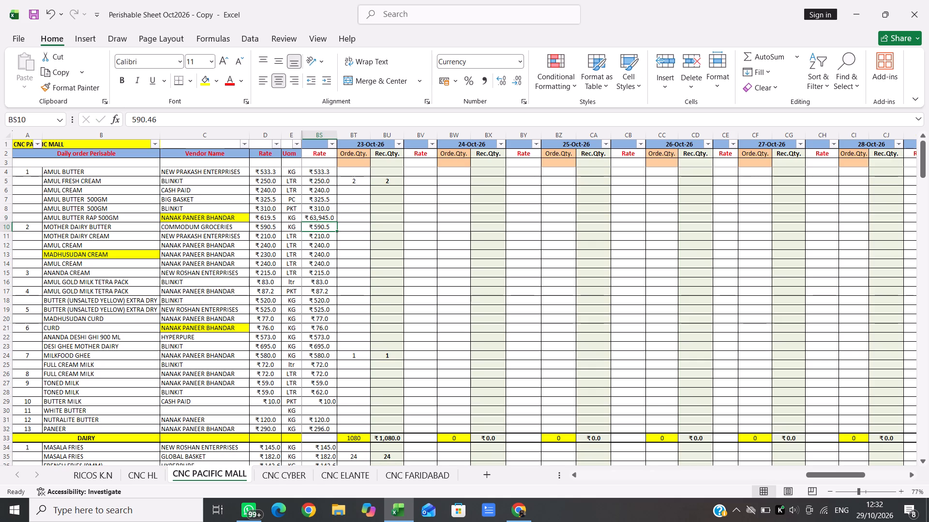
Clear the 23-Oct-26 rate formula for AMUL BUTTER RAP 500GM.
left_click(329, 217)
key("BackSpace")
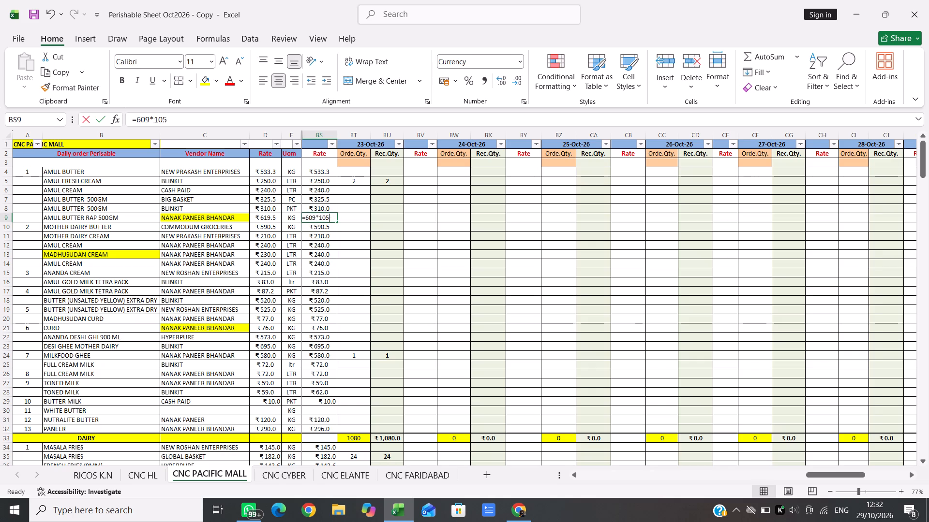
key("BackSpace")
key("BackSpace")
key("BackSpace")
key("BackSpace")
key("BackSpace")
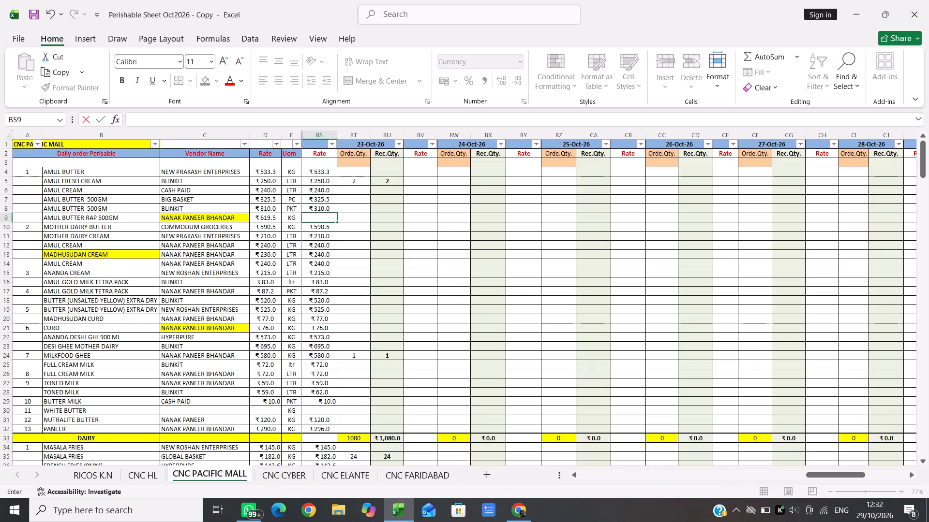
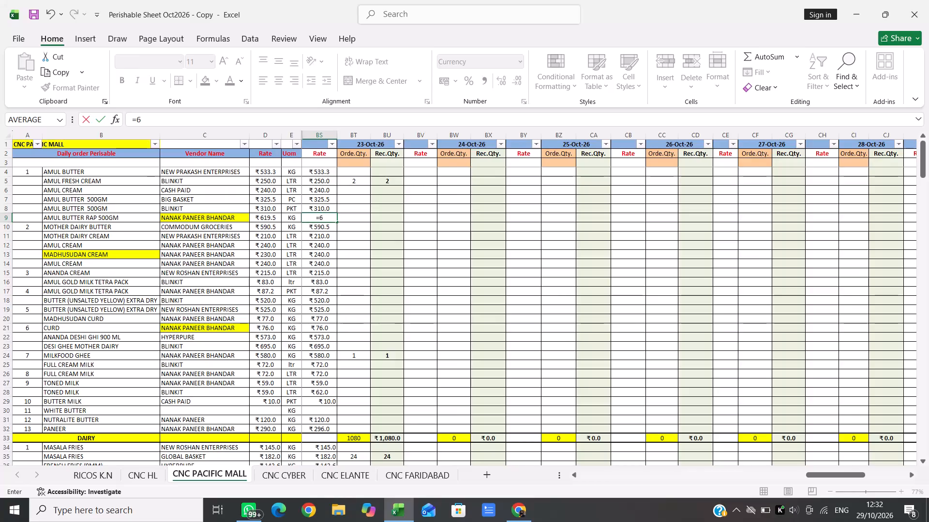
Enter the formula =609.52*1.05 as the 23-Oct-26 rate for AMUL BUTTER RAP 500GM from NANAK PANEER BHANDAR.
key("9")
type(".52*1.05")
key("Return")
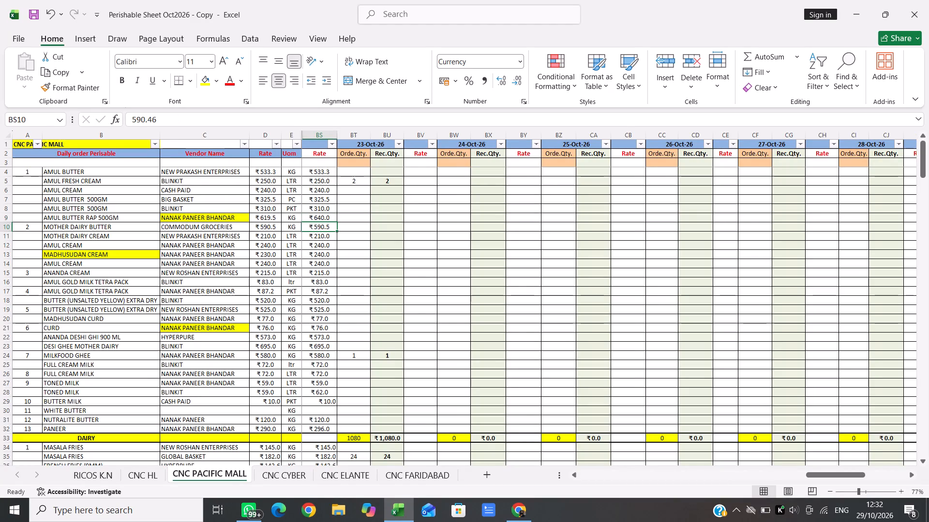
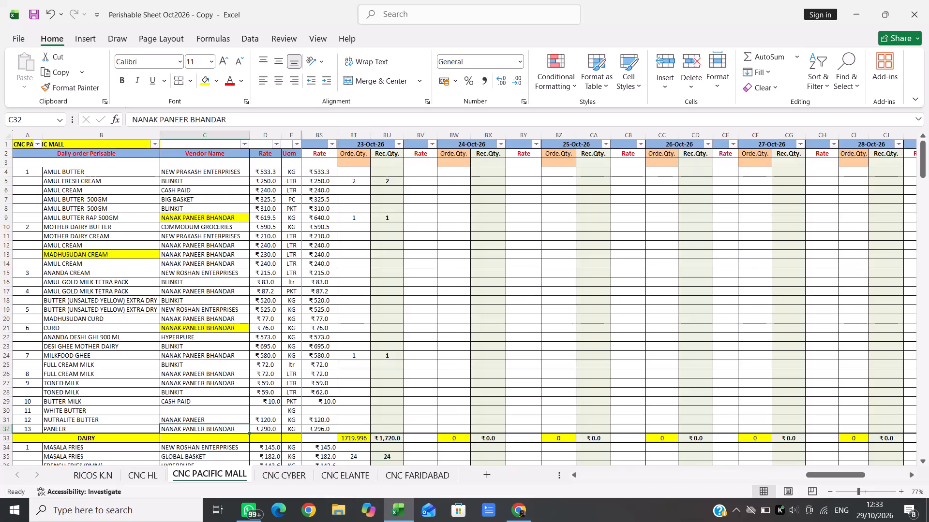
Copy the vendor name NANAK PANEER BHANDAR from the PANEER row into the NUTRALITE BUTTER row.
key("ctrl+c")
key("Up")
key("Return")
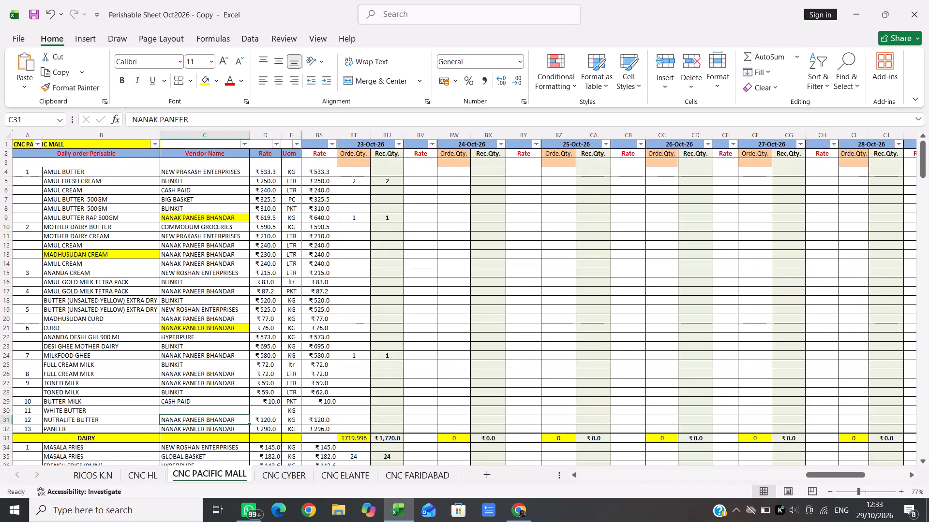
Select the 23-Oct-26 order quantity cell for PANEER from NANAK PANEER BHANDAR.
left_click(350, 427)
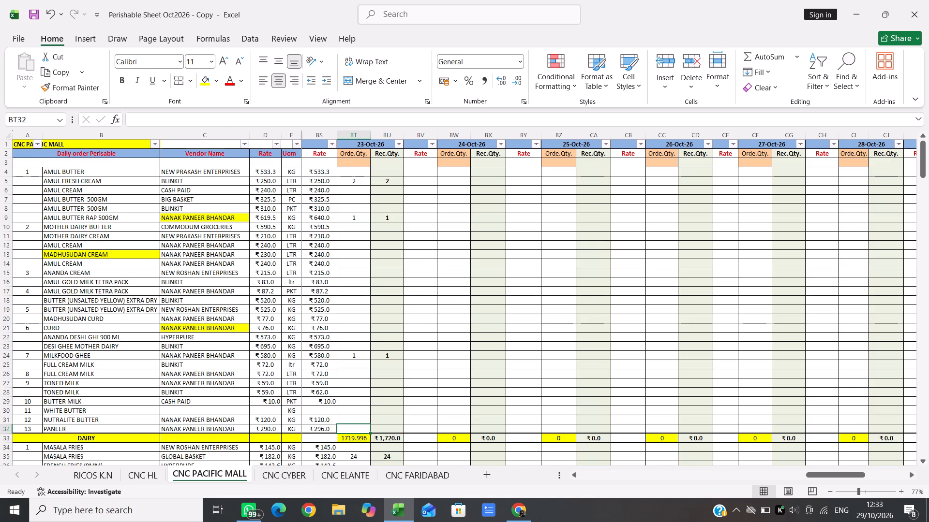
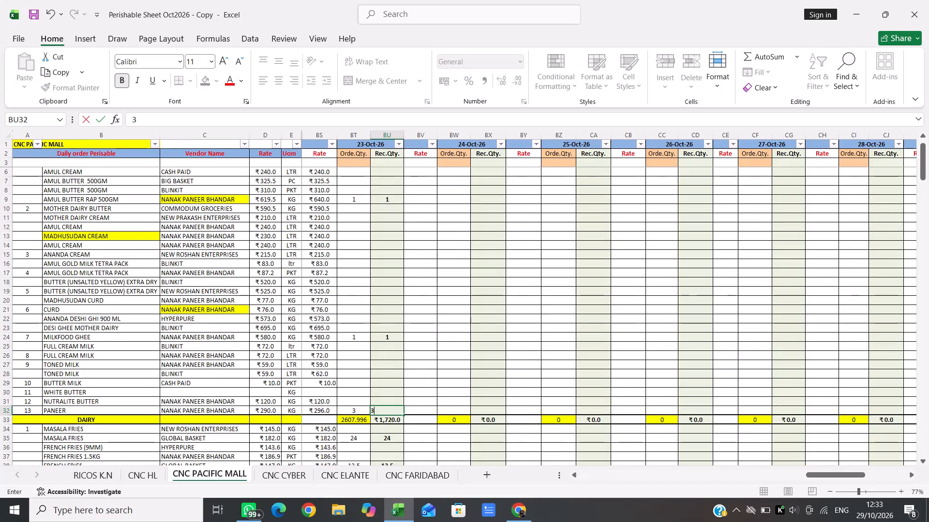
Enter 15 as the 23-Oct-26 order quantity for TONED MILK from NANAK PANEER BHANDAR.
left_click(349, 366)
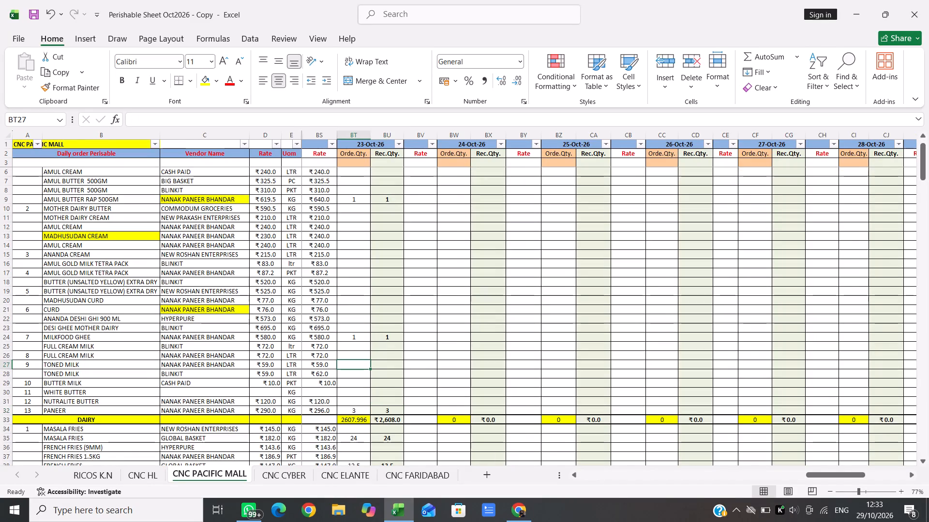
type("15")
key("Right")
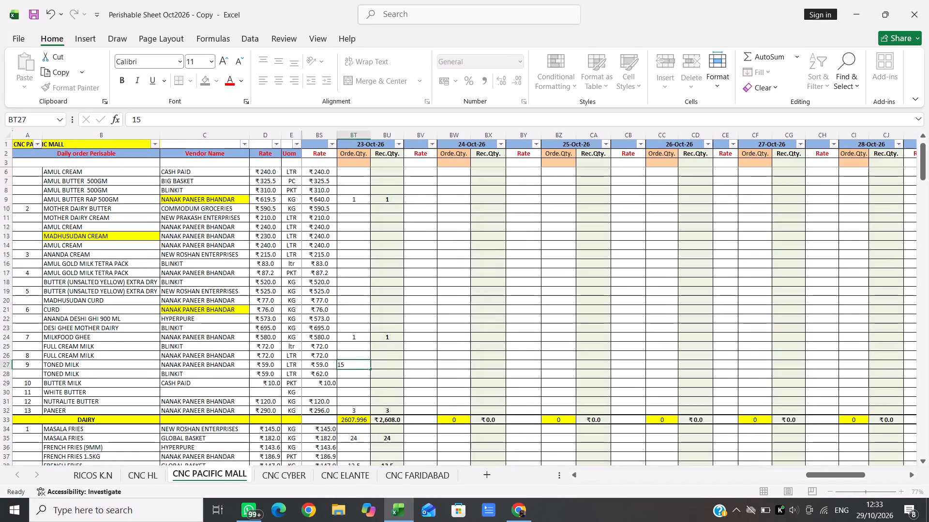
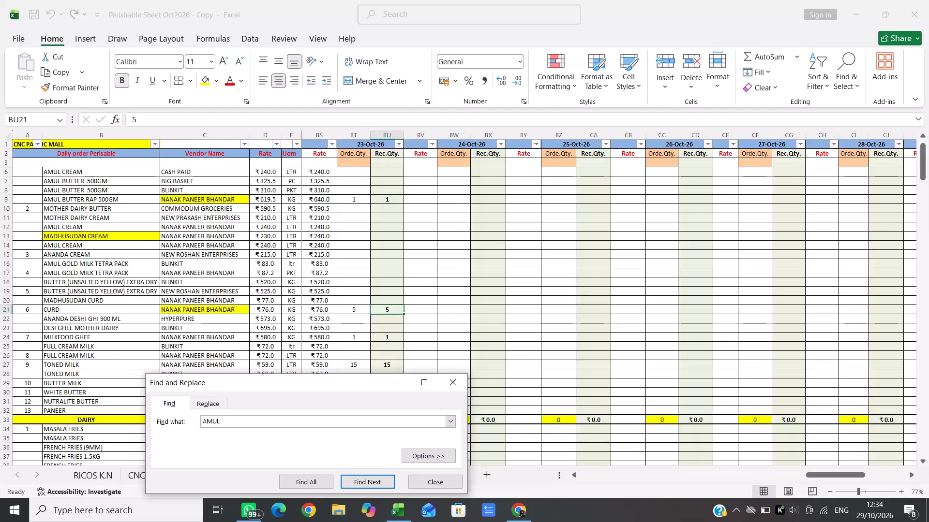
Search the sheet for AMUL C and select the vendor cell in the AMUL CHEESE TIN (400 GM) row.
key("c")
key("Return")
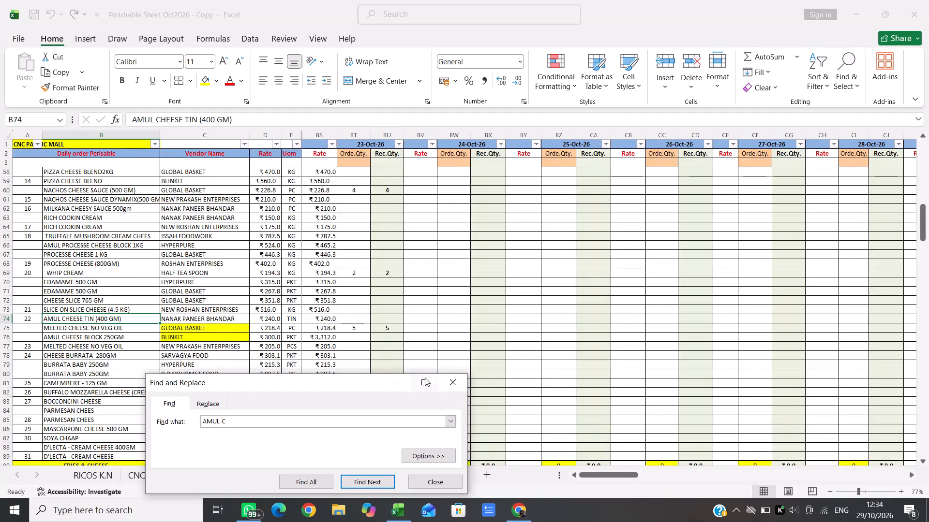
left_click(451, 380)
key("Right")
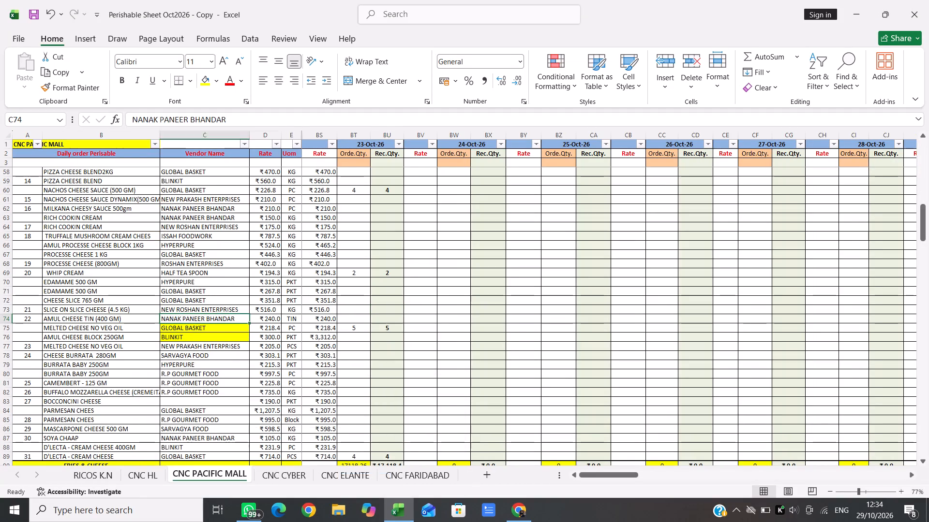
Enter a 23-Oct-26 order quantity of 1 for AMUL CHEESE TIN (400 GM) from NANAK PANEER BHANDAR.
key("Right")
key("Right")
key("Right")
key("Right")
key("1")
key("Right")
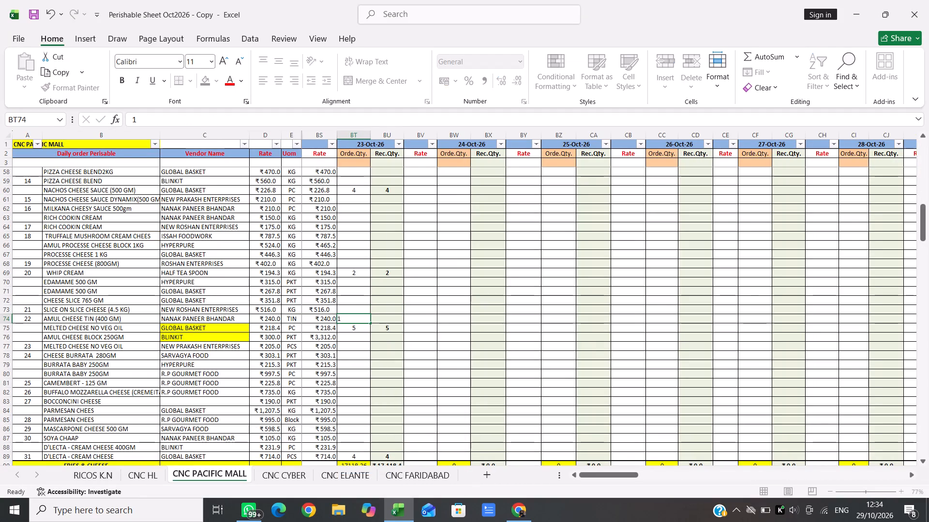
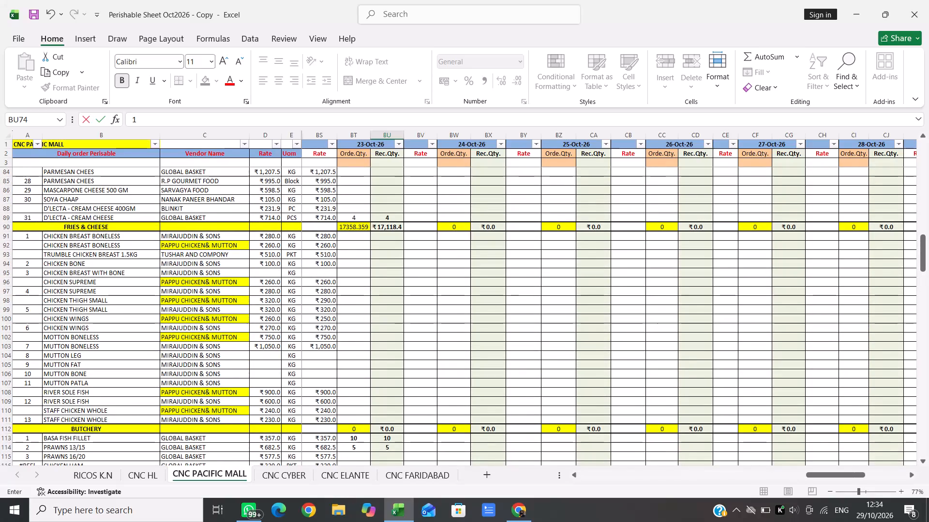
Select the 23-Oct-26 order quantity cell for CHICKEN BREAST BONELESS from PAPPU CHICKEN& MUTTON.
left_click(359, 248)
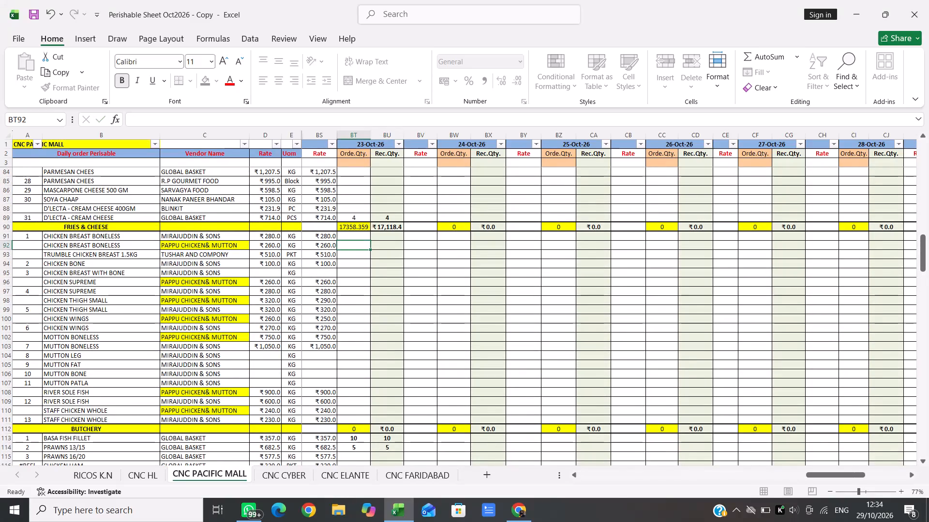
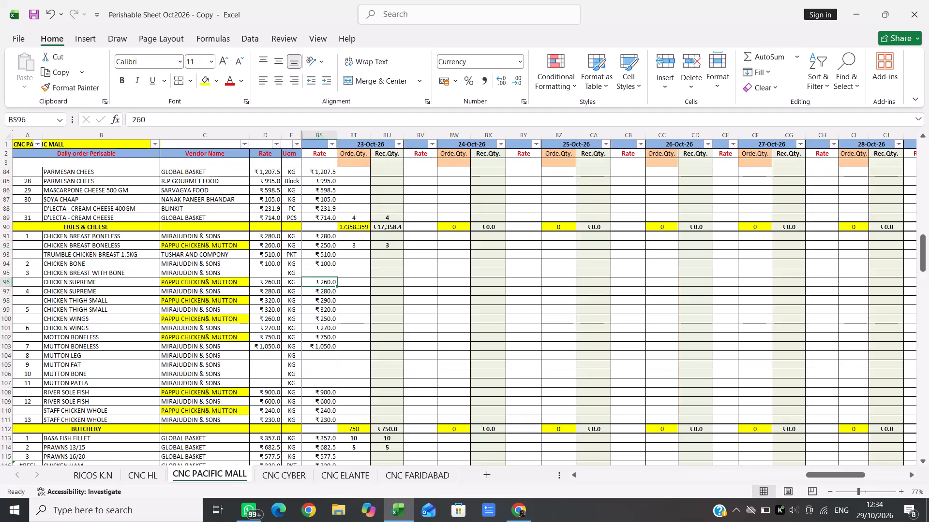
For CHICKEN SUPREME from PAPPU CHICKEN& MUTTON, set the 23-Oct-26 rate to 250 and the order quantity to 2.
type("250")
key("Right")
key("2")
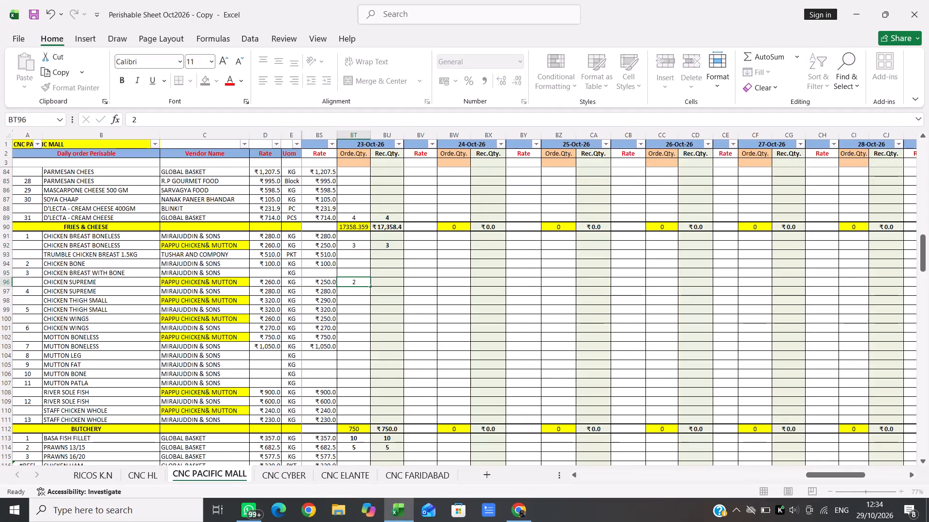
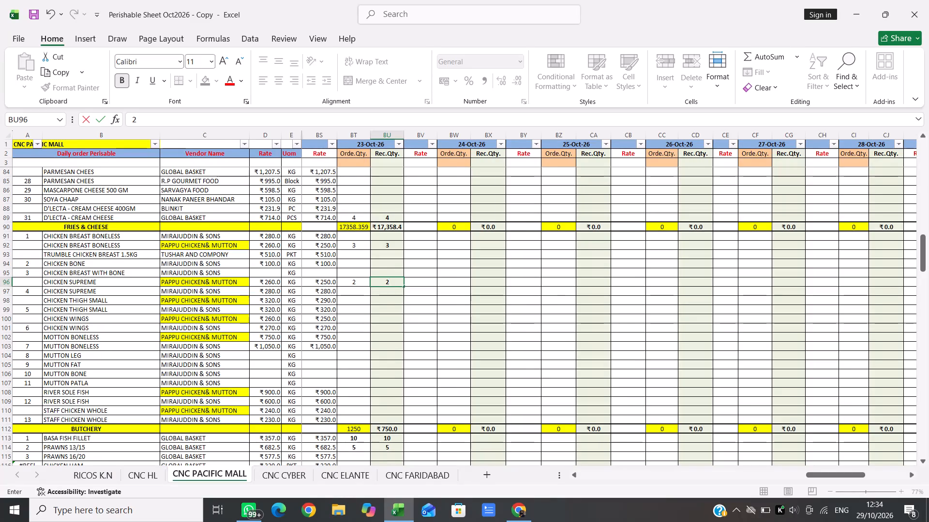
For CHICKEN THIGH SMALL from PAPPU CHICKEN& MUTTON, enter 15 as both the 23-Oct-26 order quantity and received quantity.
left_click(346, 300)
type("15")
key("Right")
type("15")
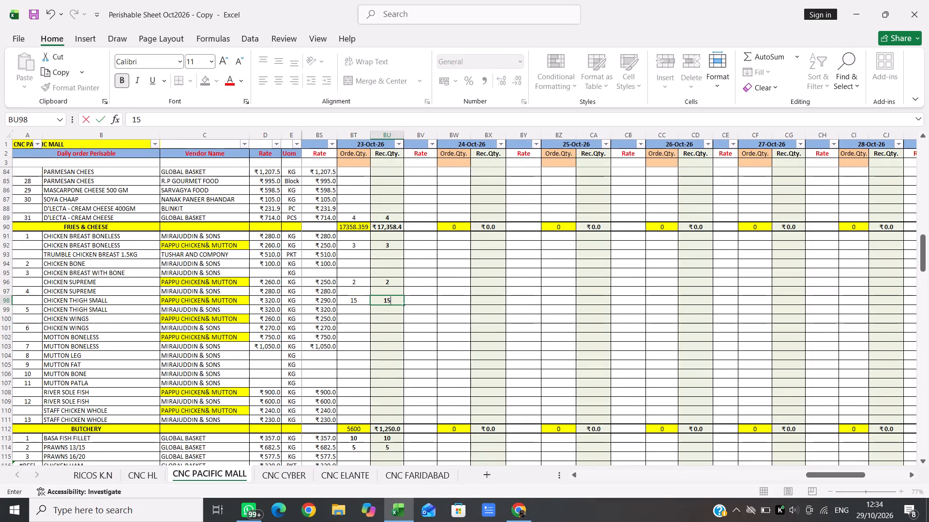
key("Left")
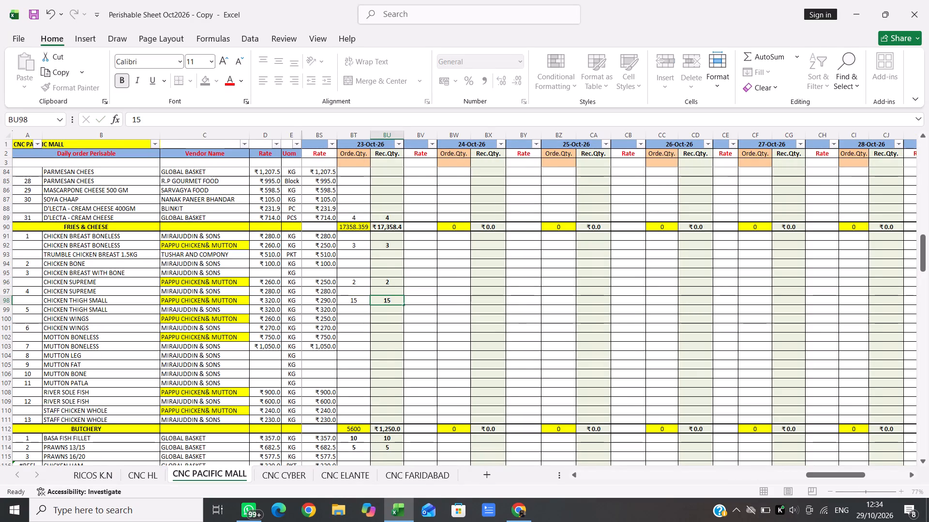
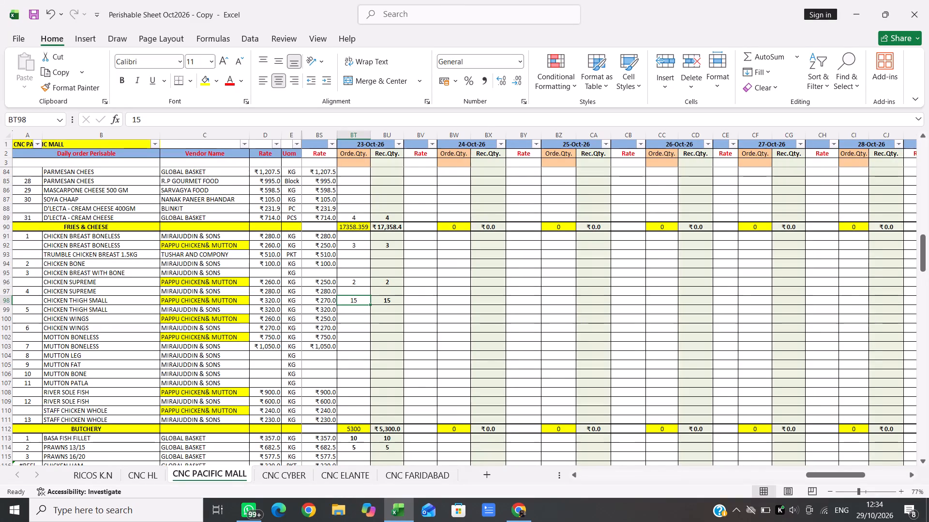
Set the 23-Oct-26 rate for CHICKEN WINGS from PAPPU CHICKEN& MUTTON to 240.
left_click(333, 318)
type("240")
key("Right")
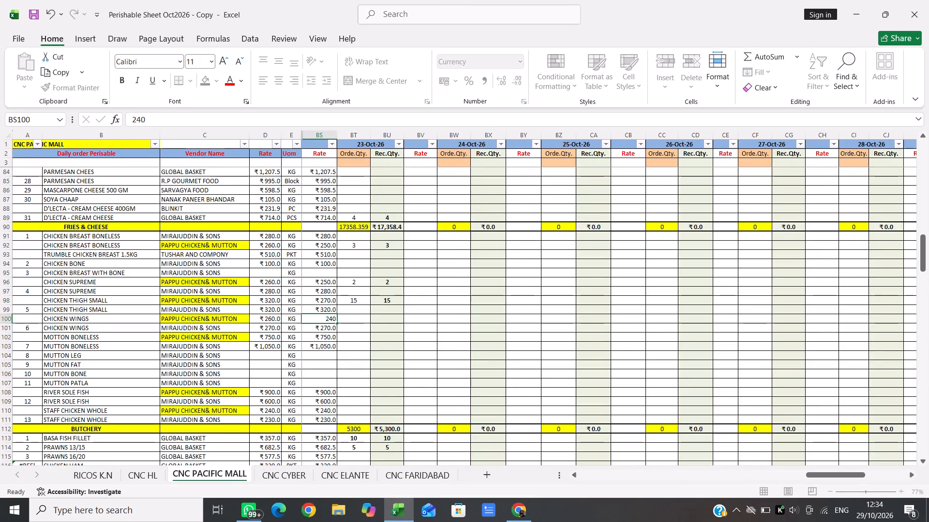
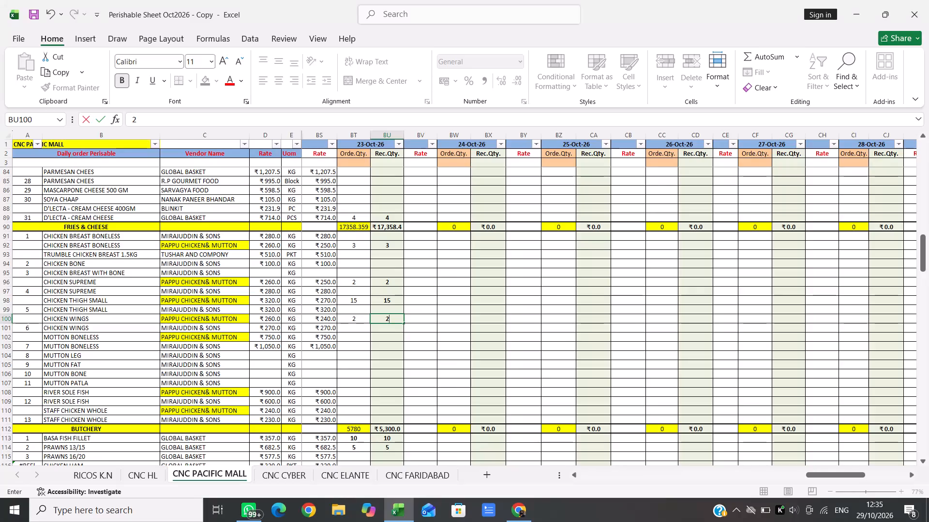
Commit 2 as the 23-Oct-26 received quantity for PAPPU CHICKEN& MUTTON's CHICKEN WINGS, moving to that vendor's MOTTON BONELESS order quantity.
left_click(344, 337)
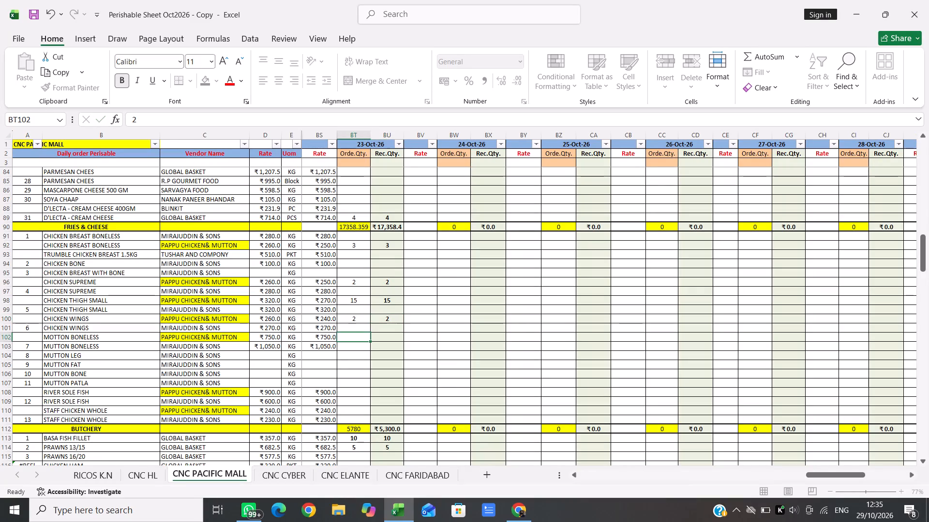
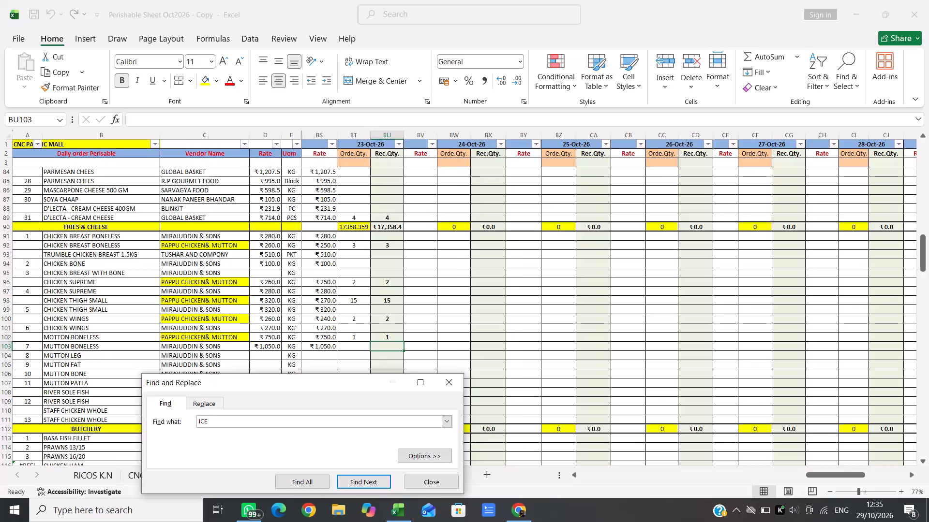
Find the ICE CUBE row supplied by GUPTA TREDING and enter 50 as its 23-Oct-26 order quantity.
key("Return")
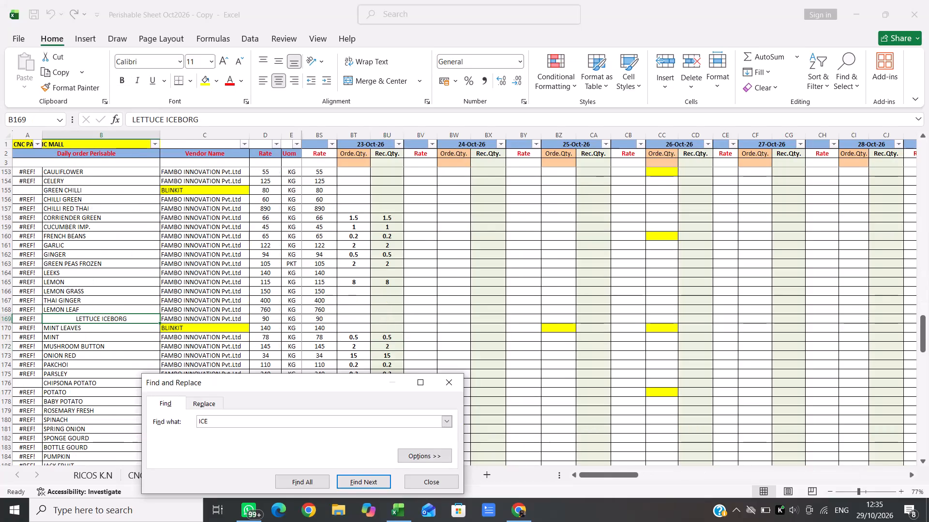
key("Return")
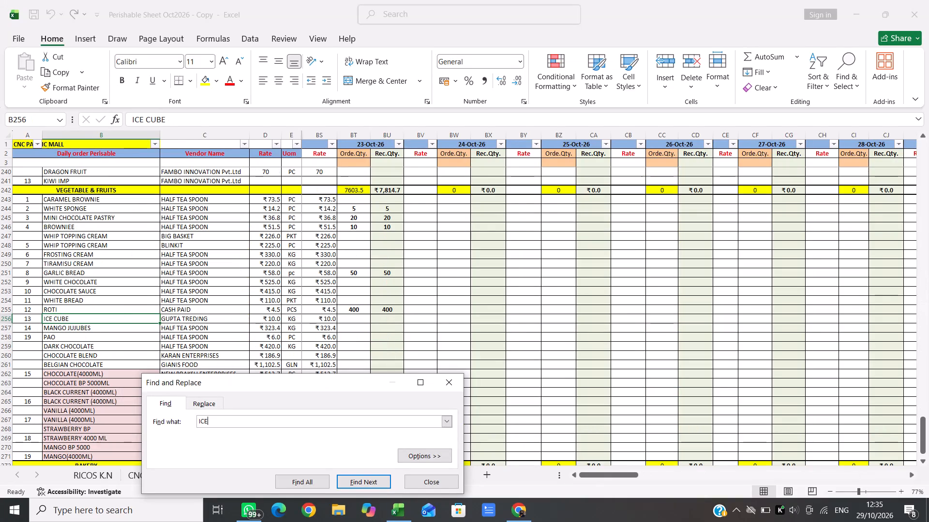
left_click(456, 379)
key("Right")
key("Right")
key("Right")
key("Right")
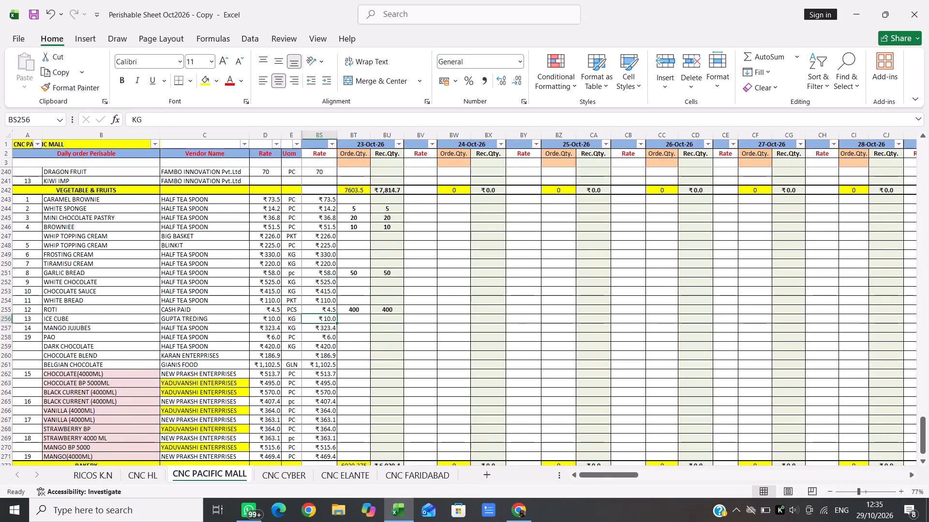
key("Right")
type("50")
key("Right")
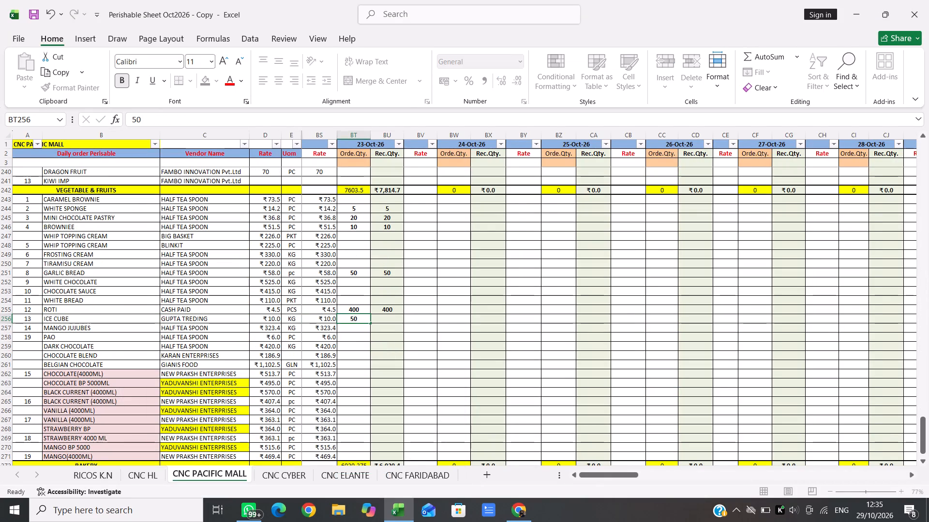
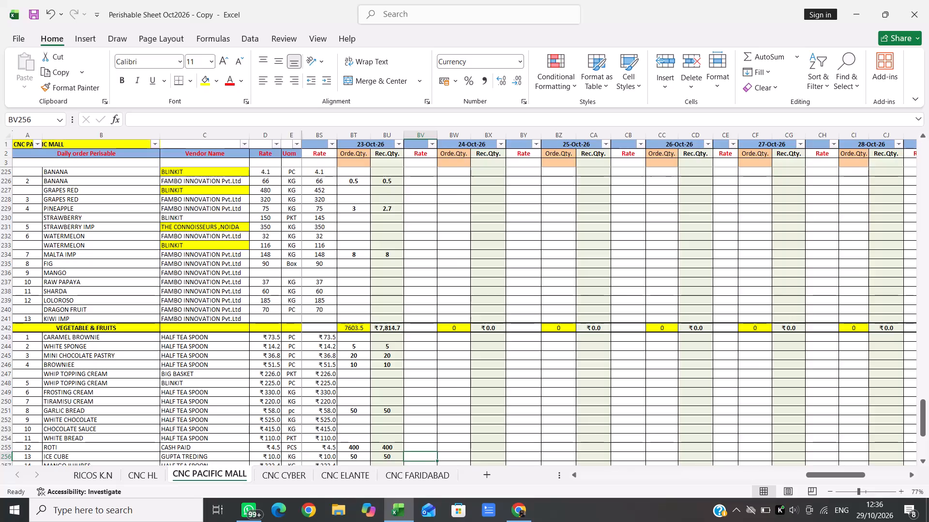
Hide the 23-Oct-26 order and received quantity columns, BT and BU.
scroll(420, 347, "up", 8)
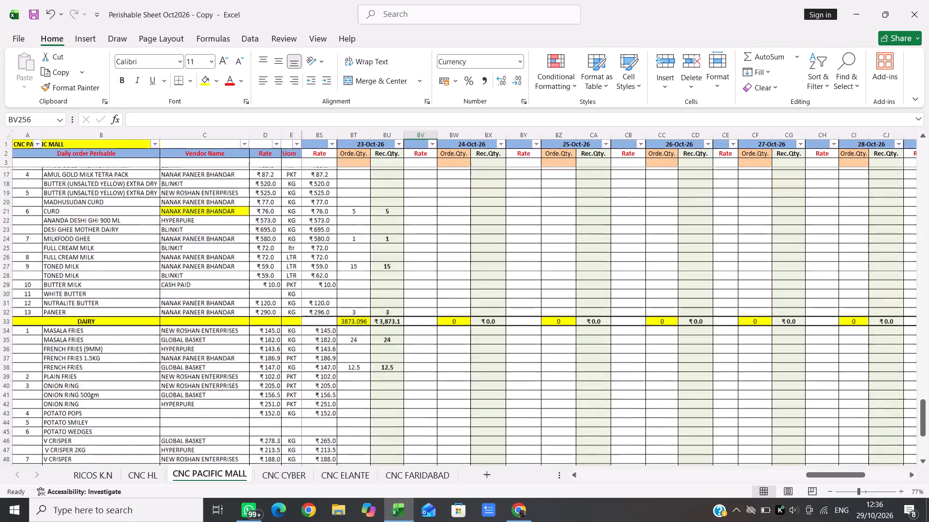
scroll(420, 347, "up", 6)
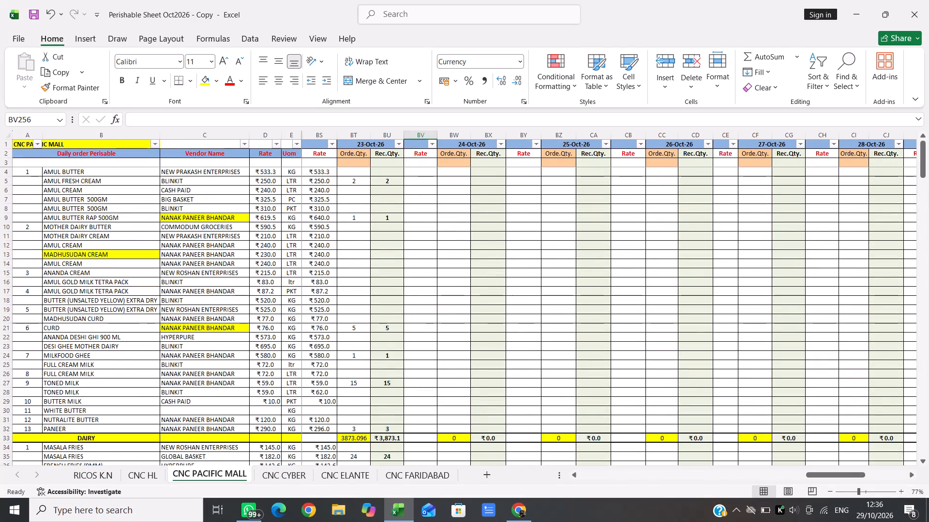
left_click(356, 133)
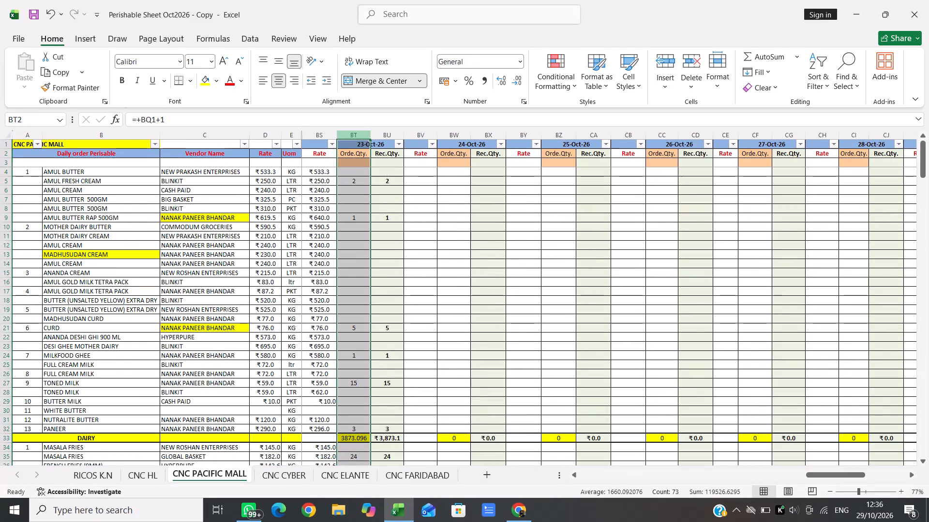
key("shift+Right")
key("shift+Left")
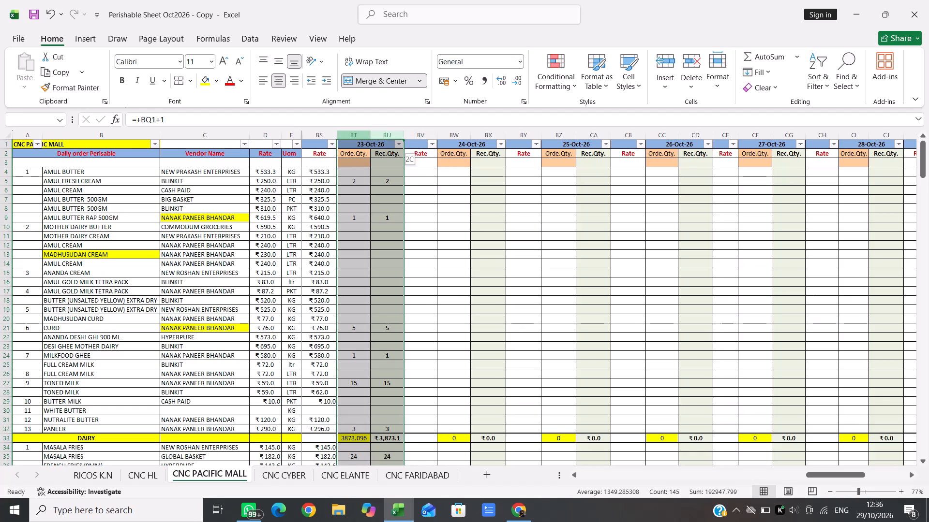
right_click(356, 133)
left_click(402, 348)
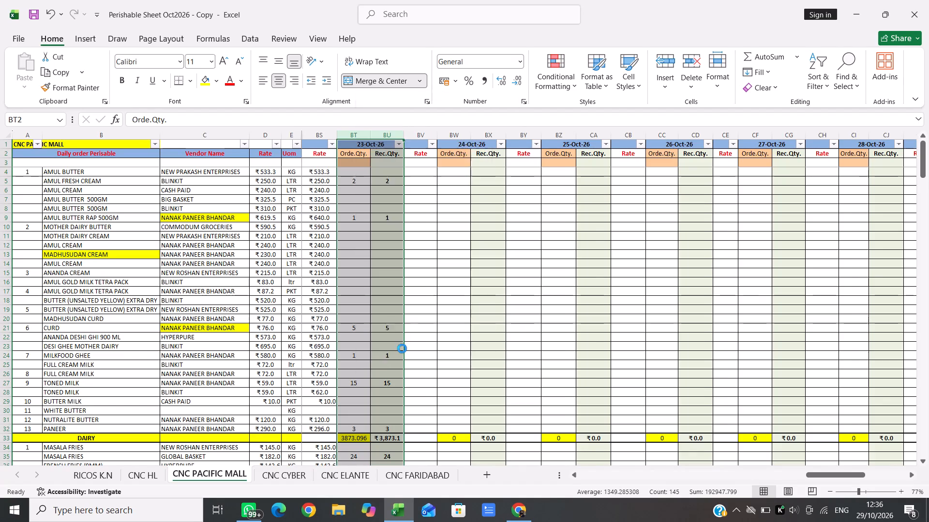
Copy the dairy rates from AMUL BUTTER through PANEER (BS4:BS32) into the 24-Oct-26 Rate column, starting at BV4.
left_click(317, 171)
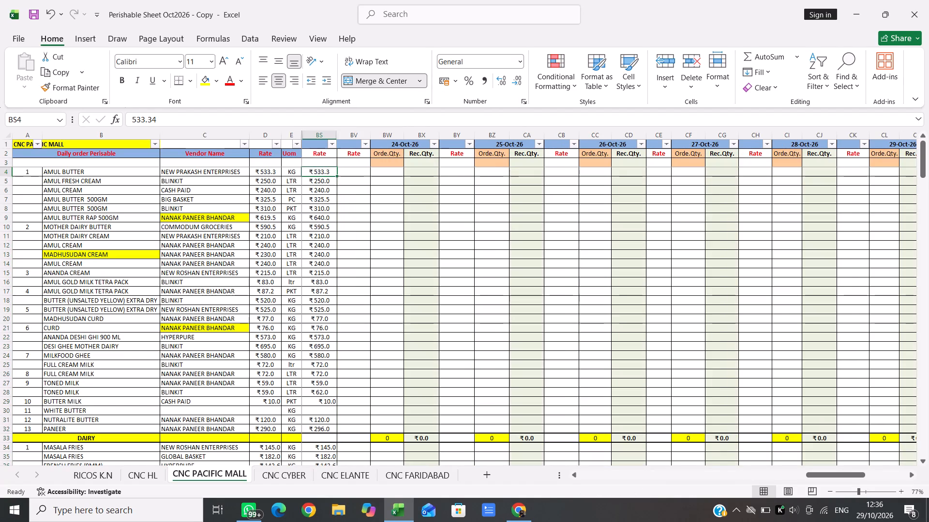
key("shift+Down")
key("shift+Down")
key("shift+Down")
key("shift+Down")
key("shift+Down")
key("shift+Down")
key("shift+Down")
key("shift+Down")
key("shift+Down")
key("shift+Down")
key("shift+Down")
key("shift+Down")
key("shift+Down")
key("shift+Down")
key("shift+Down")
key("shift+Down")
key("shift+Down")
key("shift+Down")
key("shift+Down")
key("shift+Down")
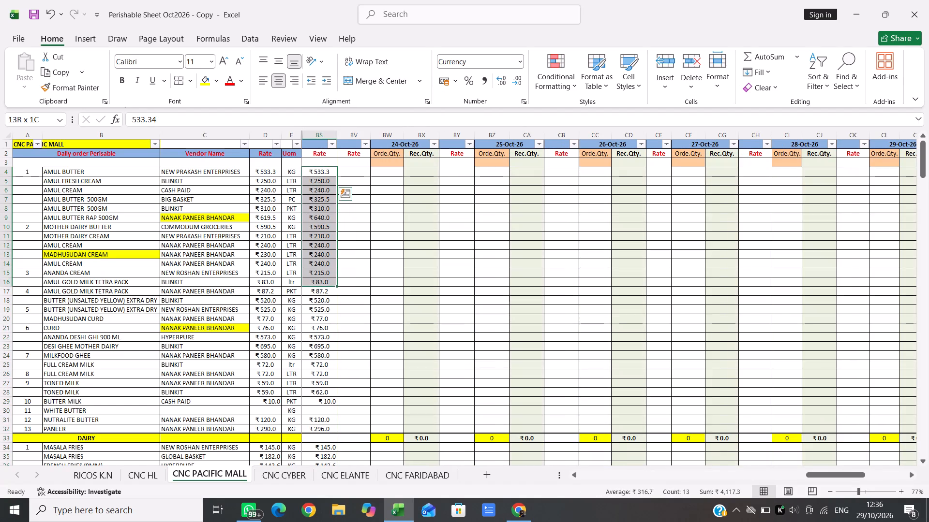
key("shift+Up")
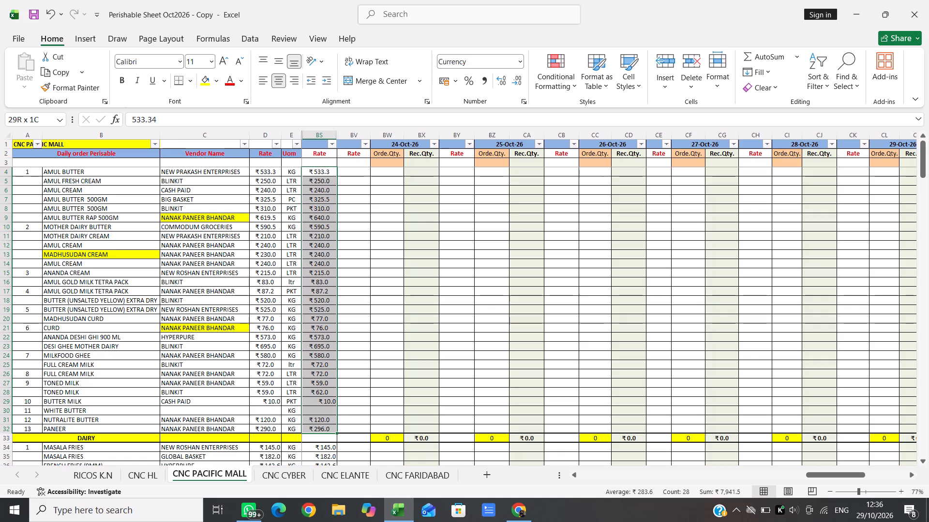
key("ctrl+c")
key("Right")
key("Return")
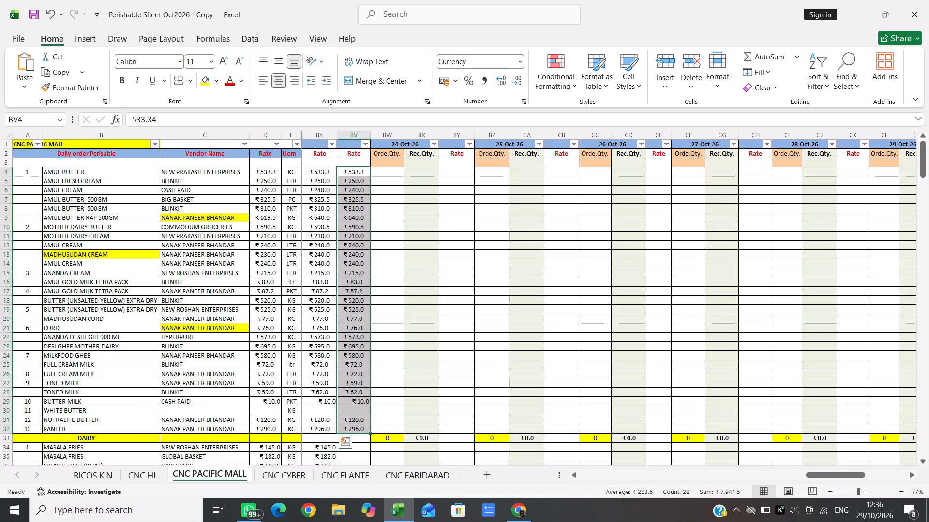
Copy the fries and cheese rates from MASALA FRIES through D'LECTA - CREAM CHEESE (BS34:BS89) into the 24-Oct-26 Rate column at BV34.
scroll(379, 355, "down", 3)
left_click(328, 235)
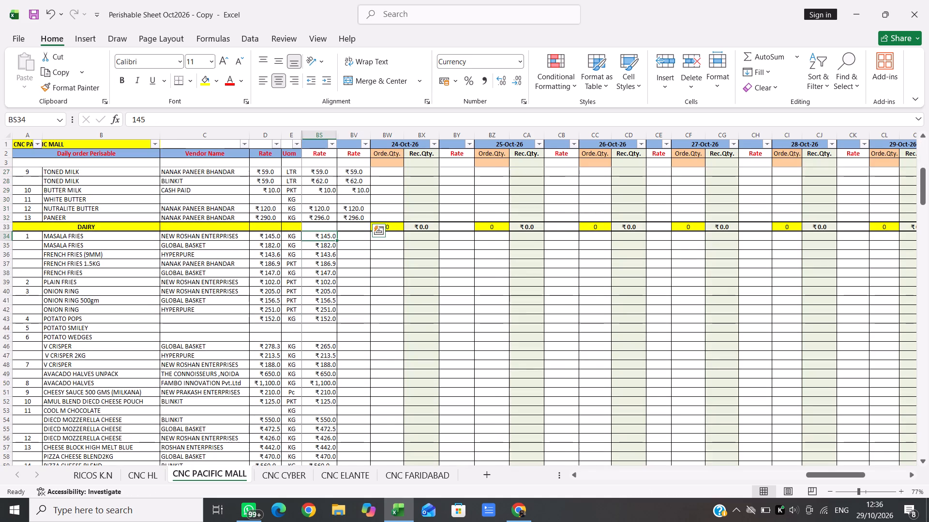
key("shift+Down")
key("shift+Down")
key("shift+Down")
key("shift+Down")
key("shift+Down")
key("shift+Down")
key("shift+Down")
key("shift+Down")
key("shift+Down")
key("shift+Down")
key("shift+Down")
key("shift+Down")
key("shift+Down")
key("shift+Down")
key("shift+Down")
key("shift+Down")
key("shift+Down")
key("shift+Down")
key("shift+Down")
key("shift+Down")
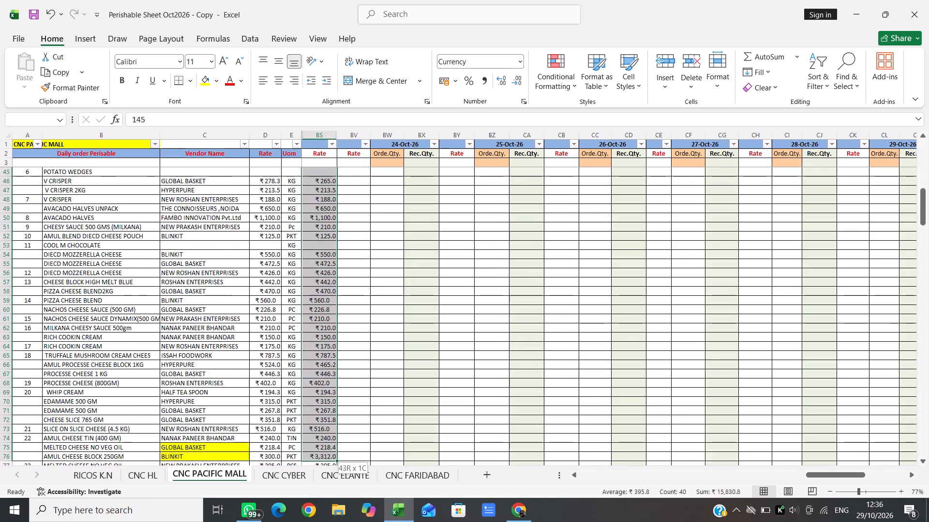
key("shift+Up")
key("shift+Up")
key("shift+Up")
key("shift+Up")
key("shift+Up")
key("shift+Up")
key("shift+Up")
key("shift+Up")
key("shift+Up")
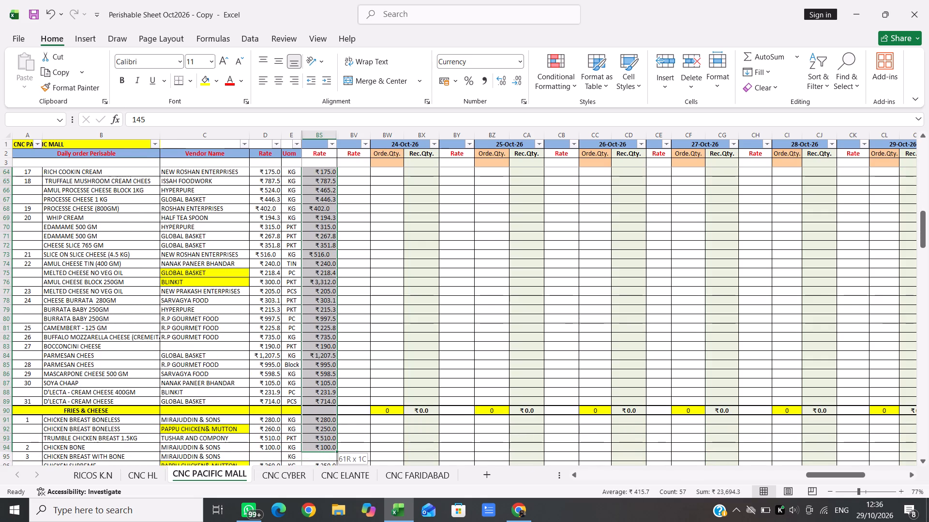
key("shift+Down")
key("shift+Down")
key("shift+Down")
key("shift+Down")
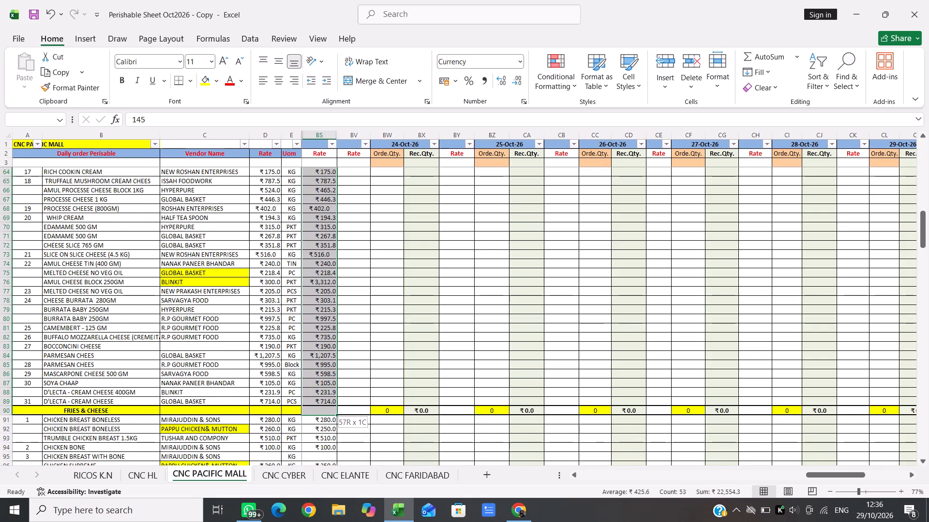
key("shift+Up")
key("ctrl+c")
key("Right")
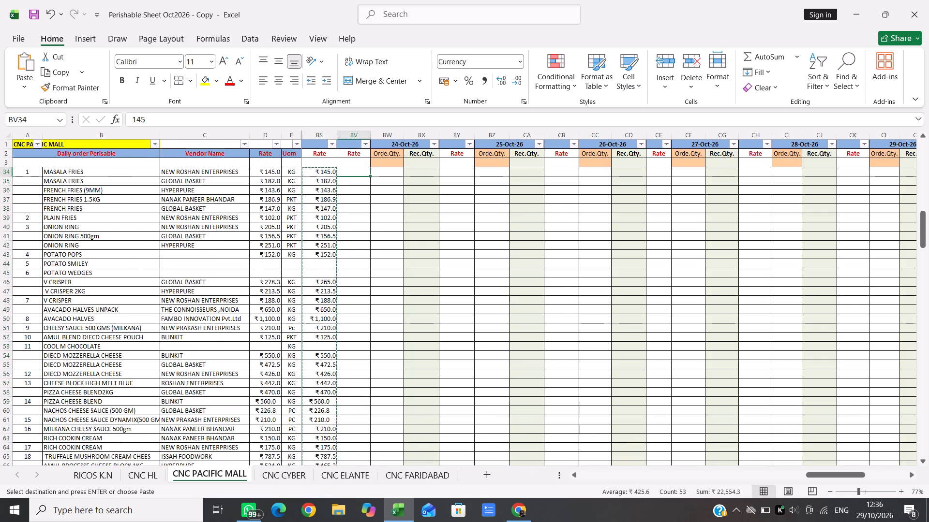
key("Return")
Copy the butchery rates from CHICKEN BREAST BONELESS through STAFF CHICKEN WHOLE (BS91:BS111) into the 24-Oct-26 Rate column at BV91.
scroll(372, 296, "down", 4)
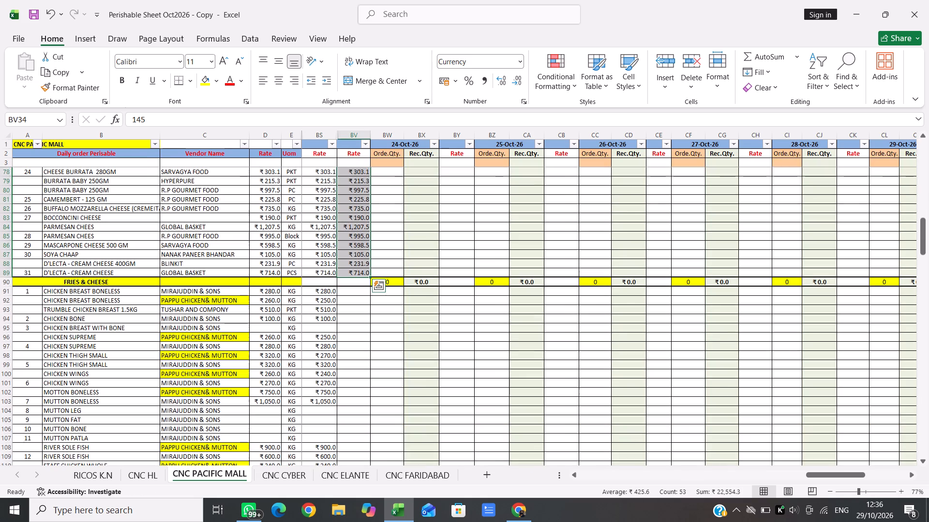
left_click(331, 292)
key("shift+Right")
key("shift+Down")
key("shift+Down")
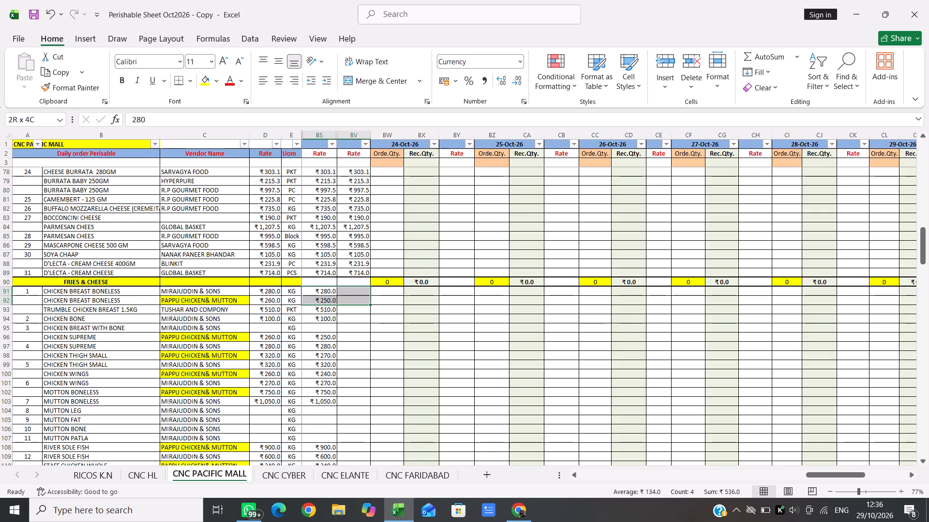
key("shift+Left")
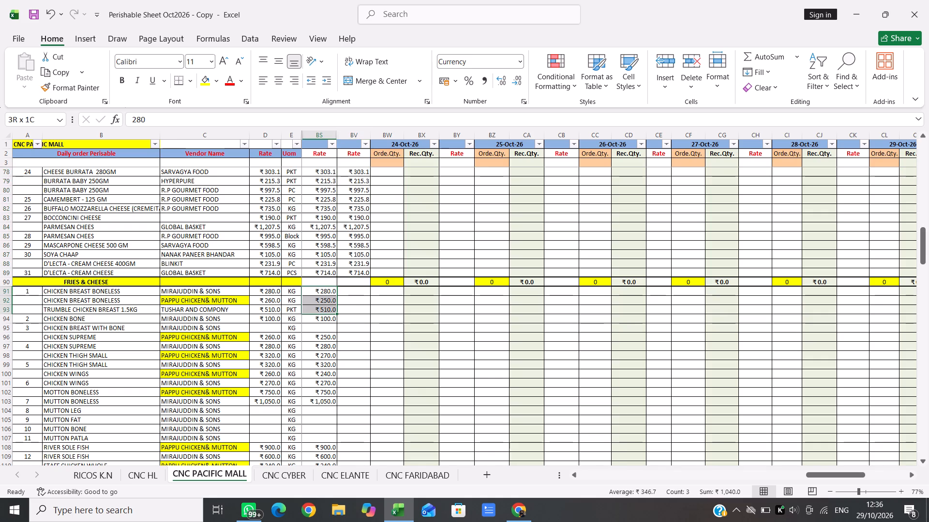
key("shift+Down")
key("shift+Down")
key("shift+Down")
key("shift+Down")
key("shift+Down")
key("shift+Down")
key("shift+Down")
key("shift+Down")
key("shift+Down")
key("shift+Down")
key("shift+Down")
key("shift+Down")
key("shift+Down")
key("shift+Down")
key("shift+Down")
key("shift+Down")
key("shift+Down")
key("shift+Down")
key("shift+Down")
key("shift+Down")
key("shift+Down")
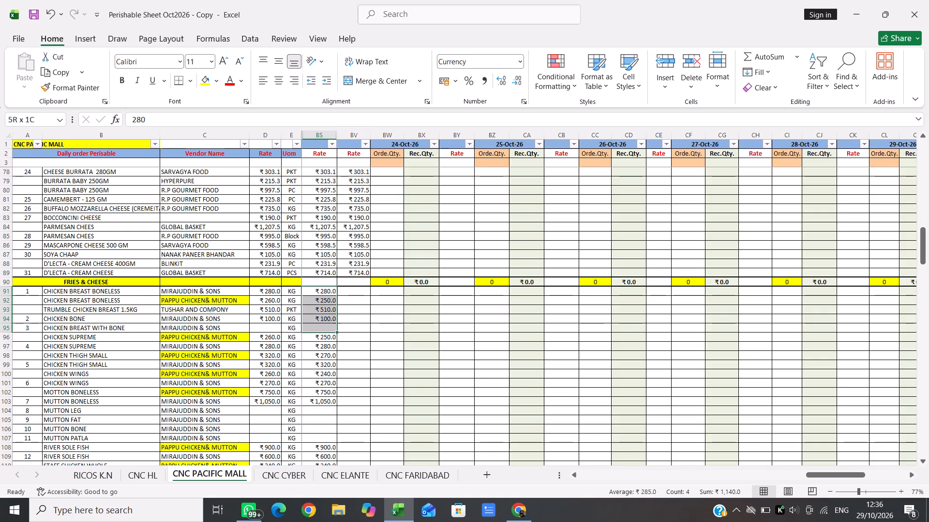
key("shift+Down")
key("shift+Up")
key("shift+Up")
key("shift+Up")
key("shift+Up")
key("shift+Up")
key("shift+Up")
key("shift+Up")
key("shift+Up")
key("shift+Up")
key("shift+Up")
key("shift+Up")
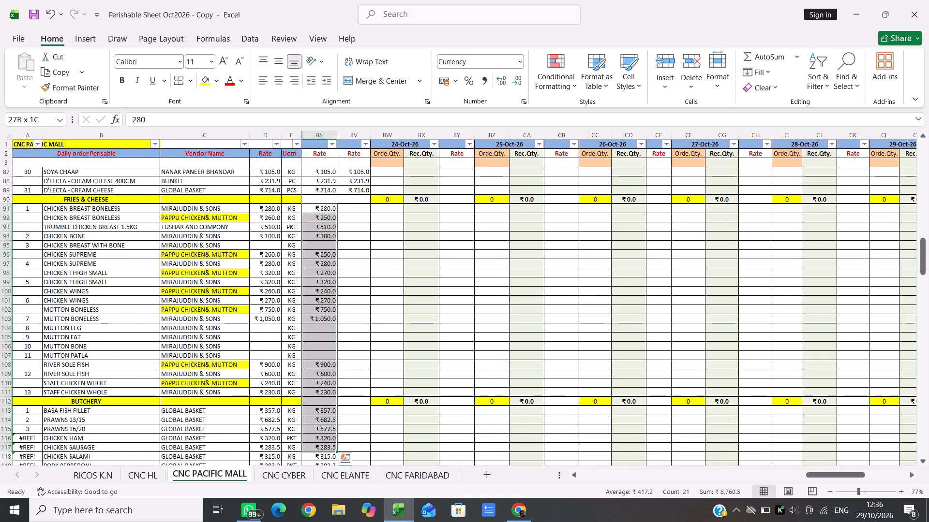
key("shift+Down")
key("shift+Down")
key("shift+Down")
key("shift+Down")
key("shift+Down")
key("shift+Up")
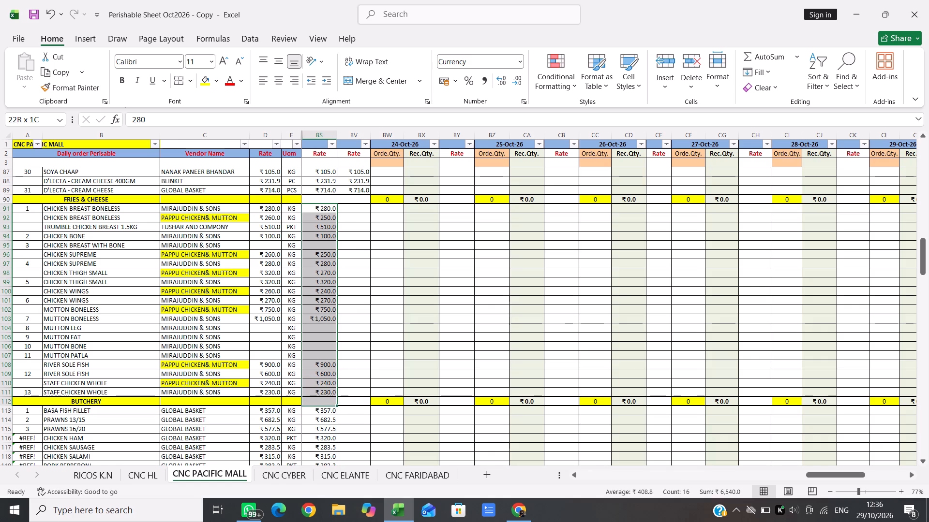
key("shift+Up")
key("ctrl+c")
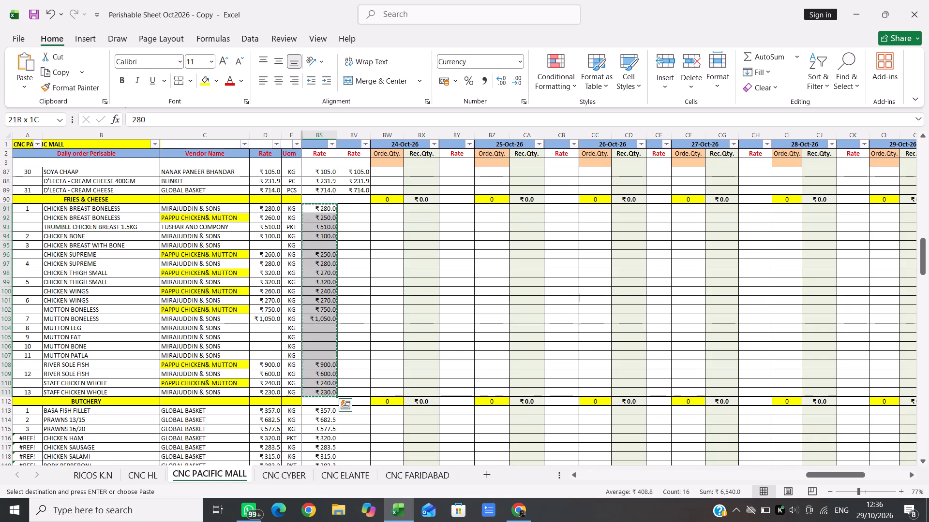
key("Right")
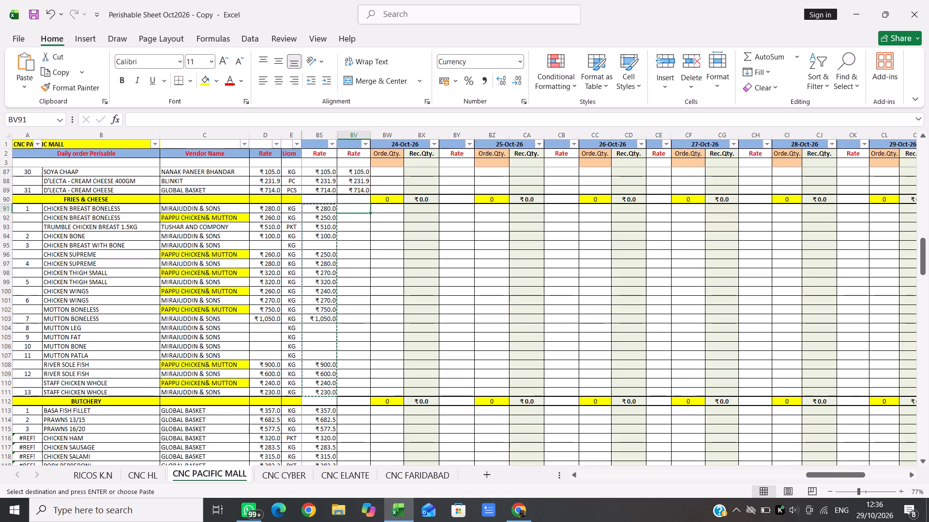
key("Return")
Copy the sea food and cold cut rates from BASA FISH FILLET through SMOKED SALMON FISH (BS113:BS120) into the 24-Oct-26 Rate column at BV113.
scroll(344, 314, "down", 2)
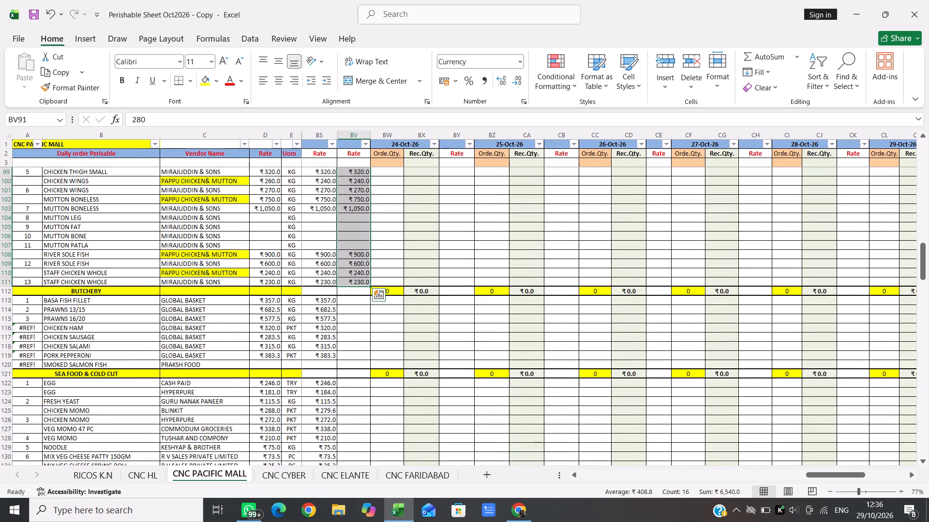
left_click(328, 299)
key("shift+Down")
key("shift+Down")
key("shift+Down")
key("shift+Down")
key("shift+Down")
key("shift+Down")
key("shift+Down")
key("shift+Down")
key("shift+Down")
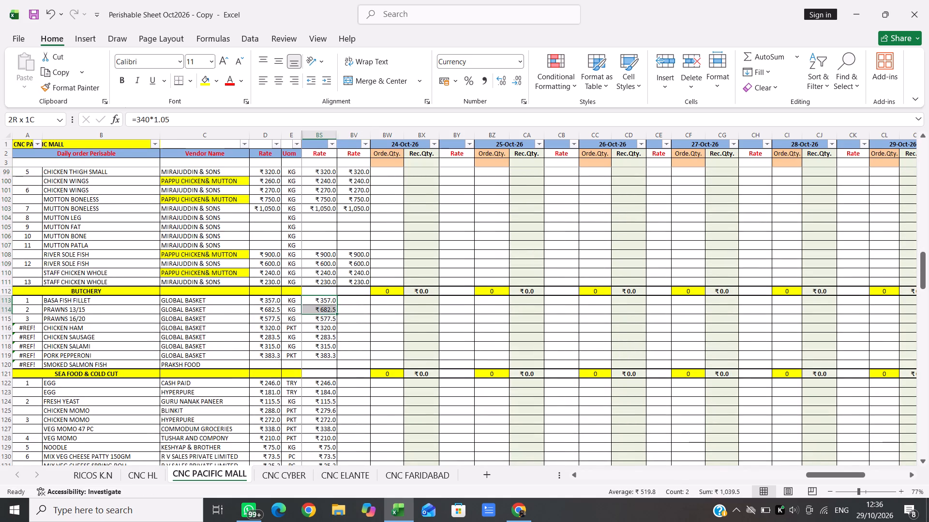
key("shift+Up")
key("ctrl+c")
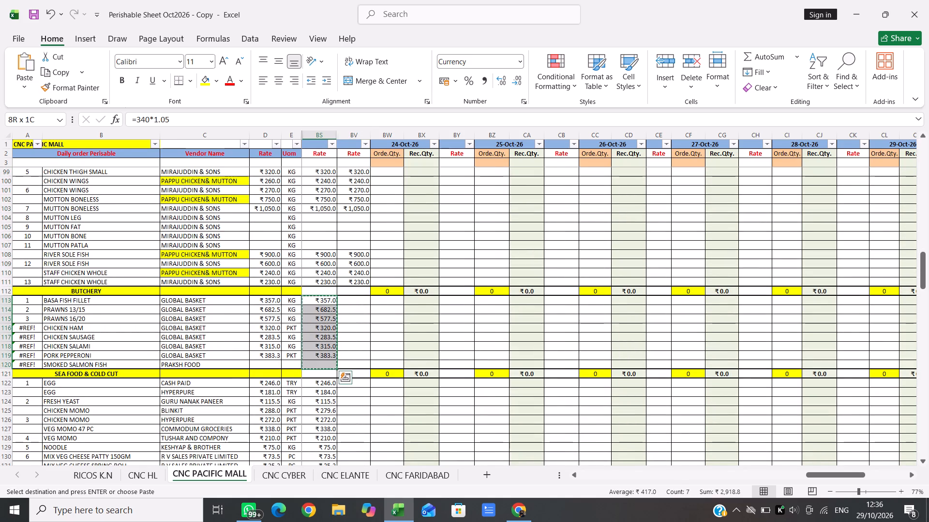
key("Right")
key("Return")
Copy the frozen item rates from EGG through SPRING ROLL SHEET (BS122:BS138) into the 24-Oct-26 Rate column at BV122.
scroll(383, 367, "down", 2)
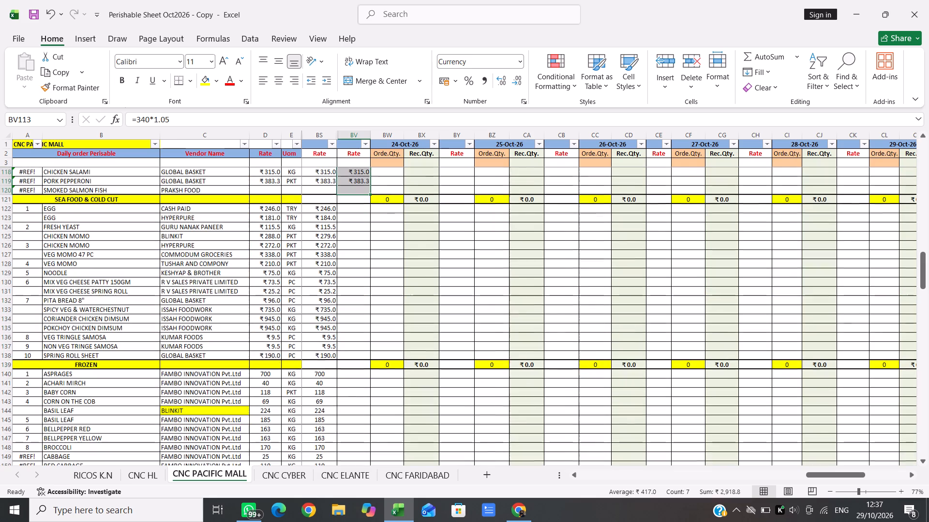
left_click(316, 208)
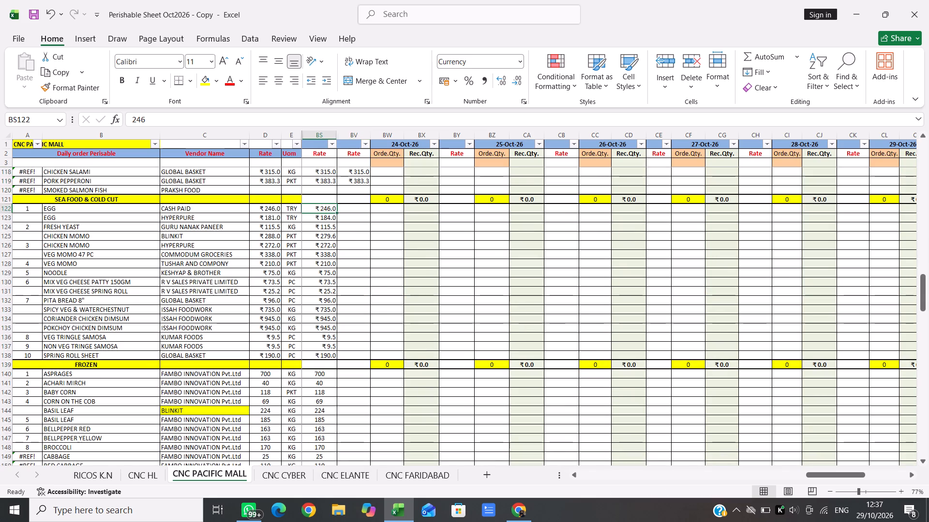
key("shift+Down")
key("shift+Down")
key("shift+Down")
key("shift+Down")
key("shift+Down")
key("shift+Down")
key("shift+Down")
key("shift+Down")
key("shift+Down")
key("shift+Down")
key("shift+Down")
key("shift+Down")
key("shift+Down")
key("shift+Down")
key("shift+Down")
key("shift+Down")
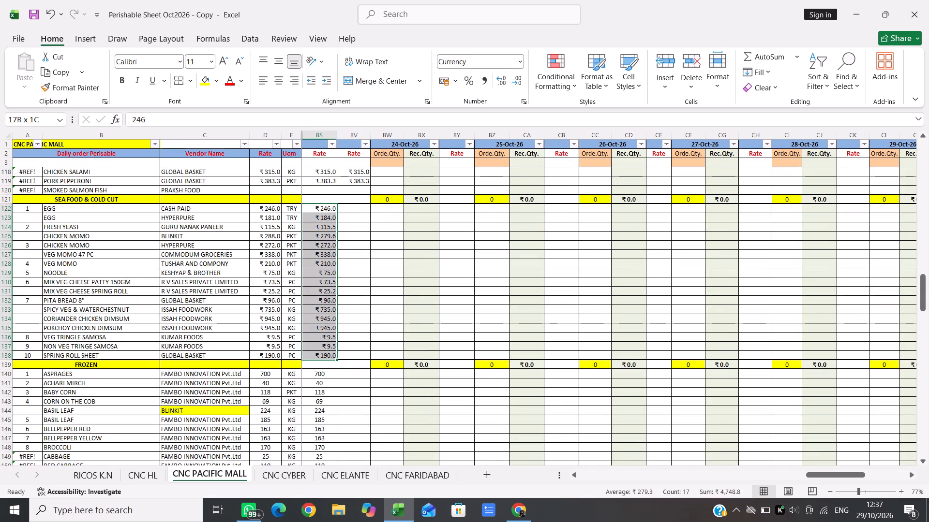
key("ctrl+c")
key("Right")
key("Return")
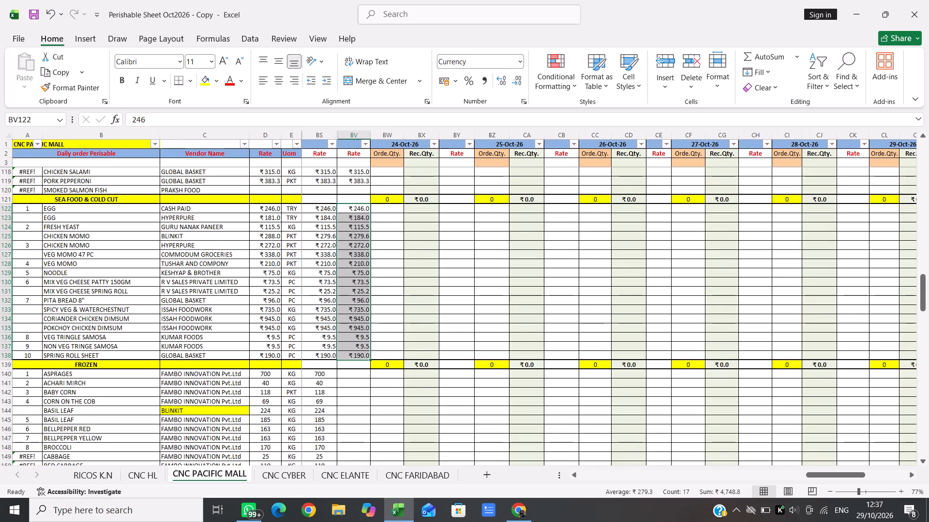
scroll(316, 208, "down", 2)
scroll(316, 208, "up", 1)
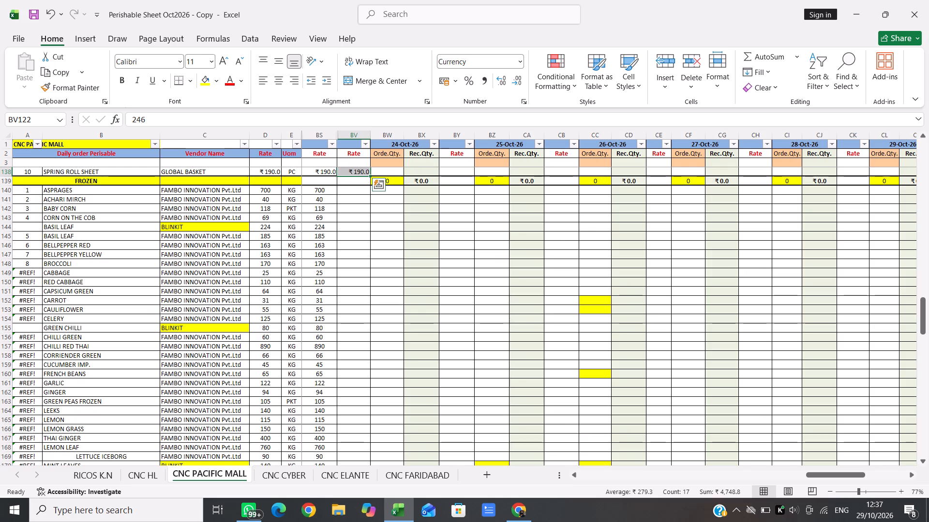
Copy the vegetable and fruit rates from ASPRAGES through KIWI IMP (BS140:BS241) into the 24-Oct-26 Rate column at BV140.
left_click(321, 189)
key("shift+Down")
key("shift+Down")
key("shift+Down")
key("shift+Down")
key("shift+Down")
key("shift+Down")
key("shift+Down")
key("shift+Down")
key("shift+Down")
key("shift+Down")
key("shift+Down")
key("shift+Down")
key("shift+Down")
key("shift+Down")
key("shift+Down")
key("shift+Down")
key("shift+Down")
key("shift+Down")
key("shift+Down")
key("shift+Down")
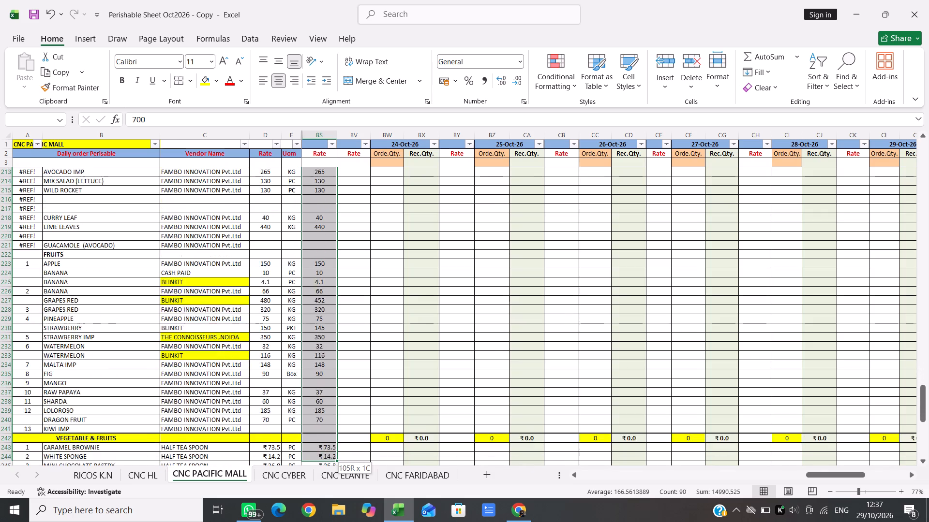
key("shift+Up")
key("shift+Up")
key("shift+Up")
key("shift+Up")
key("shift+Up")
key("shift+Up")
key("shift+Up")
key("shift+Up")
key("shift+Up")
key("shift+Down")
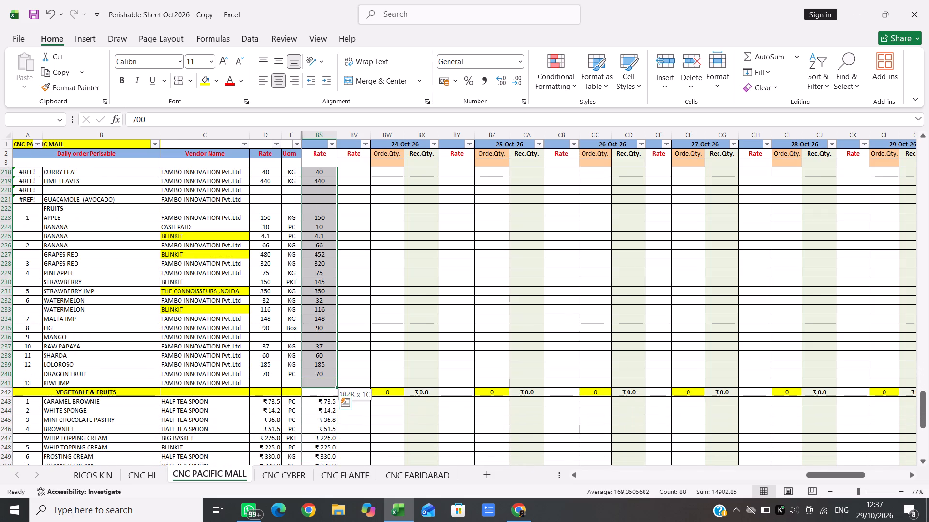
key("ctrl+c")
key("Right")
key("Return")
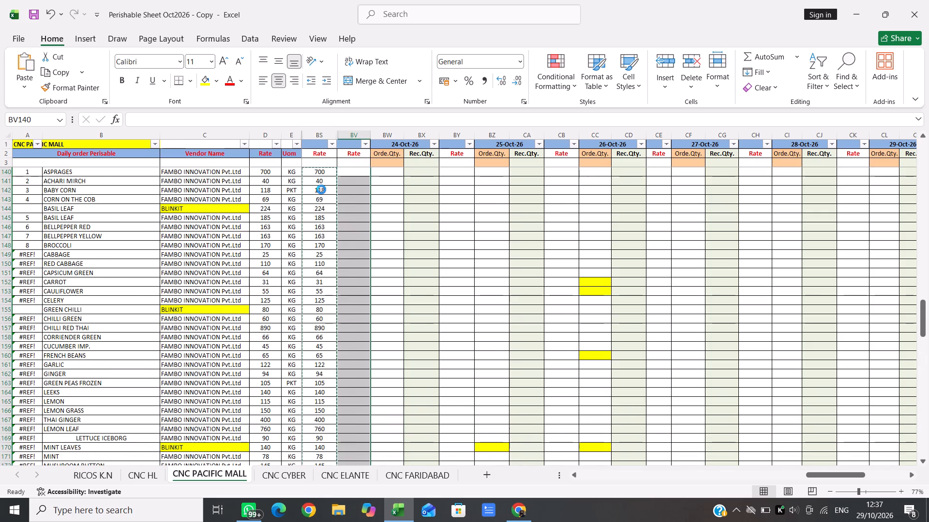
Copy the bakery rates from CARAMEL BROWNIE through MANGO(4000ML) (BS243:BS271) into the 24-Oct-26 Rate column at BV243.
scroll(389, 314, "down", 6)
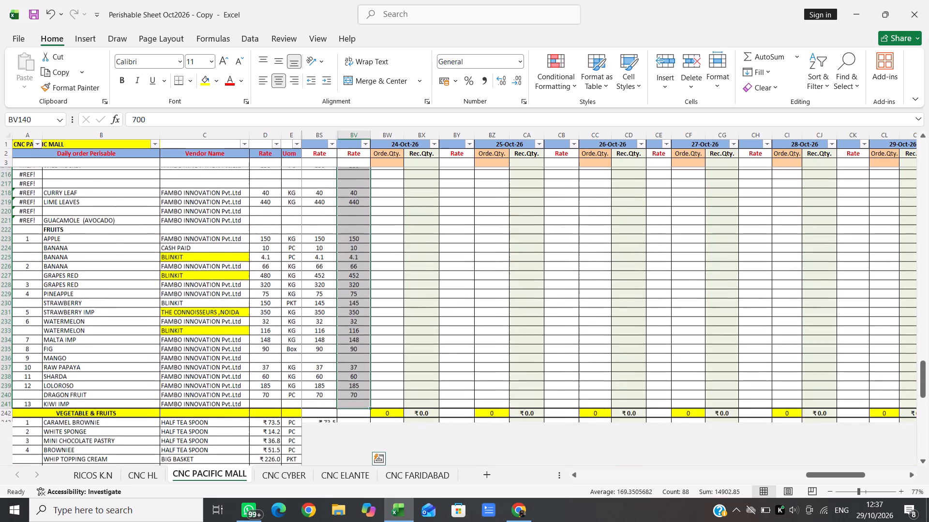
scroll(389, 314, "down", 3)
left_click(321, 255)
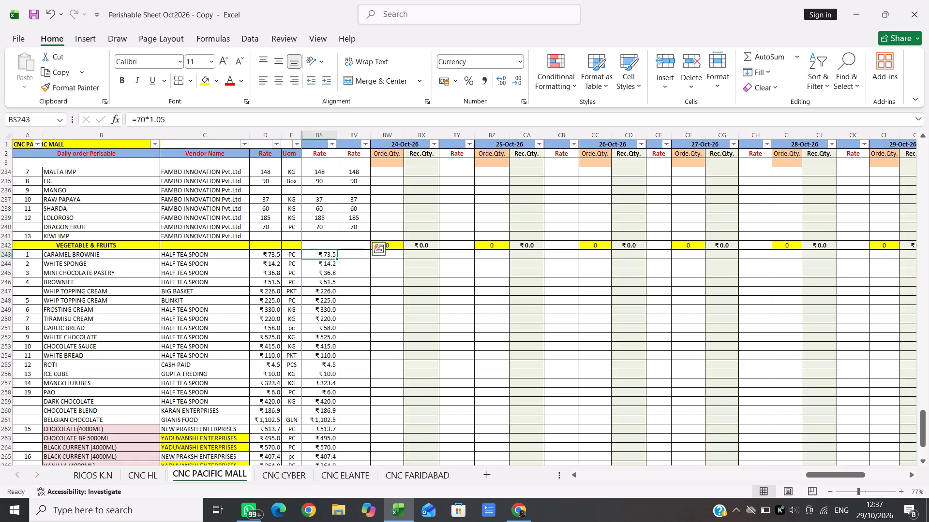
key("shift+Down")
key("shift+Down")
key("shift+Down")
key("shift+Down")
key("shift+Down")
key("shift+Down")
key("shift+Down")
key("shift+Down")
key("shift+Down")
key("shift+Down")
key("shift+Down")
key("shift+Down")
key("shift+Down")
key("shift+Down")
key("shift+Down")
key("shift+Down")
key("shift+Down")
key("shift+Down")
key("shift+Down")
key("shift+Down")
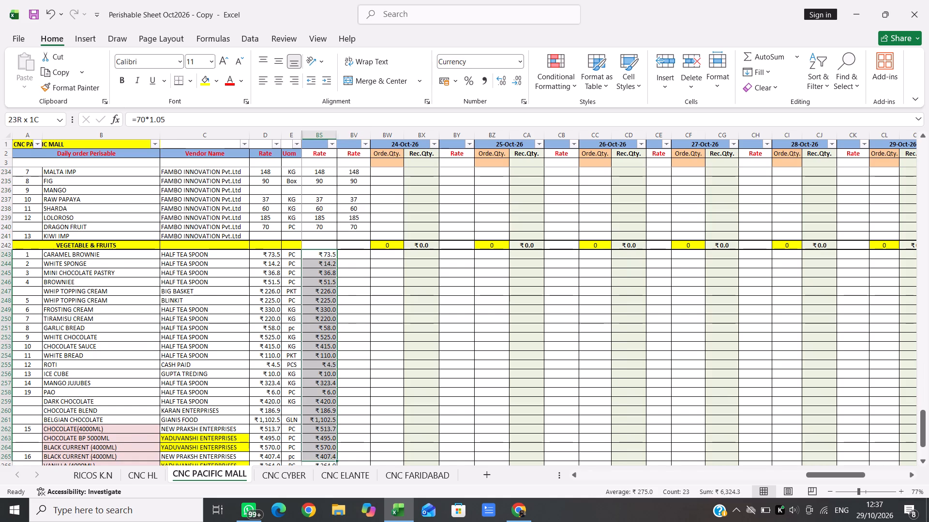
key("shift+Up")
key("shift+Up")
key("shift+Up")
key("shift+Up")
key("shift+Up")
key("shift+Up")
key("shift+Up")
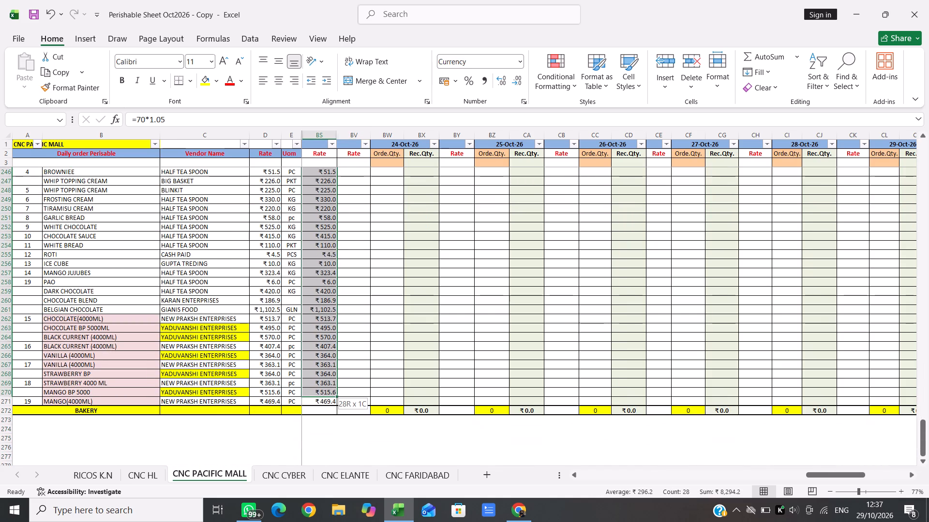
key("shift+Down")
key("ctrl+c")
key("Right")
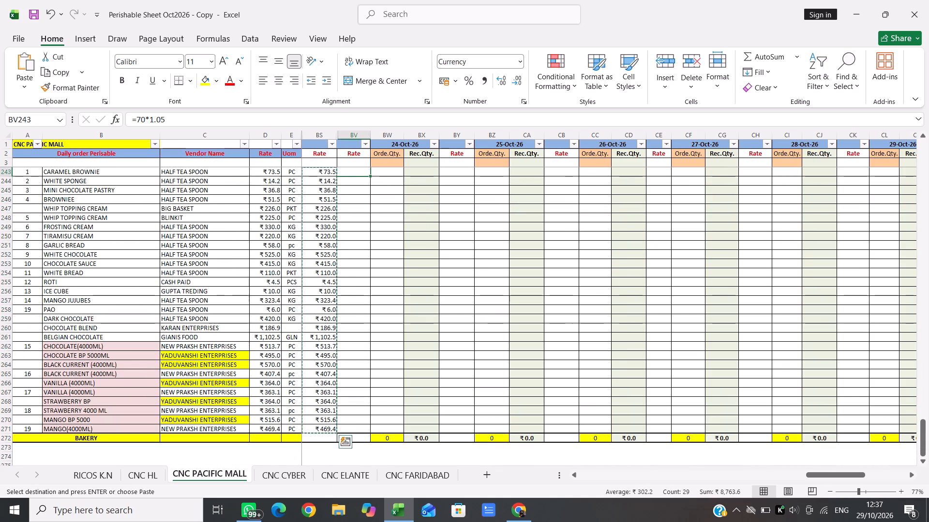
key("Return")
Hide the previous day's Rate column BS and select the 24-Oct-26 order quantity cell for AMUL CREAM (BW6).
scroll(321, 255, "up", 13)
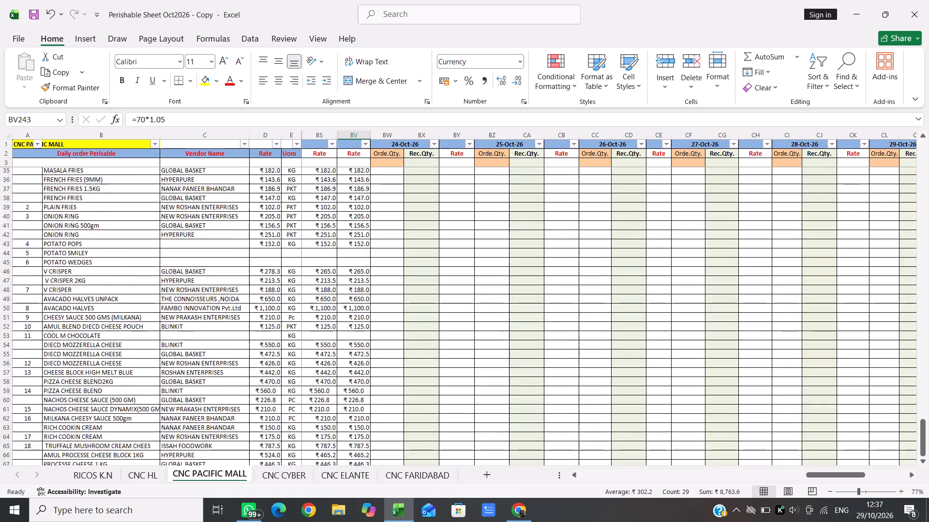
left_click(327, 134)
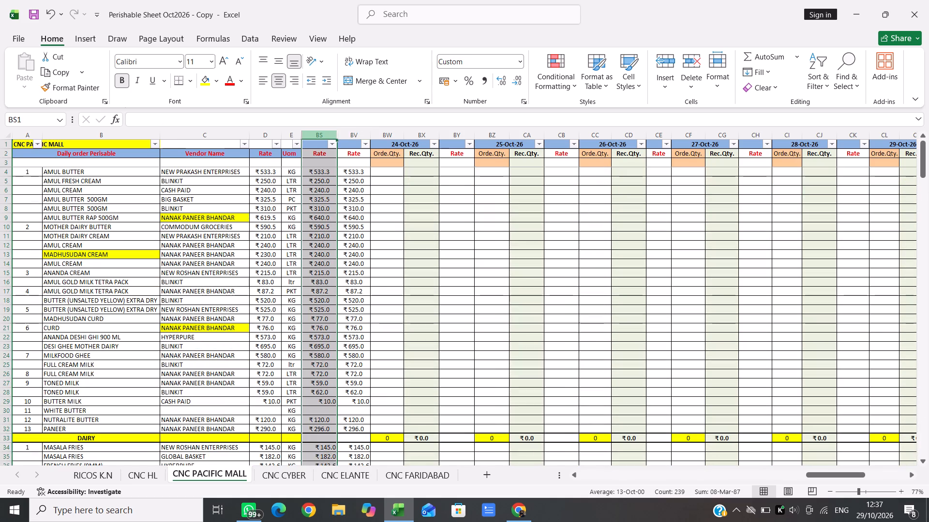
right_click(327, 134)
left_click(365, 342)
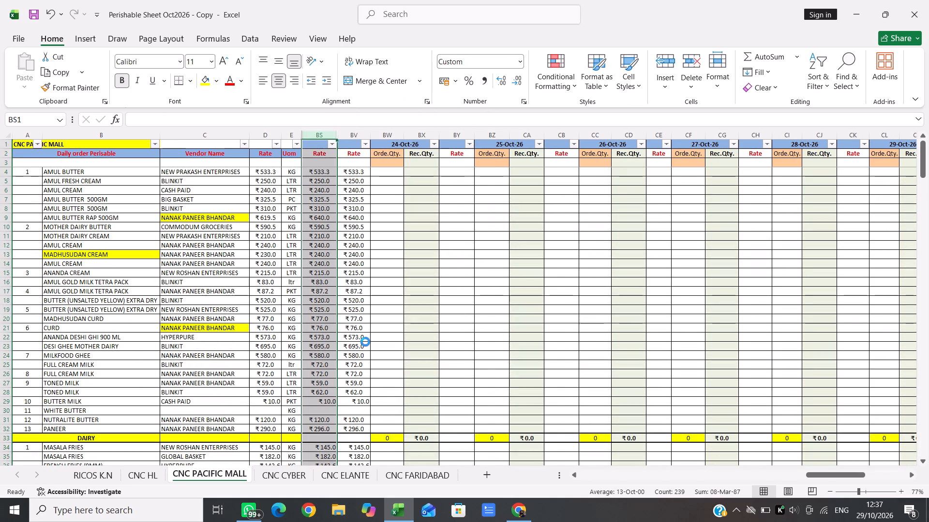
scroll(365, 342, "up", 3)
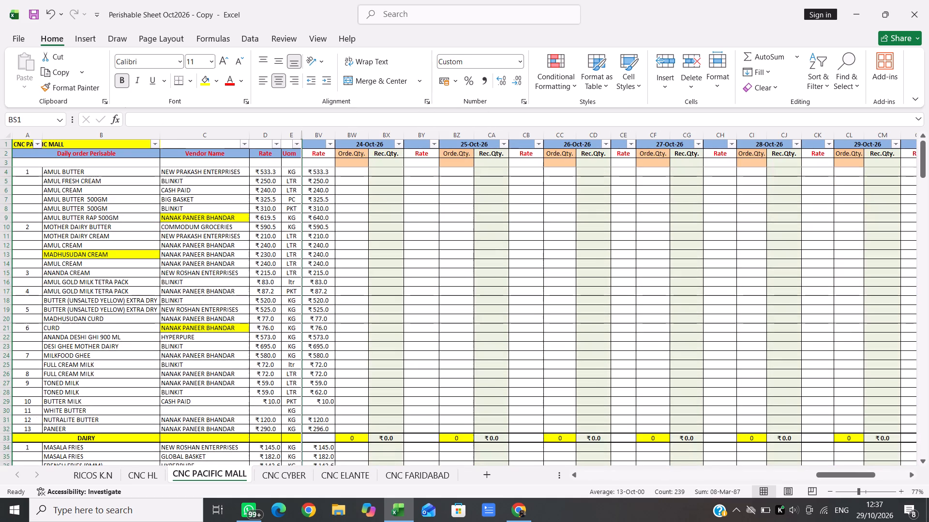
left_click(361, 188)
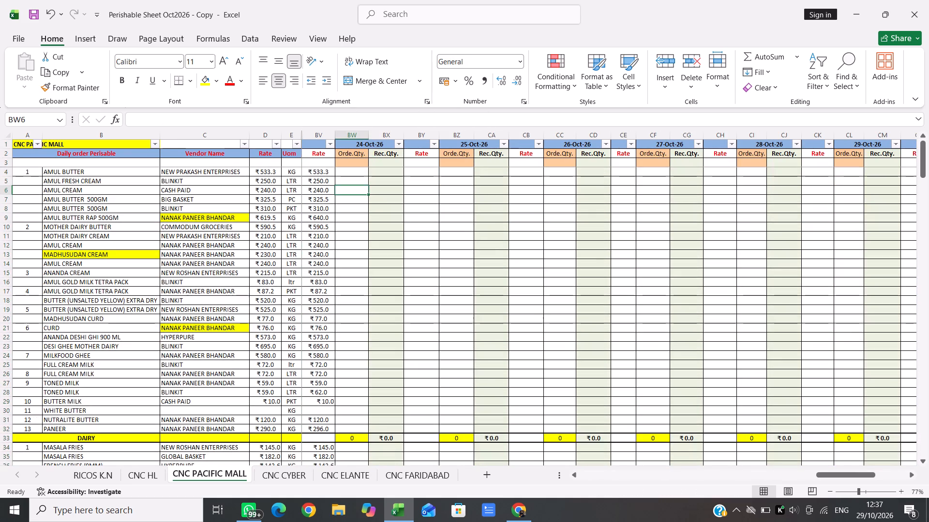
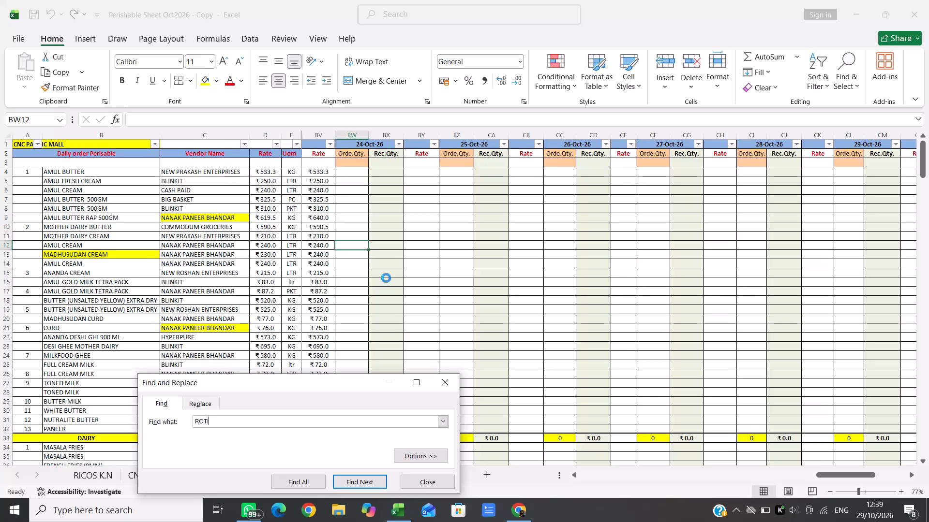
Find the ROTI row in the bakery section and select its 24-Oct-26 order quantity cell (BW255).
left_click(450, 373)
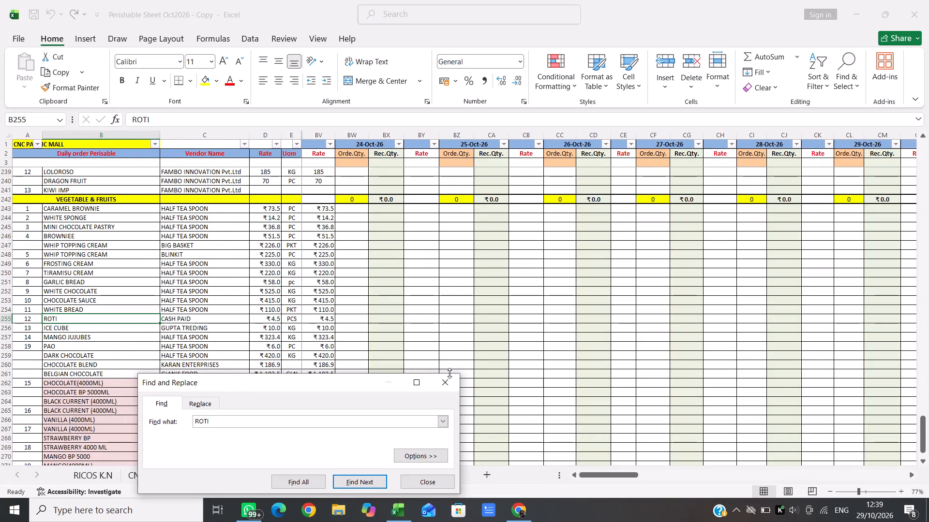
left_click(445, 385)
key("Right")
key("Right")
key("Right")
key("Right")
key("Right")
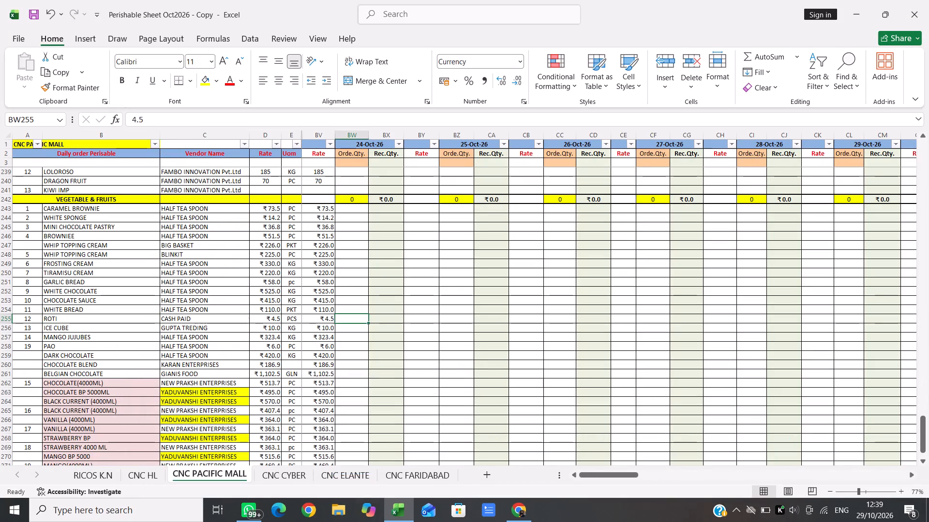
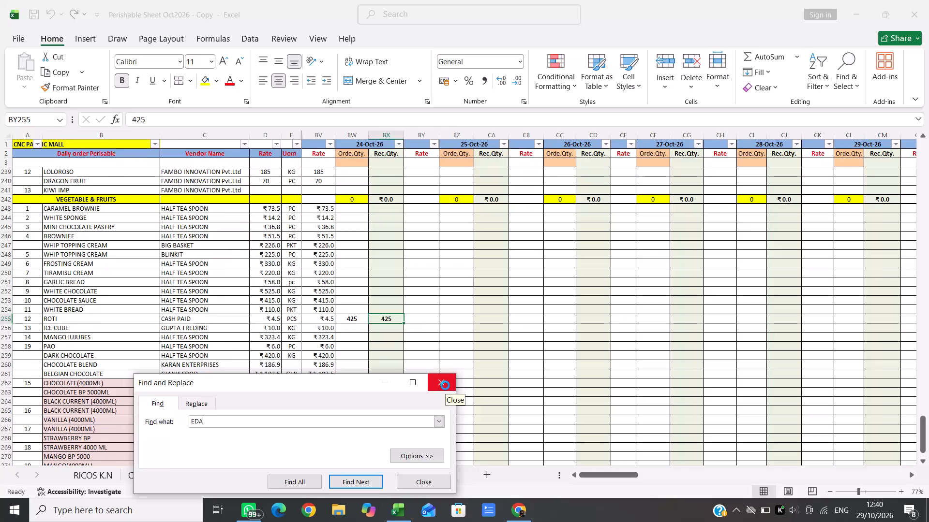
Insert a blank row above the HYPERPURE EDAMAME 500 GM row (row 70) and copy the item name EDAMAME 500 GM into it.
left_click(445, 385)
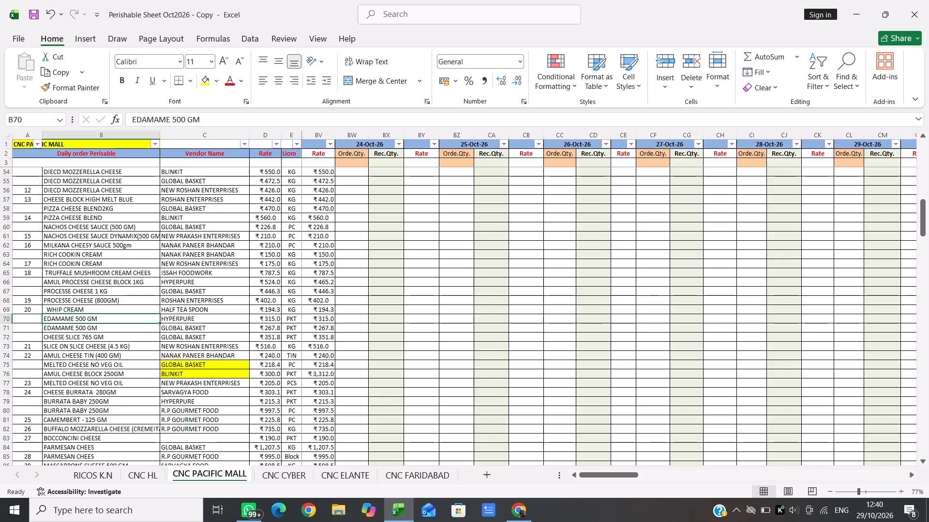
key("shift+space")
key("ctrl+shift+equal")
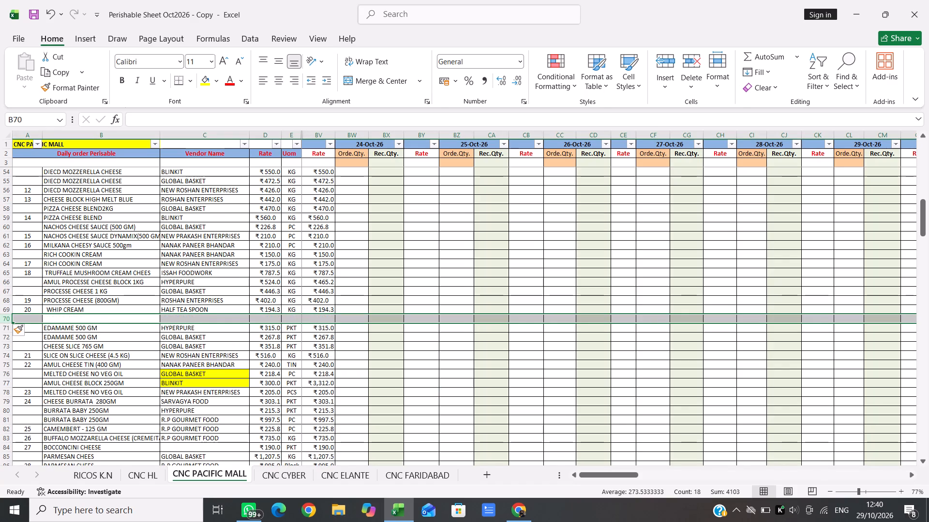
left_click(70, 329)
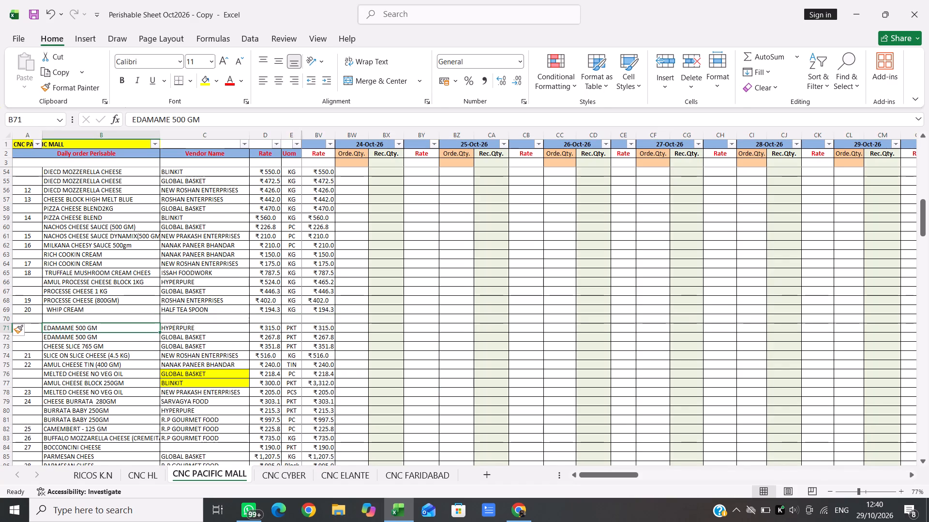
key("ctrl+c")
key("Up")
key("Return")
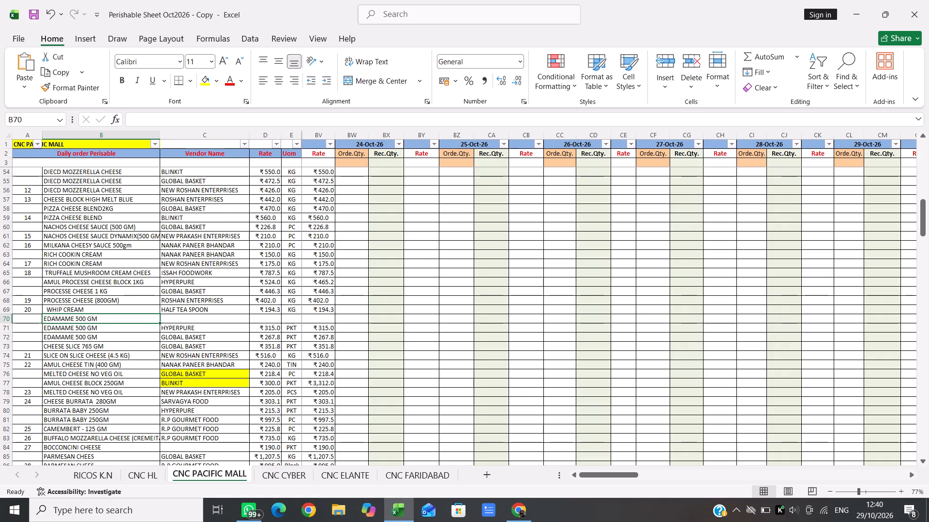
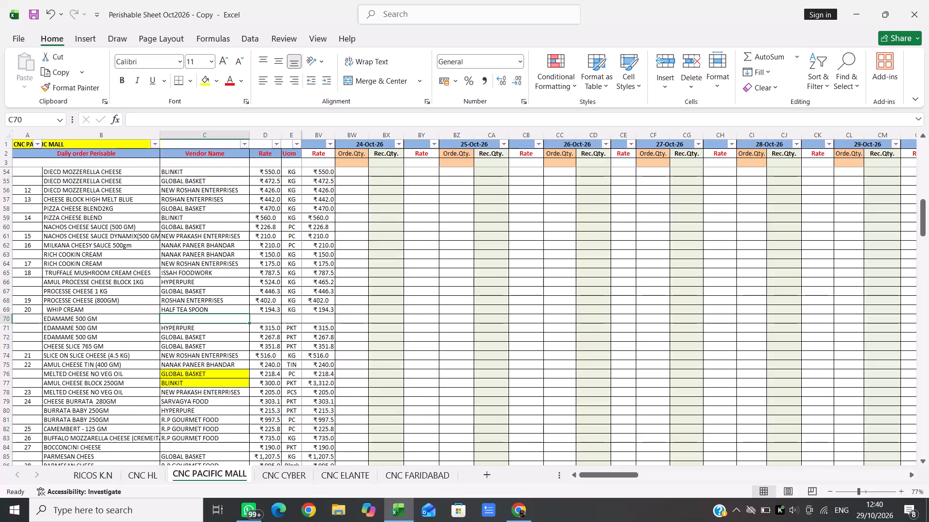
Enter BLINKIT as the vendor name for the new EDAMAME 500 GM row (row 70).
type("BL")
key("Right")
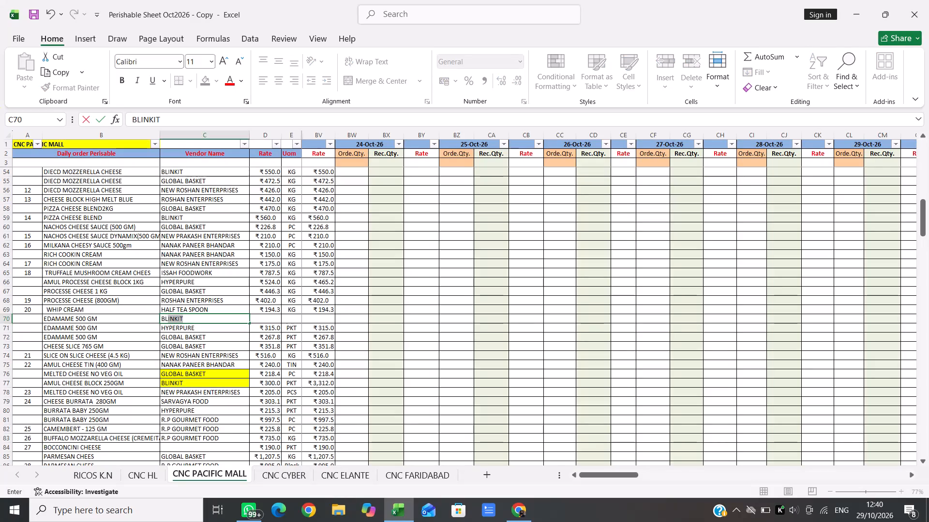
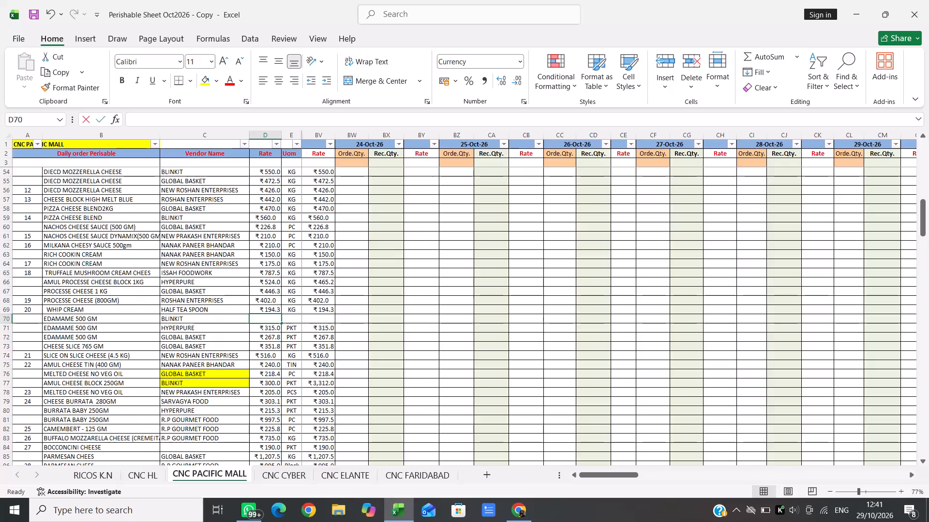
Complete the BLINKIT EDAMAME 500 GM row's base details with a rate of 350 and KG as the unit of measure.
key("Right")
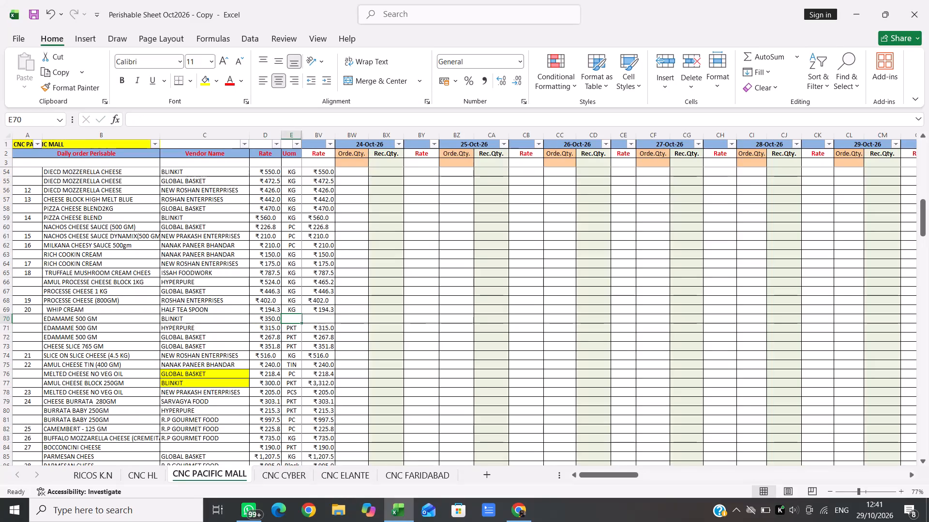
key("k")
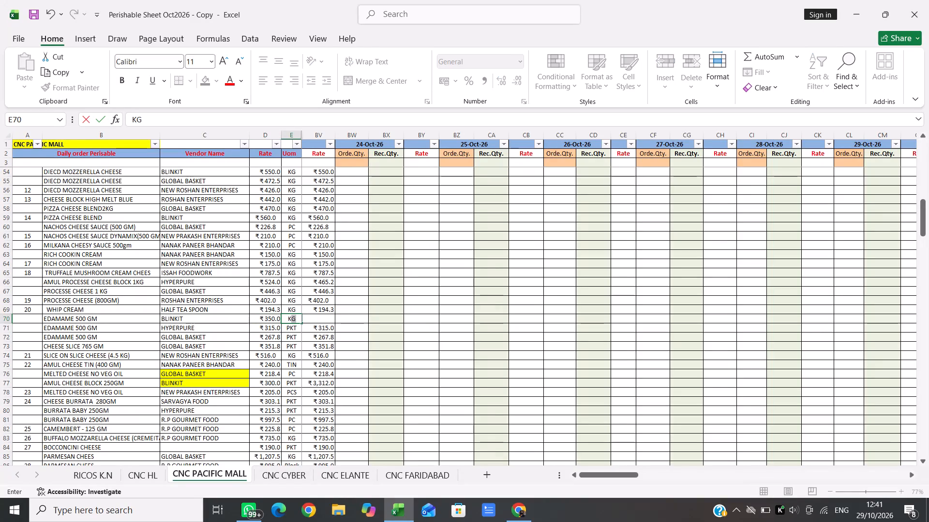
key("g")
key("Right")
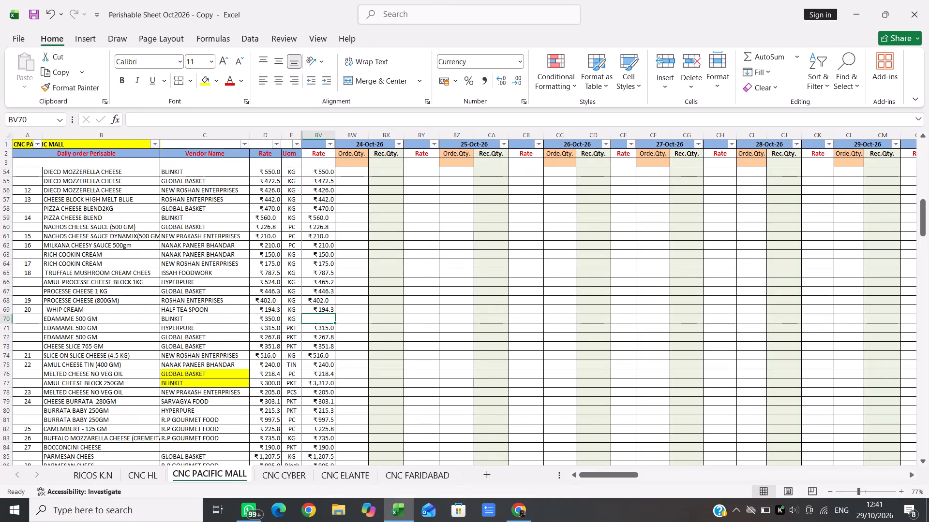
Fill in the BLINKIT EDAMAME row for 24-Oct-26 with rate 350, ordered quantity 1 and received quantity 1.
type("350")
key("Right")
key("1")
key("Right")
key("1")
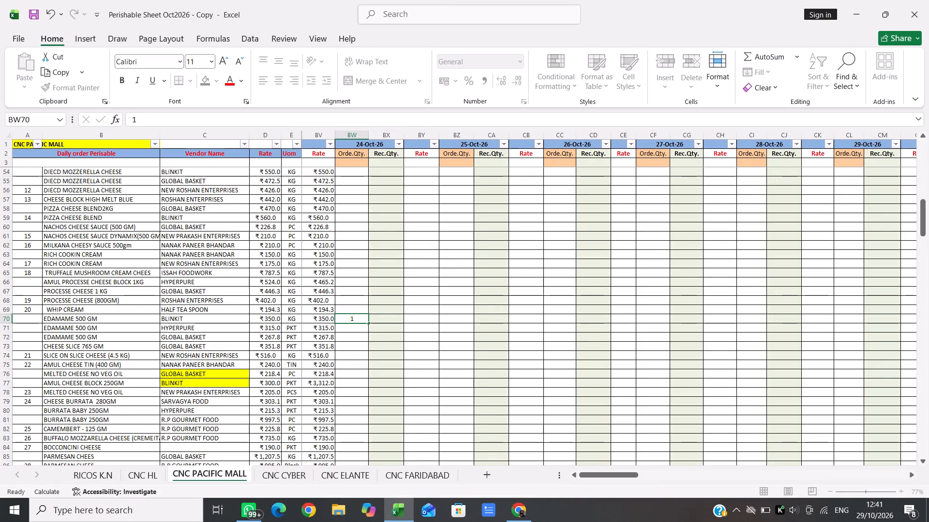
key("Down")
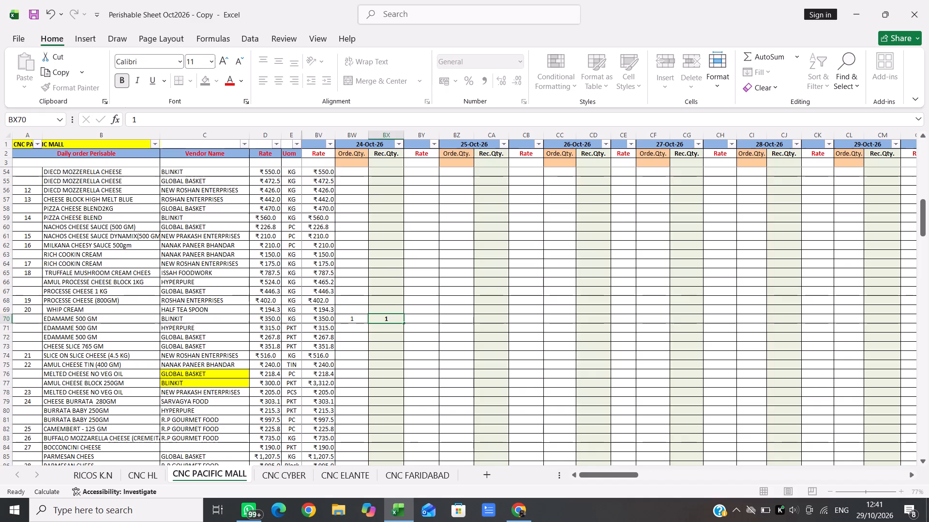
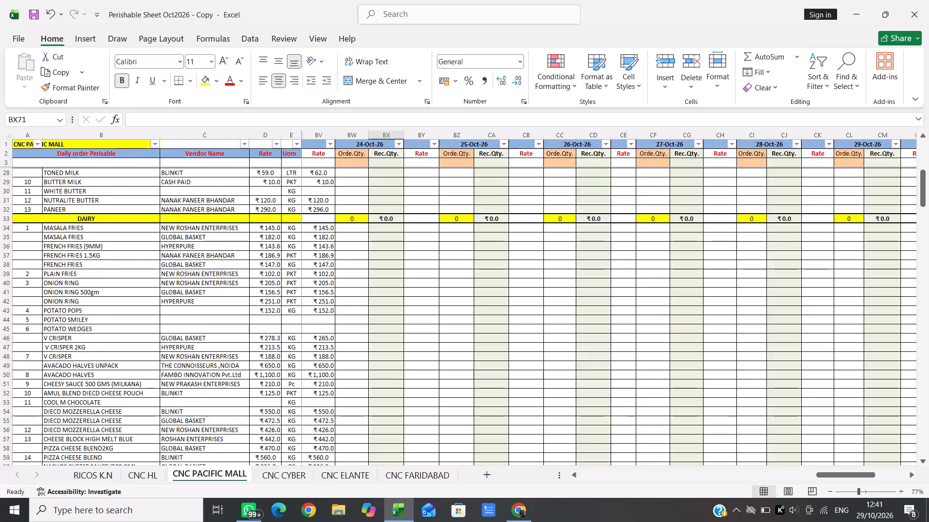
Insert a blank row between the CASH PAID and HYPERPURE EGG rows below the SEA FOOD & COLD CUT heading.
scroll(385, 314, "down", 7)
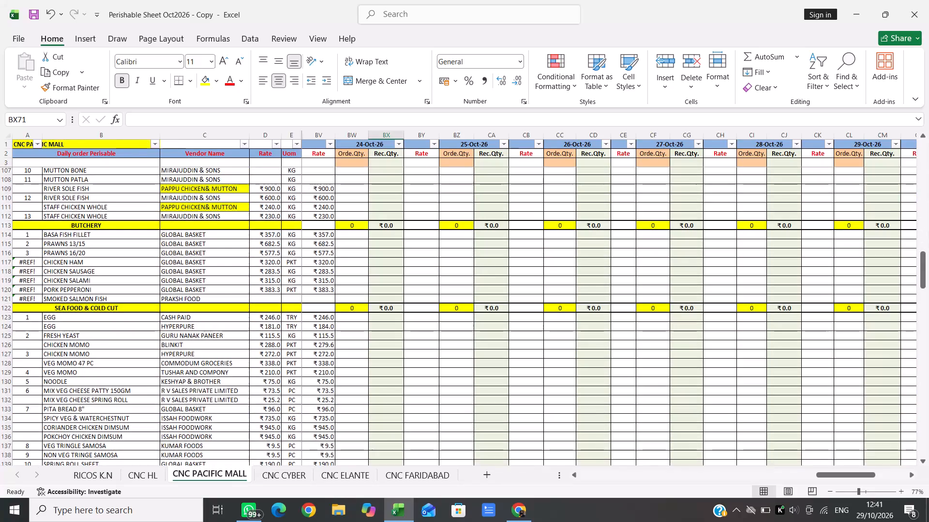
scroll(385, 314, "down", 1)
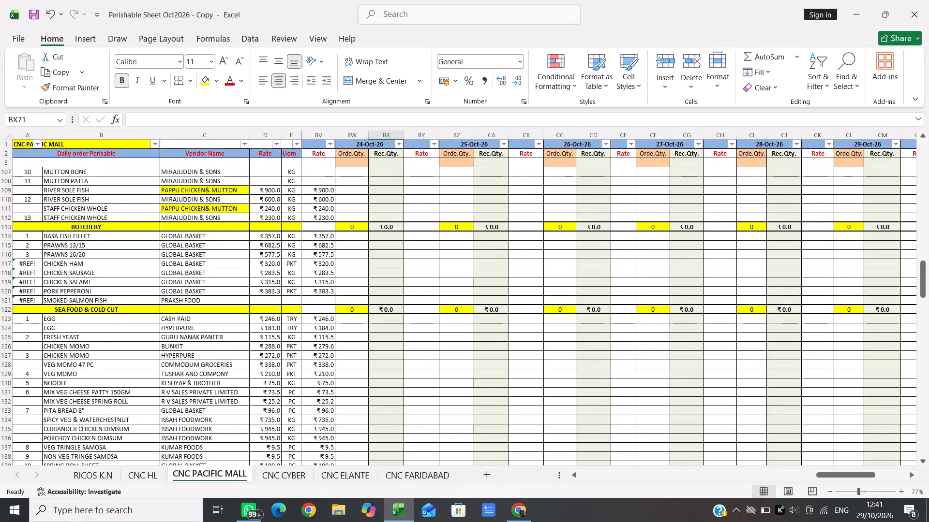
left_click(71, 332)
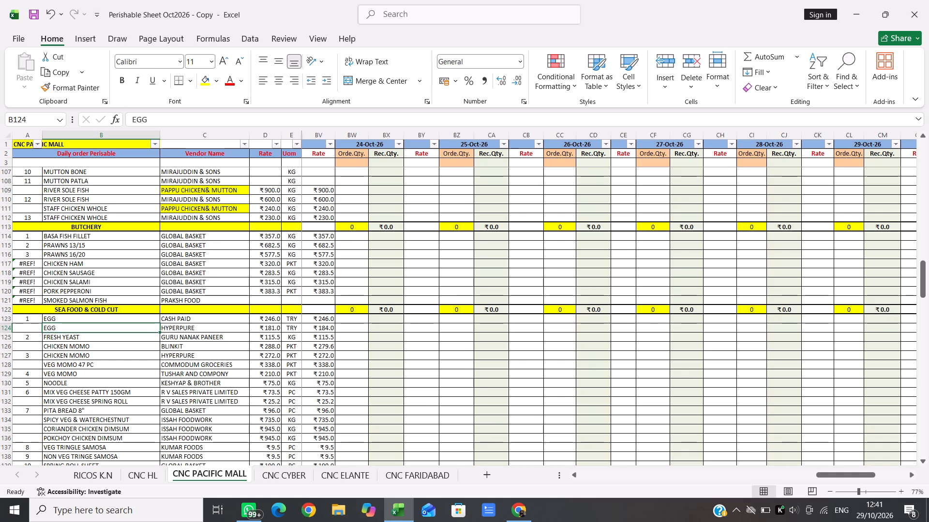
key("shift+space")
key("ctrl+shift+equal")
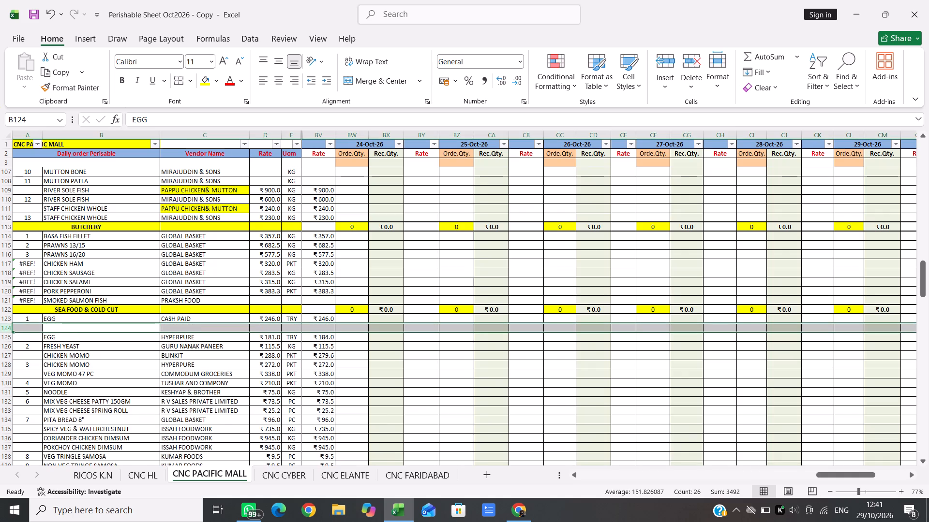
Enter EGG as the item and BLINKIT as the vendor in the blank row 124.
left_click(64, 331)
double_click(64, 326)
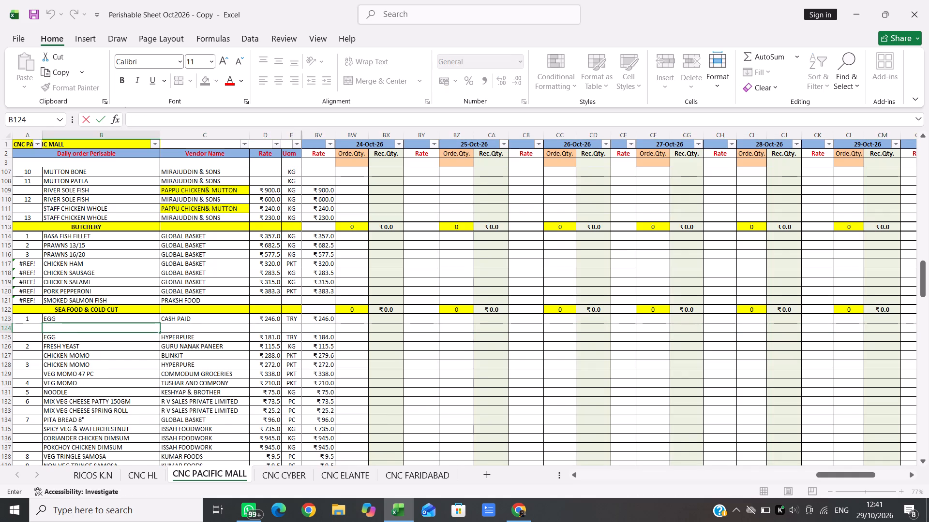
key("e")
type("GG")
key("Right")
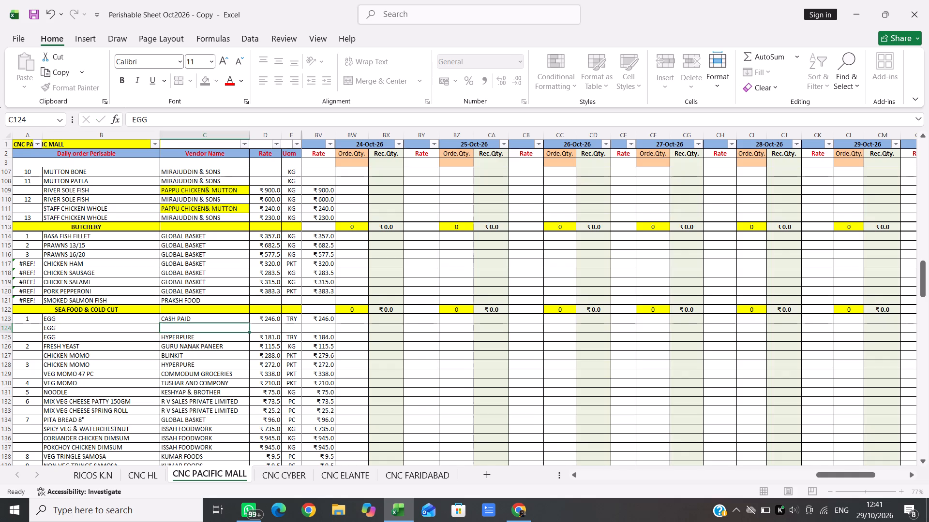
type("B;")
key("BackSpace")
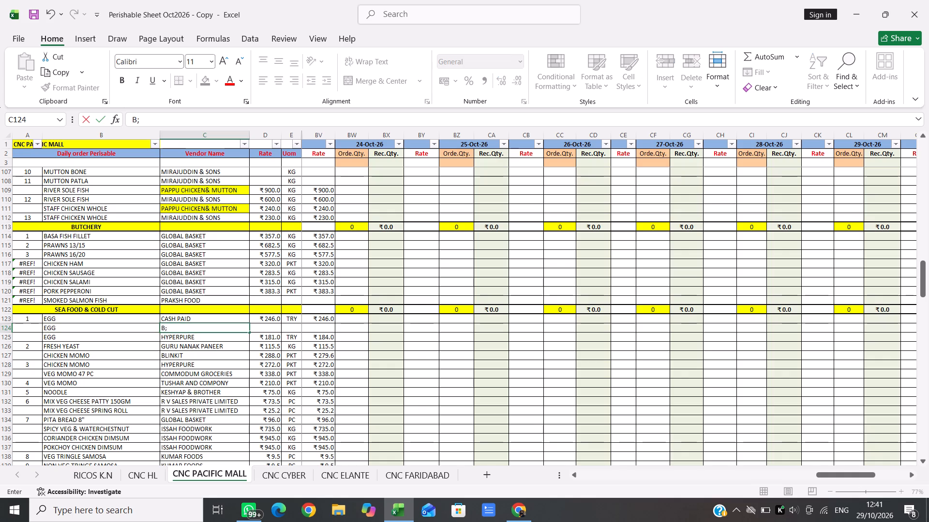
key("BackSpace")
type("BLI")
key("Right")
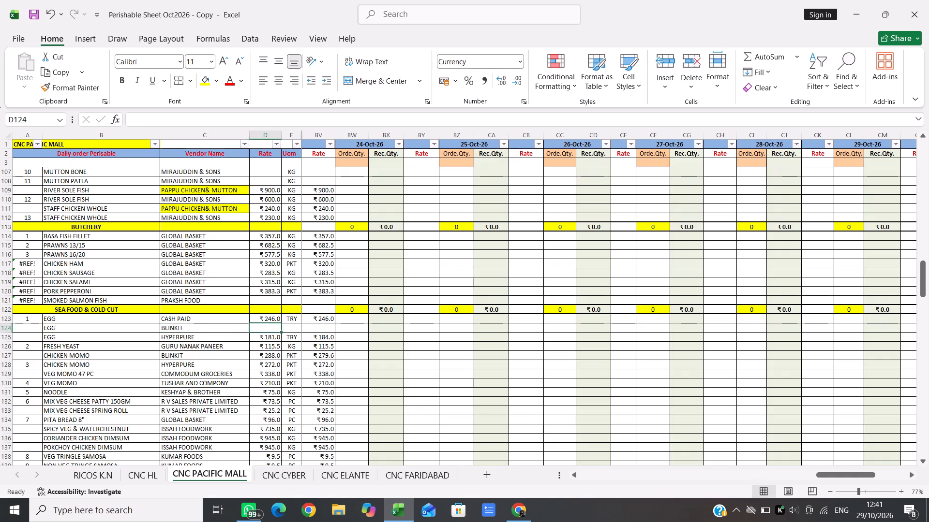
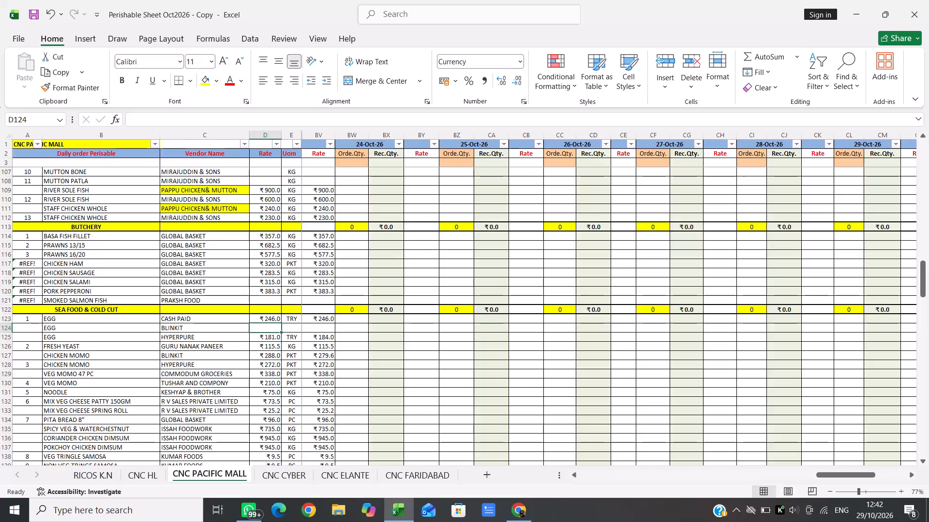
Set the BLINKIT EGG row's base rate to 274 and its unit of measure to TRY.
type("24")
key("BackSpace")
type("74")
key("Right")
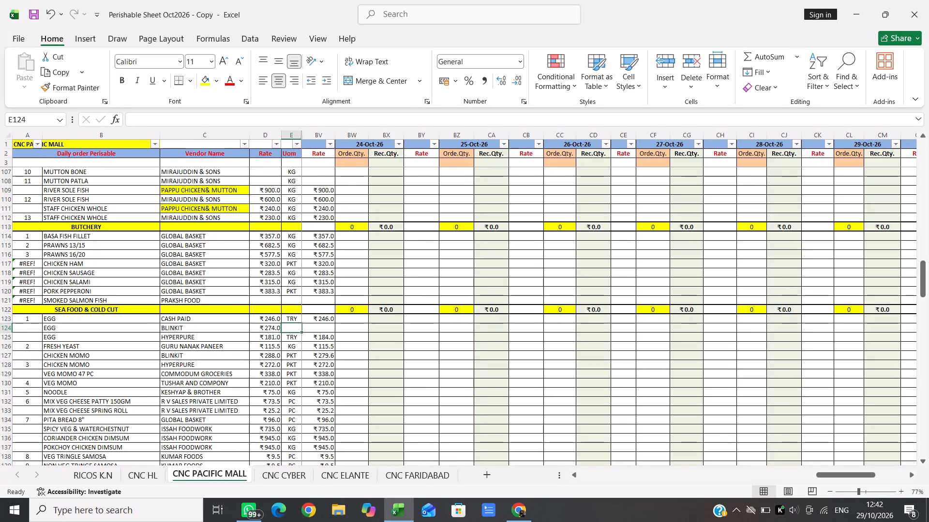
key("k")
key("BackSpace")
key("BackSpace")
key("BackSpace")
key("BackSpace")
key("BackSpace")
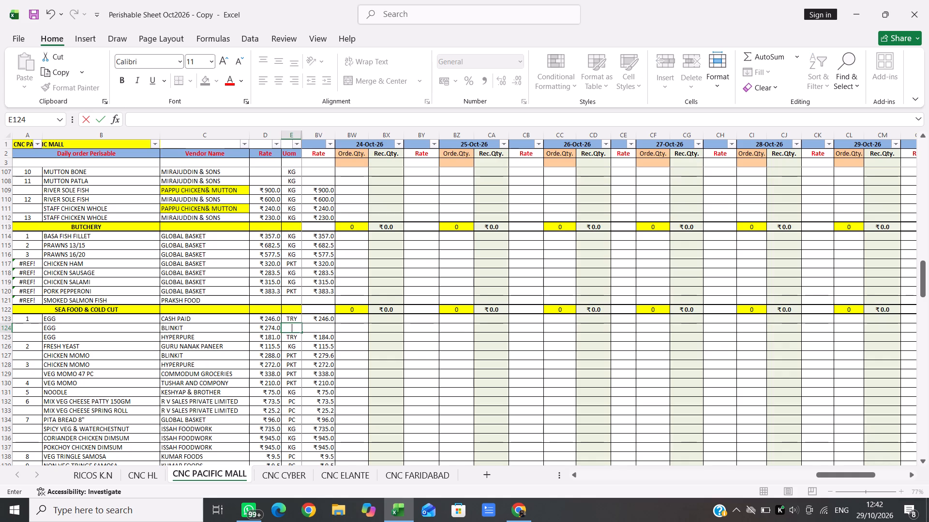
type("TRY")
key("Right")
Enter 274.5 as the BLINKIT EGG row's rate for 24-Oct-26.
type("2710")
key("BackSpace")
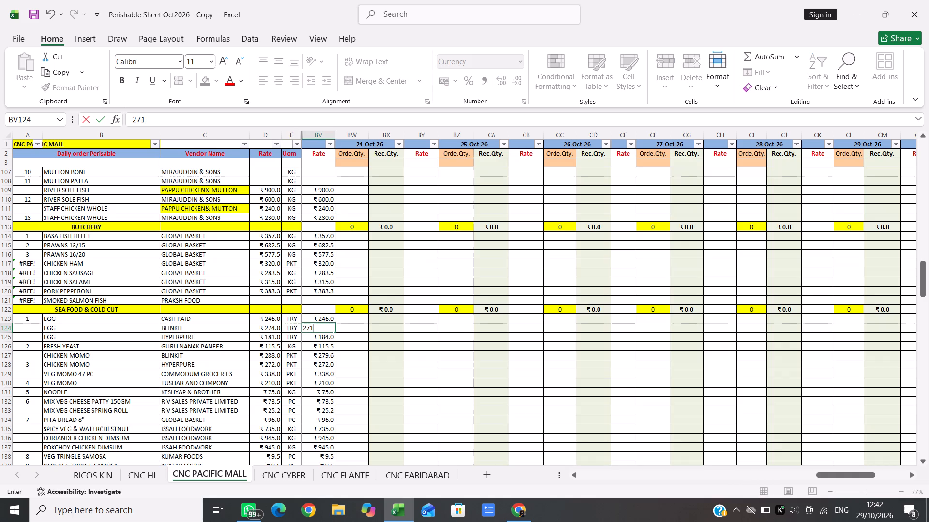
key("BackSpace")
key("4")
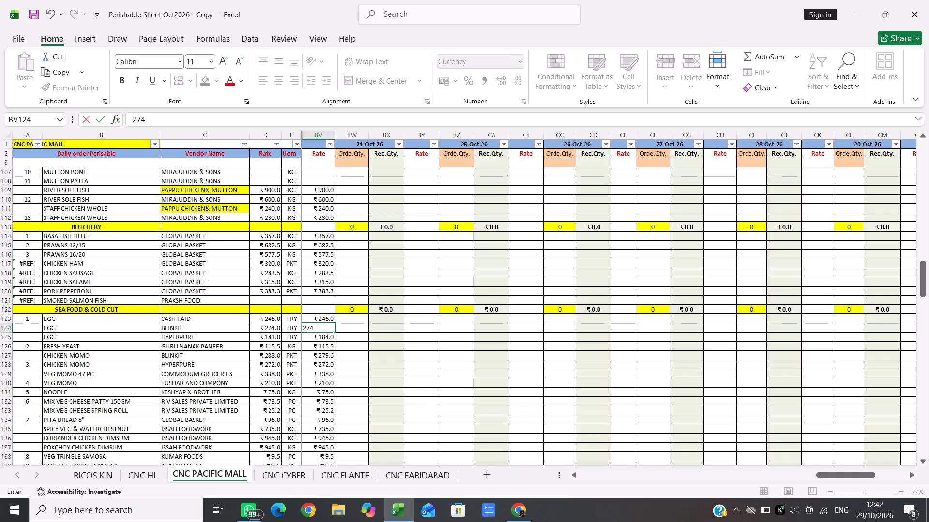
key("period")
key("5")
key("Right")
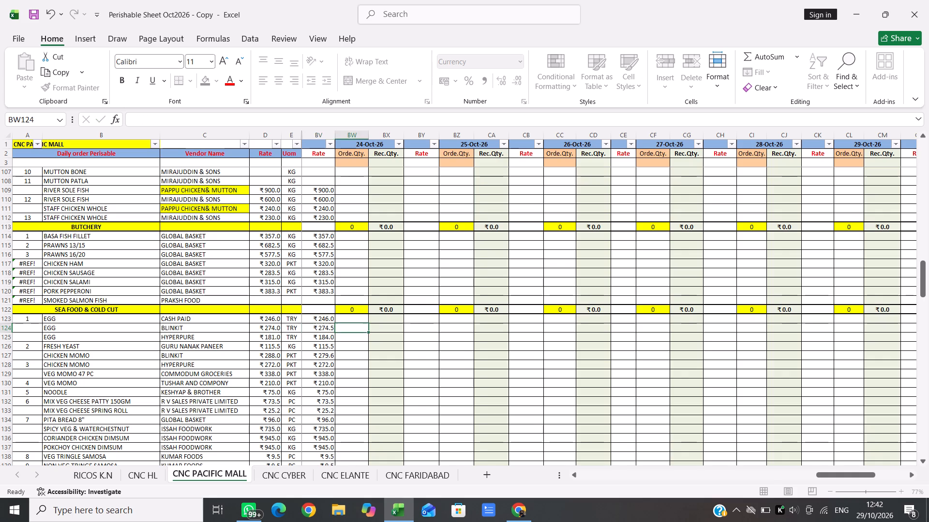
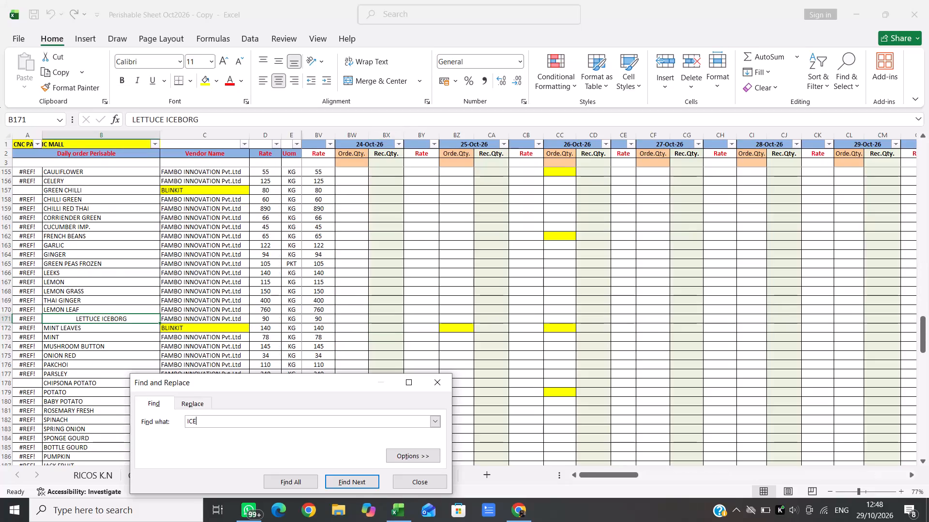
Search the CNC PACIFIC MALL sheet for ICE and go to the ICE CUBE order quantity cell for 24-Oct-26.
key("Return")
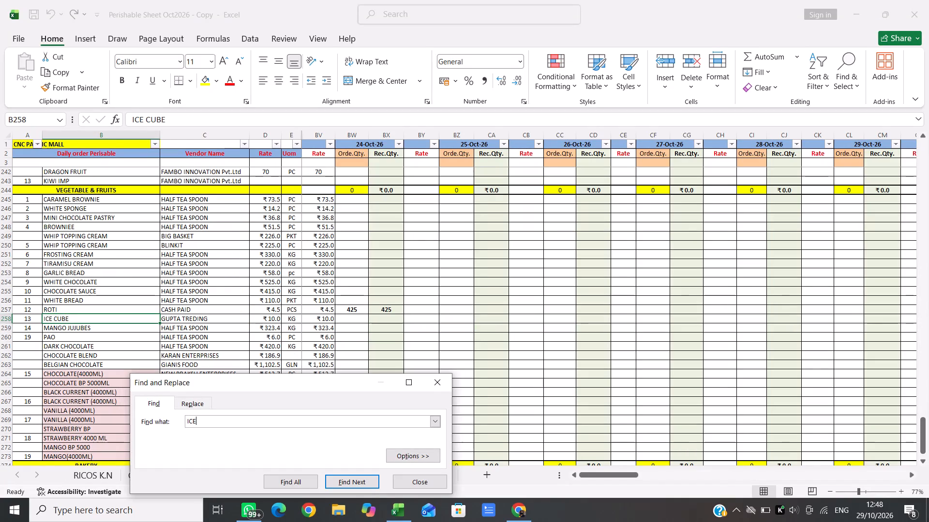
left_click(440, 378)
key("Right")
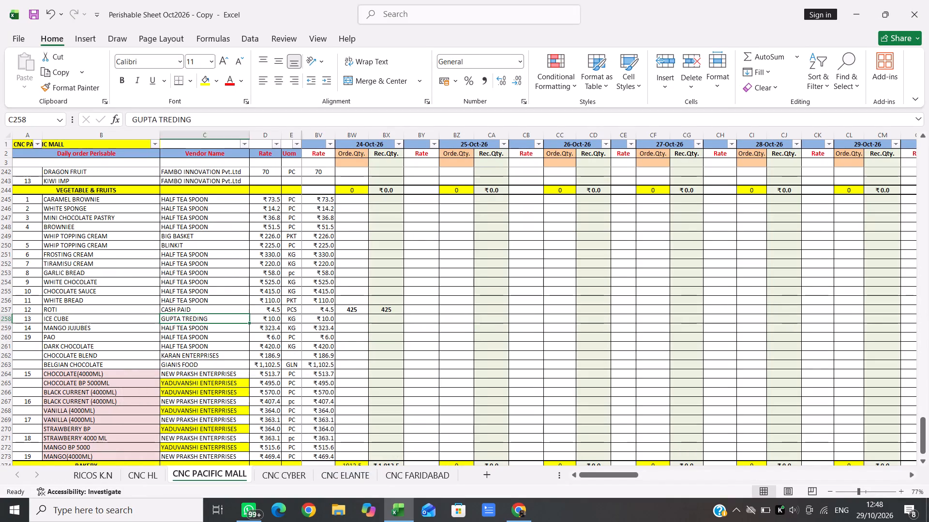
key("Right")
key("Right")
key("Right")
key("Right")
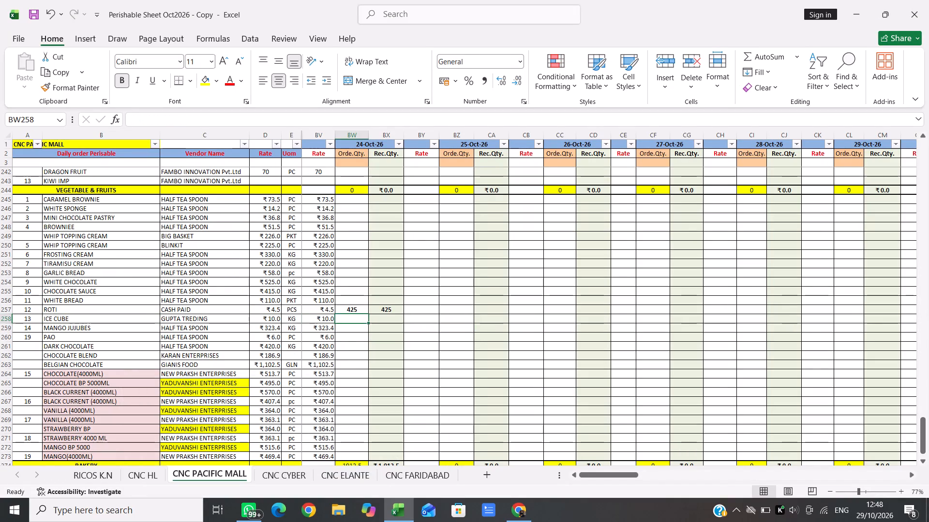
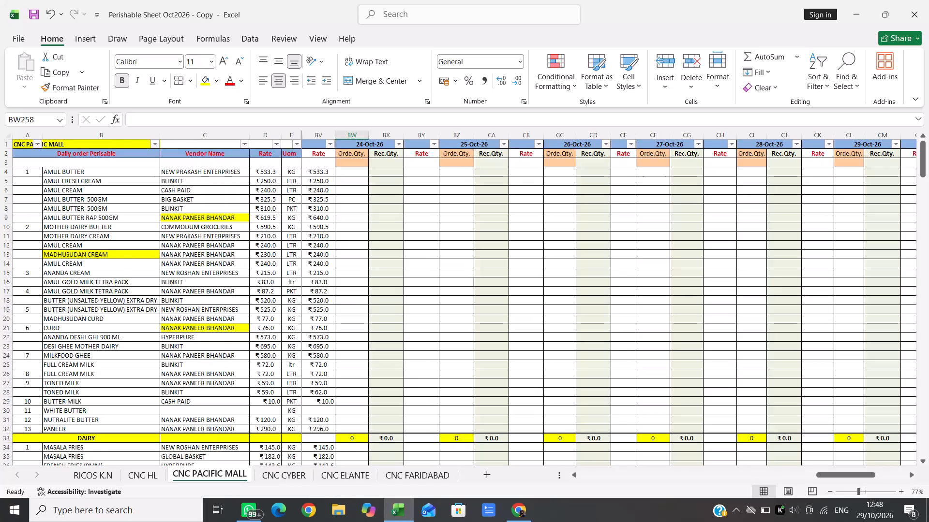
Clear the ROTI order and received quantities for 24-Oct-26 on the CNC PACIFIC MALL sheet.
scroll(406, 401, "down", 18)
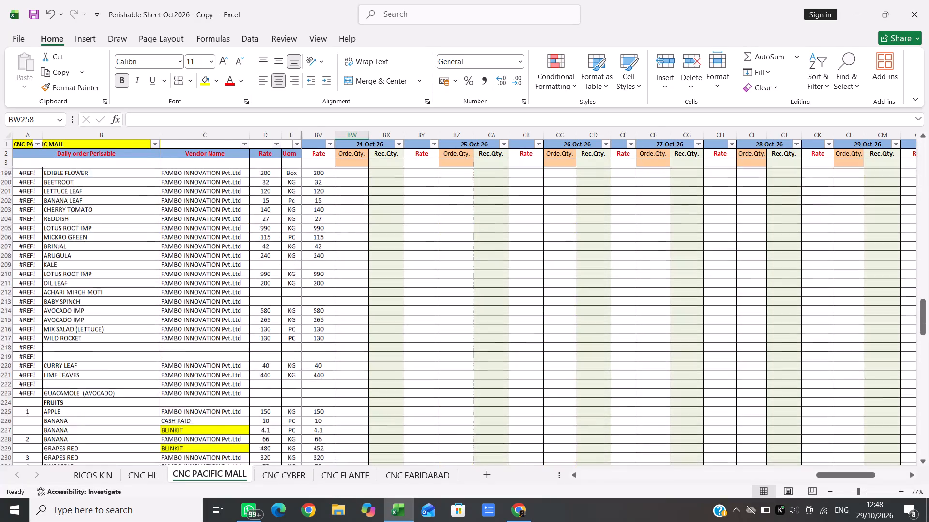
scroll(406, 401, "down", 4)
scroll(406, 401, "up", 1)
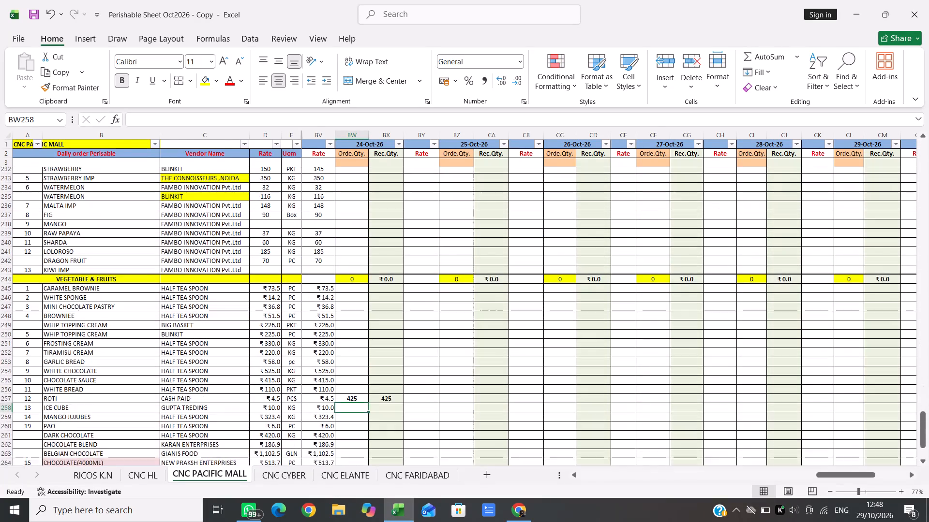
left_click(363, 400)
key("BackSpace")
key("Right")
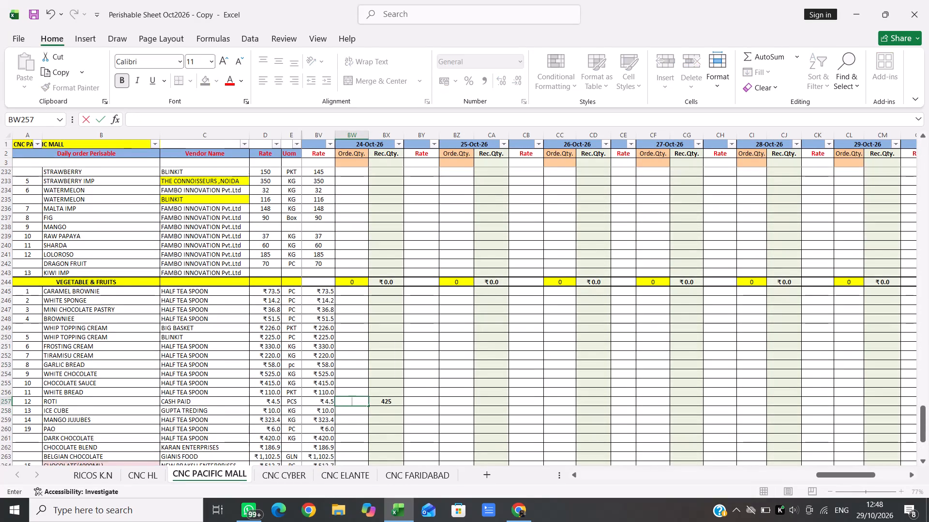
key("BackSpace")
Remove the GLOBAL BASKET vendor filter from the Oct'26 column on the CNC CYBER sheet and look through the full item list.
left_click(293, 474)
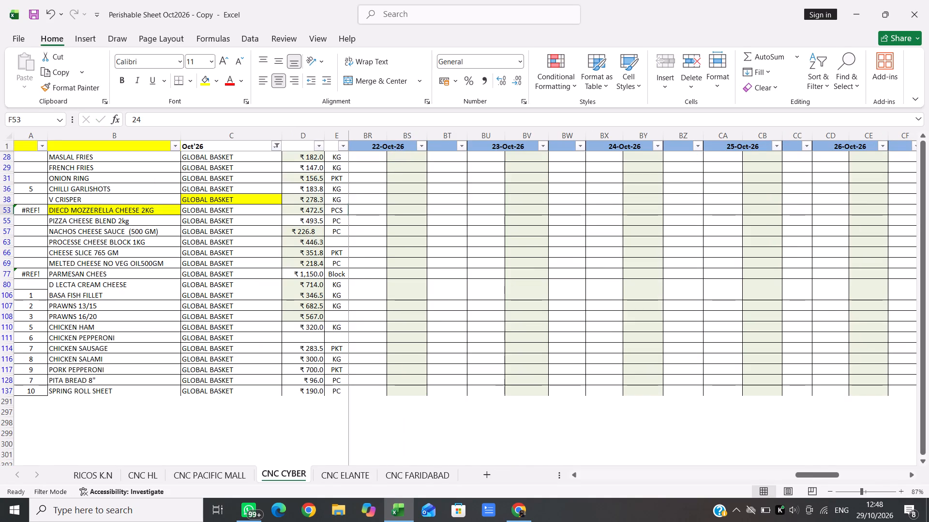
scroll(438, 223, "up", 9)
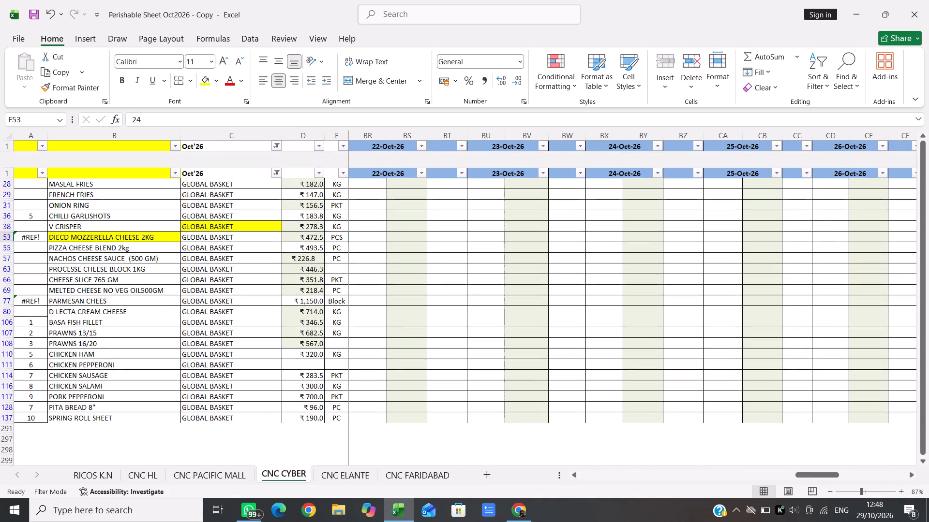
scroll(438, 223, "up", 1)
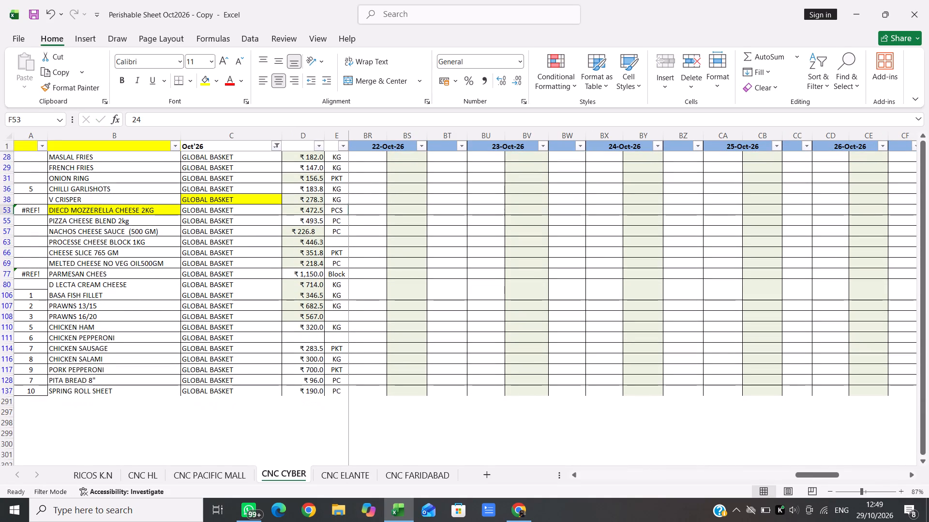
left_click(275, 145)
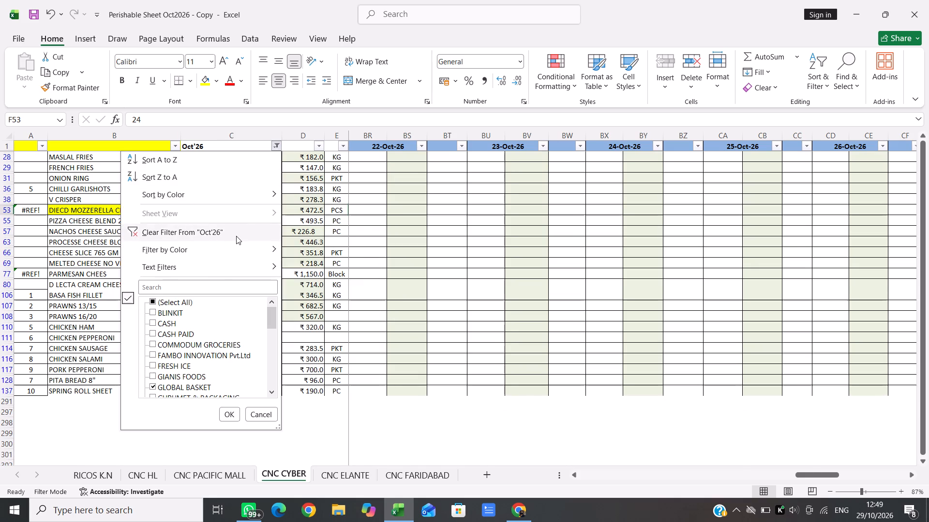
left_click(236, 236)
scroll(391, 381, "down", 2)
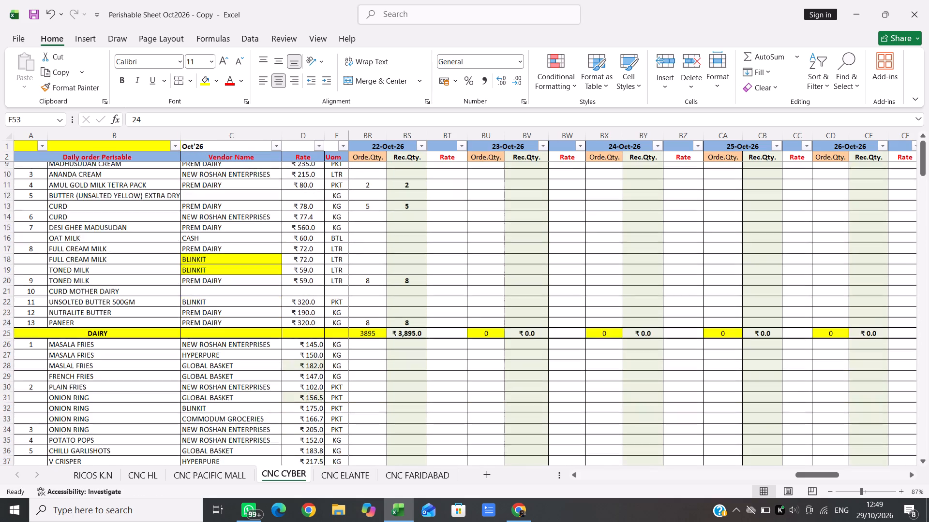
scroll(391, 381, "down", 13)
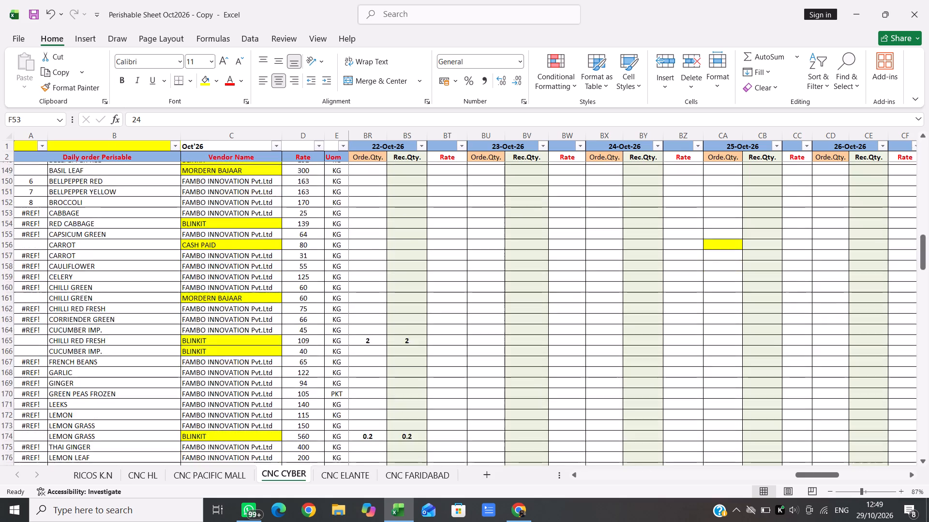
scroll(391, 381, "down", 10)
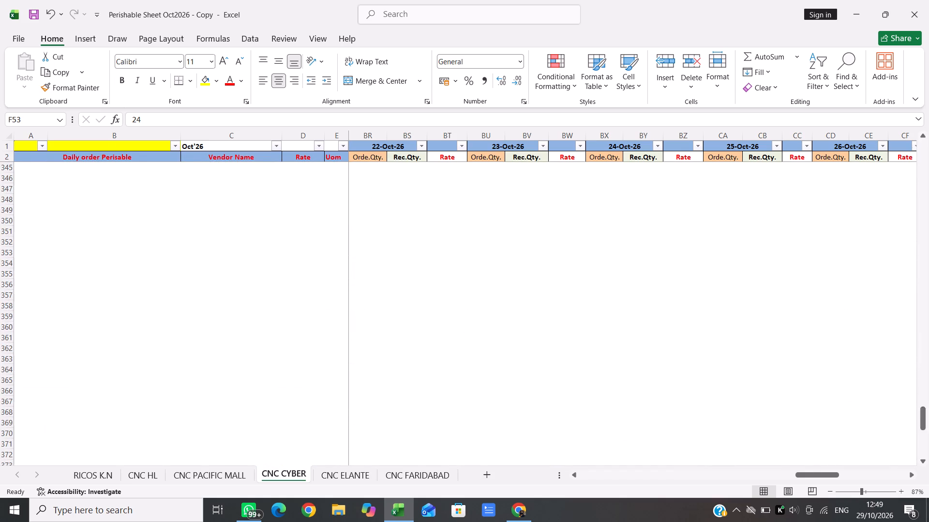
Return to the CNC PACIFIC MALL sheet and check the 24-Oct-26 order and received columns for remaining entries.
left_click(215, 473)
scroll(348, 432, "down", 4)
scroll(348, 432, "up", 8)
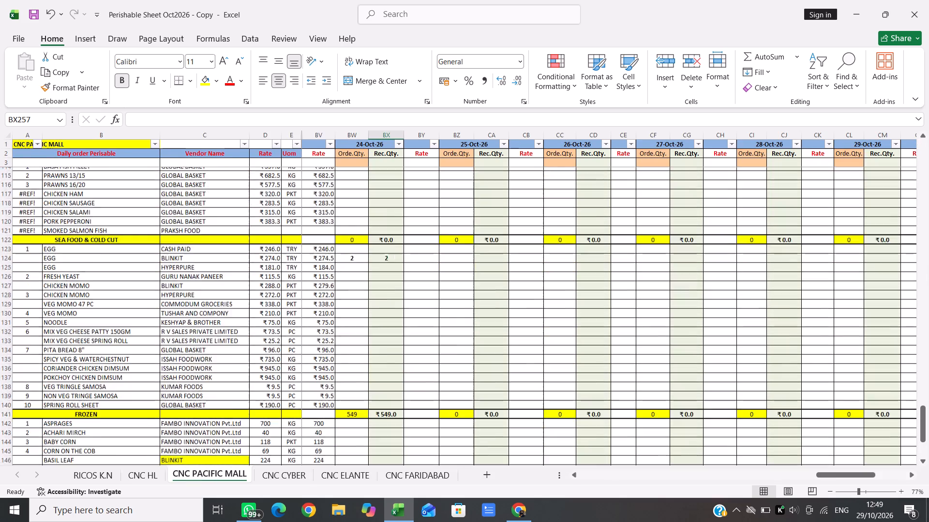
scroll(348, 432, "up", 1)
scroll(348, 432, "down", 1)
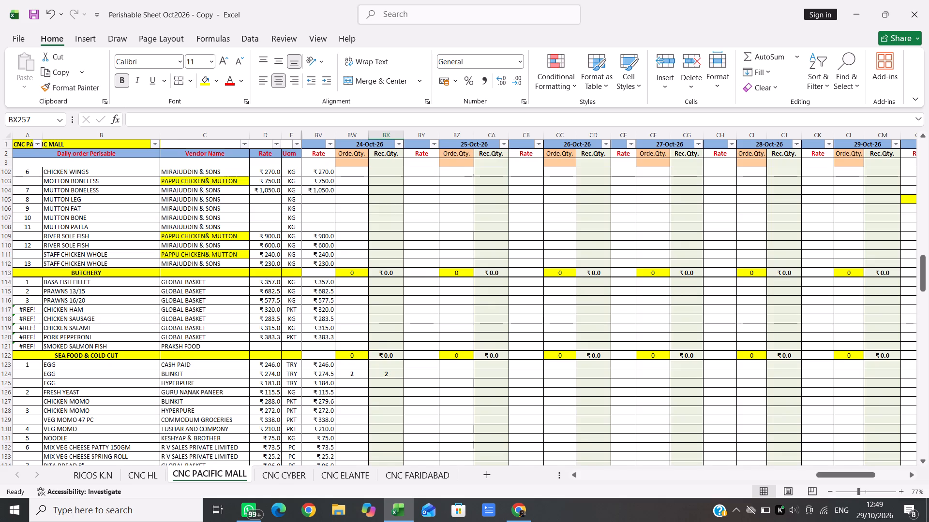
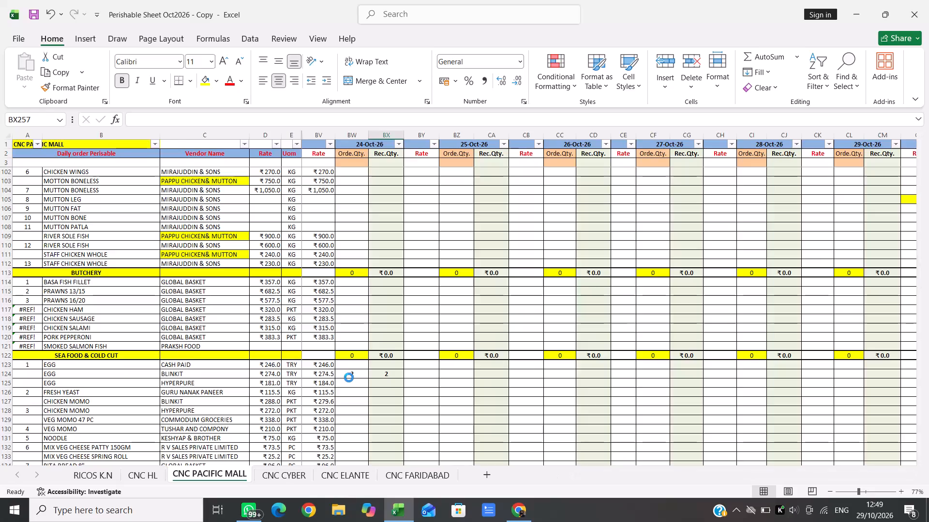
Undo the latest edits back through the CNC CYBER filter removal and the added BLINKIT EGG row on the CNC PACIFIC MALL sheet.
key("ctrl+z")
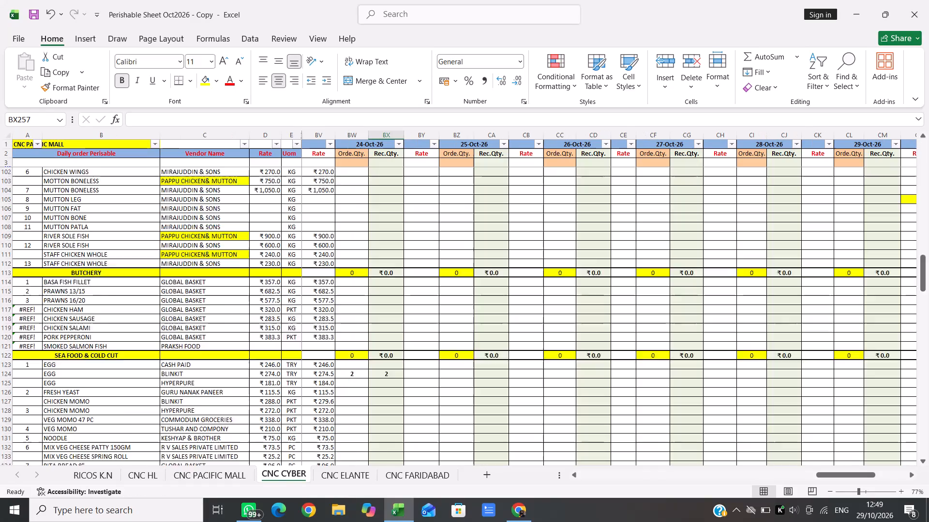
key("ctrl+z")
key("ctrl+z")
key("ctrl+z")
key("ctrl+z")
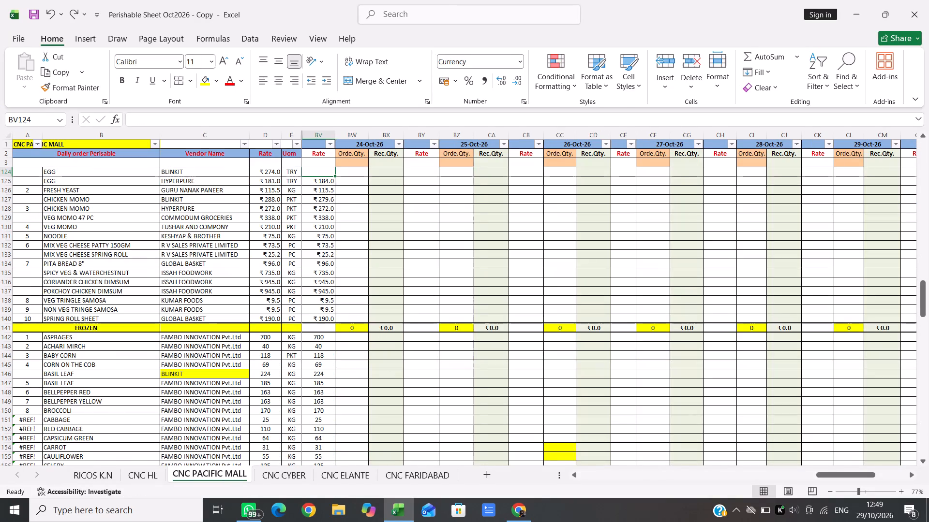
key("ctrl+z")
key("ctrl+z")
key("ctrl+z")
key("ctrl+z")
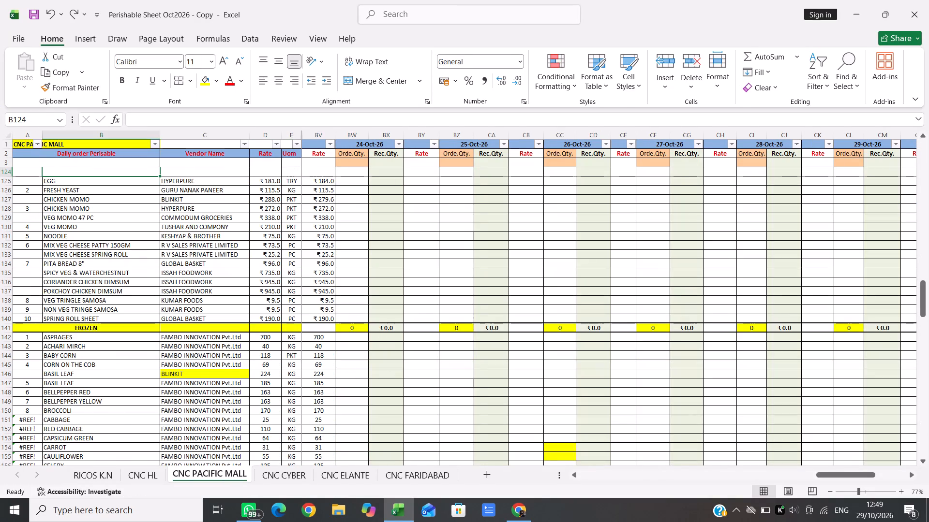
key("ctrl+z")
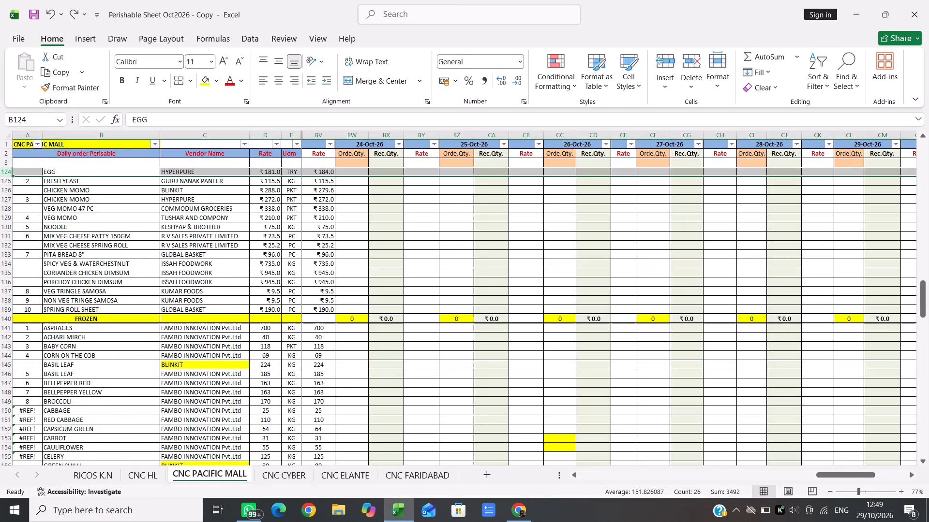
Undo the added BLINKIT row for EDAMAME 500 GM and its entries on the CNC PACIFIC MALL sheet.
key("ctrl+z")
key("ctrl+z")
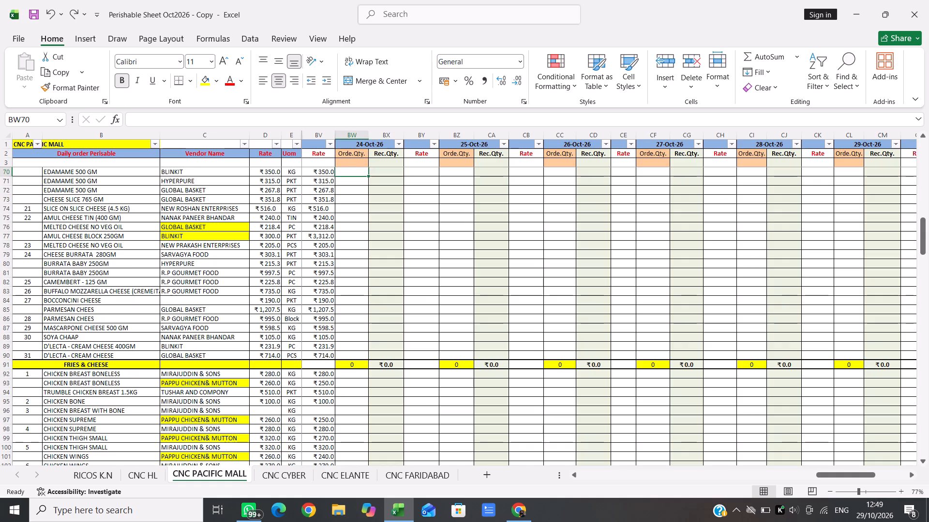
key("ctrl+z")
key("ctrl+z")
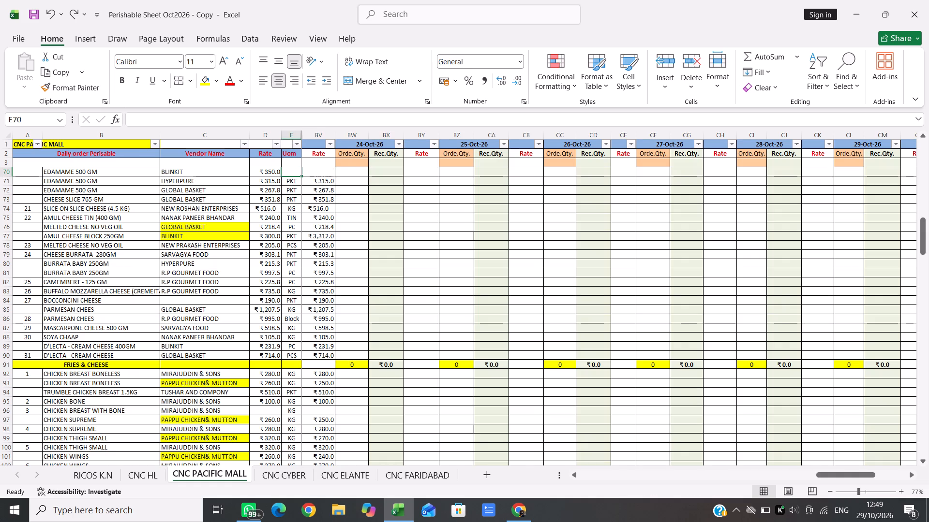
key("ctrl+z")
key("ctrl+z")
key("ctrl+z")
key("ctrl+z")
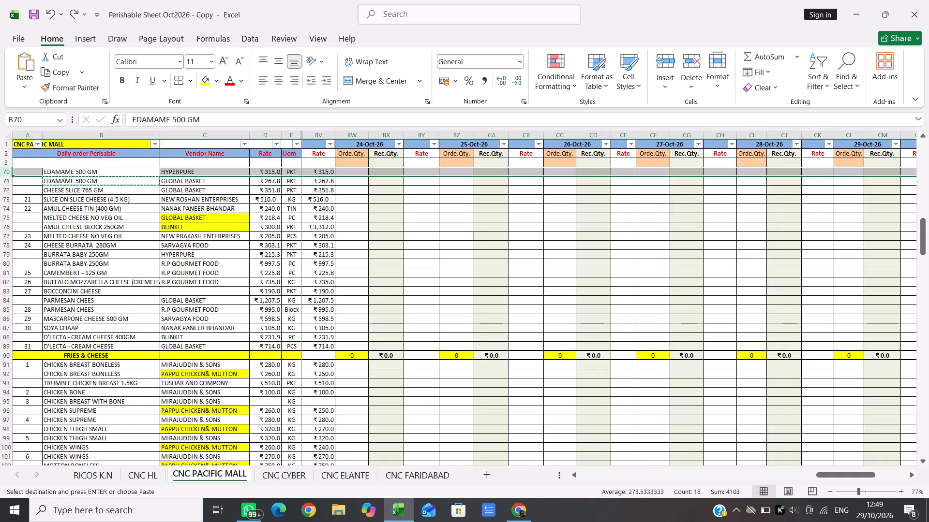
Undo the ROTI order and received entries for 24-Oct-26 and the hiding of Rate column BS.
key("ctrl+z")
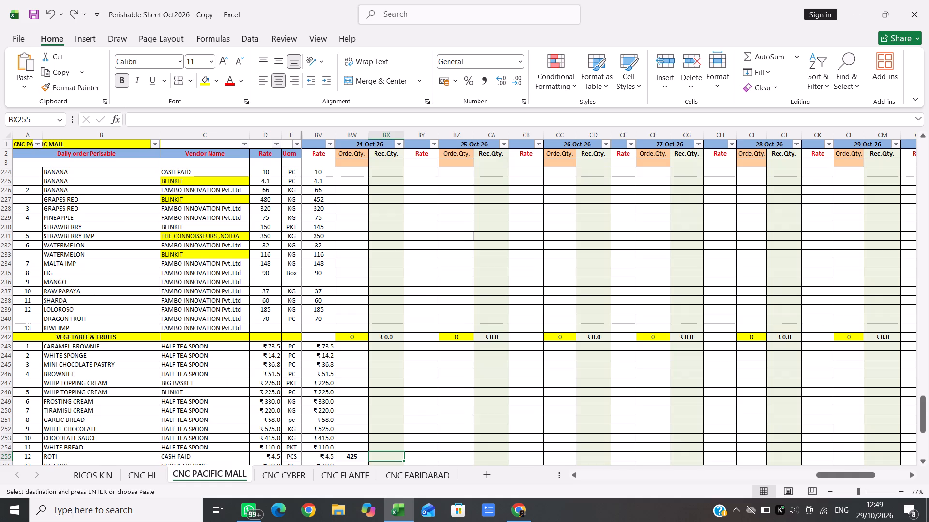
key("ctrl+z")
key("ctrl+z")
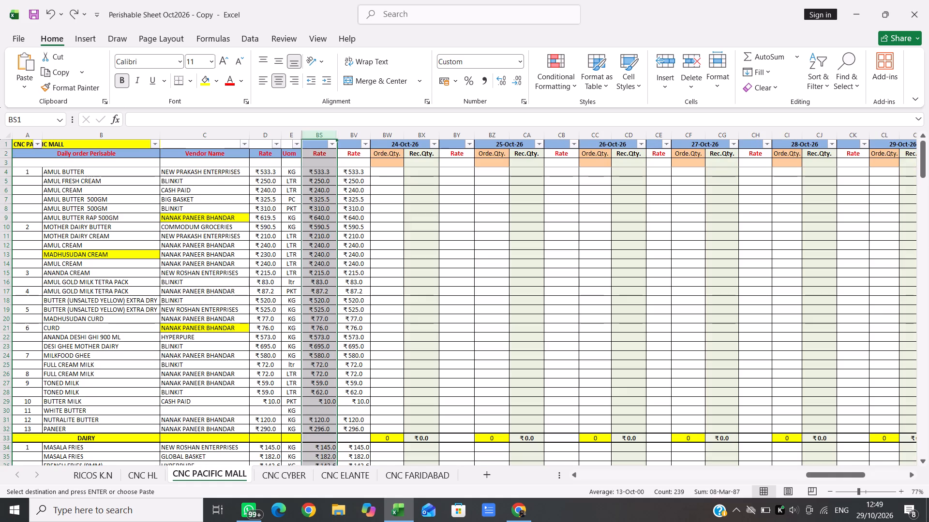
Hide the Rate column BS on the CNC PACIFIC MALL sheet.
scroll(349, 377, "down", 5)
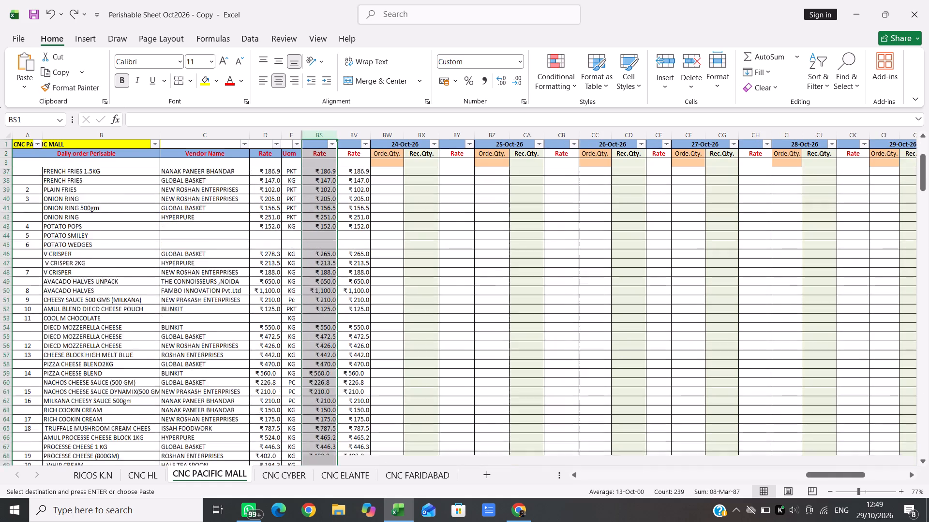
scroll(349, 377, "down", 12)
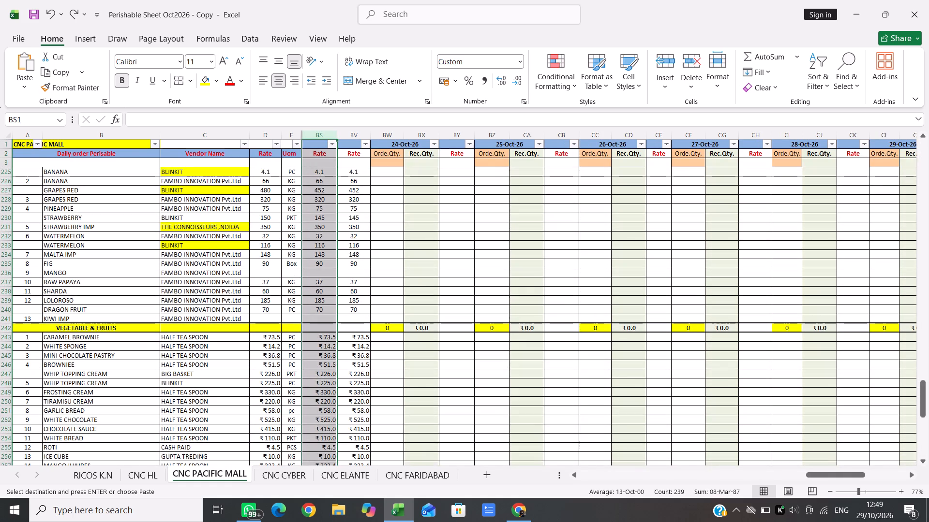
left_click(383, 395)
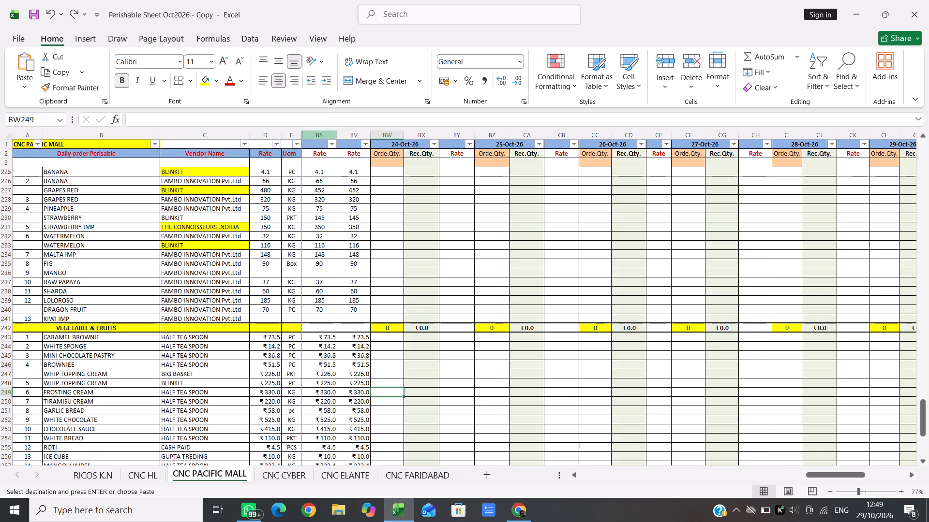
left_click(317, 136)
right_click(317, 136)
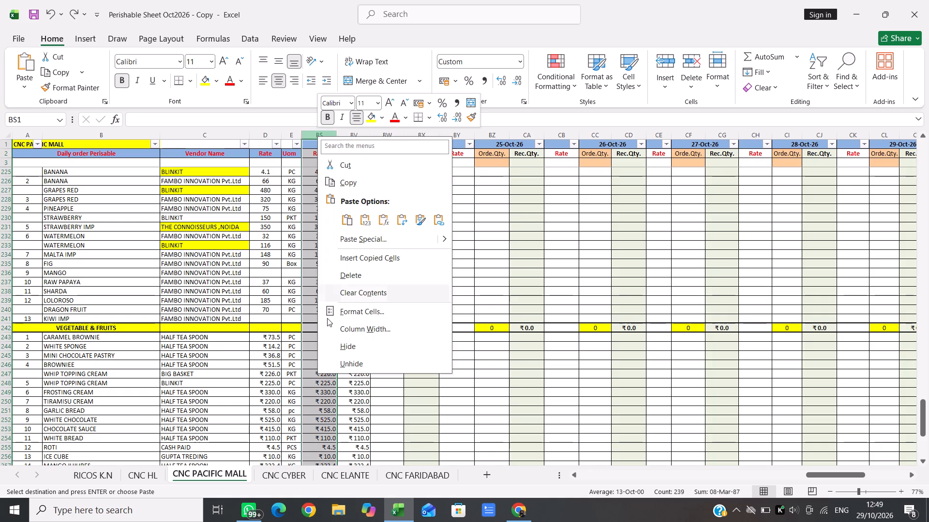
left_click(356, 344)
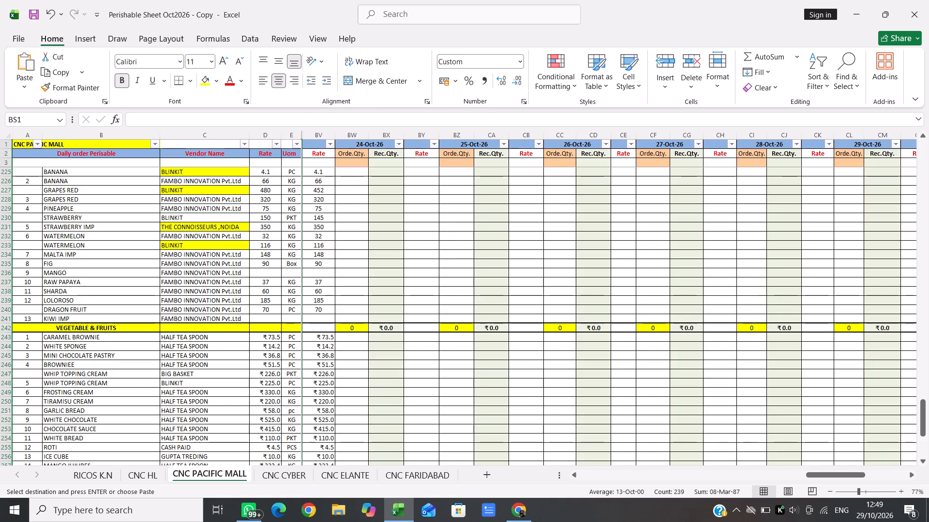
Clear the GLOBAL BASKET vendor filter from the Oct'26 column on the CNC CYBER sheet.
left_click(271, 476)
scroll(408, 315, "up", 2)
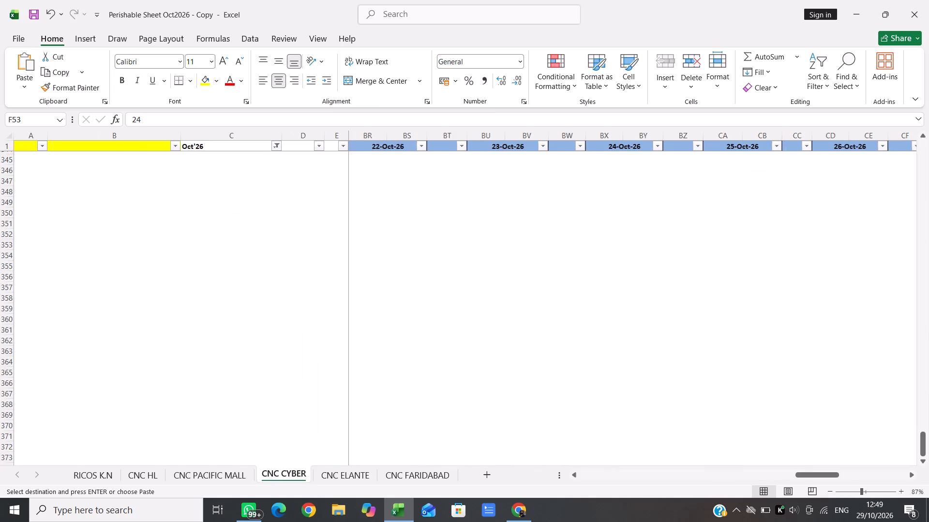
scroll(408, 315, "up", 8)
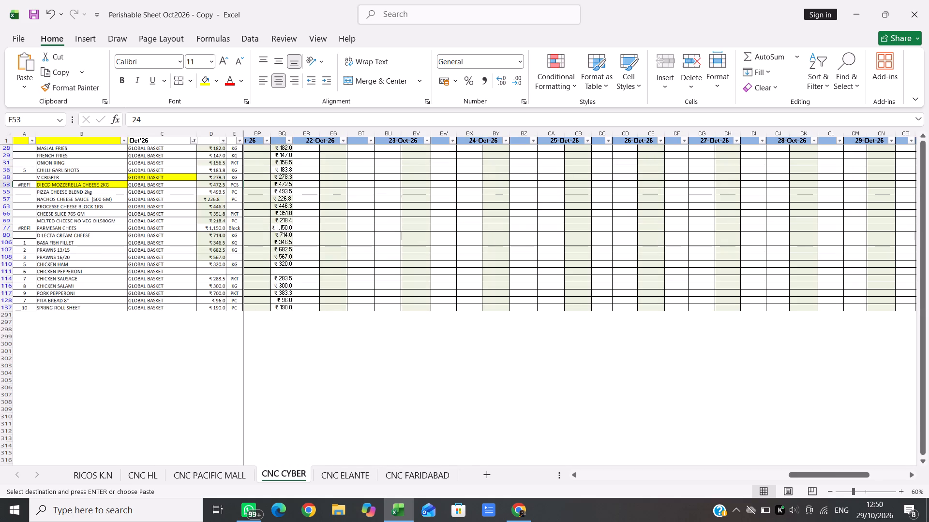
scroll(256, 190, "right", 1)
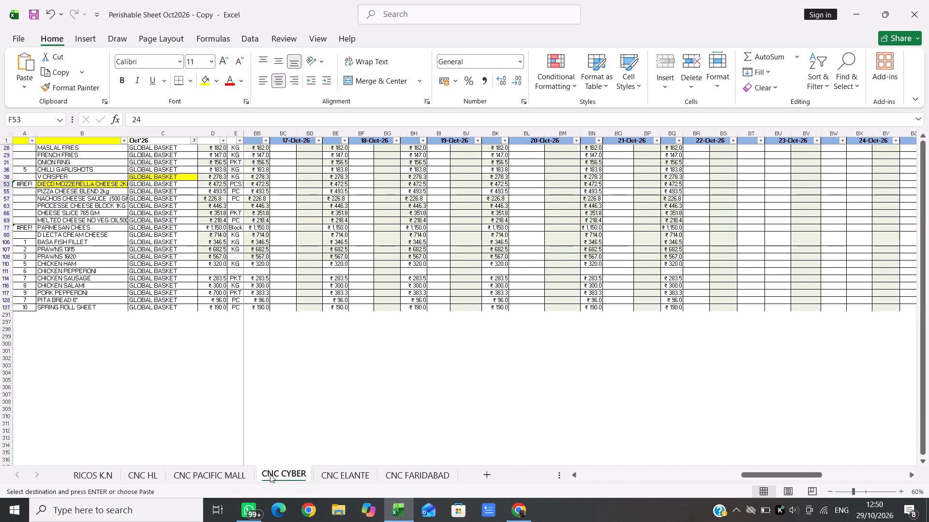
left_click(231, 476)
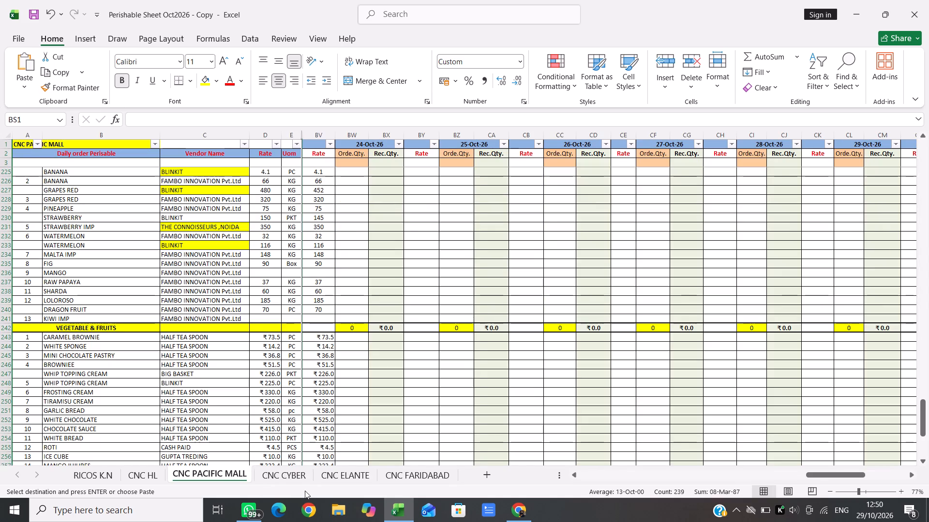
left_click(290, 480)
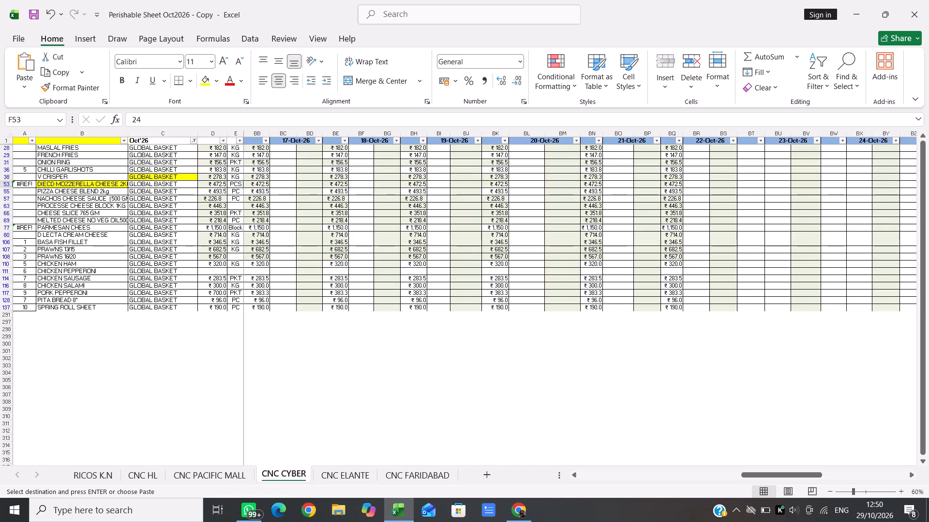
scroll(275, 218, "up", 1)
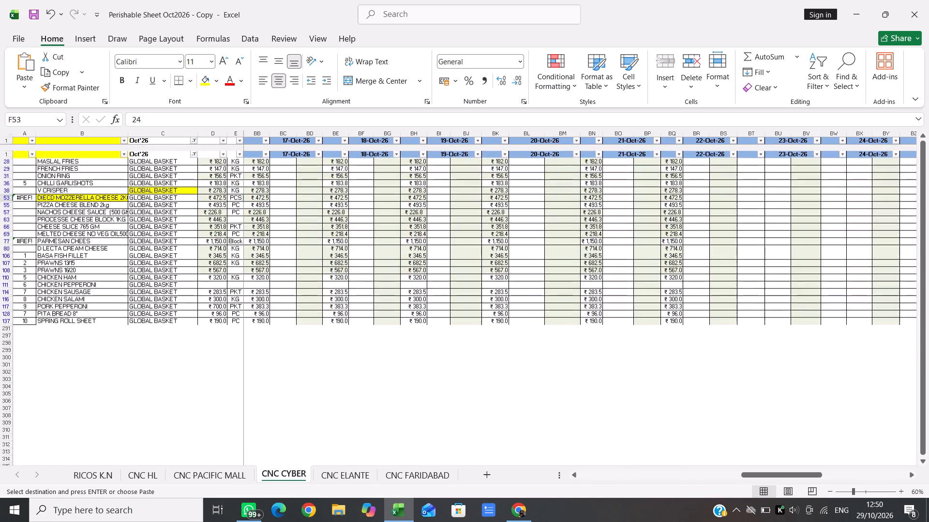
scroll(275, 218, "up", 4)
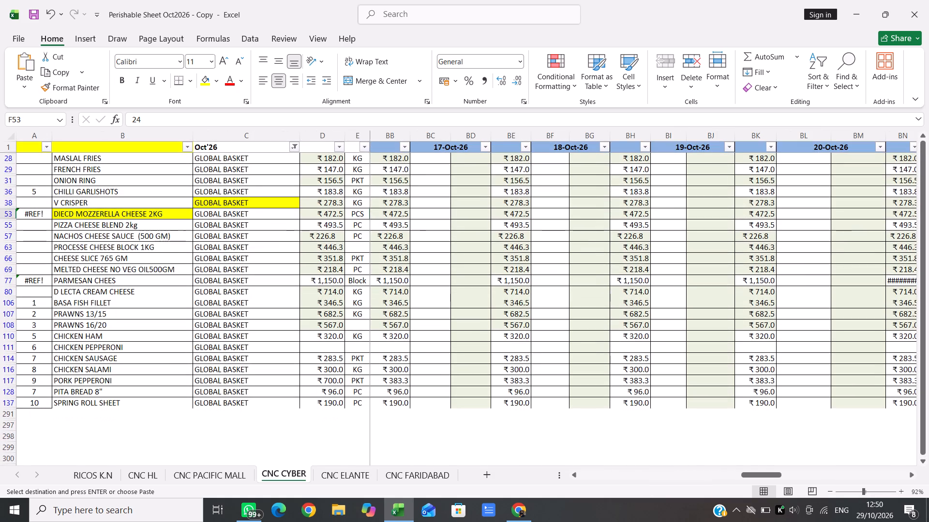
left_click(294, 145)
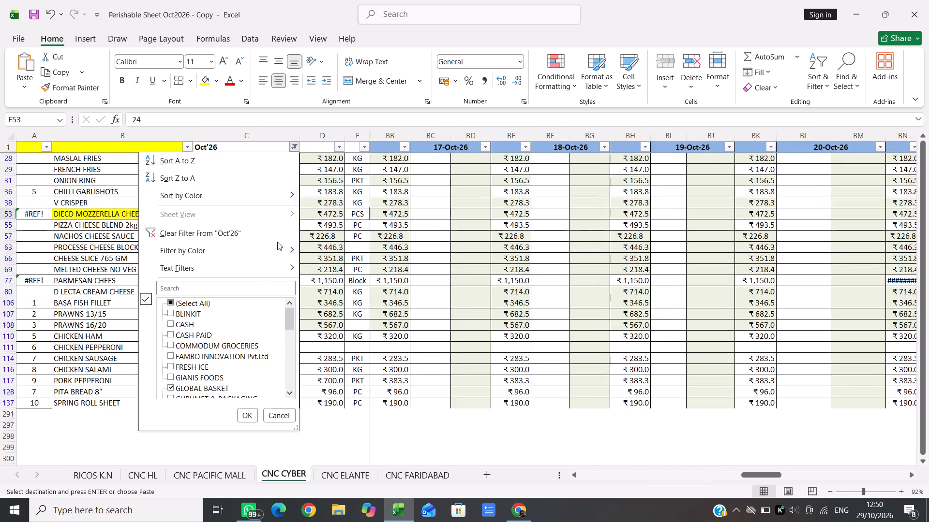
left_click(275, 233)
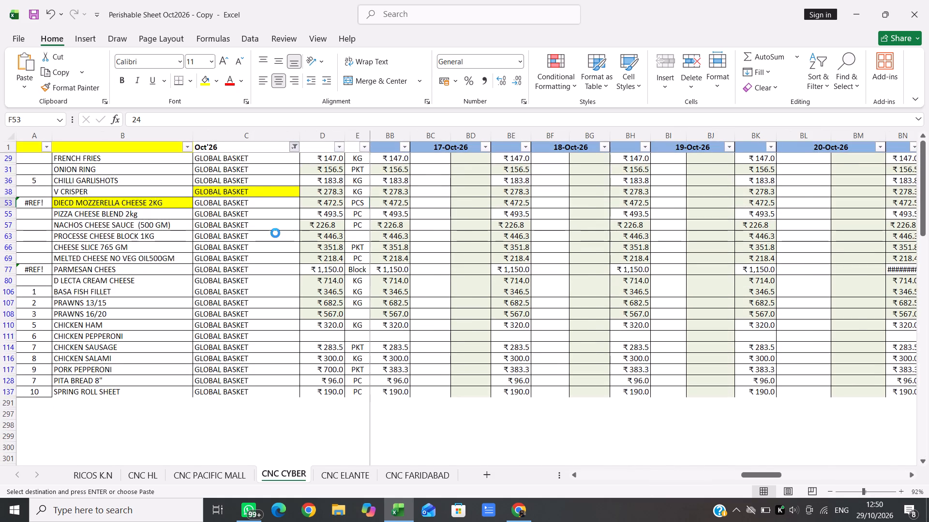
scroll(369, 368, "down", 3)
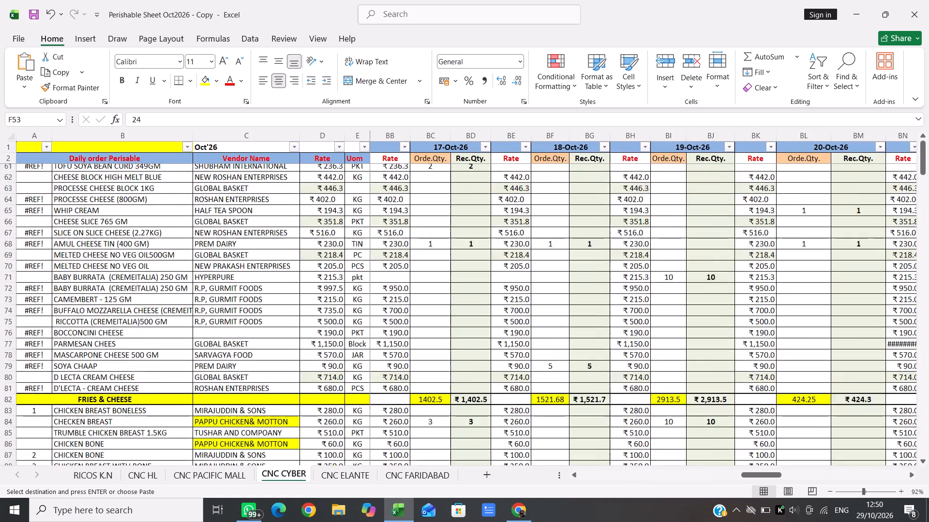
scroll(369, 368, "down", 3)
scroll(369, 368, "up", 5)
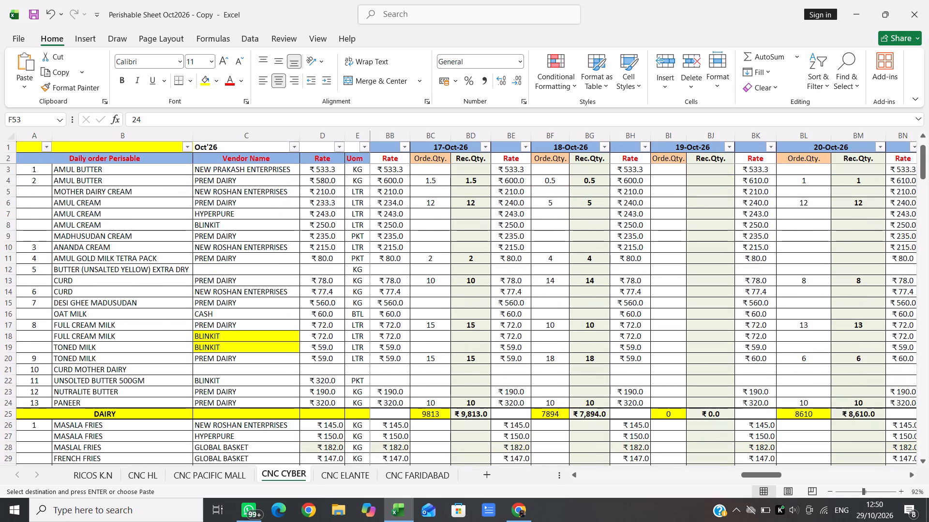
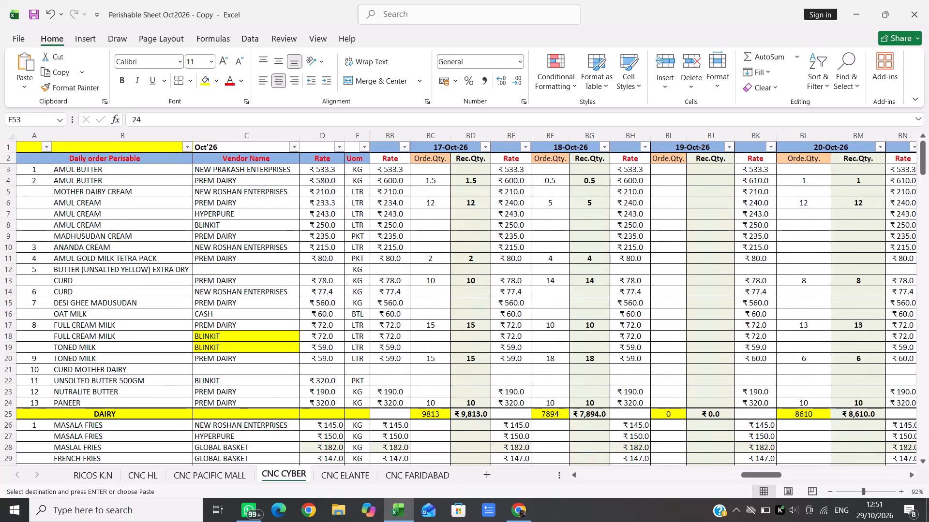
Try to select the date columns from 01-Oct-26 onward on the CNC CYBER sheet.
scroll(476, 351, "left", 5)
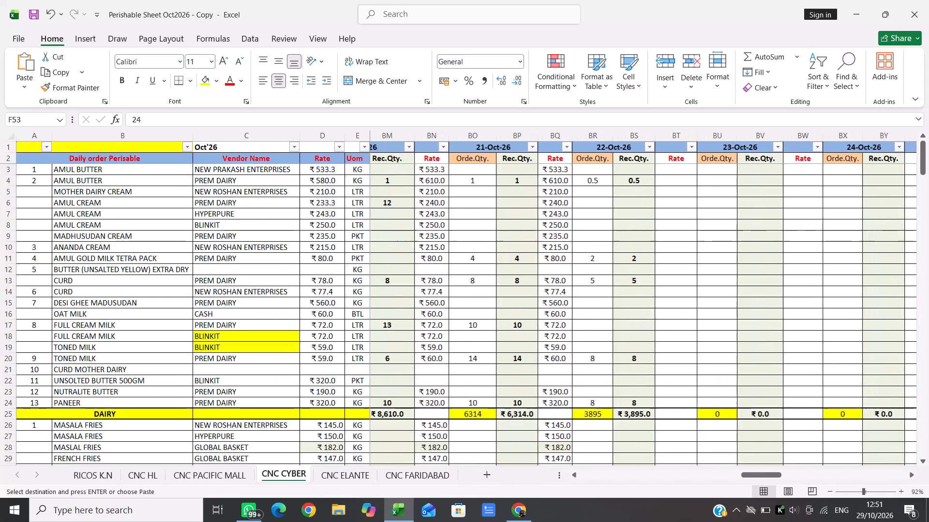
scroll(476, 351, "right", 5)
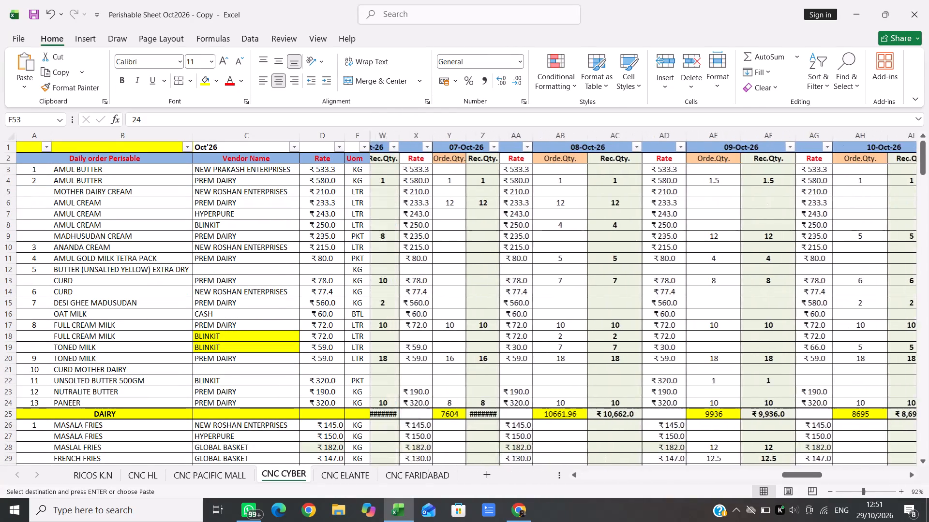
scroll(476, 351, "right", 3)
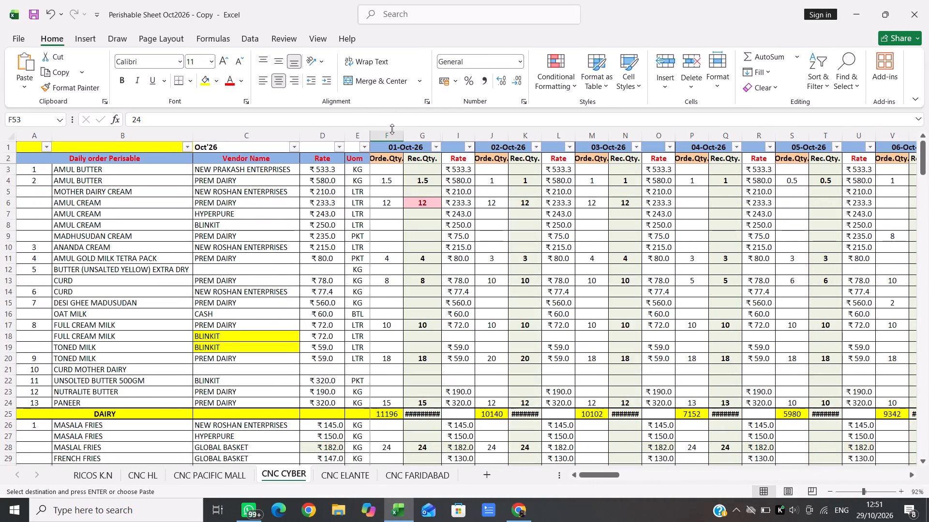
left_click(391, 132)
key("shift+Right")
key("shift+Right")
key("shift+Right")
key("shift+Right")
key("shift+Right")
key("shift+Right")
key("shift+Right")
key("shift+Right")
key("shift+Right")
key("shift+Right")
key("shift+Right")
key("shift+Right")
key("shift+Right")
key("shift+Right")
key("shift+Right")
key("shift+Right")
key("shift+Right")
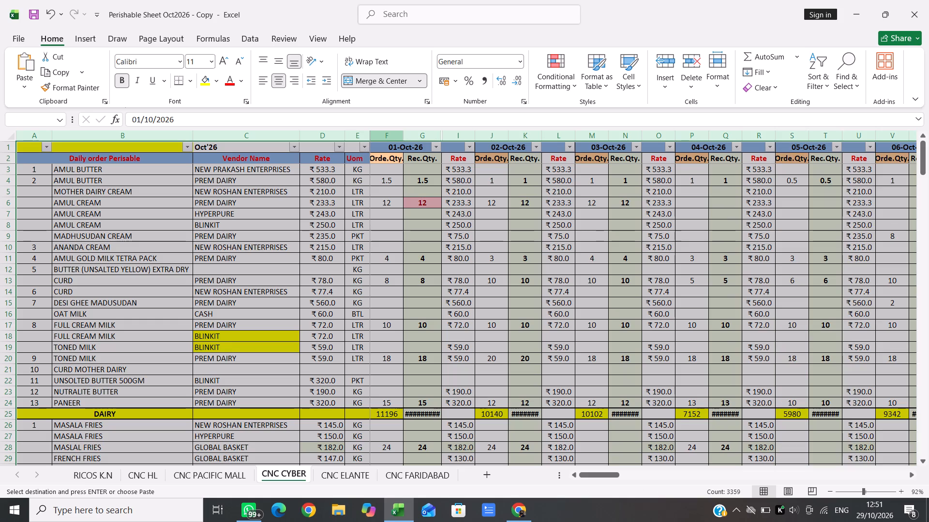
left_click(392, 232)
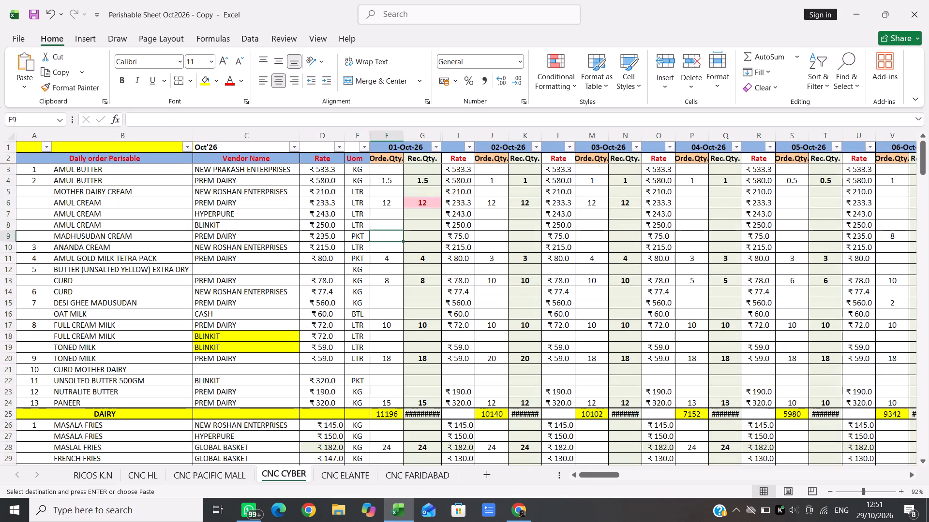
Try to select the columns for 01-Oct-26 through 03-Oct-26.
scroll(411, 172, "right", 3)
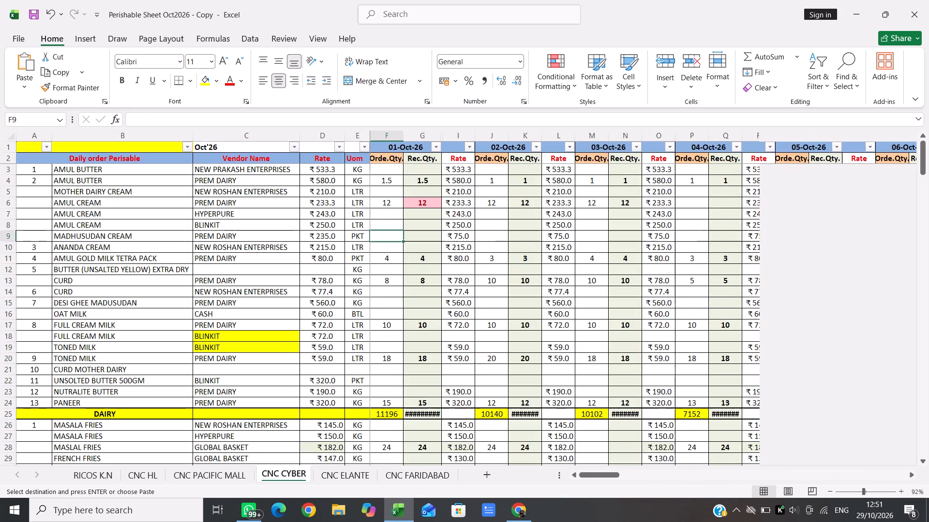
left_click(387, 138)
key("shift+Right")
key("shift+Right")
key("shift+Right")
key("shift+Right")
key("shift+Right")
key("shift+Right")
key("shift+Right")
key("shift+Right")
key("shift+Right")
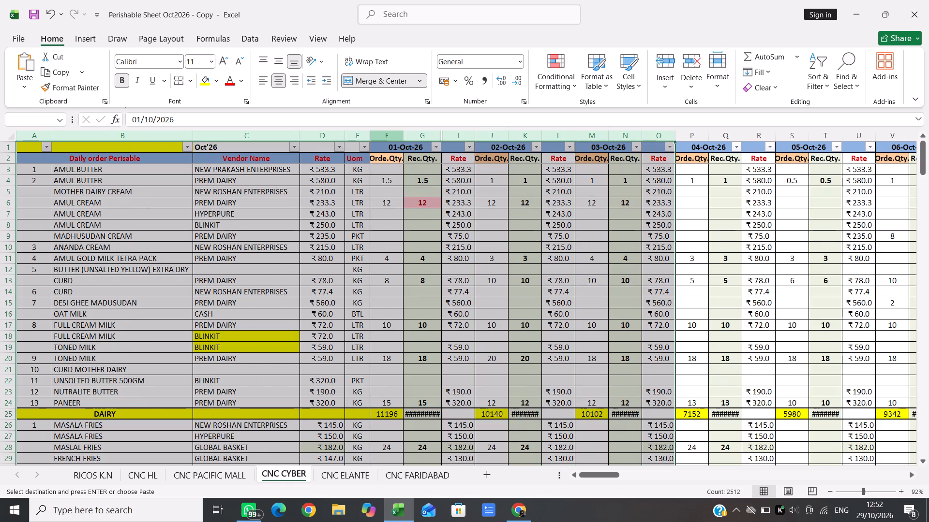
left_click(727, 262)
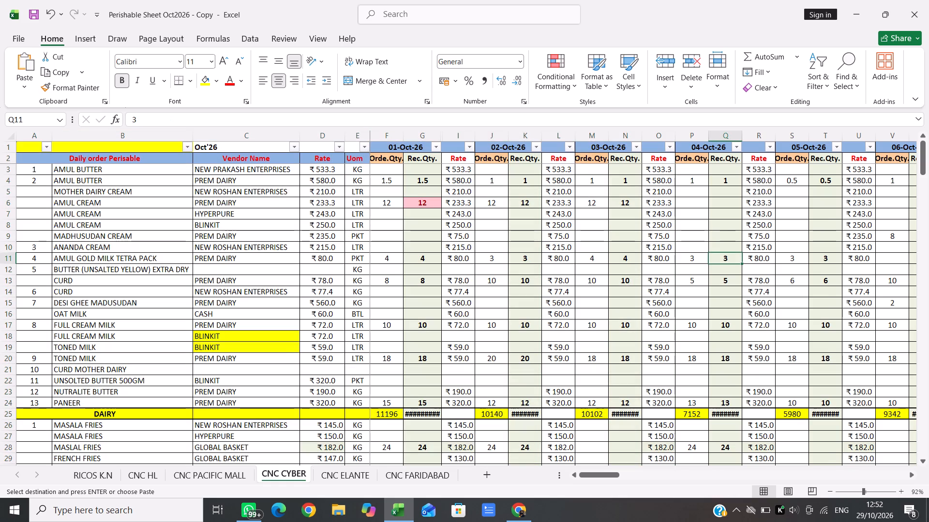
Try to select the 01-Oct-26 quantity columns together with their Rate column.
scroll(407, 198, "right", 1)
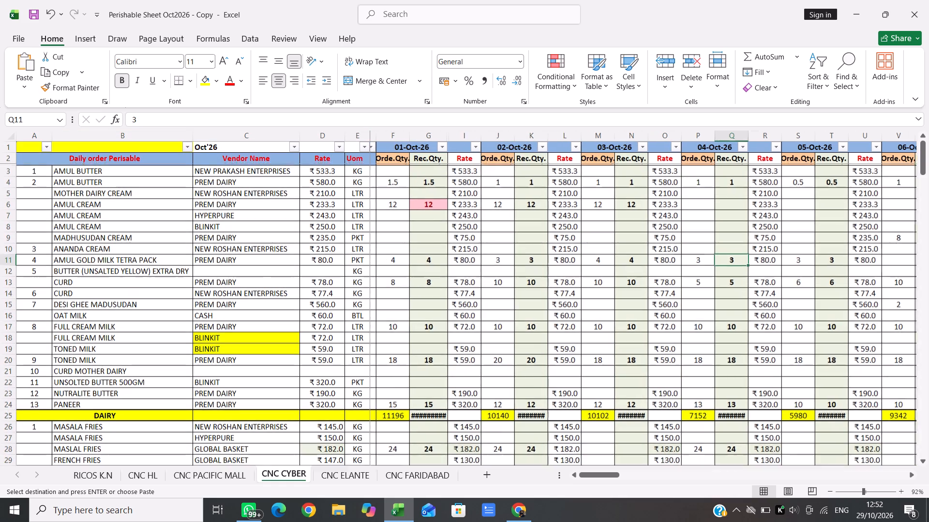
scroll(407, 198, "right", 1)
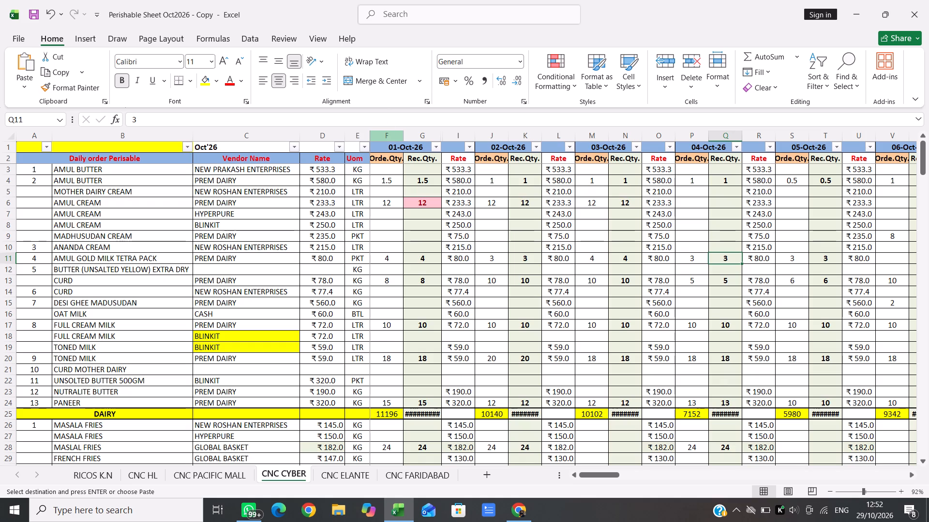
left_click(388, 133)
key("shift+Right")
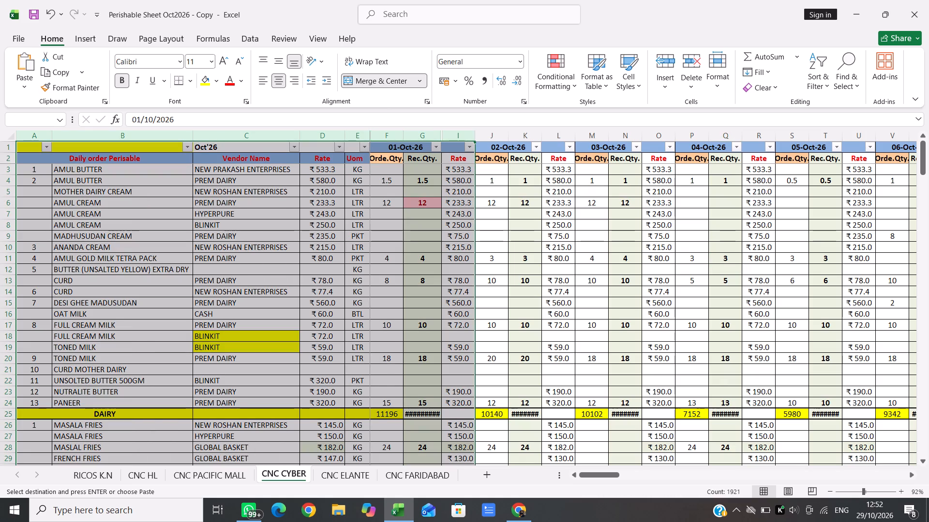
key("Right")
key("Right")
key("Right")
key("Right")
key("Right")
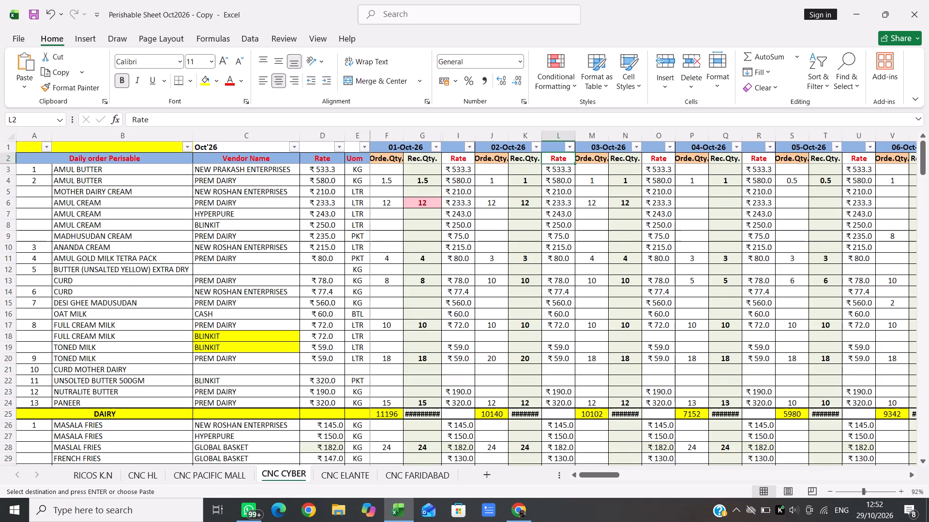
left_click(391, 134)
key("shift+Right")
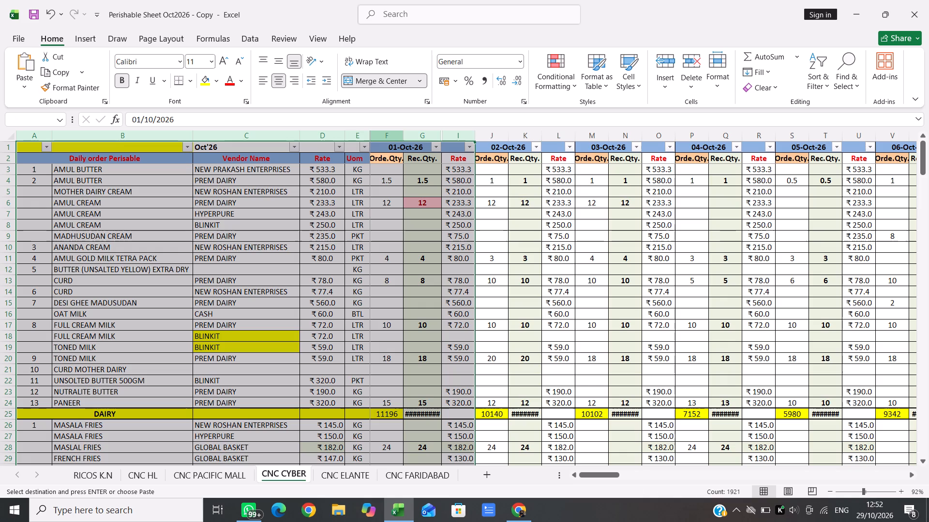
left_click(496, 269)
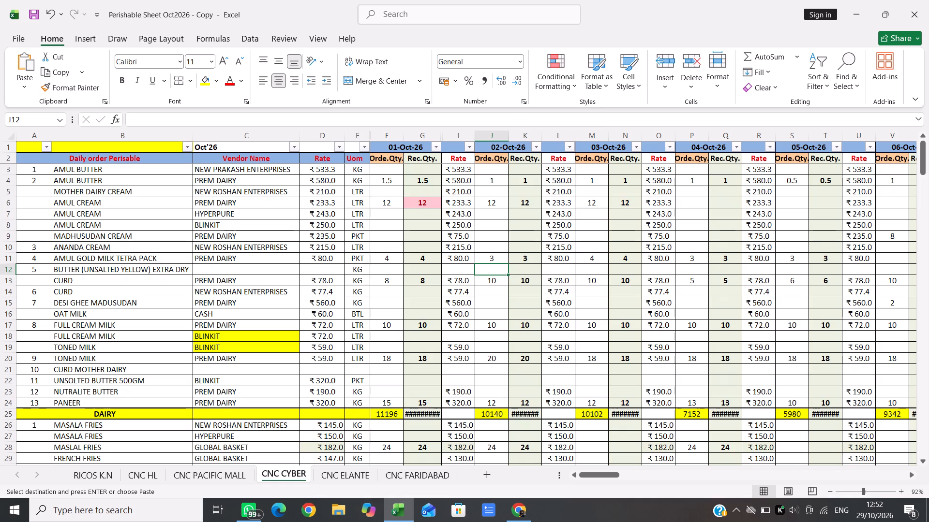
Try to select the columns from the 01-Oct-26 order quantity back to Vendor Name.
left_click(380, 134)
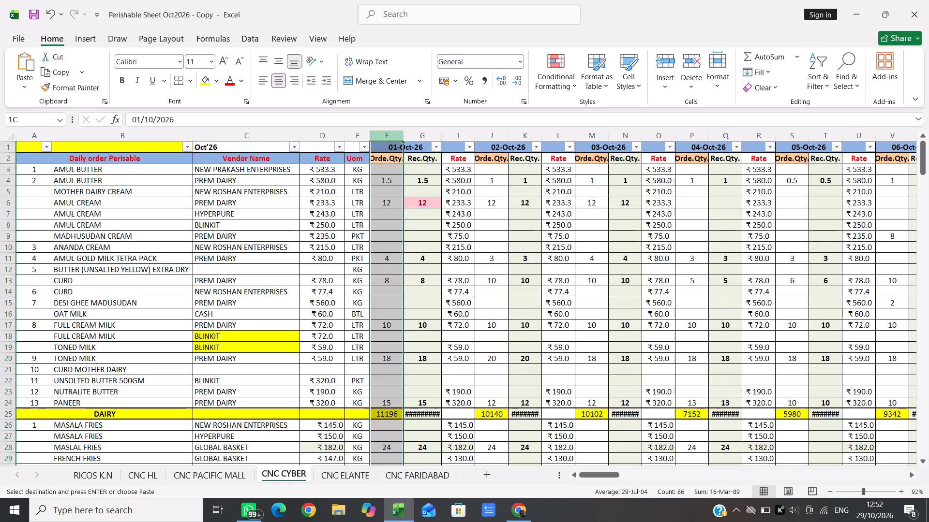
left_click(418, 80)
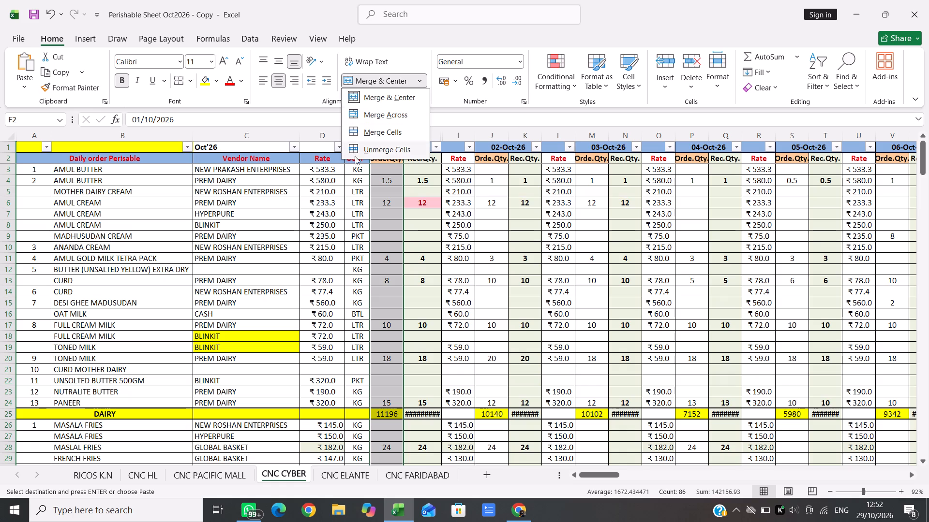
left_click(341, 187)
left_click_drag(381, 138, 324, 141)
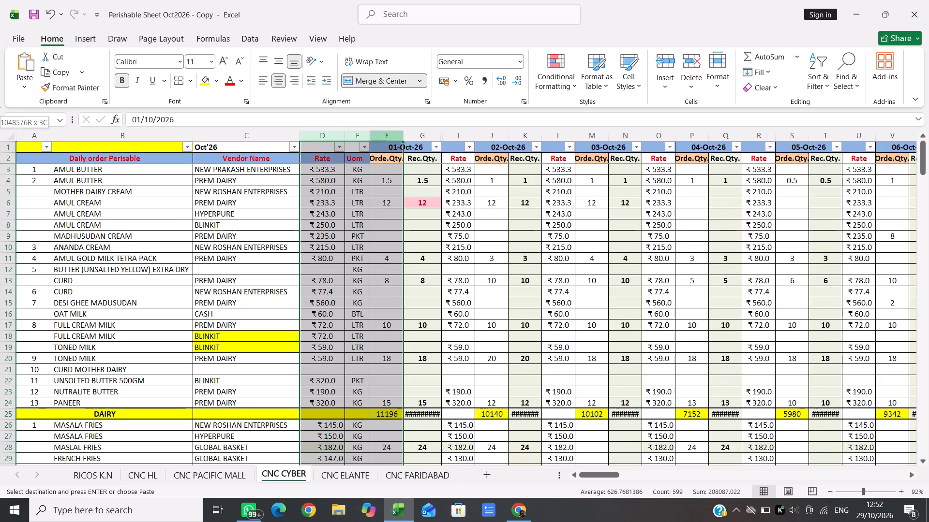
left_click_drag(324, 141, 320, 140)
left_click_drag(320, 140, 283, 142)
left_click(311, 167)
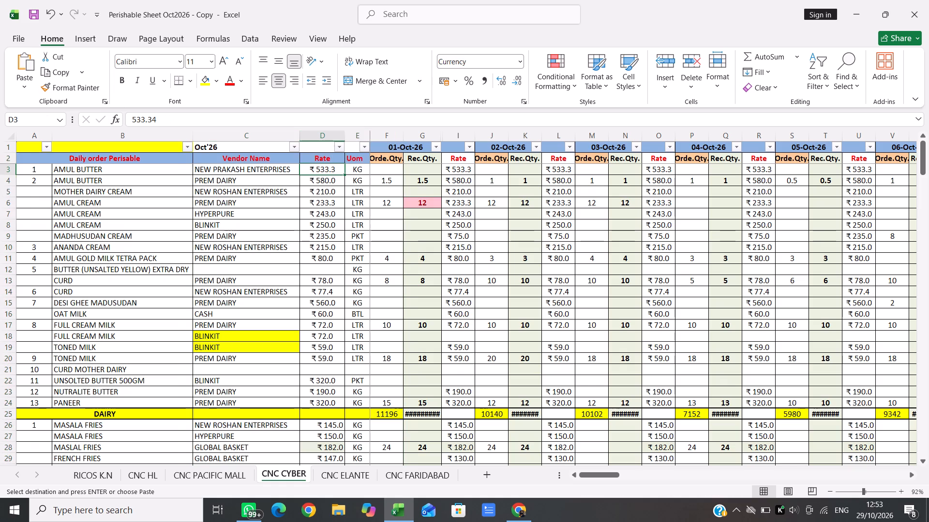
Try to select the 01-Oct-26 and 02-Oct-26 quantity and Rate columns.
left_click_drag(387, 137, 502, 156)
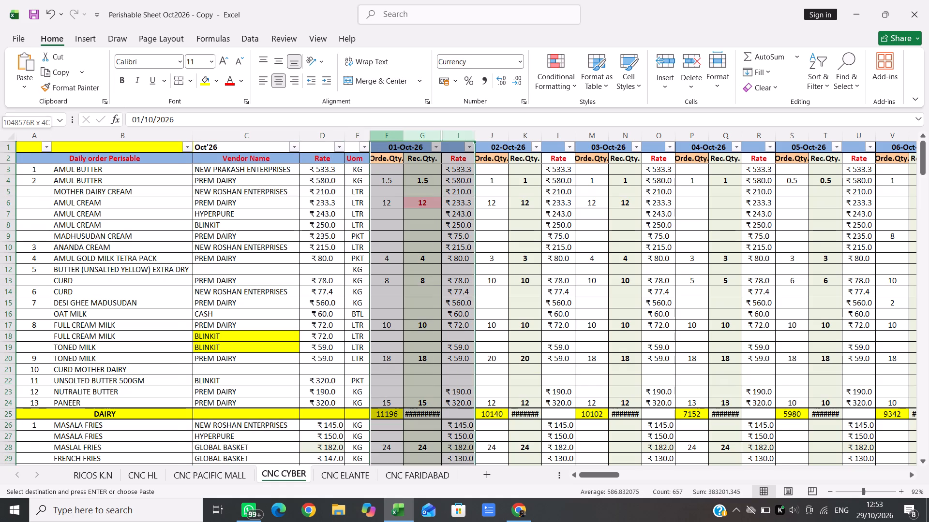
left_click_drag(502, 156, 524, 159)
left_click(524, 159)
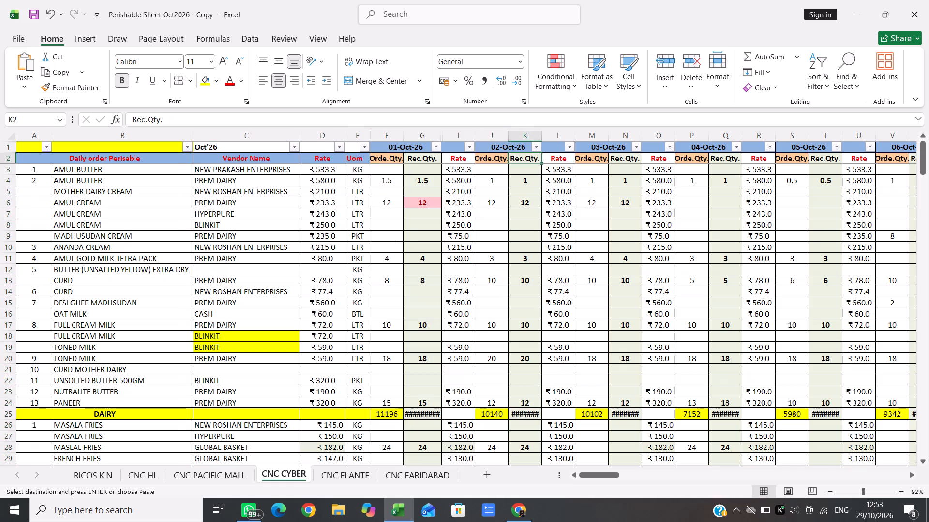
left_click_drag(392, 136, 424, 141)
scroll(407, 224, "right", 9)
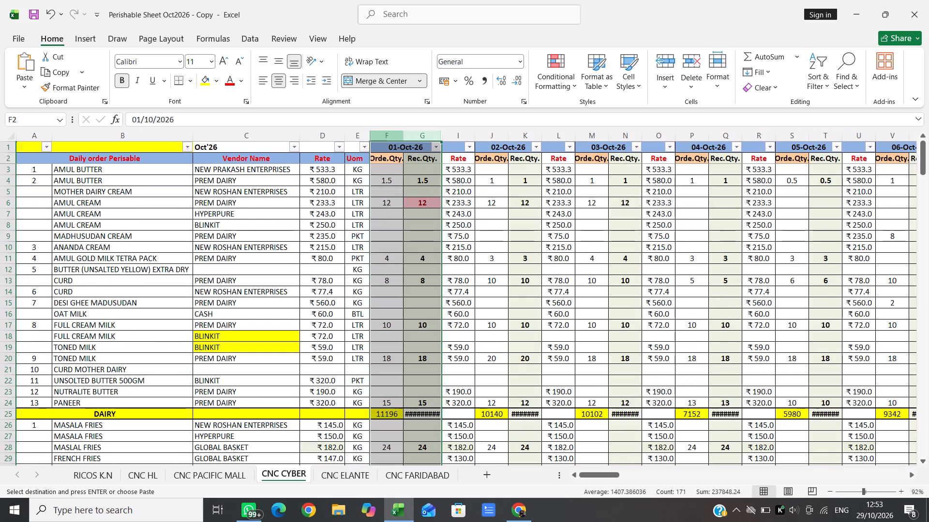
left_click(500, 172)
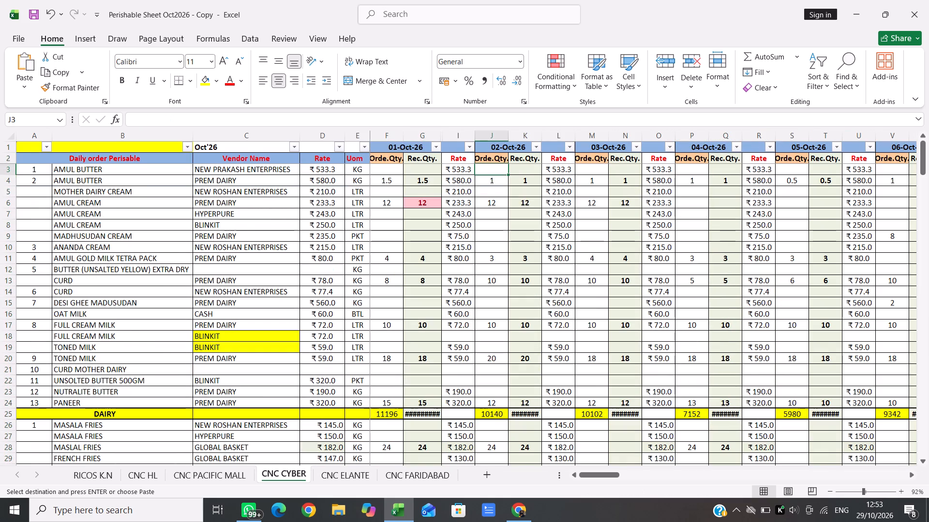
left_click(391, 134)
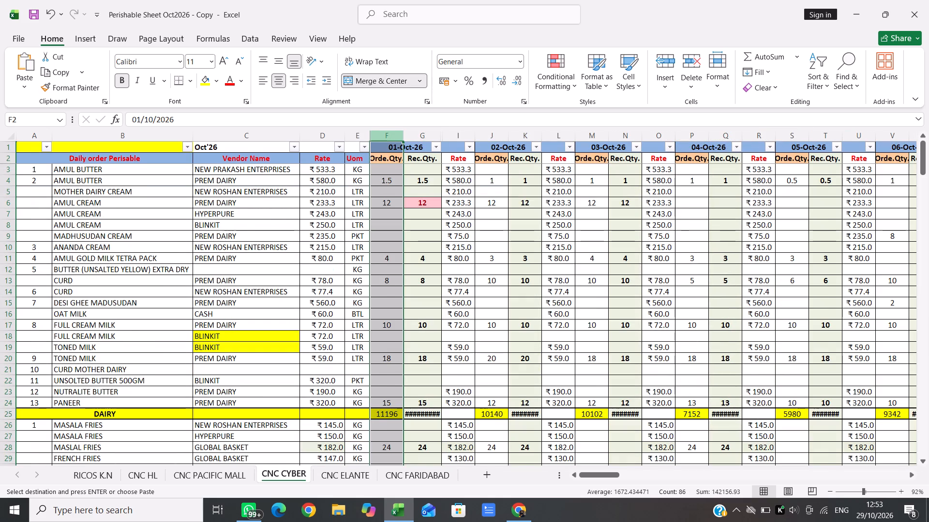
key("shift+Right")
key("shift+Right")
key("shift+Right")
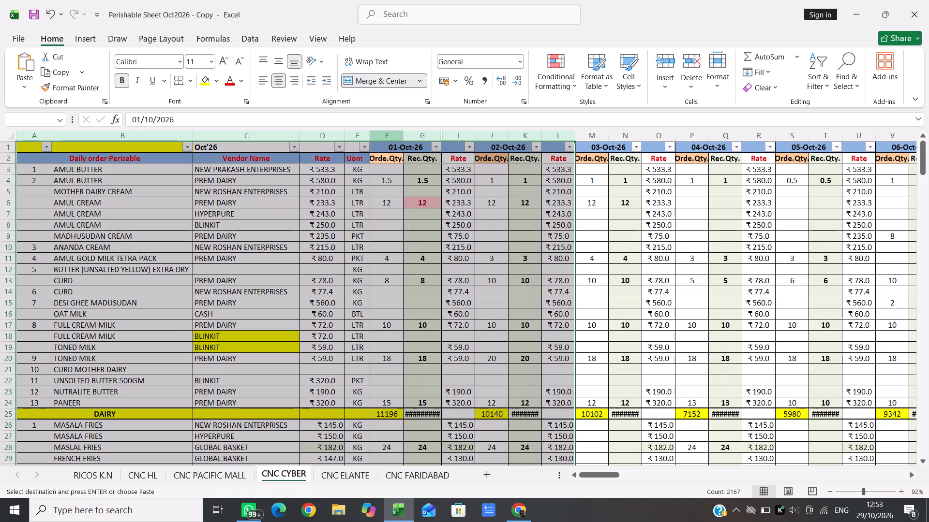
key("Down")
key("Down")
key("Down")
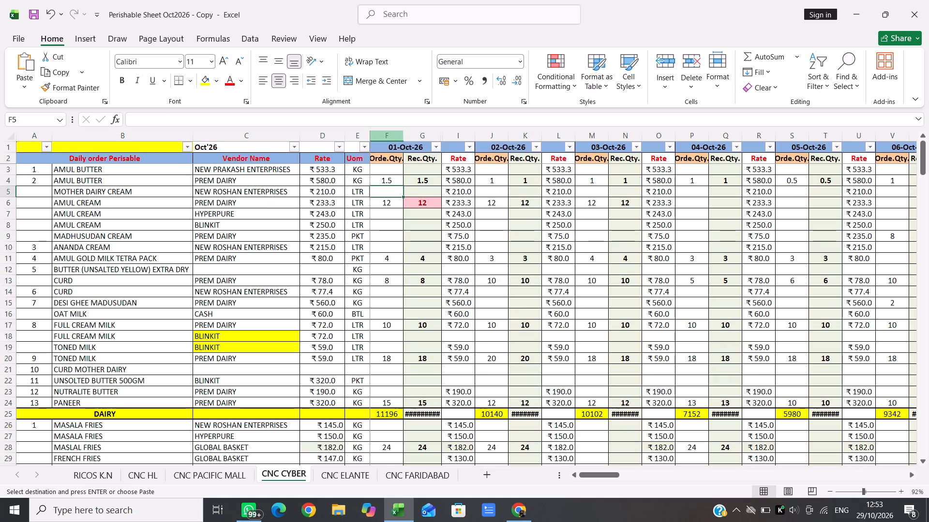
Look through the order rows from DAIRY down to the SEA FOOD & COLD CUT total row.
key("ctrl+Down")
key("ctrl+Down")
key("ctrl+Down")
key("ctrl+Down")
key("Down")
key("Down")
key("Down")
key("Down")
key("Down")
key("Down")
key("Down")
key("Down")
key("Down")
key("Down")
key("Down")
key("Down")
key("Down")
key("Down")
key("Down")
key("Down")
key("Down")
key("Down")
key("Down")
key("Down")
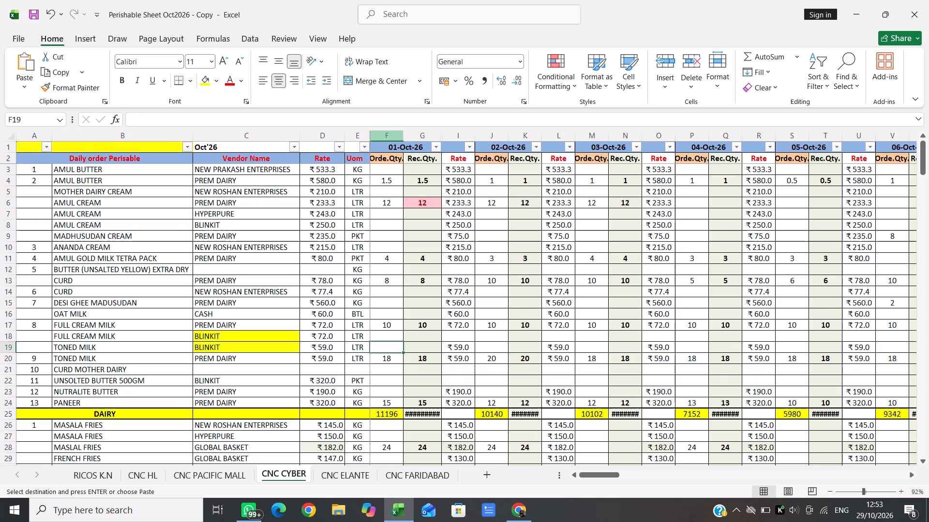
key("ctrl+Down")
key("ctrl+Down")
key("ctrl+Down")
key("ctrl+Down")
key("ctrl+Down")
key("ctrl+Down")
key("ctrl+Down")
key("ctrl+Down")
key("ctrl+Down")
key("ctrl+Down")
key("ctrl+Down")
key("ctrl+Down")
key("ctrl+Down")
key("ctrl+Down")
key("ctrl+Down")
key("ctrl+Down")
key("ctrl+Down")
key("ctrl+Down")
key("ctrl+Down")
key("ctrl+Down")
key("ctrl+Down")
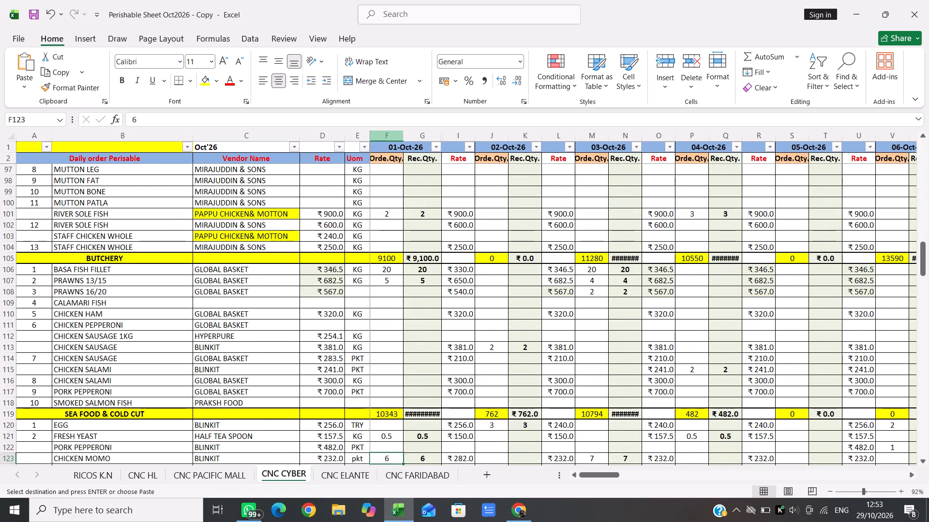
key("ctrl+Up")
key("Up")
key("Up")
key("Left")
key("Left")
key("Left")
key("Right")
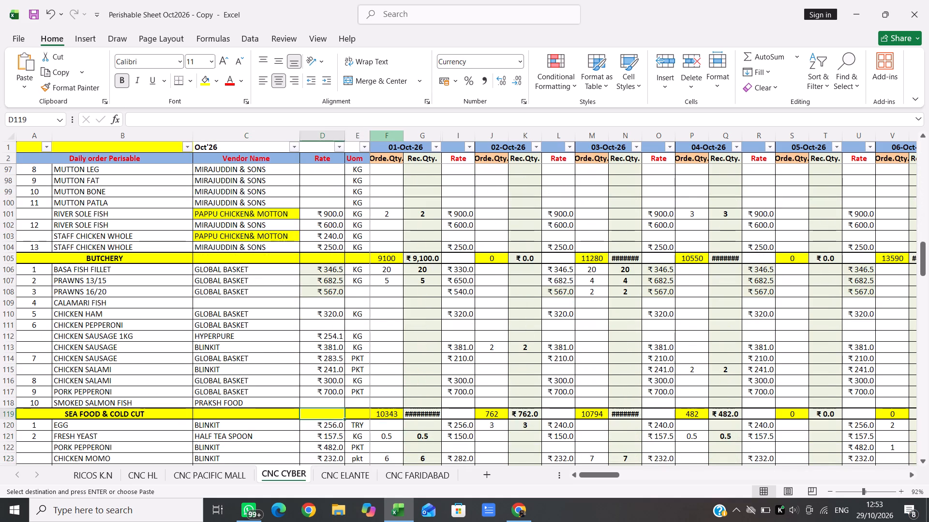
Look through the remaining rows down to the BAKERY total row at the end of the list.
key("Down")
key("Down")
key("Down")
key("Right")
key("ctrl+Down")
key("ctrl+Down")
key("ctrl+Down")
key("ctrl+Down")
key("ctrl+Down")
key("ctrl+Down")
key("ctrl+Down")
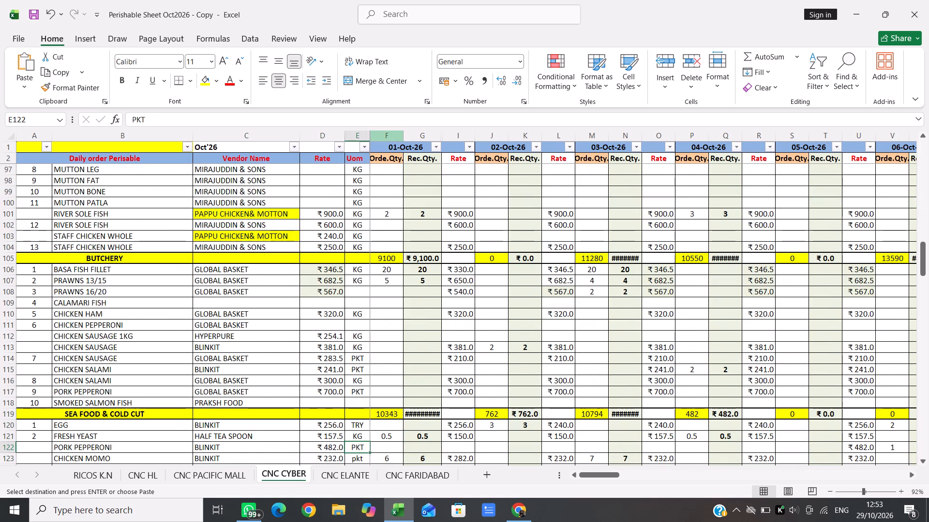
key("ctrl+Down")
key("ctrl+Down")
key("ctrl+Down")
key("ctrl+Down")
key("ctrl+Down")
key("ctrl+Down")
key("ctrl+Down")
key("ctrl+Down")
key("ctrl+Down")
key("ctrl+Down")
key("ctrl+Down")
key("ctrl+Down")
key("ctrl+Down")
key("ctrl+Down")
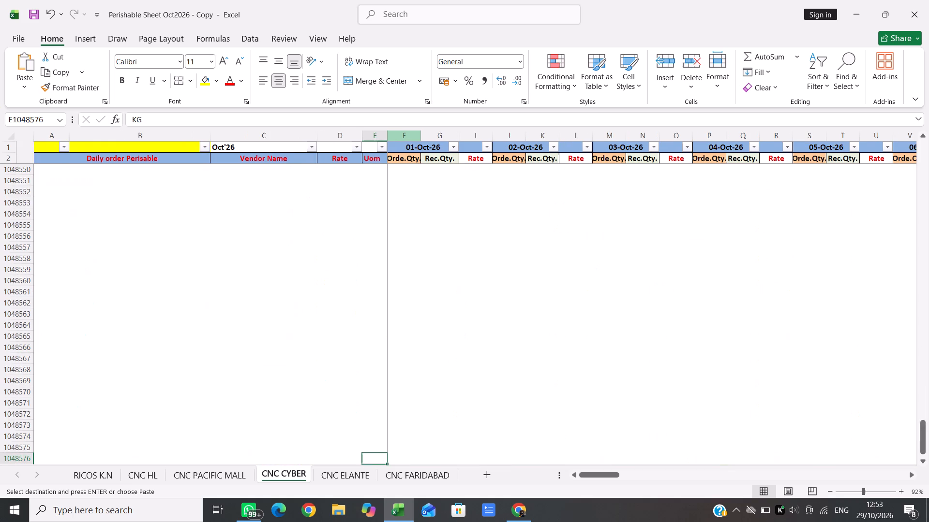
key("ctrl+Down")
key("ctrl+Up")
key("Up")
key("Up")
key("Down")
key("Down")
key("Down")
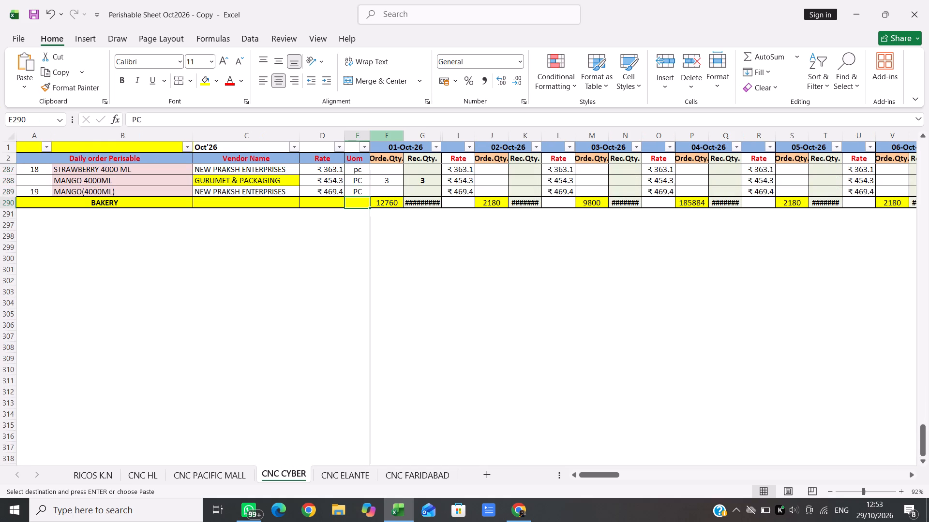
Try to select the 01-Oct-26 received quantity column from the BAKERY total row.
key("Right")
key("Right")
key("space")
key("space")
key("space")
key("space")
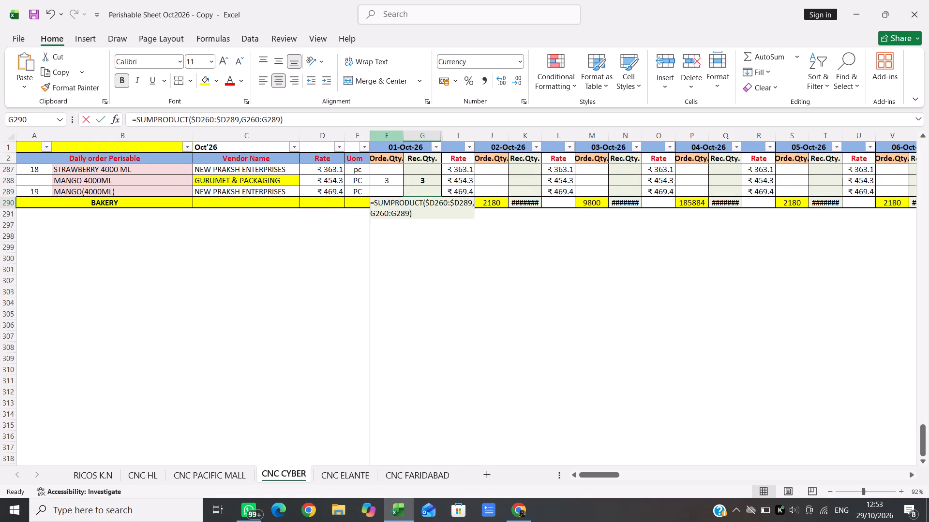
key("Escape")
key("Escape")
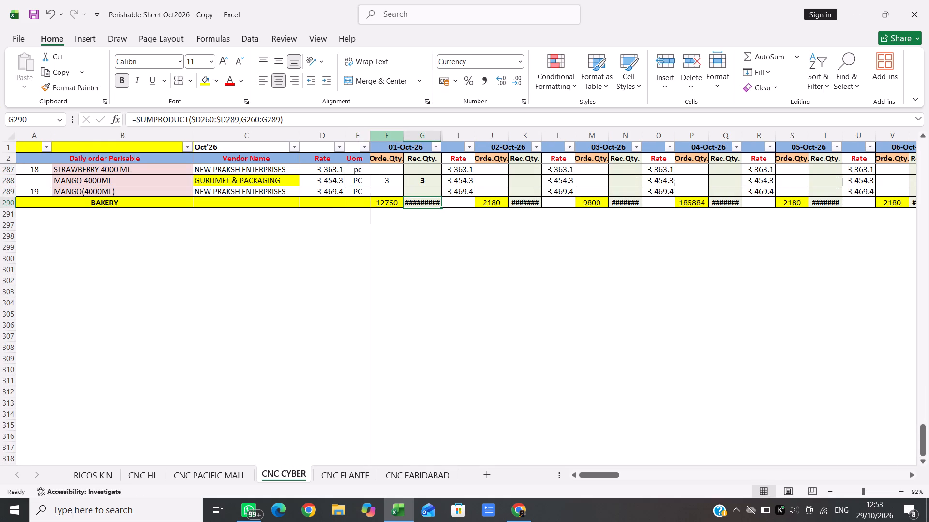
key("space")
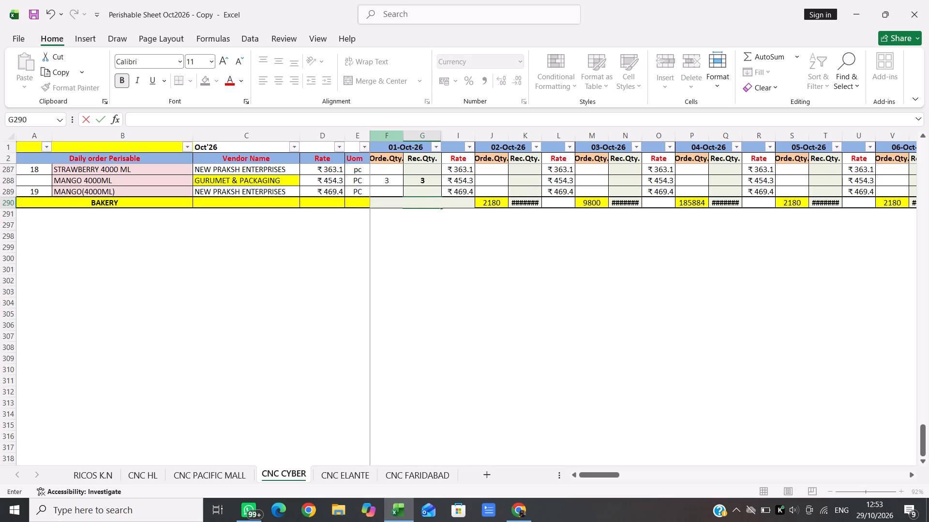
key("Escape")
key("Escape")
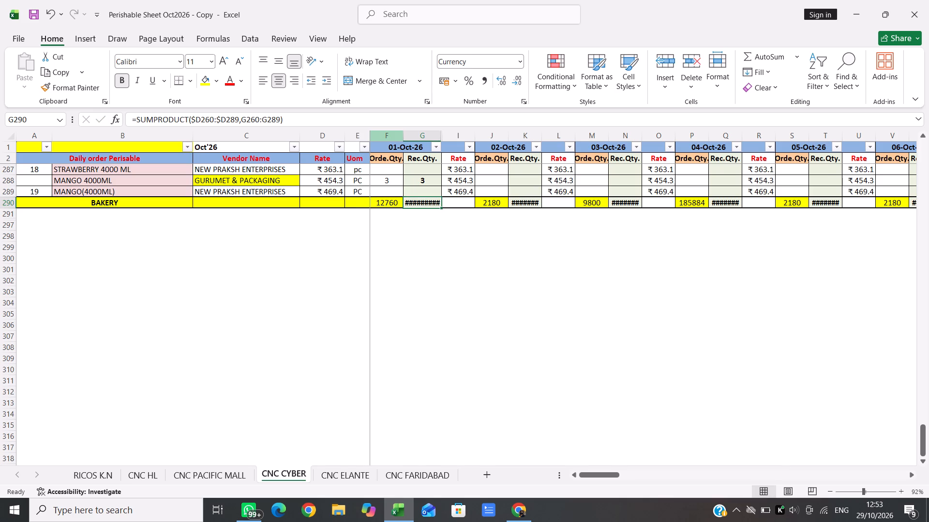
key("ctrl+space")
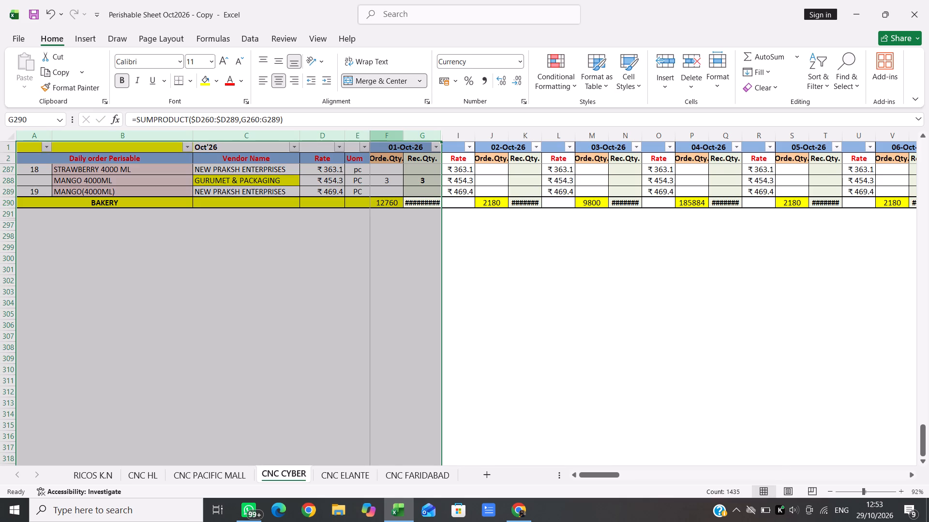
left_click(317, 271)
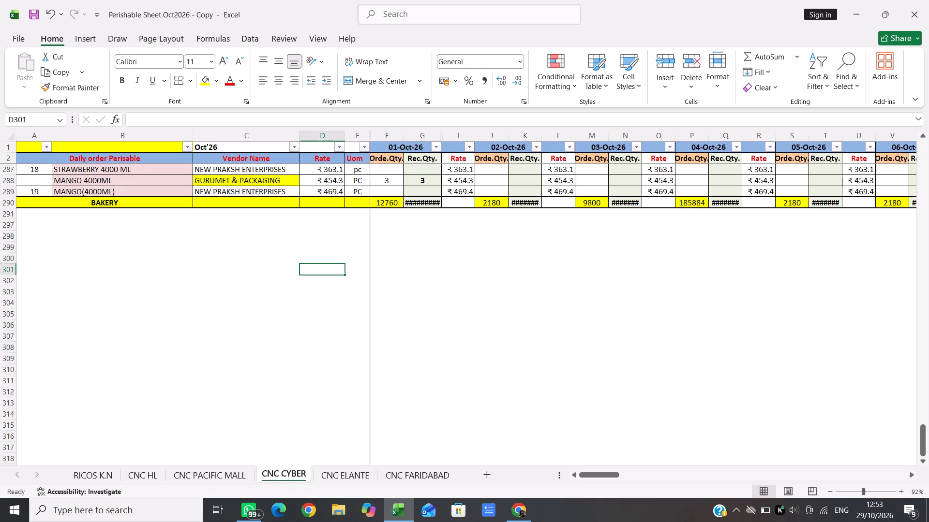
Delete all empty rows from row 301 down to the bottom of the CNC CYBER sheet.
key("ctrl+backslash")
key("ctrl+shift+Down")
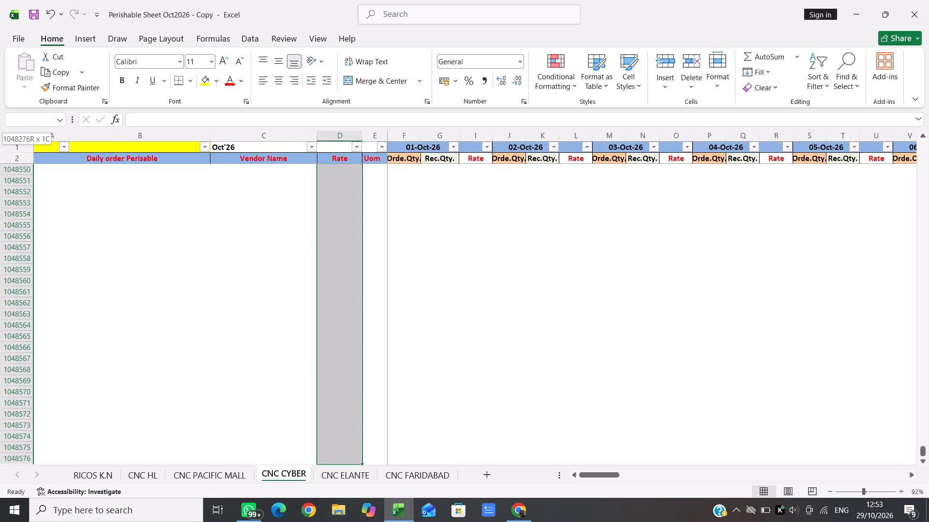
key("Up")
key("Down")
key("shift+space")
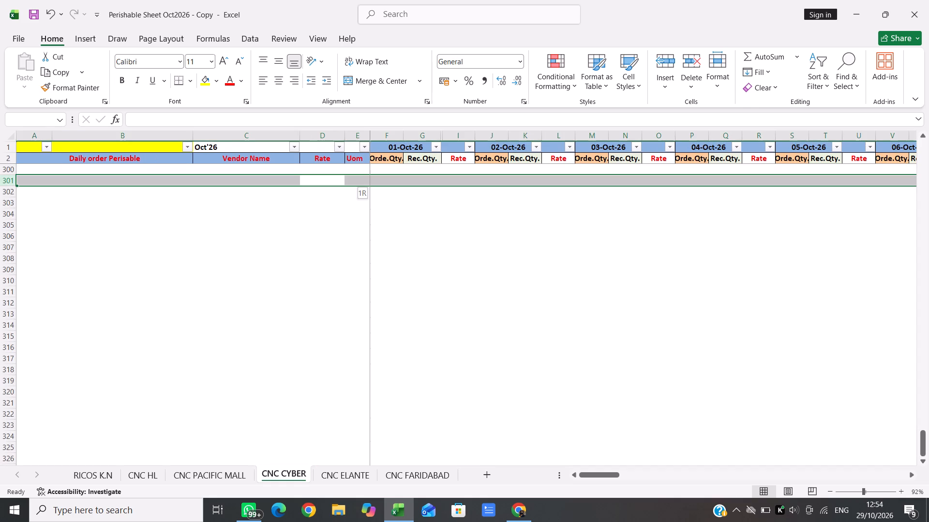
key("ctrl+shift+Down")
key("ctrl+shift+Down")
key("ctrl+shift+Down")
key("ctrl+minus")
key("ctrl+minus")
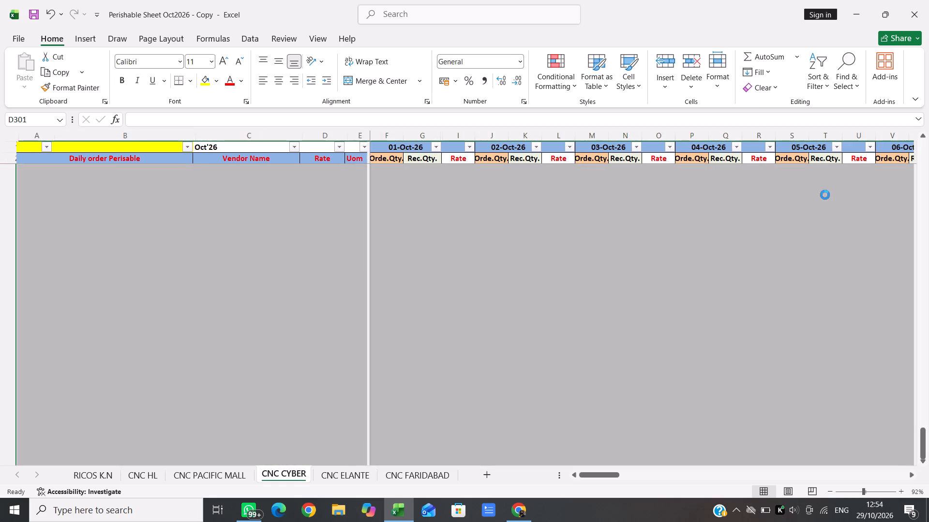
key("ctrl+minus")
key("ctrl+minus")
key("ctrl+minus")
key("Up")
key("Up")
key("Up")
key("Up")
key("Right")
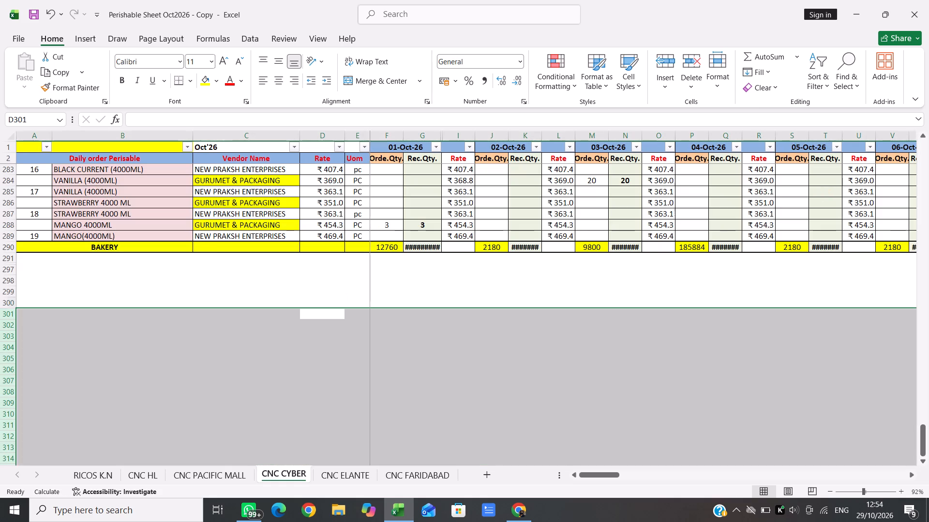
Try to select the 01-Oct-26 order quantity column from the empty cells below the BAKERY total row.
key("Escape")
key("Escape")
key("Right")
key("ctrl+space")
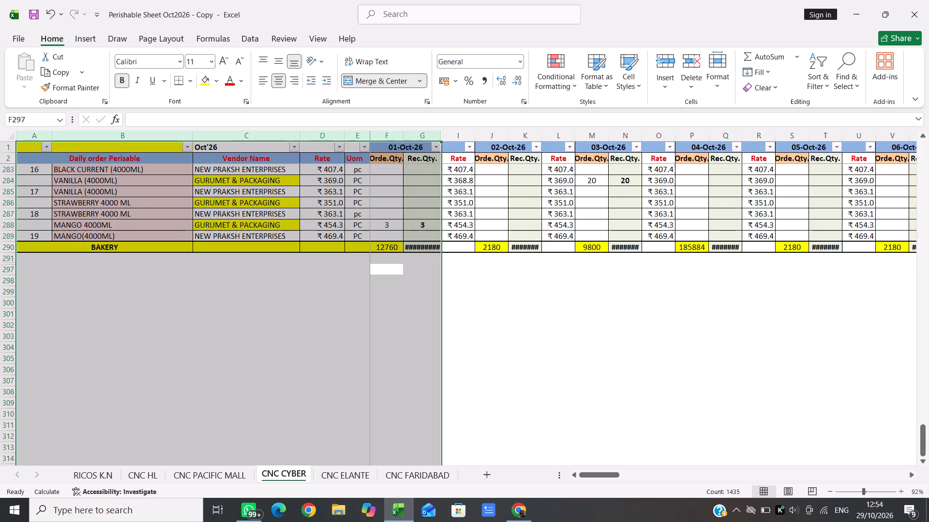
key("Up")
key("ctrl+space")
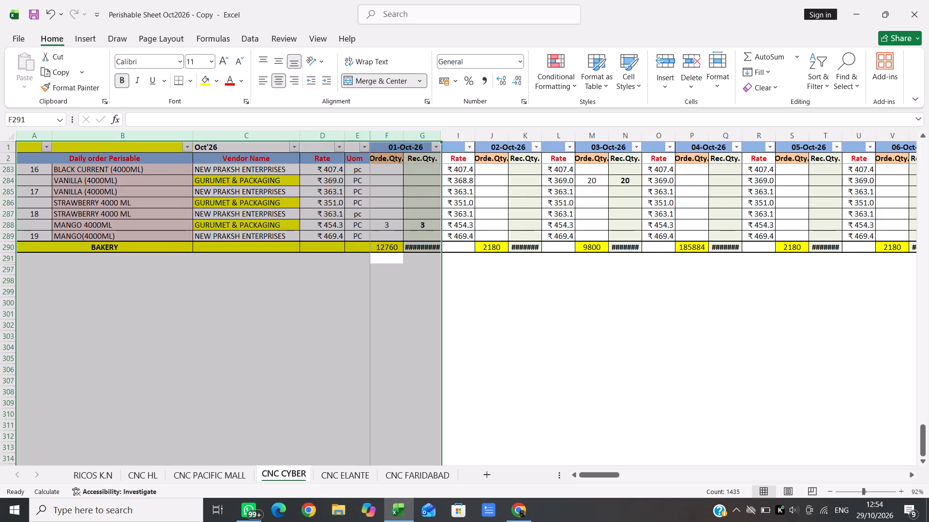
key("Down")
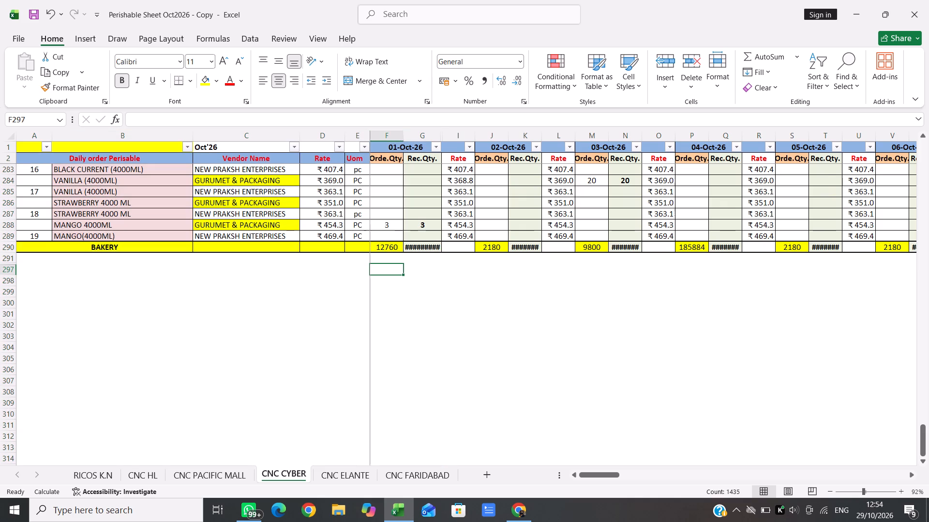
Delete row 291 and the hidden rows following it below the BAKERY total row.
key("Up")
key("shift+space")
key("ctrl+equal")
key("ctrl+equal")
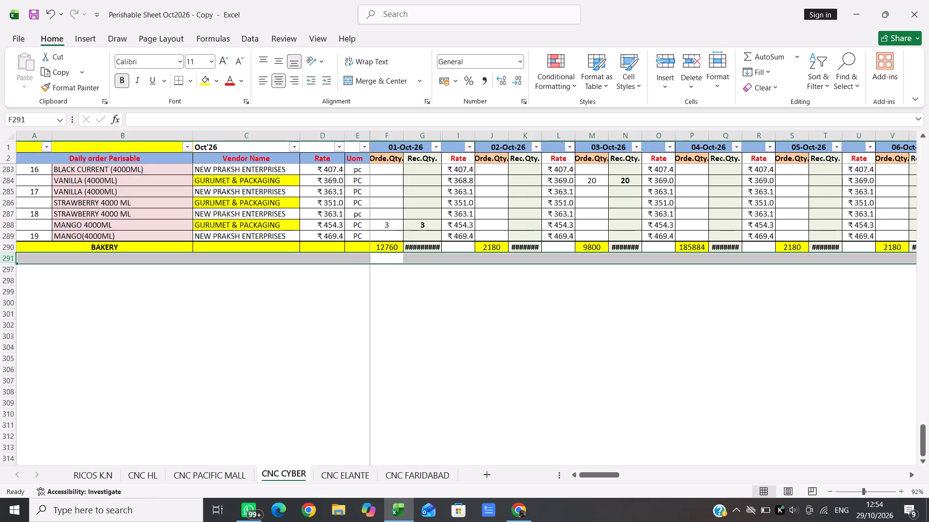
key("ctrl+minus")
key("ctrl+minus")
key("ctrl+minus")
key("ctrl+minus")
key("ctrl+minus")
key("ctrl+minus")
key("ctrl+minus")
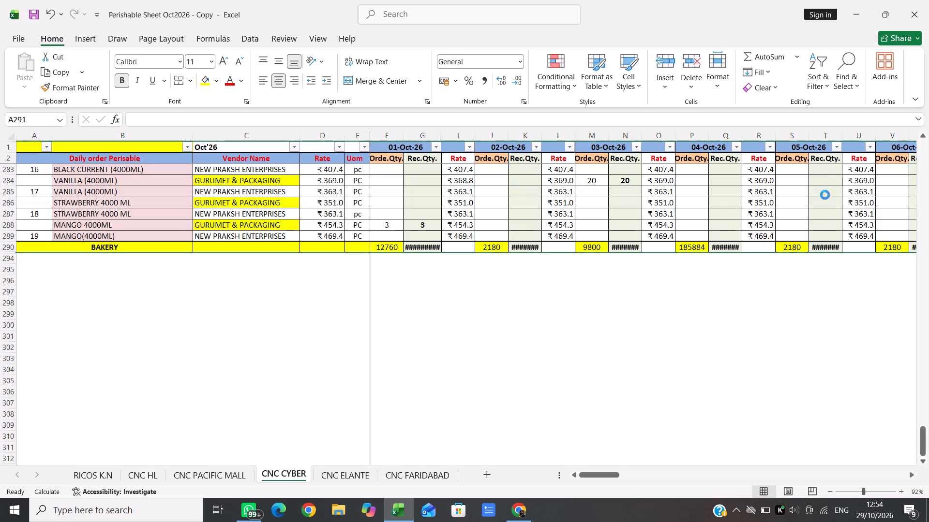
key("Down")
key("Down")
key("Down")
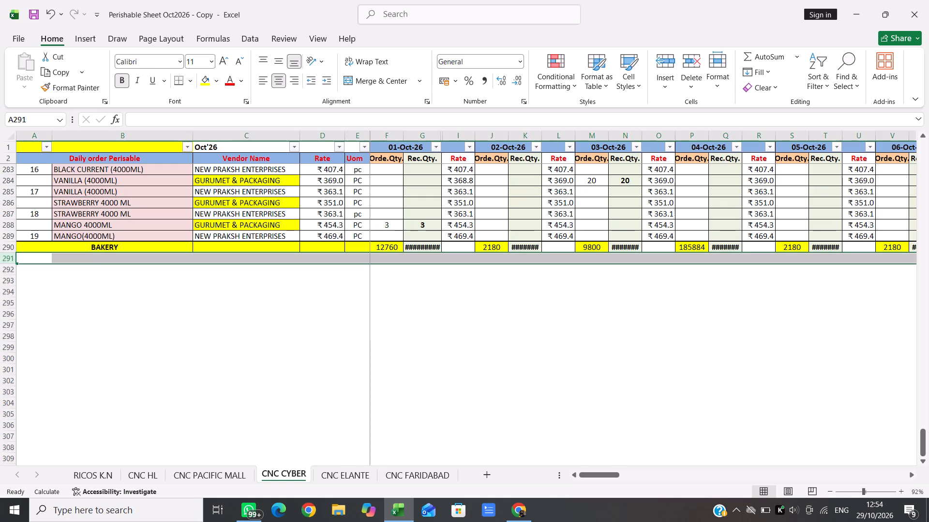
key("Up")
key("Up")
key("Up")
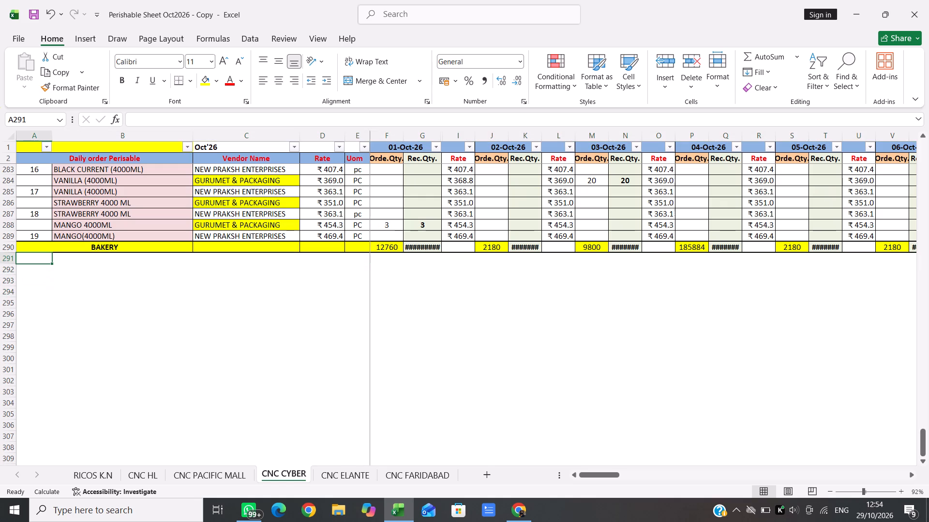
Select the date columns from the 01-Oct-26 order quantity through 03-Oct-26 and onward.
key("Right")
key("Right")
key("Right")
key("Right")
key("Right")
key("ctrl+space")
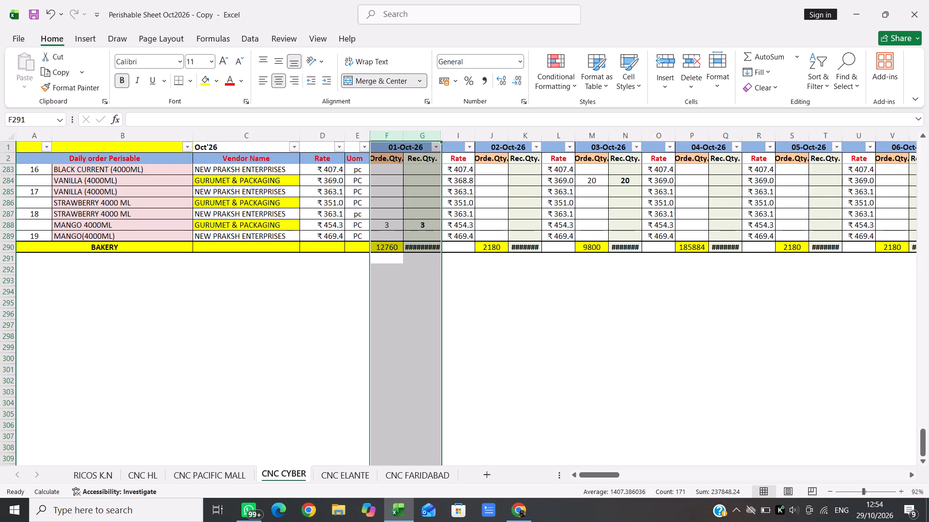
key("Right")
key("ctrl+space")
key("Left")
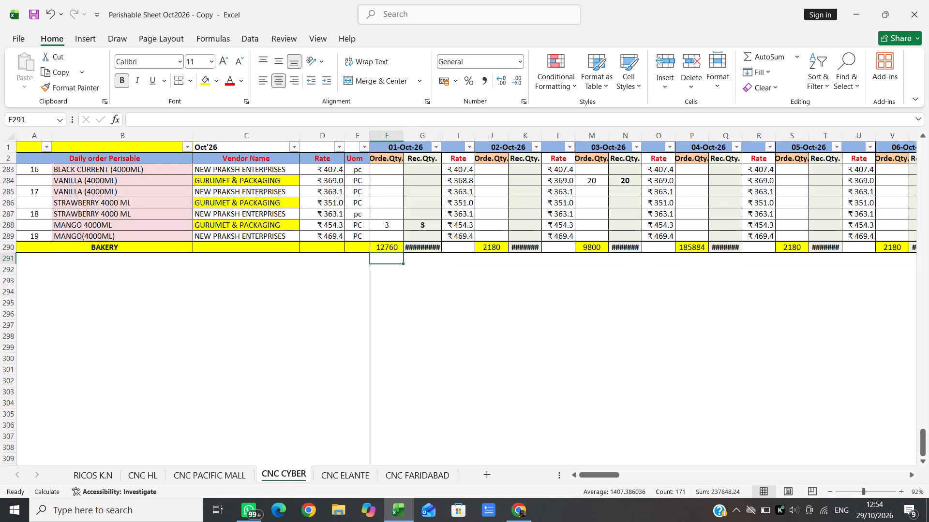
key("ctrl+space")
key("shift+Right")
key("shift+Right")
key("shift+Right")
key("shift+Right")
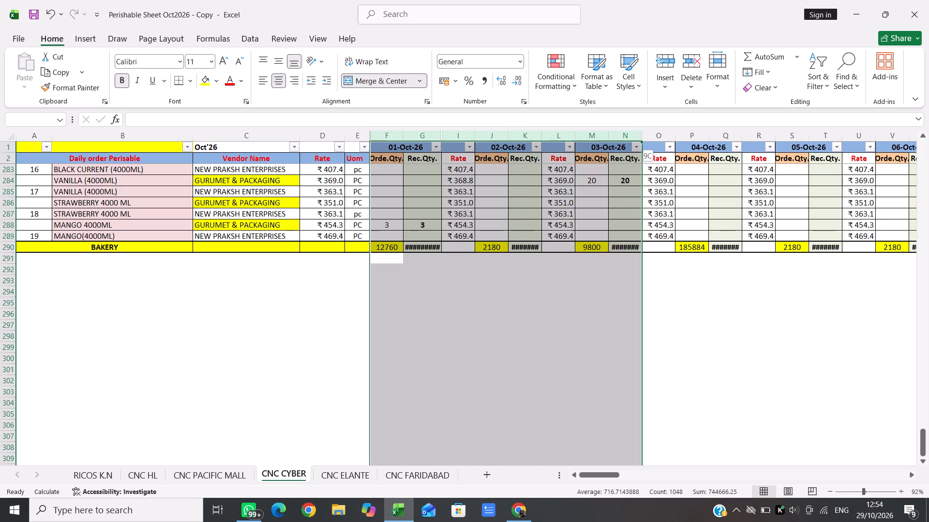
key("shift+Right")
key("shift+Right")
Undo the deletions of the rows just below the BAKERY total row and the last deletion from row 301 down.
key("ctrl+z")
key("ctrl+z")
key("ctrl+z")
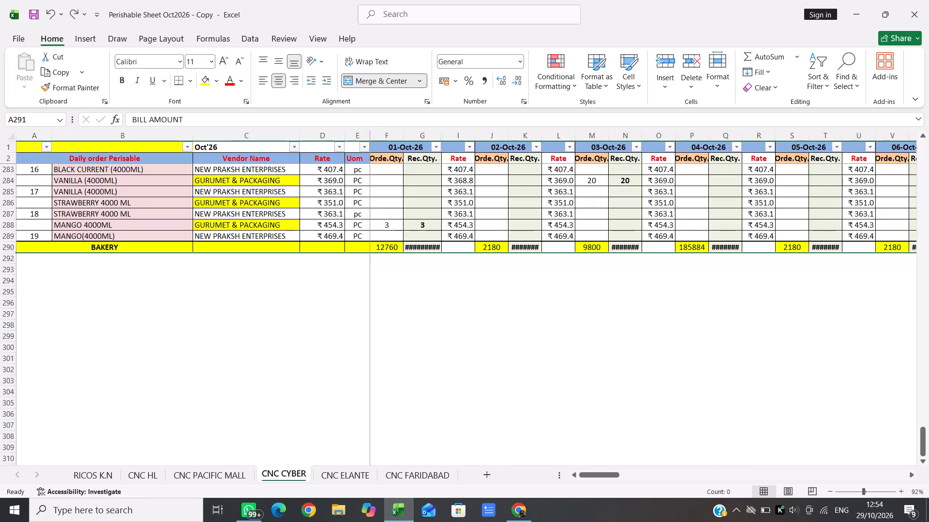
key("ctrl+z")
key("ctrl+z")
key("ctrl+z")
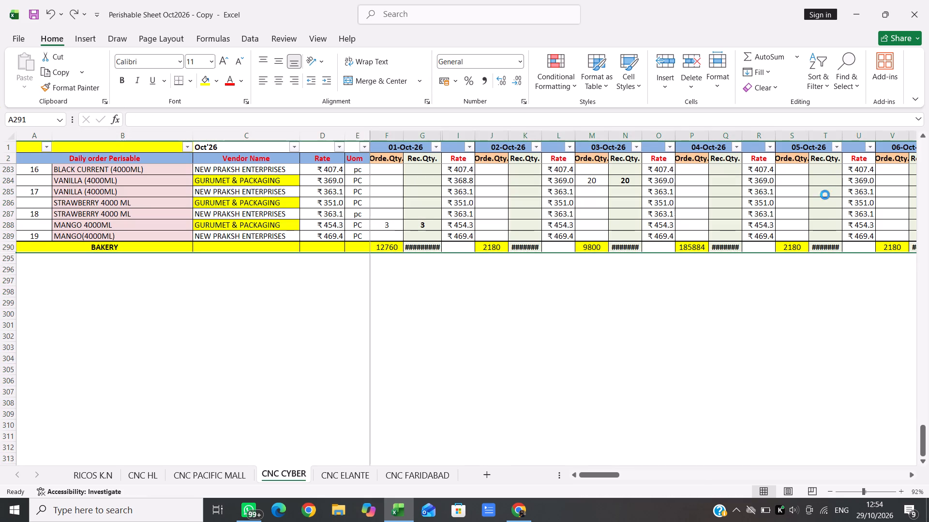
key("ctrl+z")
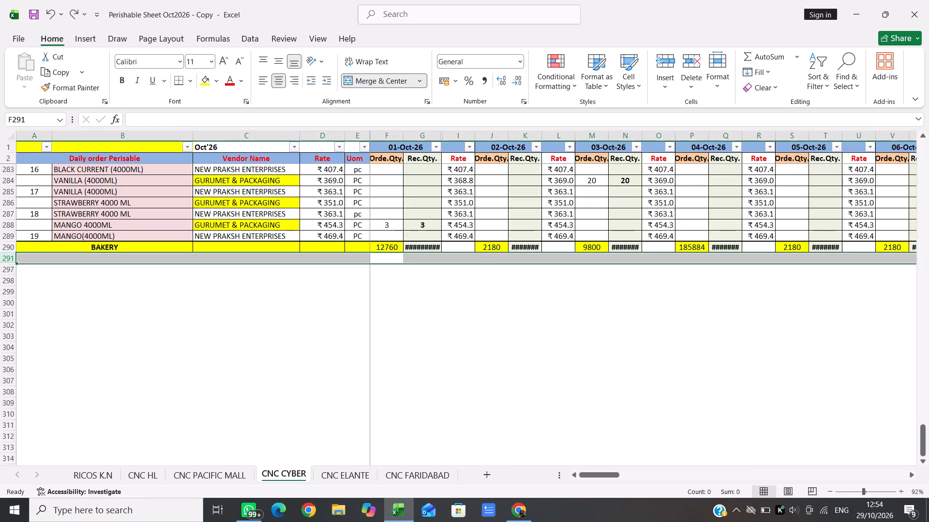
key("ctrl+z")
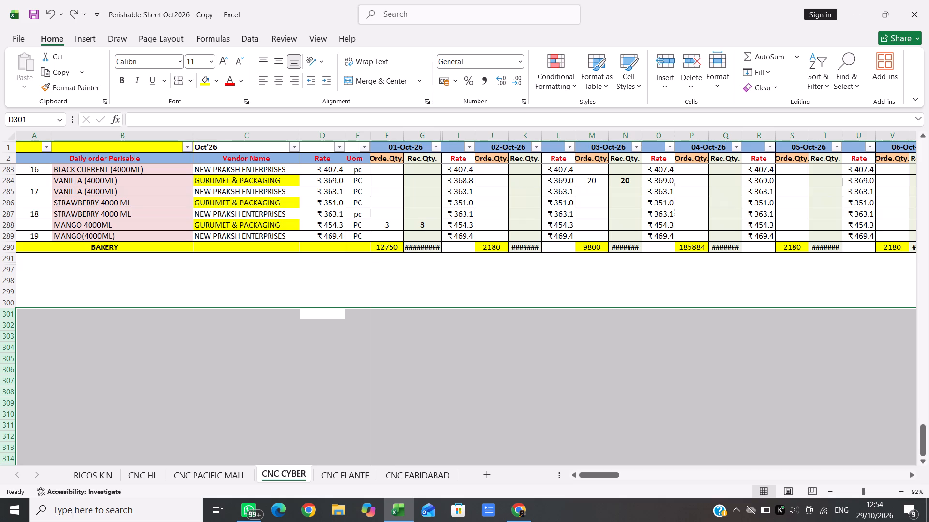
Reveal the hidden rows between rows 291 and 298 by autofitting their row height.
key("Up")
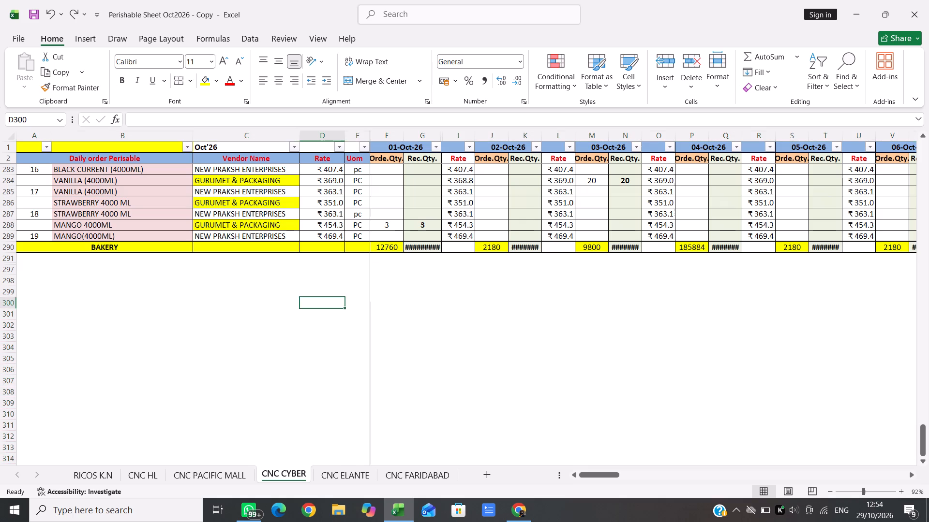
key("Up")
key("Up")
key("Up")
key("Up")
key("shift+Down")
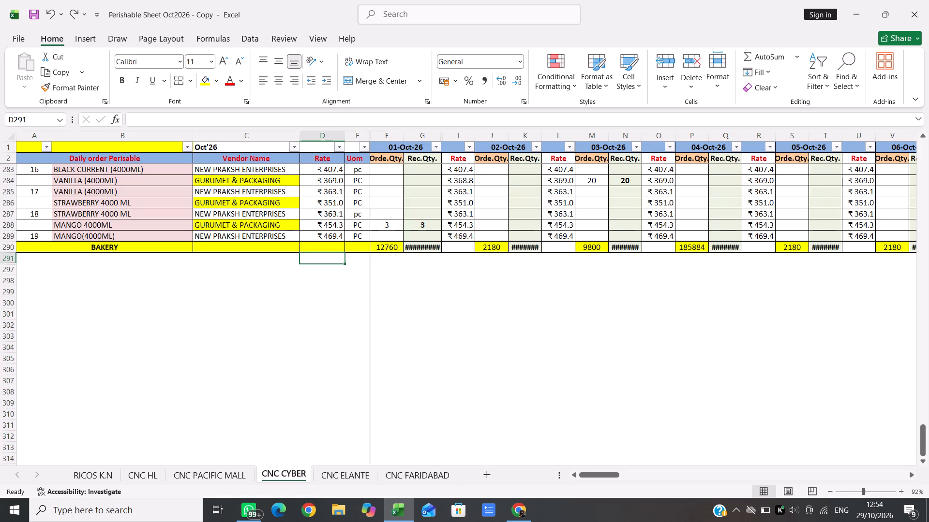
key("shift+Down")
type("JPA")
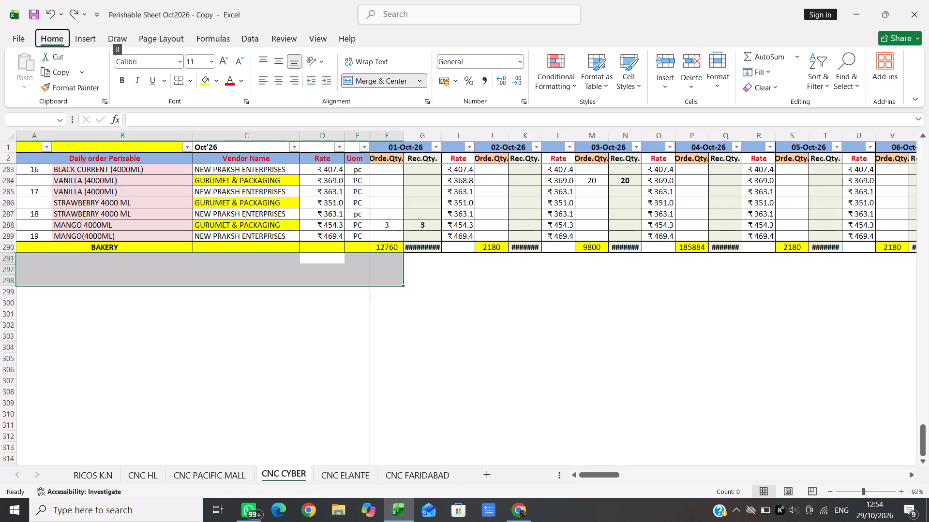
key("Escape")
key("Escape")
key("Escape")
key("alt+j")
key("Escape")
key("Escape")
key("alt+h")
type("OA")
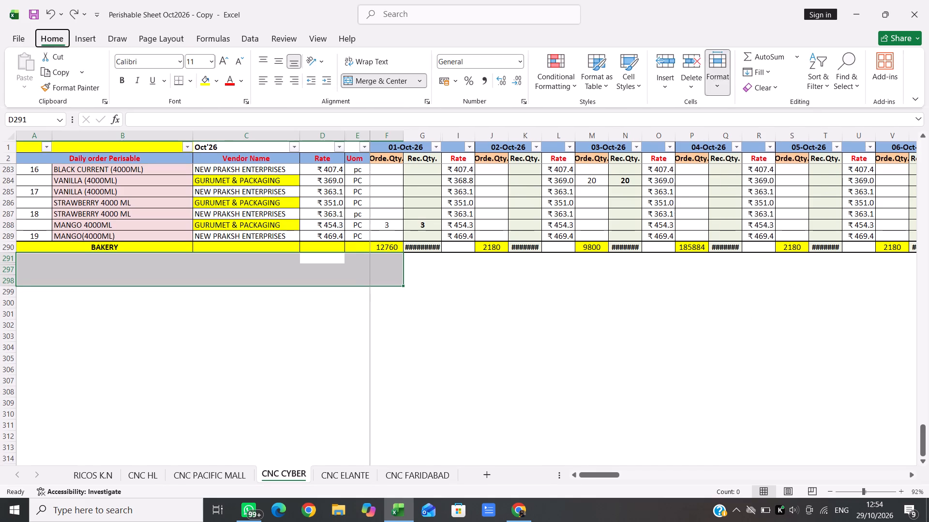
key("Escape")
Unmerge the label cells in rows 292 to 296, from SHIVAM TOTAL down to BILL AMOUNT.
key("Right")
key("Right")
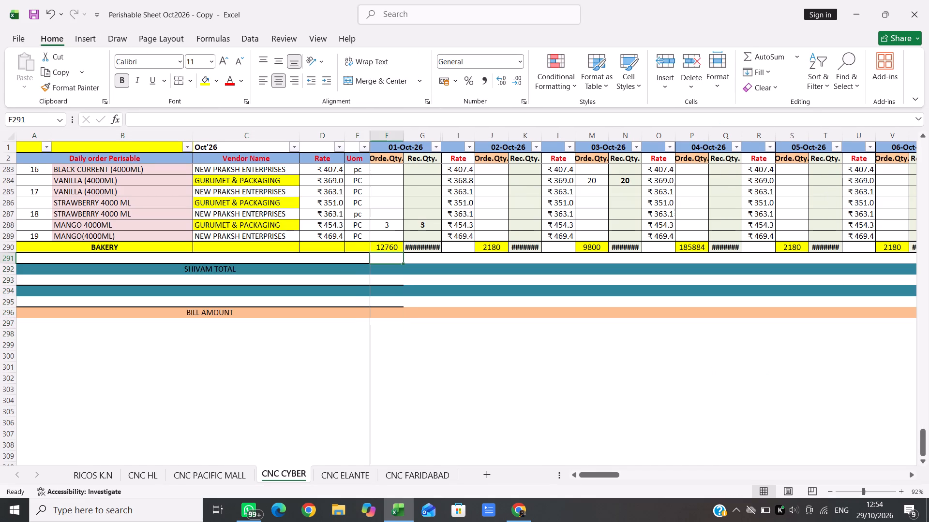
key("Down")
key("Down")
key("Up")
key("shift+Down")
key("shift+Down")
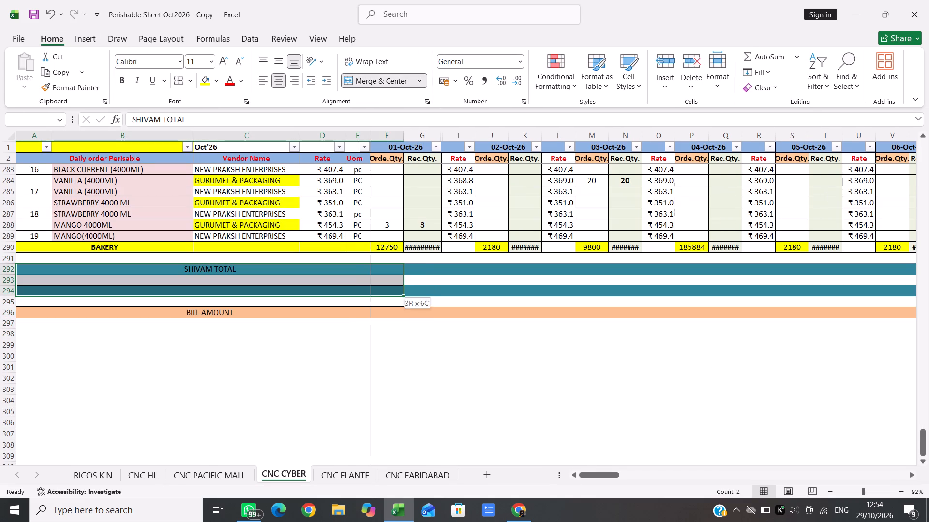
key("shift+Down")
key("shift+Down")
key("h")
type("MU")
key("Escape")
Hide rows 292 to 296, from SHIVAM TOTAL through BILL AMOUNT.
key("shift+space")
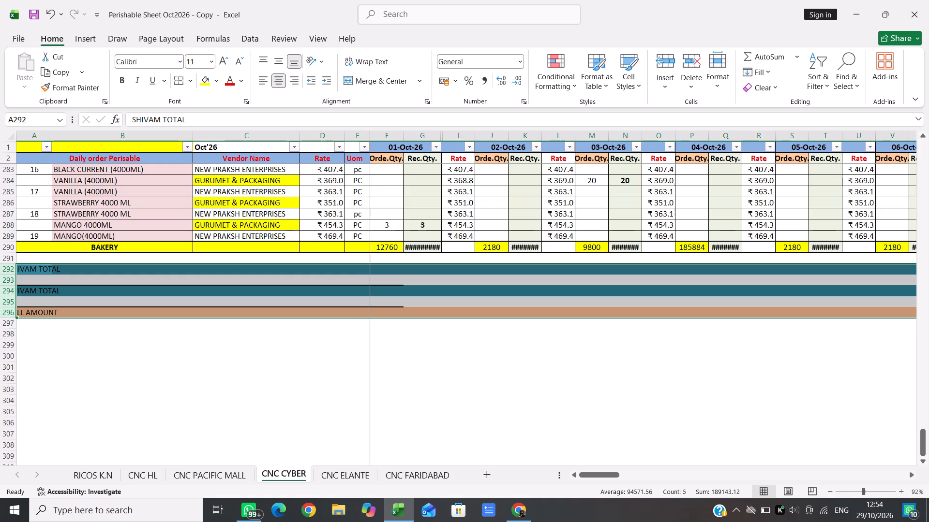
right_click(7, 275)
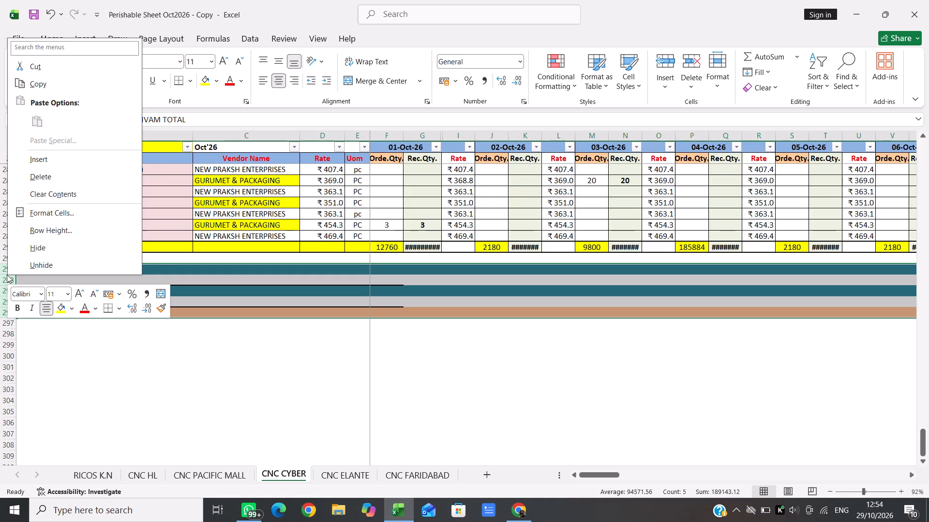
left_click(31, 249)
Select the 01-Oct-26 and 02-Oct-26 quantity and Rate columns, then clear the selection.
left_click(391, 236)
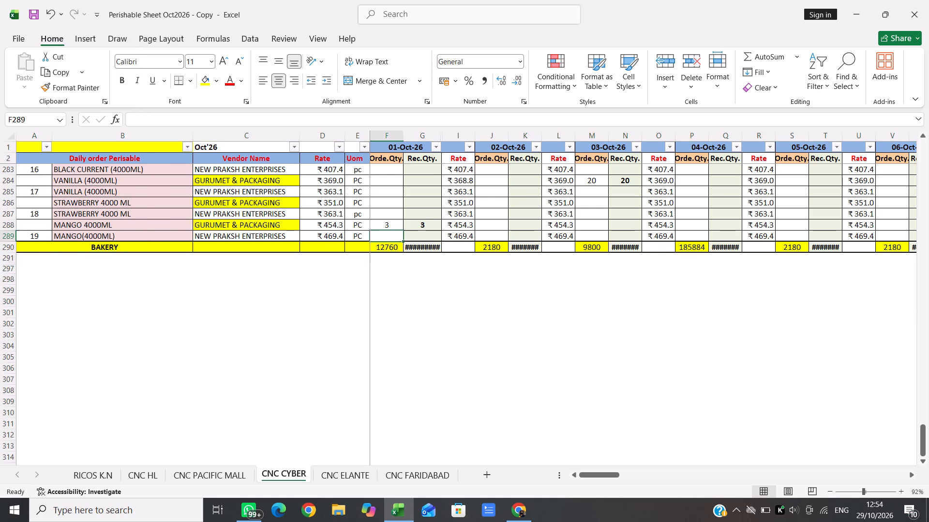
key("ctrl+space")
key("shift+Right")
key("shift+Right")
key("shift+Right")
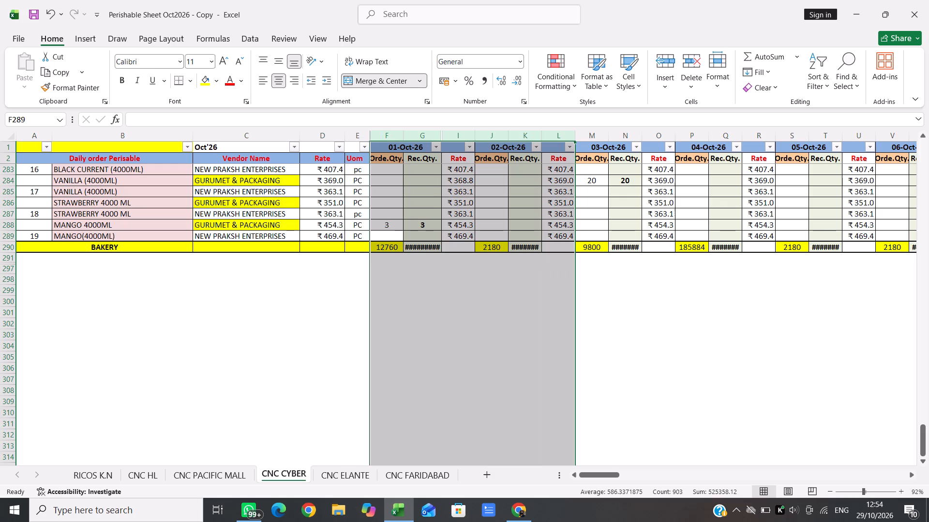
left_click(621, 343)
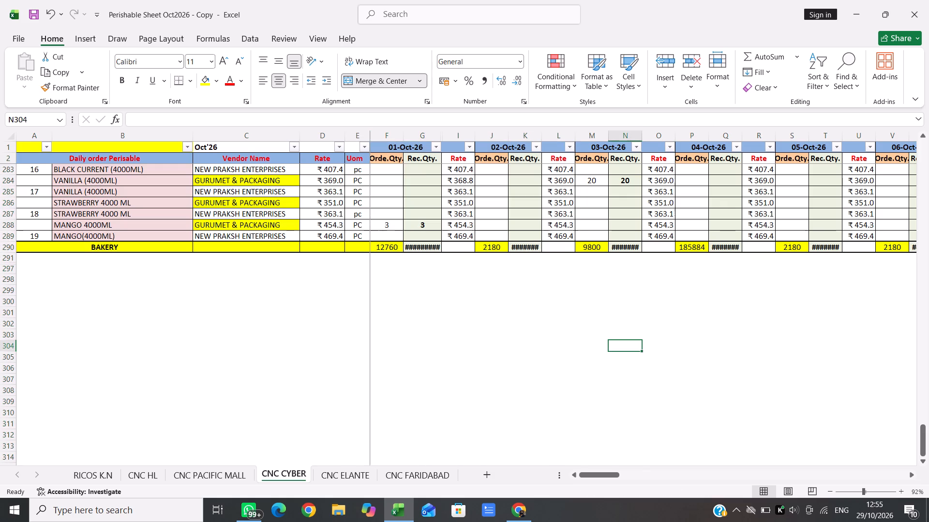
Hide columns F through BP, from the 01-Oct-26 order quantity up to the 21-Oct-26 received quantity.
scroll(621, 343, "up", 20)
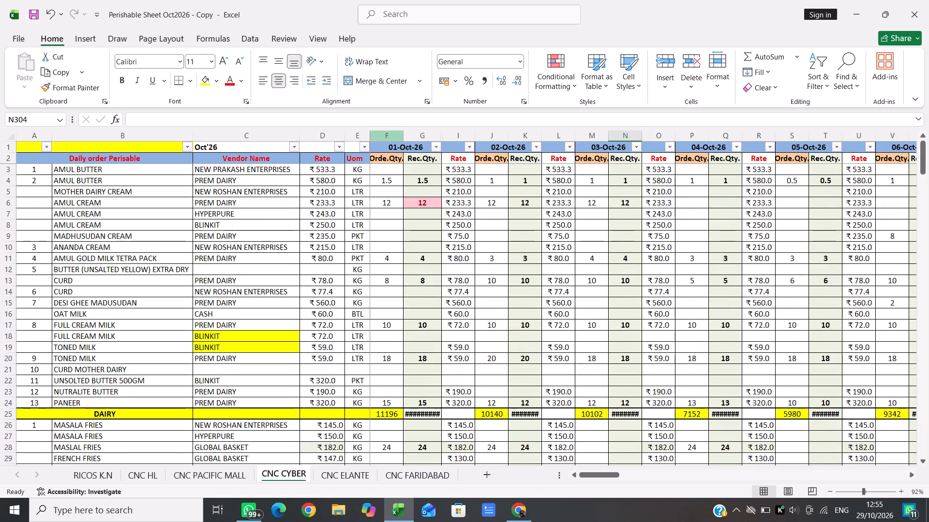
left_click(388, 138)
key("shift+Right")
key("shift+Right")
key("shift+Right")
key("shift+Right")
key("shift+Right")
key("shift+Right")
key("shift+Right")
key("shift+Right")
key("shift+Right")
key("shift+Right")
key("shift+Right")
key("shift+Right")
key("shift+Right")
key("shift+Right")
key("shift+Right")
key("shift+Right")
key("shift+Right")
key("shift+Right")
key("shift+Right")
key("shift+Right")
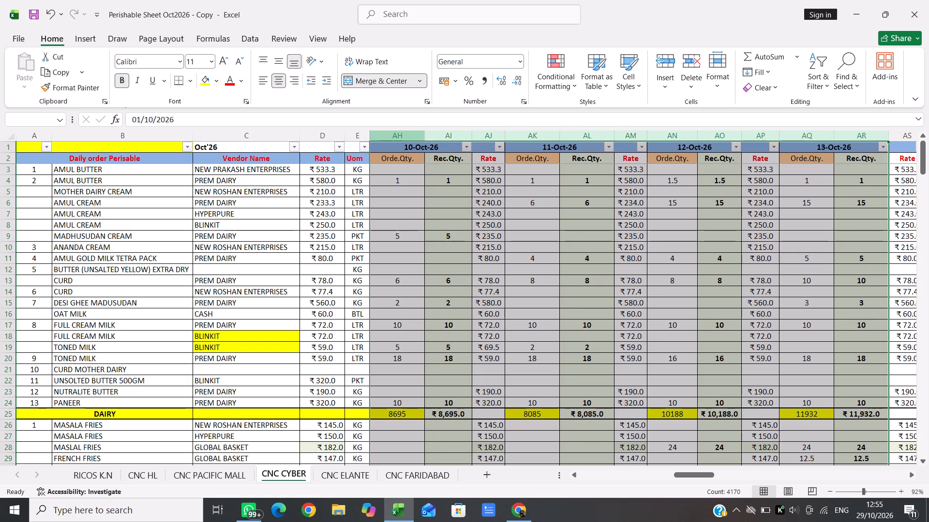
key("shift+Right")
key("shift+Right")
key("shift+Right")
key("shift+Right")
key("shift+Right")
key("shift+Right")
key("shift+Right")
key("shift+Right")
key("shift+Right")
key("shift+Right")
key("shift+Right")
key("shift+Right")
key("shift+Right")
key("shift+Right")
key("shift+Right")
key("shift+Right")
key("shift+Right")
key("shift+Right")
key("shift+Right")
key("shift+Right")
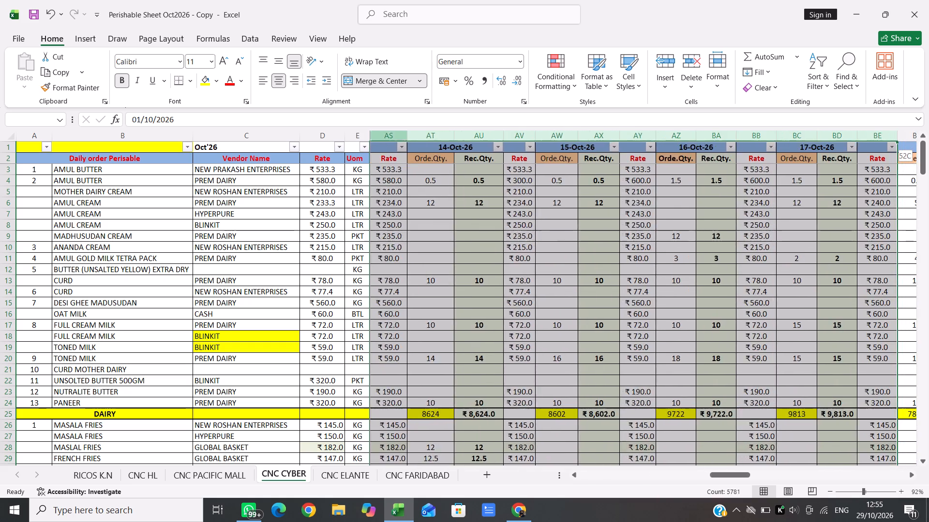
key("shift+Right")
key("shift+Right")
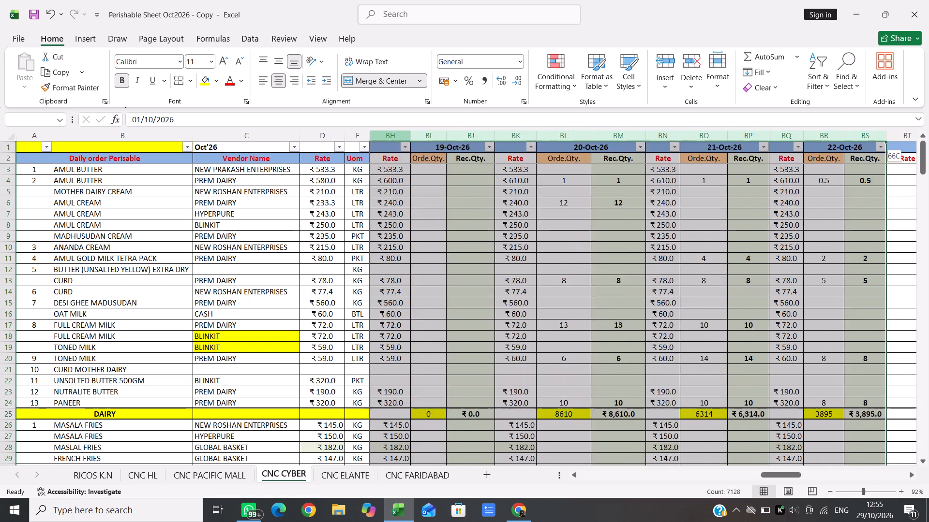
key("shift+Right")
key("shift+Right")
key("shift+Right")
key("shift+Right")
key("shift+Right")
key("shift+Right")
key("shift+Left")
key("shift+Left")
key("shift+Left")
key("shift+Left")
key("shift+Left")
key("shift+Left")
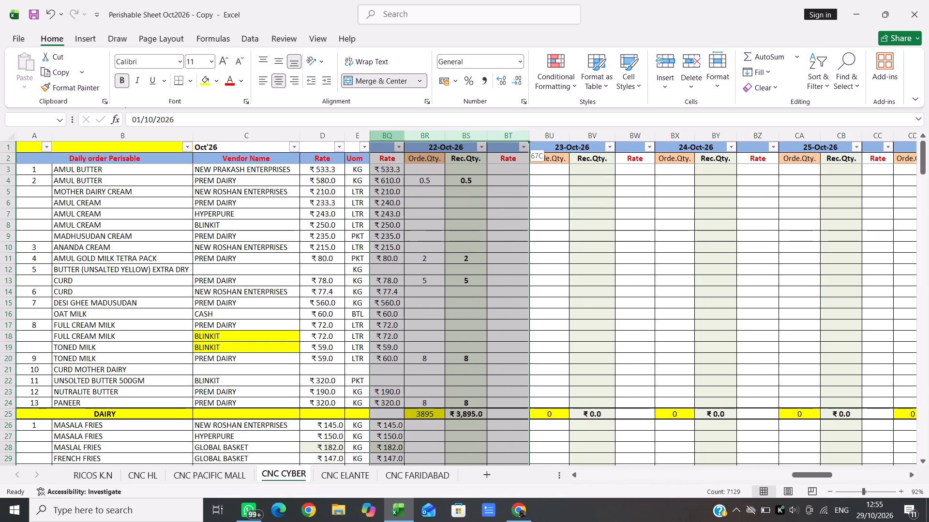
key("shift+Left")
key("shift+Left")
key("shift+Left")
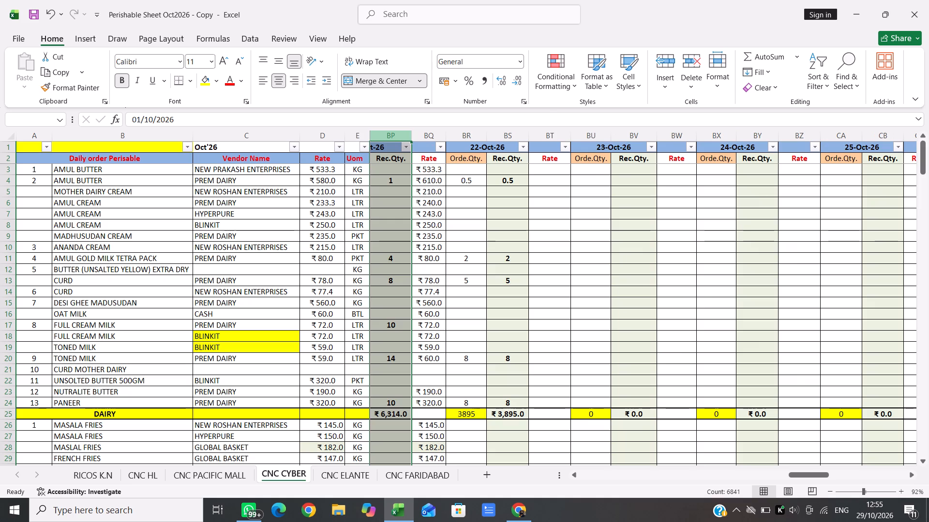
right_click(388, 138)
left_click(425, 347)
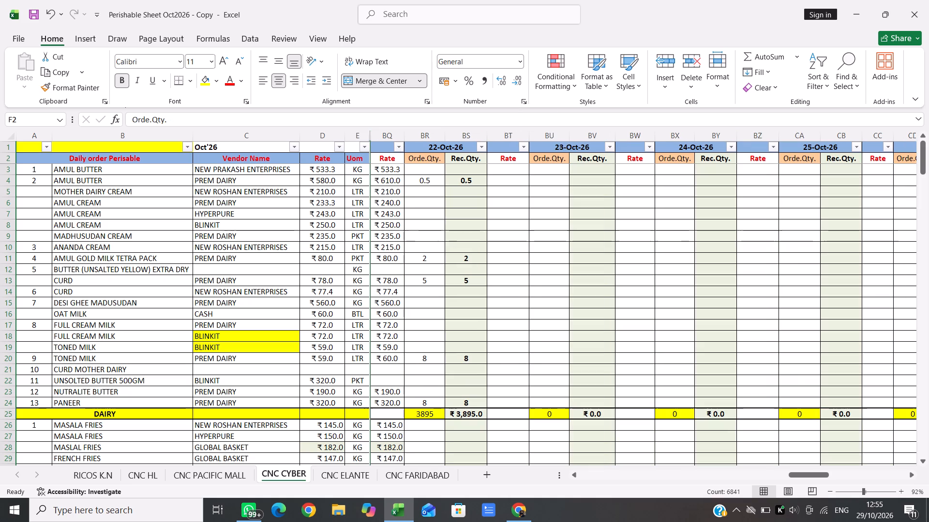
Look through the item rows down the sheet, examining the 22-Oct-26 quantities and the Rate column before them.
scroll(425, 347, "up", 3)
scroll(425, 347, "down", 6)
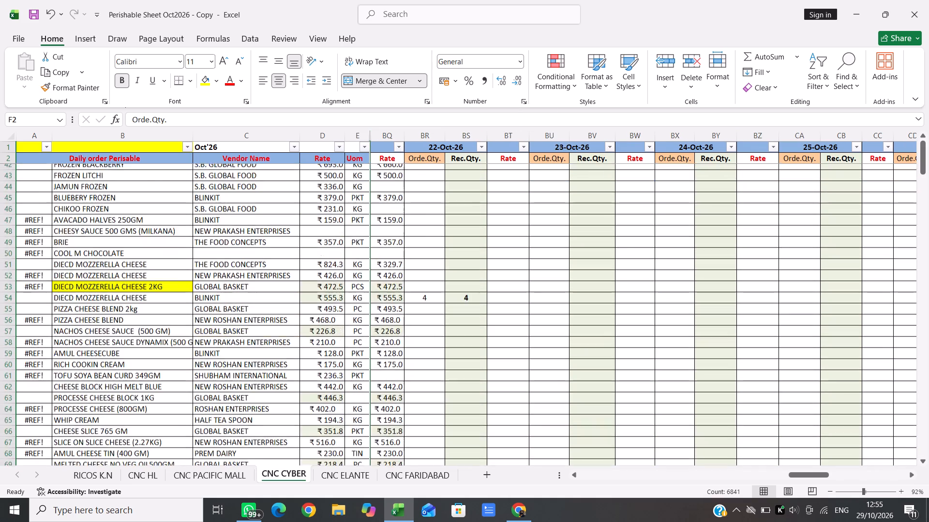
scroll(425, 347, "down", 16)
scroll(420, 360, "up", 4)
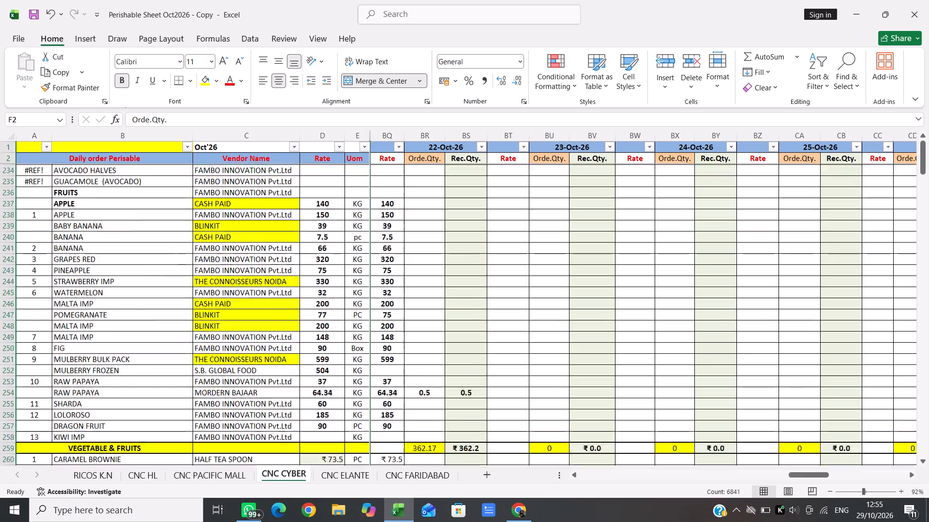
scroll(420, 360, "up", 18)
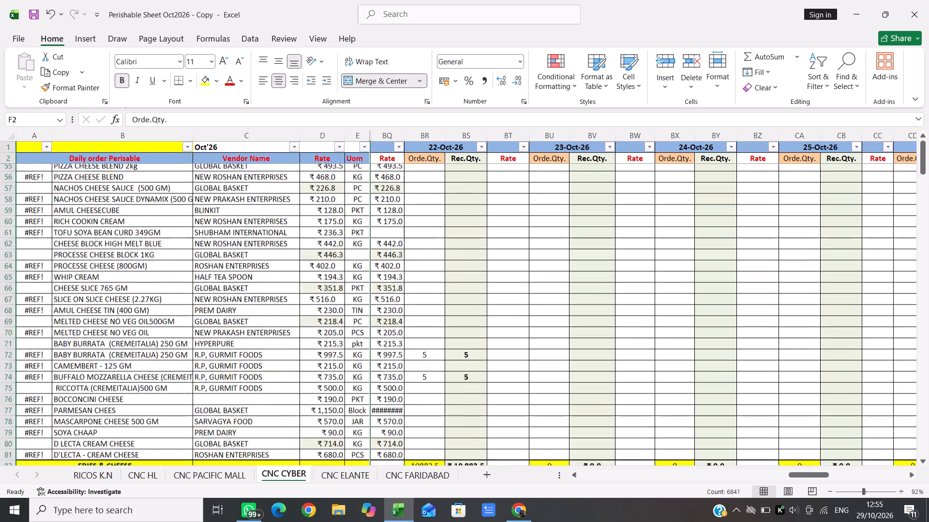
scroll(420, 360, "up", 4)
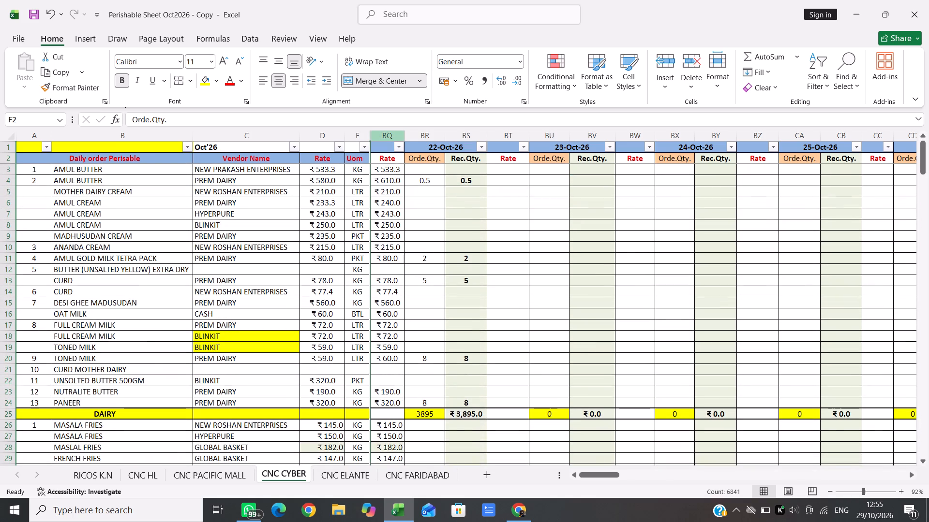
left_click(389, 138)
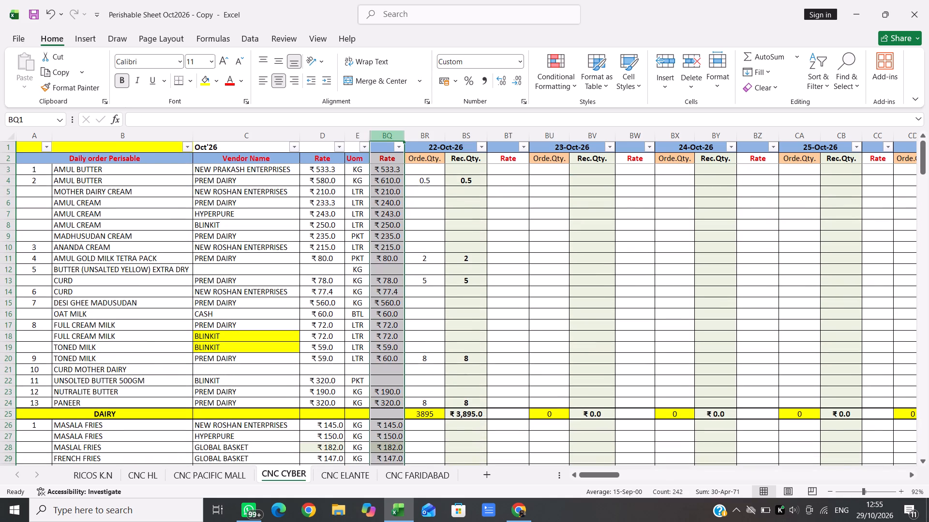
left_click(451, 263)
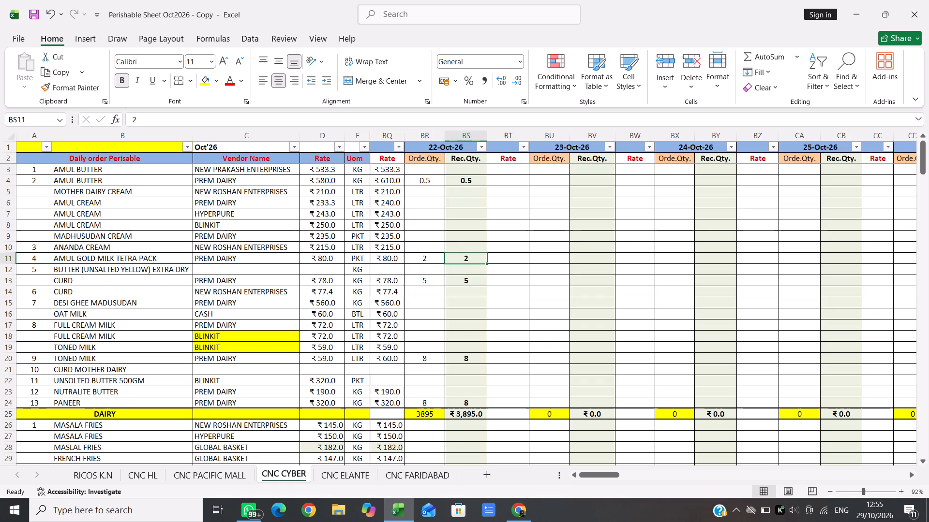
Copy the dairy rates in BQ3:BQ24 into the 22-Oct-26 Rate column, starting at BT3.
left_click(386, 168)
key("shift+Down")
key("shift+Down")
key("shift+Down")
key("shift+Down")
key("shift+Down")
key("shift+Down")
key("shift+Down")
key("shift+Down")
key("shift+Down")
key("shift+Down")
key("shift+Down")
key("shift+Down")
key("shift+Down")
key("shift+Down")
key("shift+Down")
key("shift+Down")
key("shift+Down")
key("shift+Down")
key("shift+Down")
key("shift+Down")
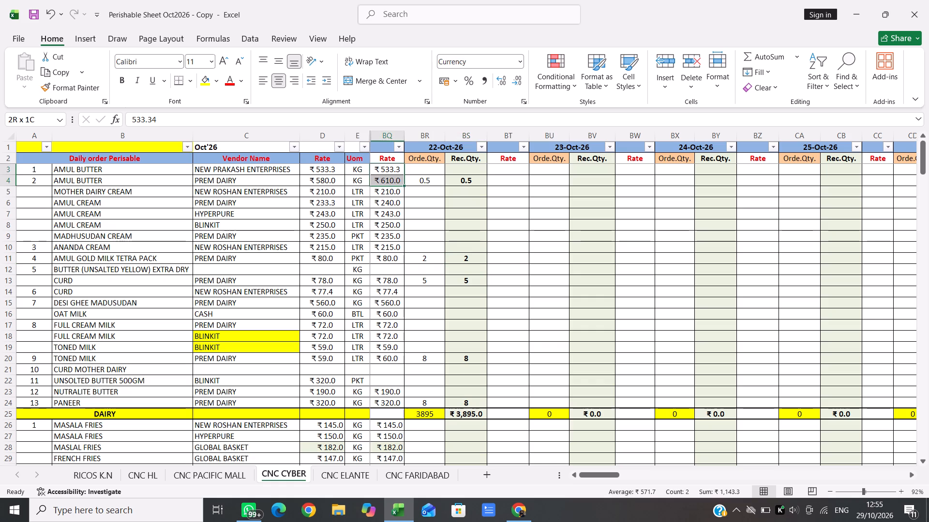
key("shift+Up")
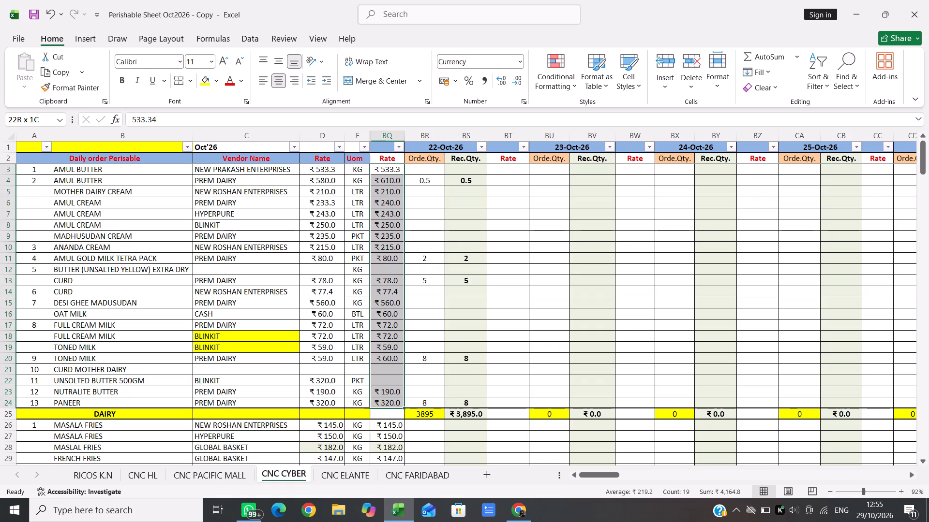
key("ctrl+c")
key("Right")
key("Right")
key("Right")
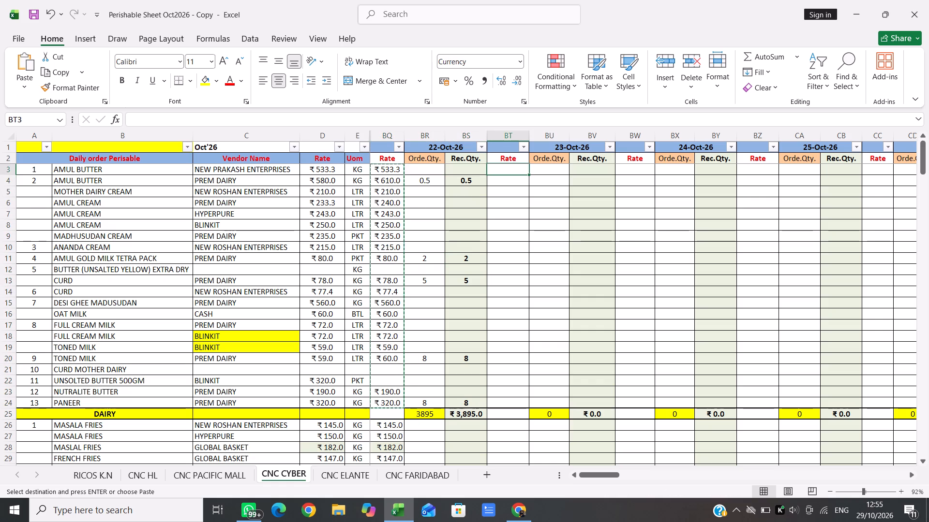
key("Return")
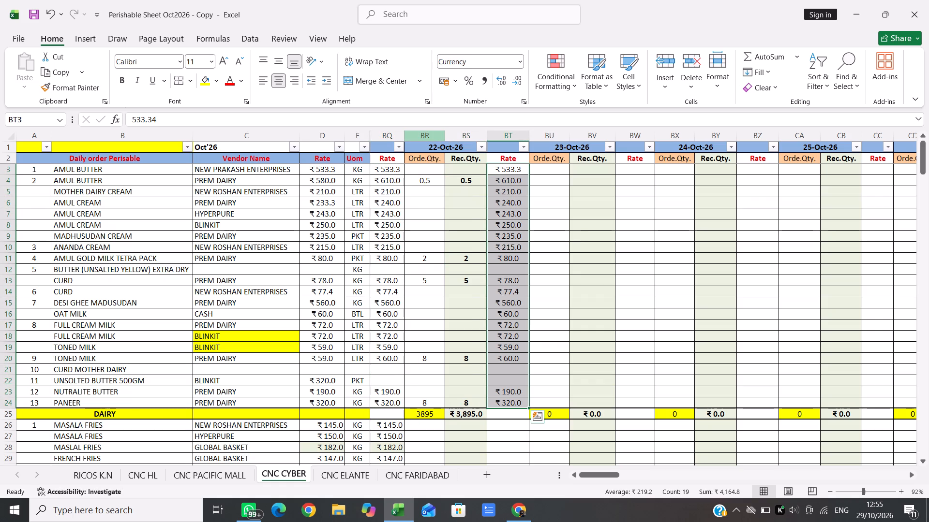
Hide columns BR and BS, the 22-Oct-26 ordered and received quantities.
left_click(427, 134)
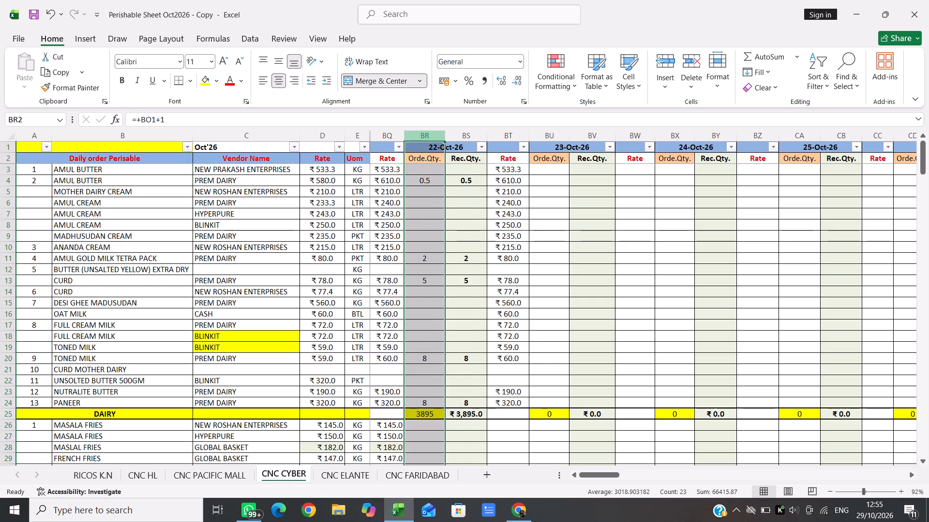
key("shift+Right")
key("shift+Left")
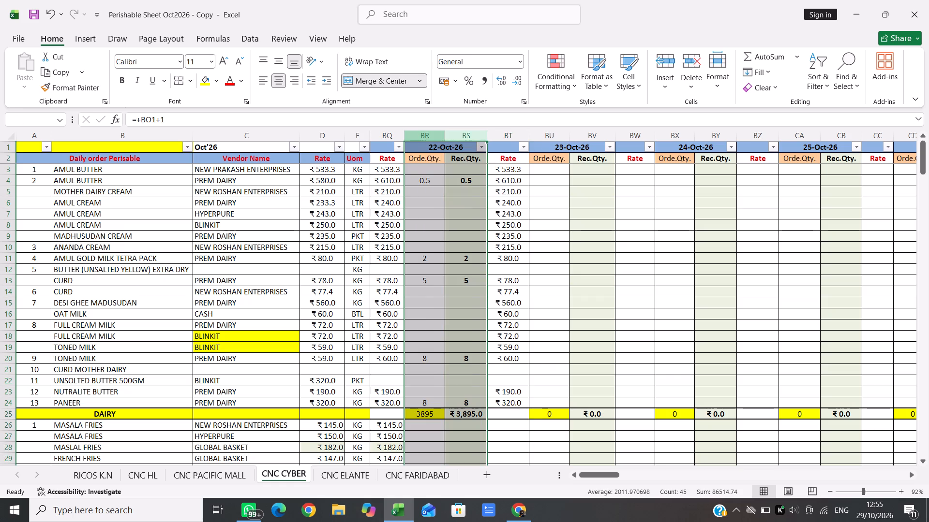
right_click(427, 134)
left_click(455, 346)
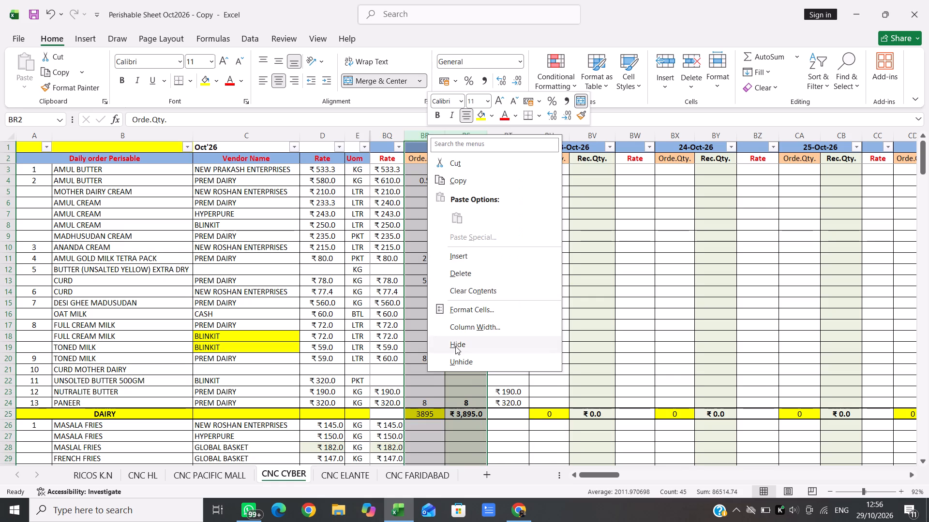
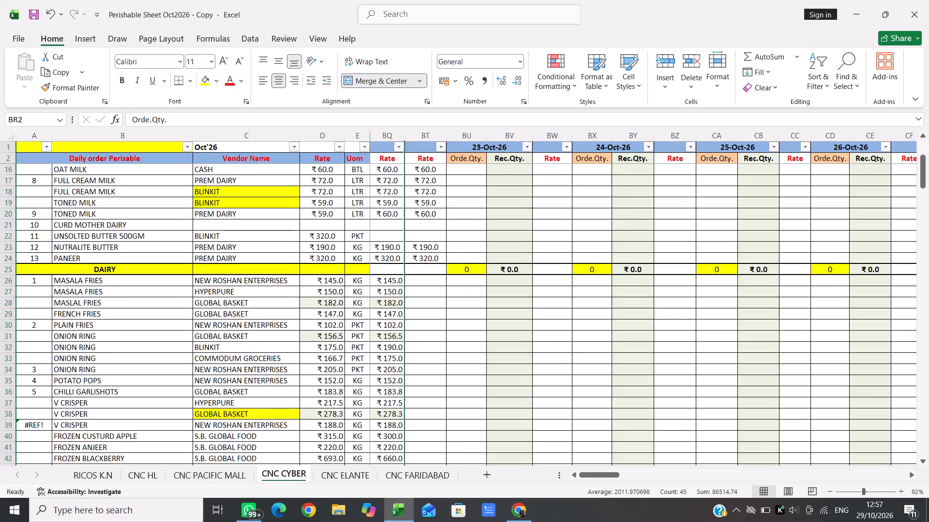
Copy the fries and cheese rates in BQ26:BQ81 into the 22-Oct-26 Rate column, starting at BT26.
left_click(392, 278)
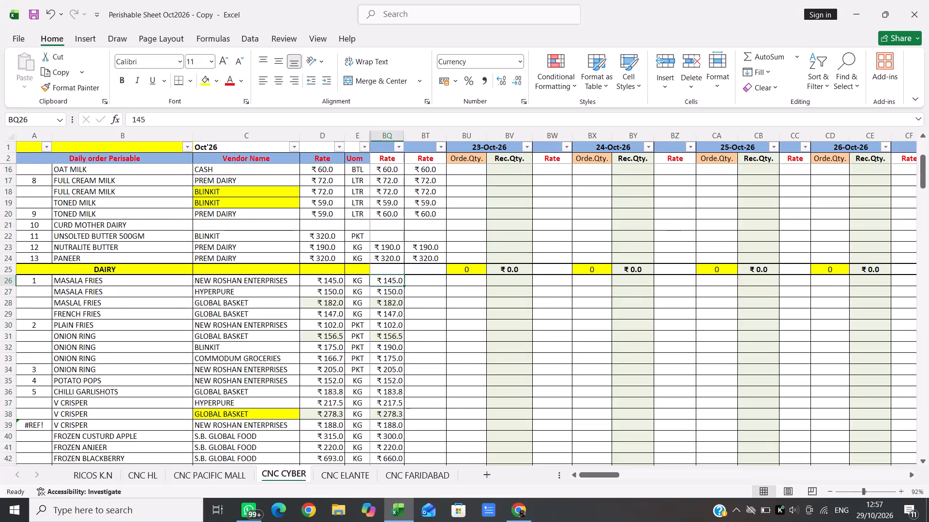
key("shift+Down")
key("shift+Down")
key("shift+Down")
key("shift+Down")
key("shift+Down")
key("shift+Down")
key("shift+Down")
key("shift+Down")
key("shift+Down")
key("shift+Down")
key("shift+Down")
key("shift+Down")
key("shift+Down")
key("shift+Down")
key("shift+Down")
key("shift+Down")
key("shift+Down")
key("shift+Down")
key("shift+Down")
key("shift+Down")
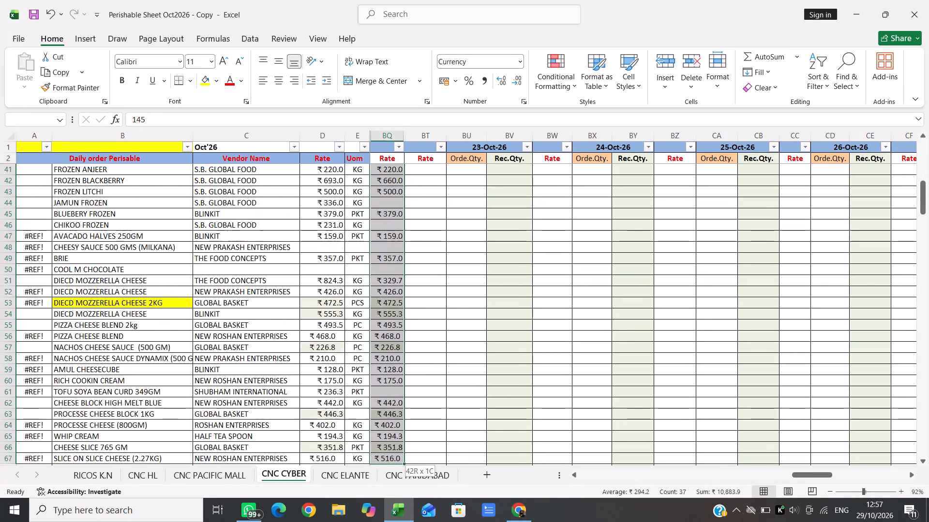
key("shift+Up")
key("shift+Up")
key("shift+Up")
key("shift+Up")
key("shift+Up")
key("shift+Up")
key("shift+Up")
key("shift+Up")
key("shift+Up")
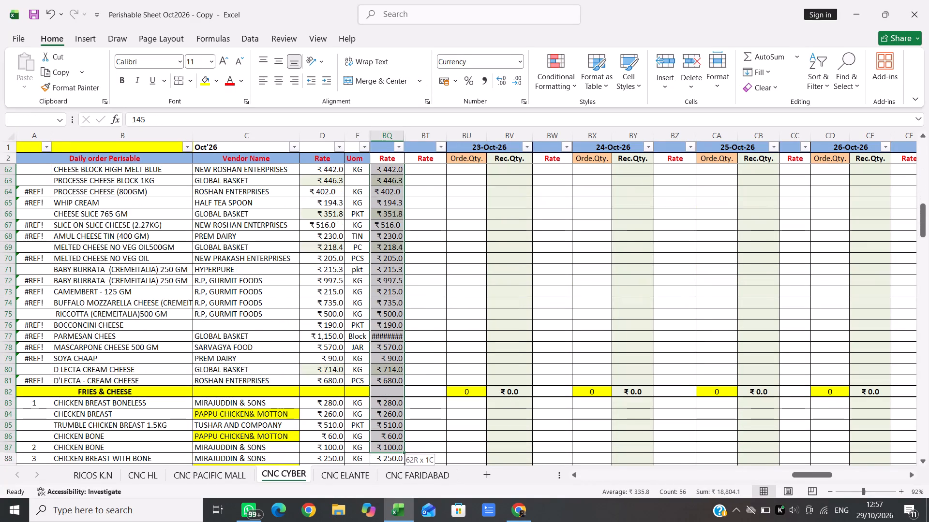
key("shift+Down")
key("shift+Down")
key("ctrl+c")
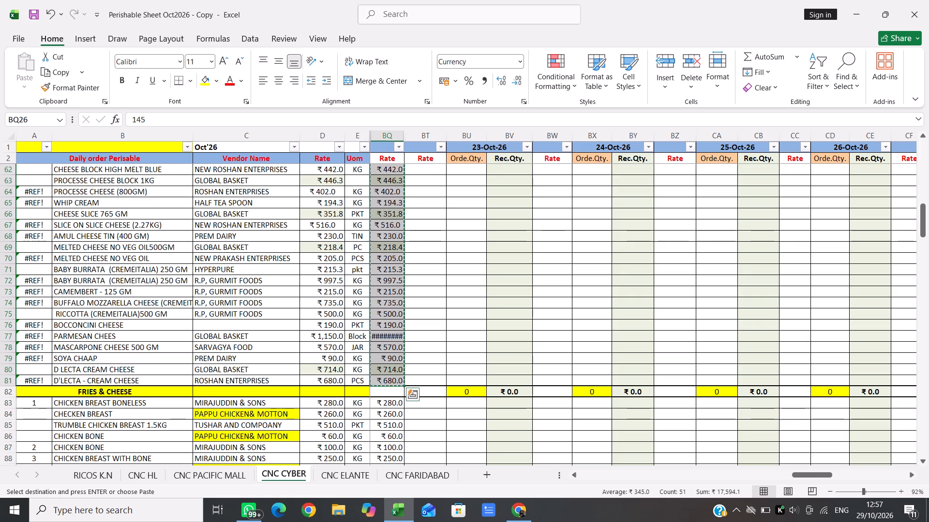
key("Right")
key("Return")
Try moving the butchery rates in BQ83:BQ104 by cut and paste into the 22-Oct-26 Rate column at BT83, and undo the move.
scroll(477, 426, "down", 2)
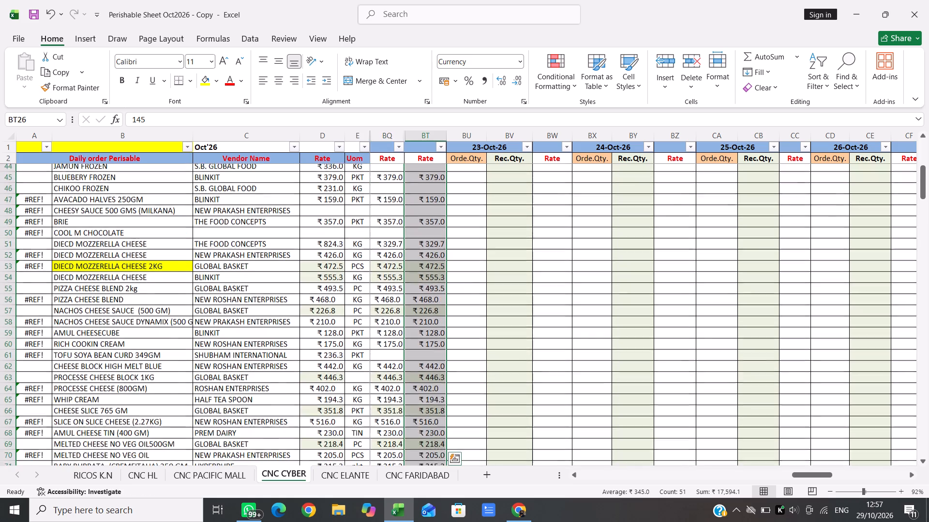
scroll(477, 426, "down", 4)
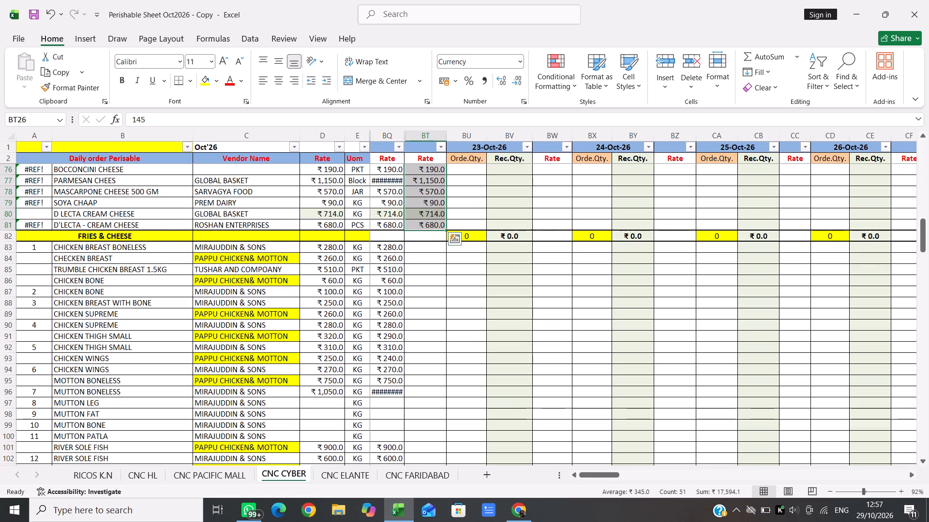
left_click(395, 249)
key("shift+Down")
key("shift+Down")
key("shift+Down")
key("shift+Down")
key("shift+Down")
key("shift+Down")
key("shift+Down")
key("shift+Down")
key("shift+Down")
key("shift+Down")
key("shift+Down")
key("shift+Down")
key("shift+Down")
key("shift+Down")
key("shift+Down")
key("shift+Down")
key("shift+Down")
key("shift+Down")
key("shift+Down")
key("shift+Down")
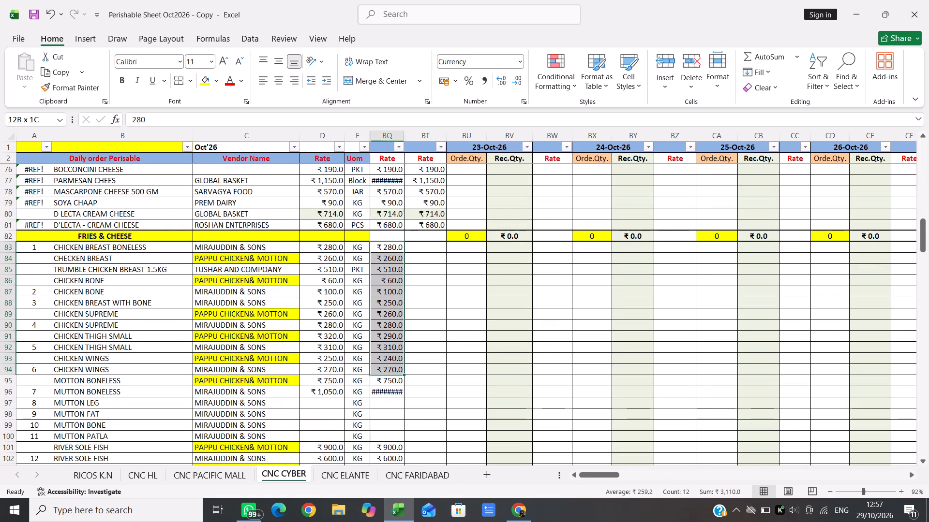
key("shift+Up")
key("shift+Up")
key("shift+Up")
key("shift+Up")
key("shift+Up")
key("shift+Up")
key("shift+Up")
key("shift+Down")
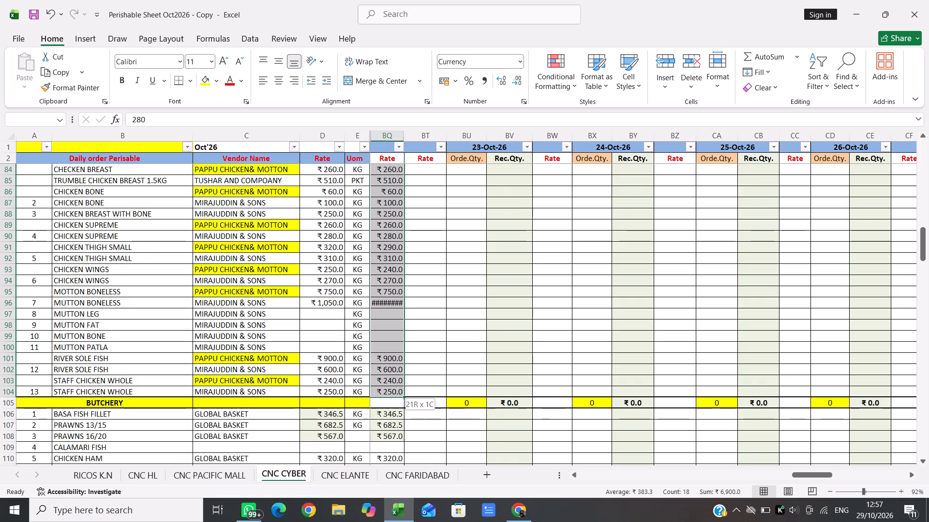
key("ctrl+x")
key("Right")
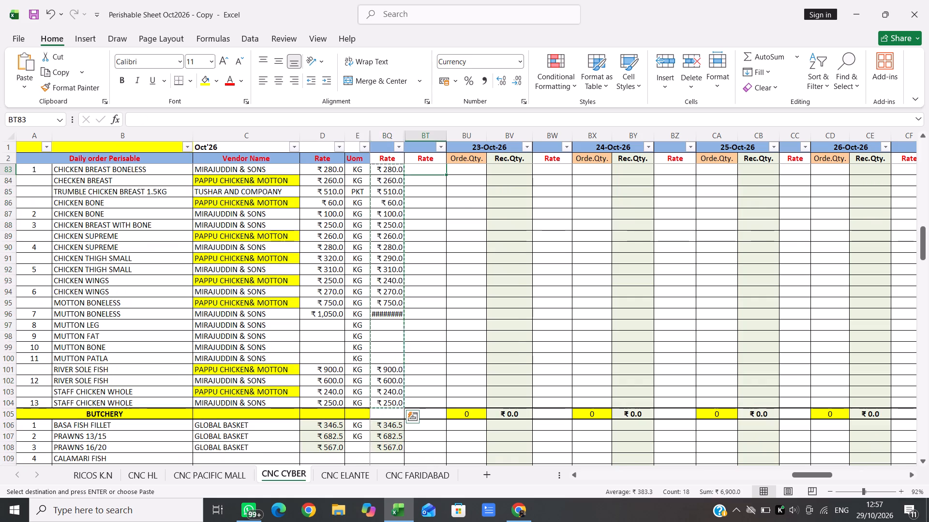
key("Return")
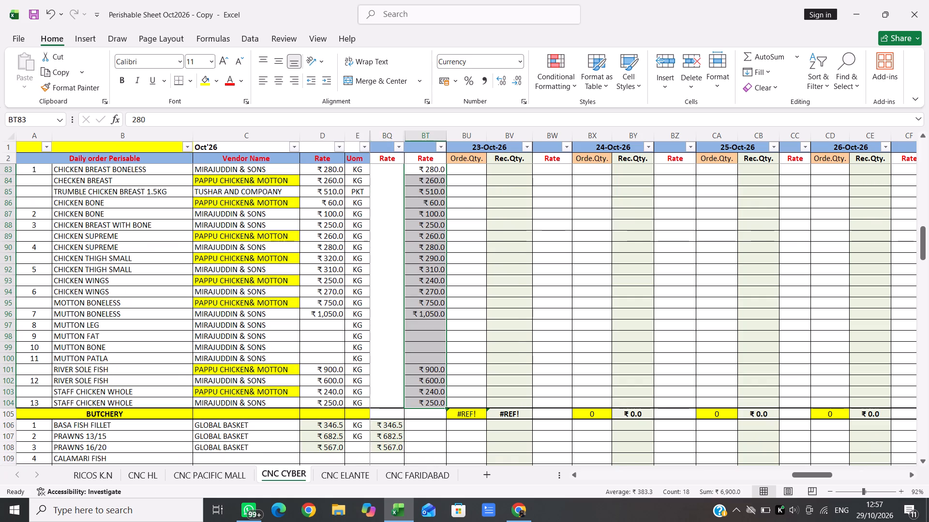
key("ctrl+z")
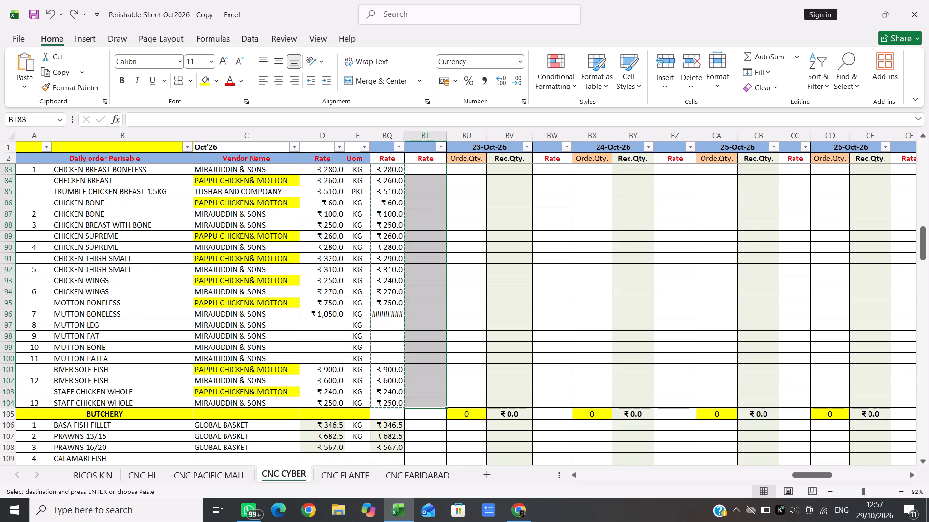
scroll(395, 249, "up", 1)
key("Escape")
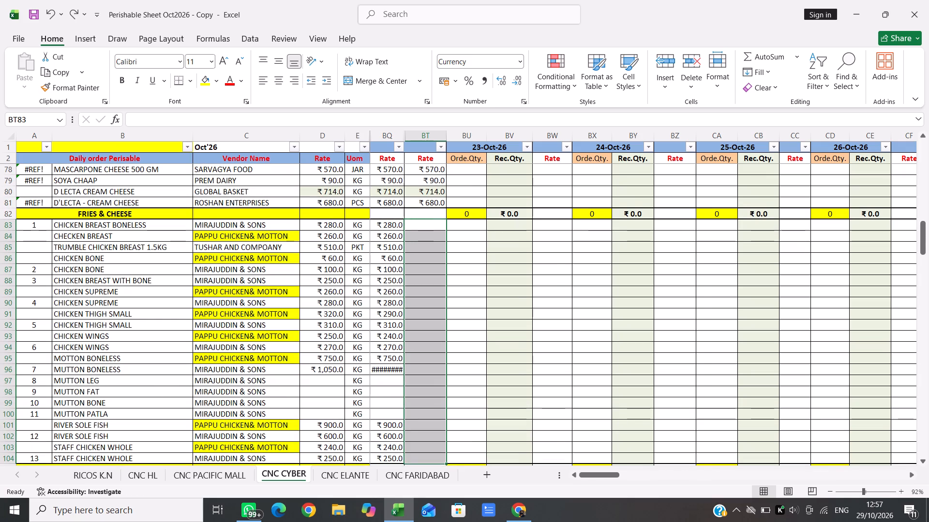
Copy the butchery rates in BQ83:BQ104 into the 22-Oct-26 Rate column, starting at BT83.
left_click(386, 221)
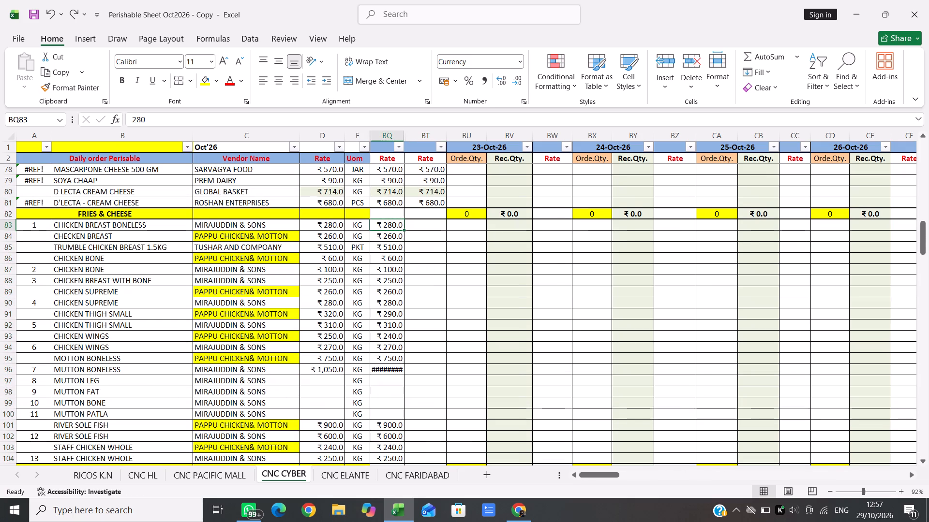
key("shift+Down")
key("shift+Down")
key("shift+Down")
key("shift+Down")
key("shift+Down")
key("shift+Down")
key("shift+Down")
key("shift+Down")
key("shift+Down")
key("shift+Down")
key("shift+Down")
key("shift+Down")
key("shift+Down")
key("shift+Down")
key("shift+Down")
key("shift+Down")
key("shift+Down")
key("shift+Down")
key("shift+Down")
key("shift+Down")
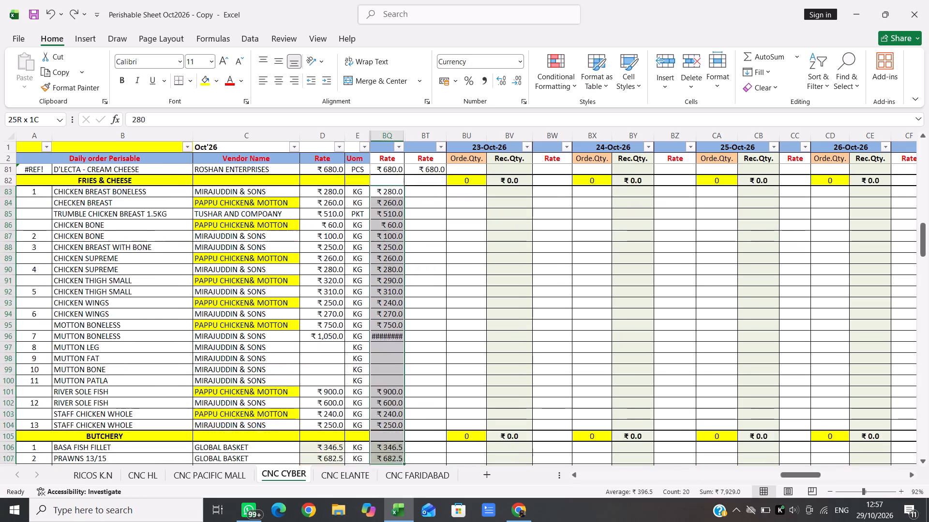
key("shift+Up")
key("shift+Up")
key("shift+Up")
key("shift+Up")
key("shift+Up")
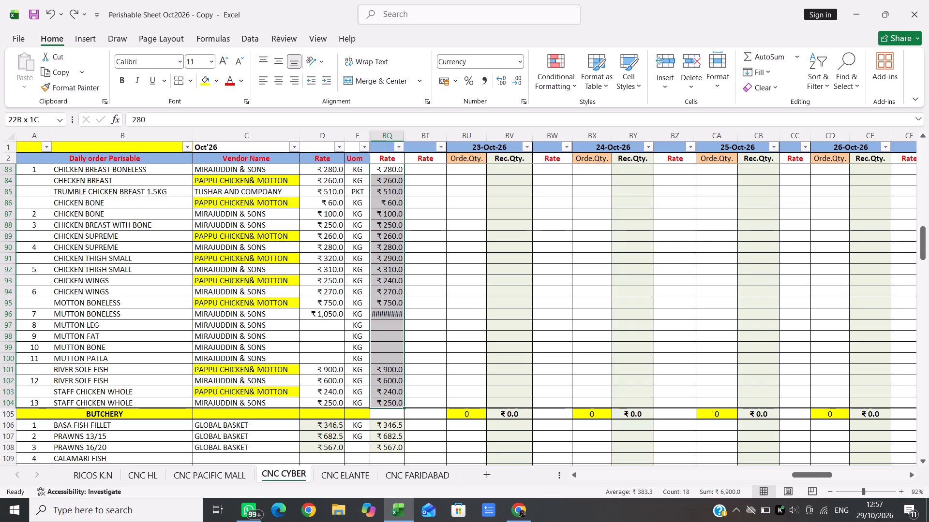
key("ctrl+c")
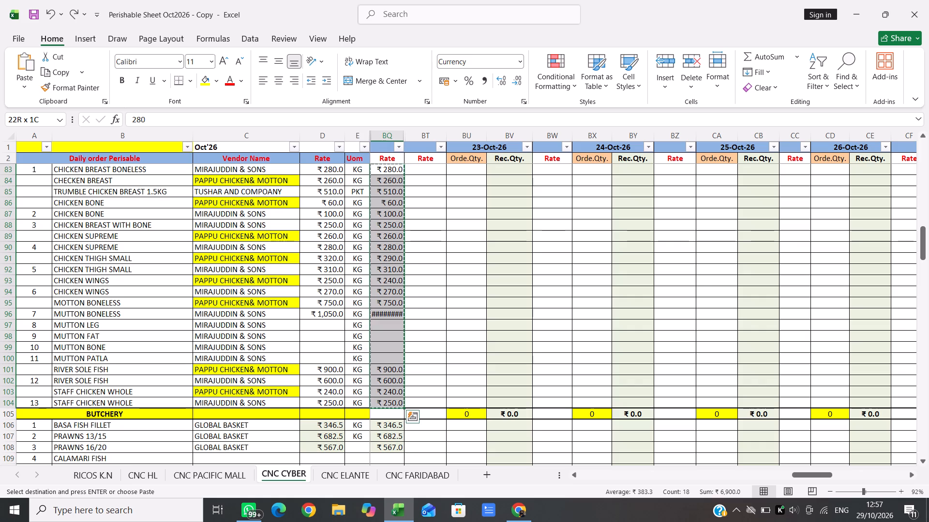
key("Right")
key("Return")
Copy the sea food and cold cut rates in BQ106:BQ118 into the 22-Oct-26 Rate column, starting at BT106.
scroll(386, 221, "down", 2)
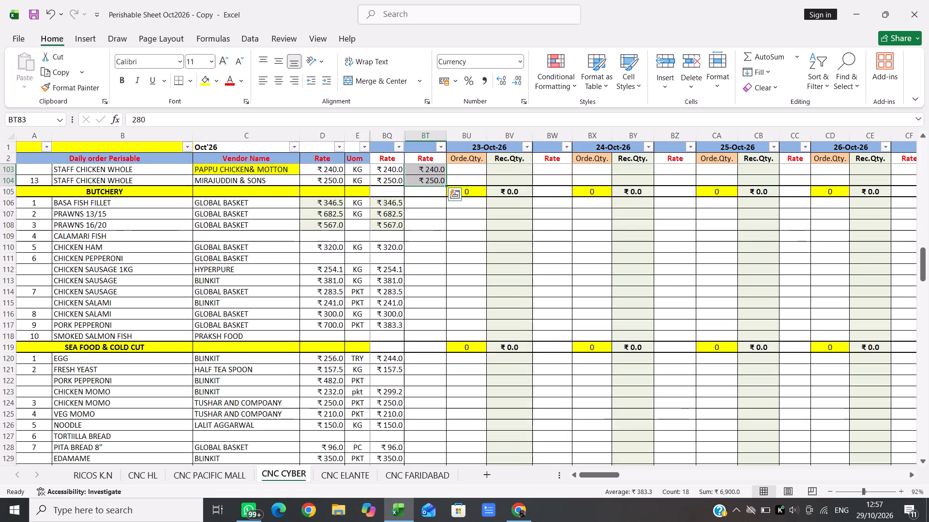
left_click(389, 202)
key("shift+Down")
key("shift+Down")
key("shift+Down")
key("shift+Down")
key("shift+Down")
key("shift+Down")
key("shift+Down")
key("shift+Down")
key("shift+Down")
key("shift+Down")
key("shift+Down")
key("shift+Down")
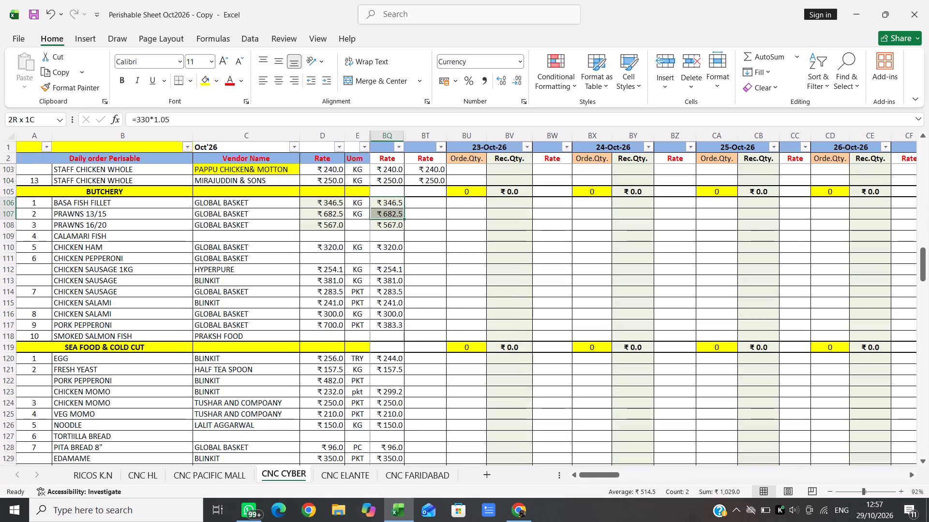
key("ctrl+c")
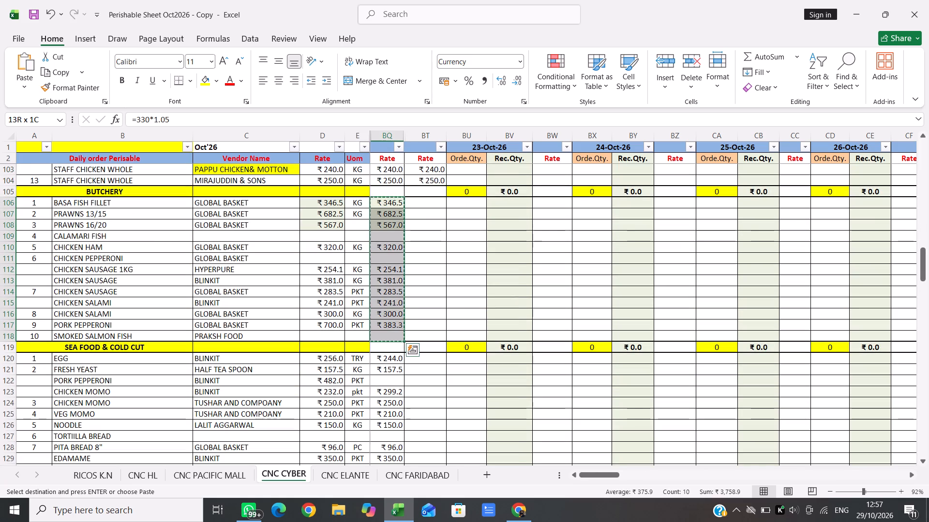
key("Right")
key("Return")
Copy the frozen item rates in BQ120:BQ137 into the 22-Oct-26 Rate column, starting at BT120.
scroll(389, 202, "down", 1)
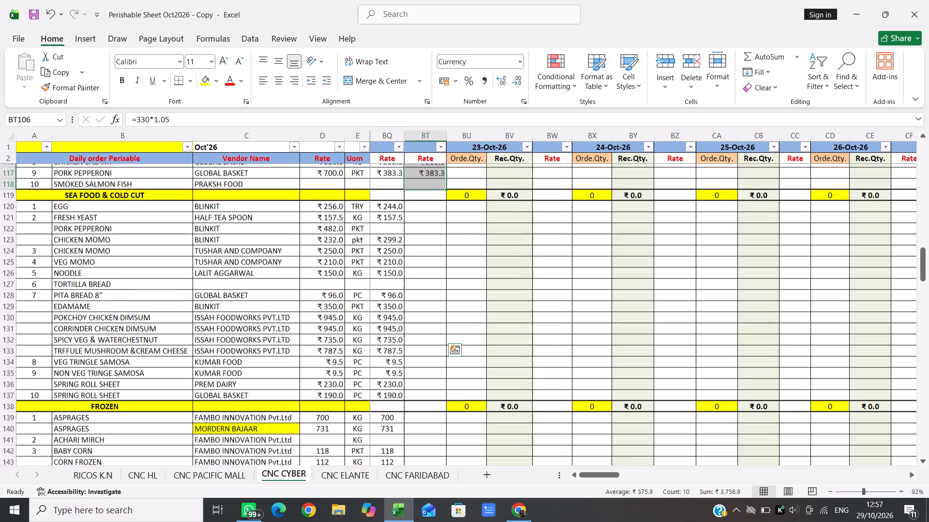
scroll(389, 202, "down", 2)
left_click(392, 211)
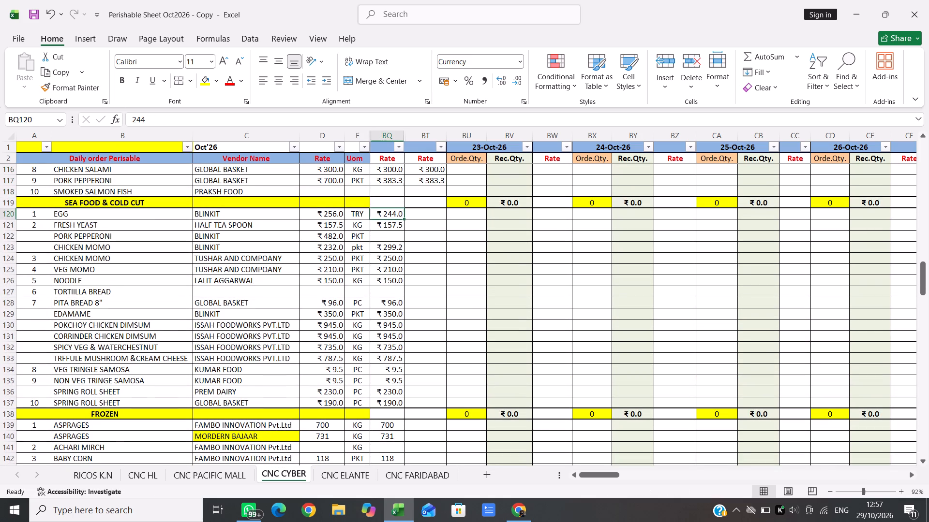
key("shift+Down")
key("shift+Down")
key("shift+Down")
key("shift+Down")
key("shift+Down")
key("shift+Down")
key("shift+Down")
key("shift+Down")
key("shift+Down")
key("shift+Down")
key("shift+Down")
key("shift+Down")
key("shift+Down")
key("shift+Down")
key("shift+Down")
key("shift+Down")
key("shift+Down")
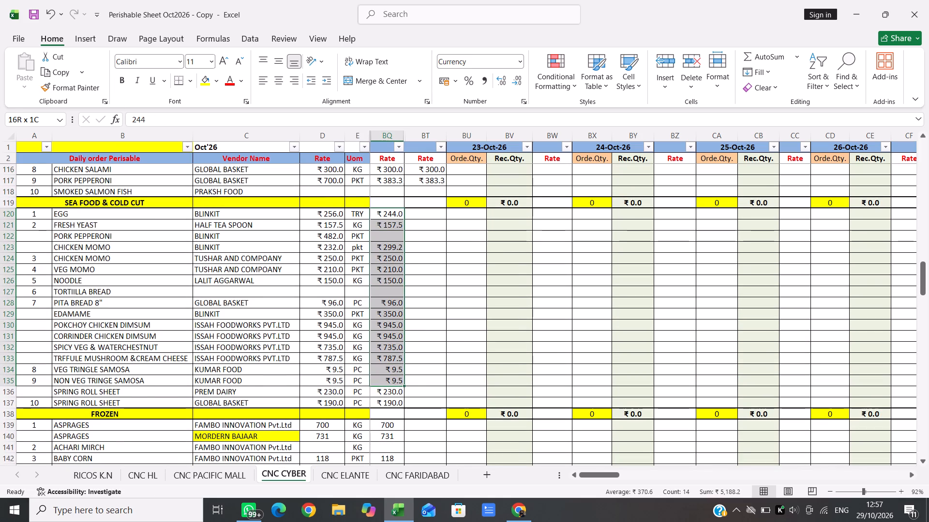
key("shift+Down")
key("ctrl+c")
key("Right")
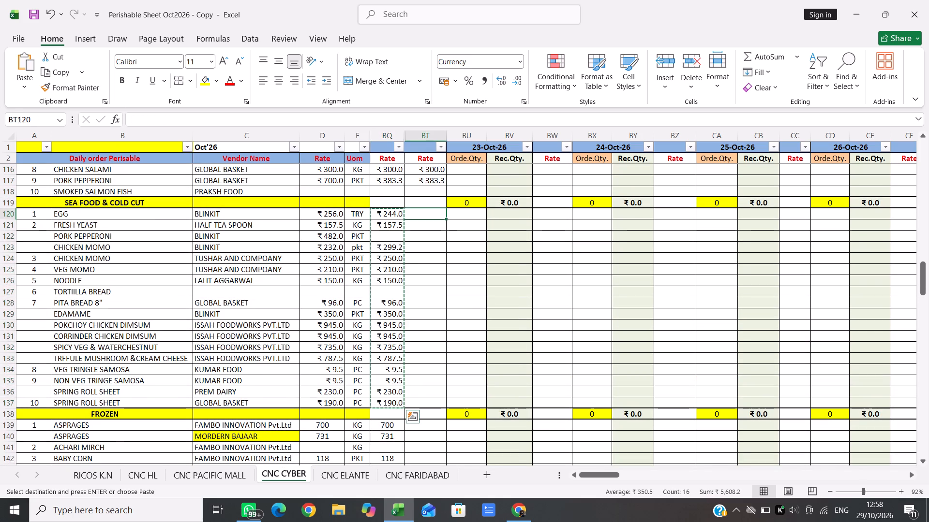
key("Return")
Copy the vegetable and fruit rates in BQ139:BQ258 into the 22-Oct-26 Rate column, starting at BT139.
scroll(392, 211, "down", 2)
left_click(382, 272)
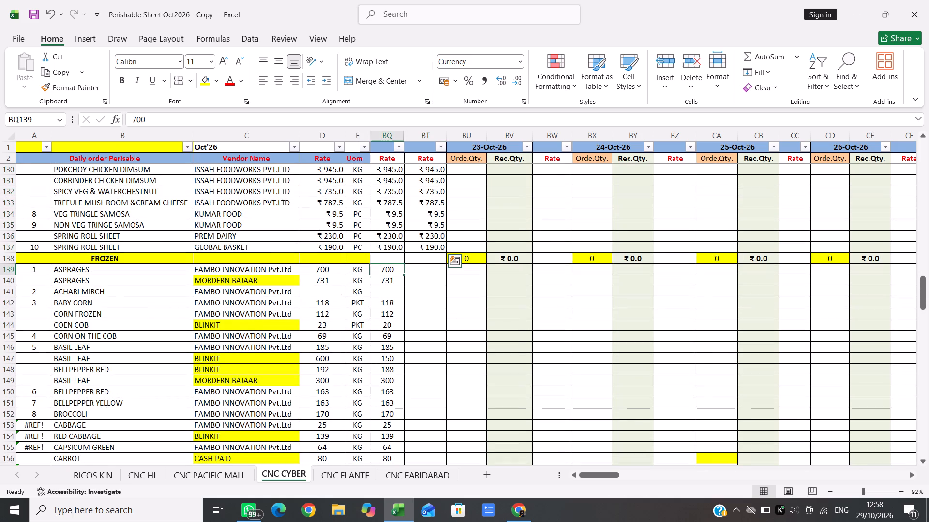
key("shift+Down")
key("shift+Down")
key("shift+Down")
key("shift+Down")
key("shift+Down")
key("shift+Down")
key("shift+Down")
key("shift+Down")
key("shift+Down")
key("shift+Down")
key("shift+Down")
key("shift+Down")
key("shift+Down")
key("shift+Down")
key("shift+Down")
key("shift+Down")
key("shift+Down")
key("shift+Down")
key("shift+Down")
key("shift+Down")
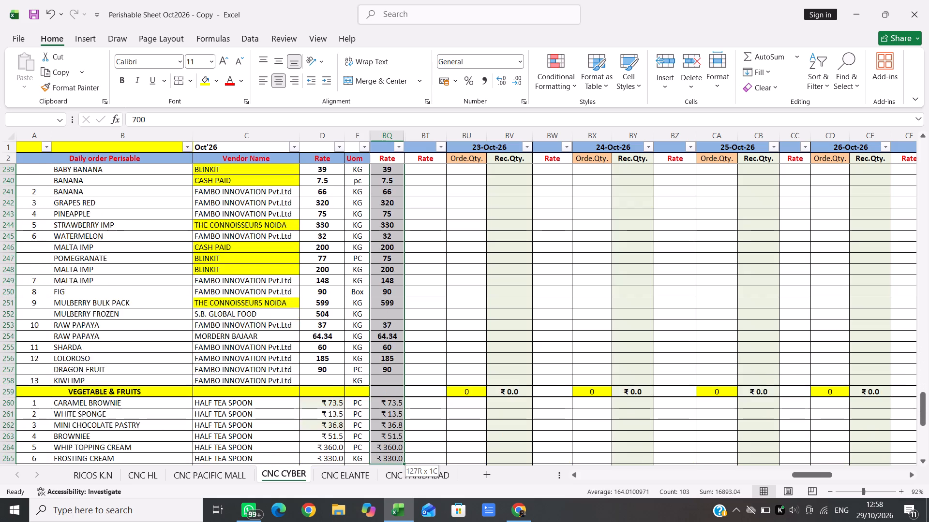
key("shift+Up")
key("shift+Up")
key("shift+Up")
key("shift+Up")
key("shift+Up")
key("shift+Up")
key("shift+Up")
key("shift+Up")
key("shift+Up")
key("shift+Up")
key("shift+Down")
key("shift+Down")
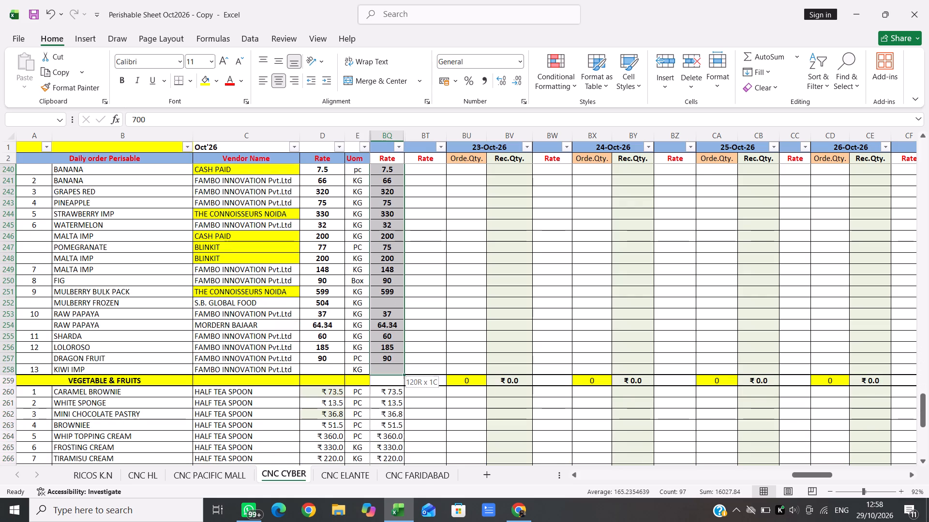
key("ctrl+c")
key("Right")
key("Return")
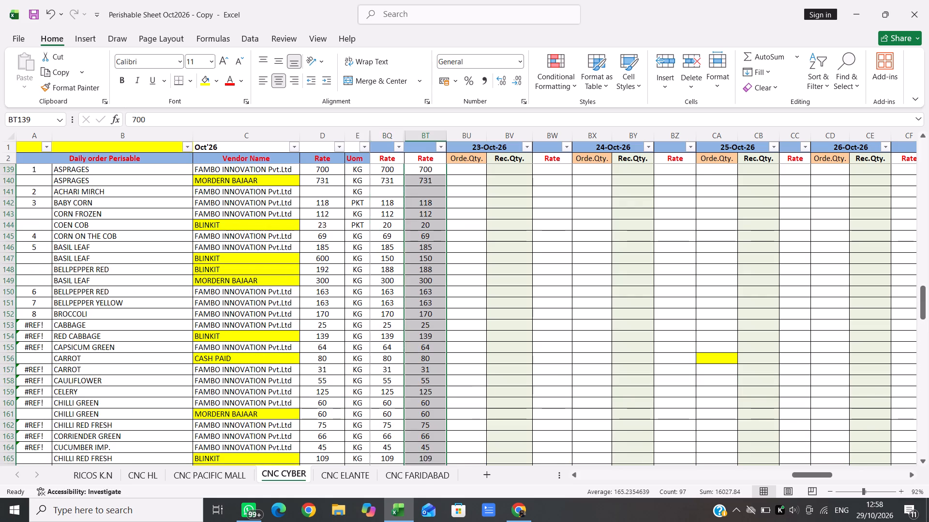
Copy the bakery rates in BQ260:BQ289 into the 22-Oct-26 Rate column, starting at BT260.
scroll(382, 272, "down", 7)
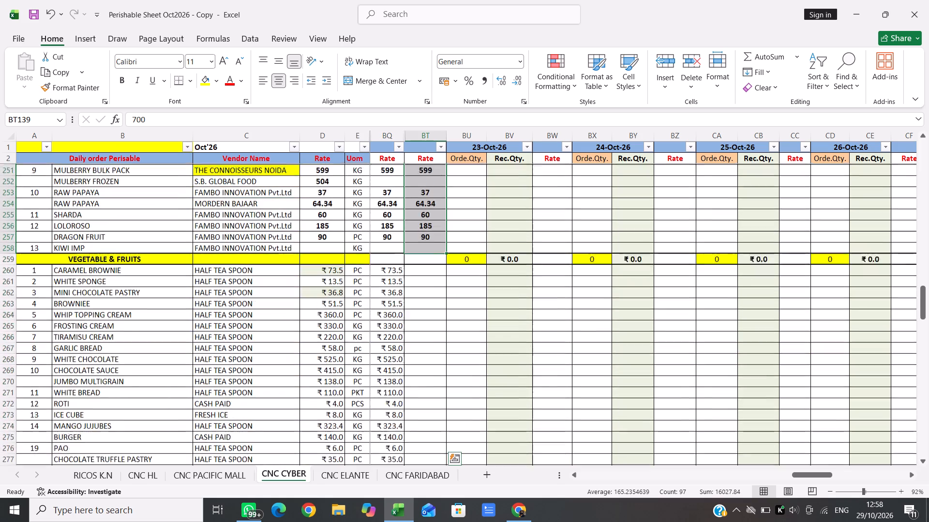
scroll(382, 272, "down", 4)
left_click(392, 279)
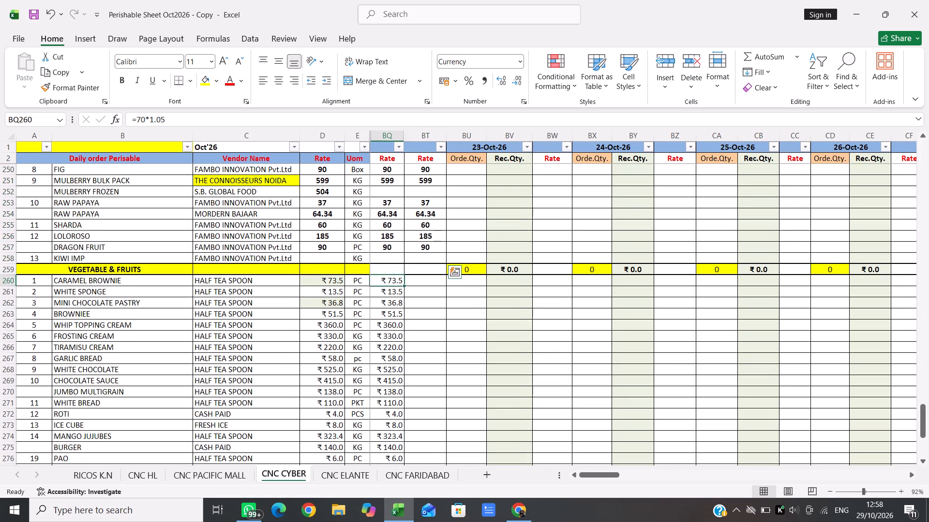
key("shift+Down")
key("shift+Down")
key("shift+Down")
key("shift+Down")
key("shift+Down")
key("shift+Down")
key("shift+Down")
key("shift+Down")
key("shift+Down")
key("shift+Down")
key("shift+Down")
key("shift+Down")
key("shift+Down")
key("shift+Down")
key("shift+Down")
key("shift+Down")
key("shift+Down")
key("shift+Down")
key("shift+Down")
key("shift+Down")
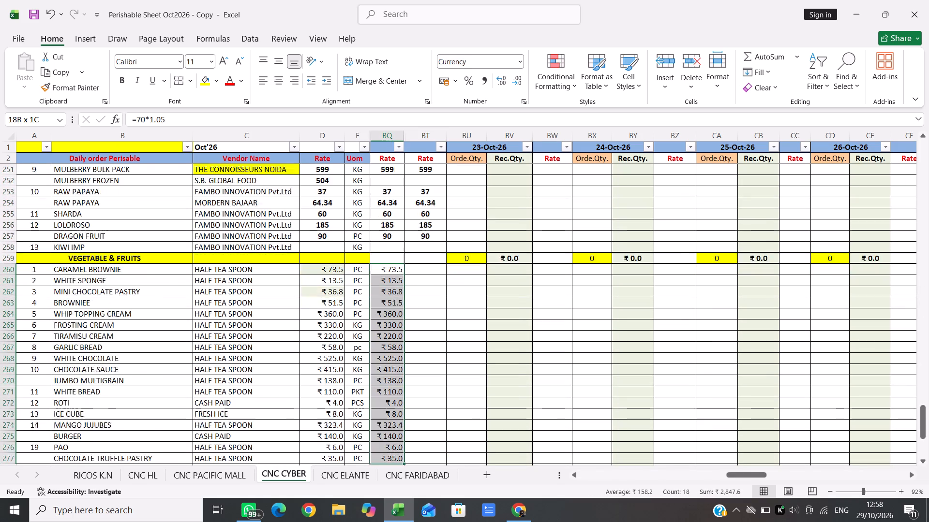
key("shift+Up")
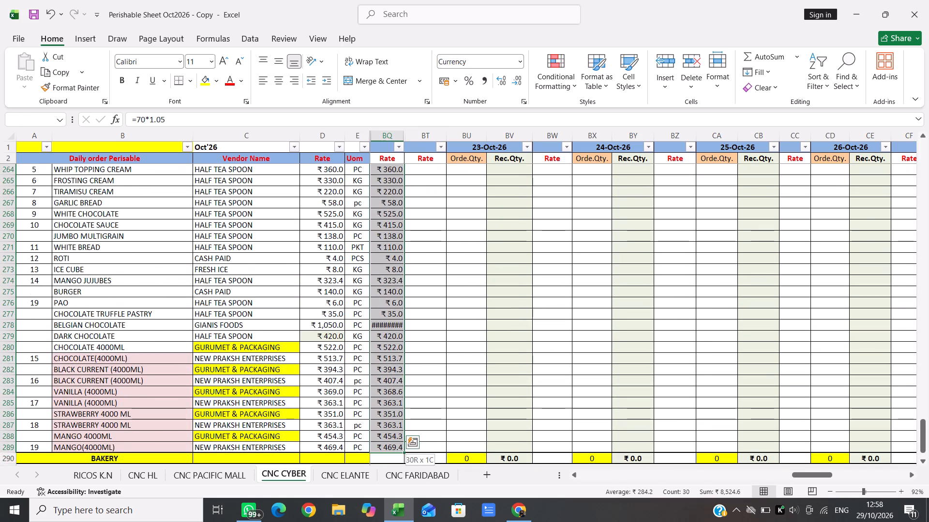
key("ctrl+c")
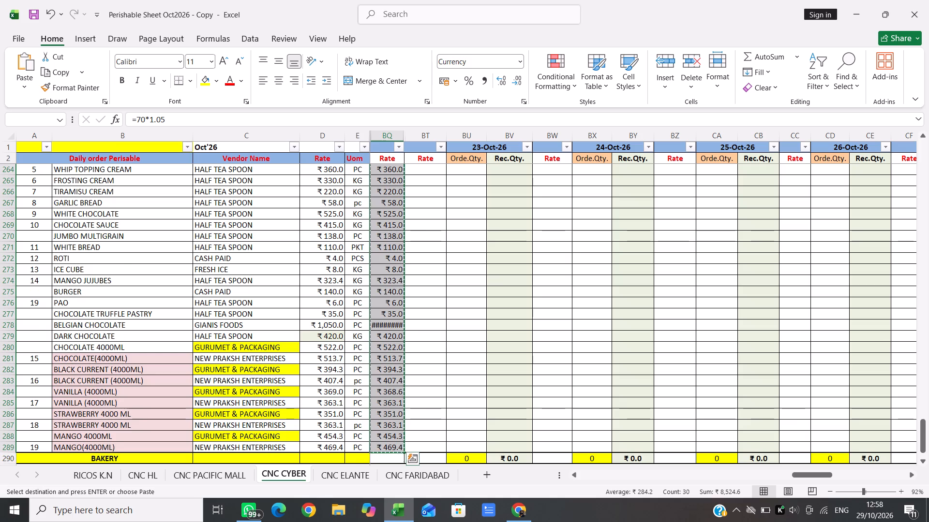
key("Right")
key("Return")
Hide the earlier Rate column BQ on the CNC CYBER sheet, leaving the 22-Oct-26 Rate column beside Uom.
scroll(392, 279, "down", 4)
scroll(392, 279, "up", 6)
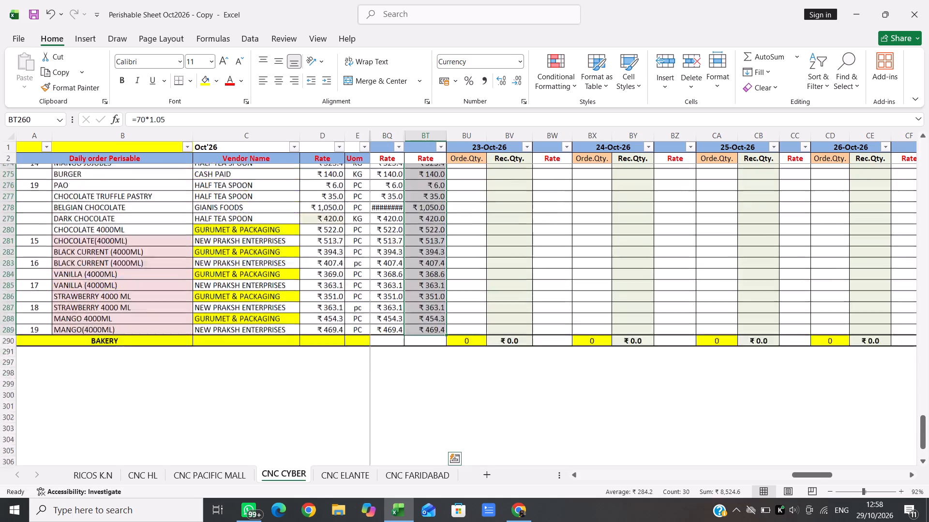
scroll(392, 279, "up", 13)
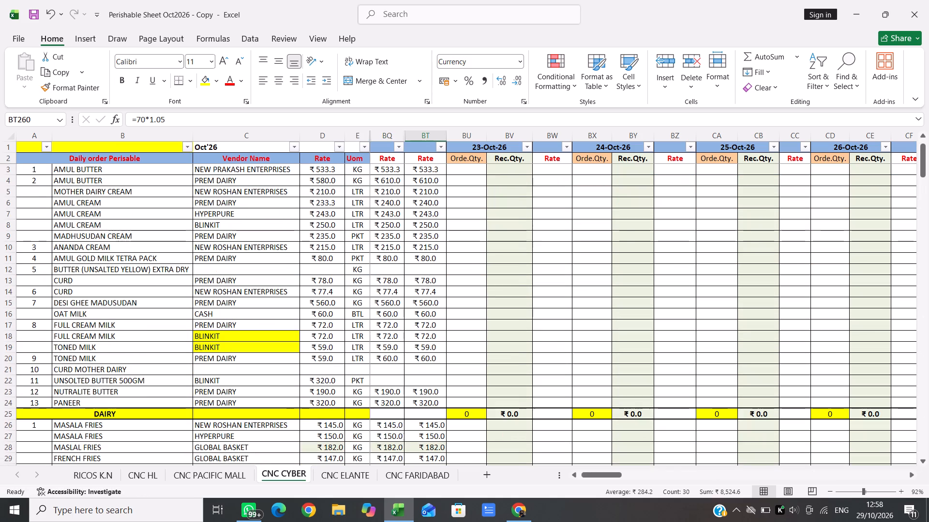
left_click(388, 135)
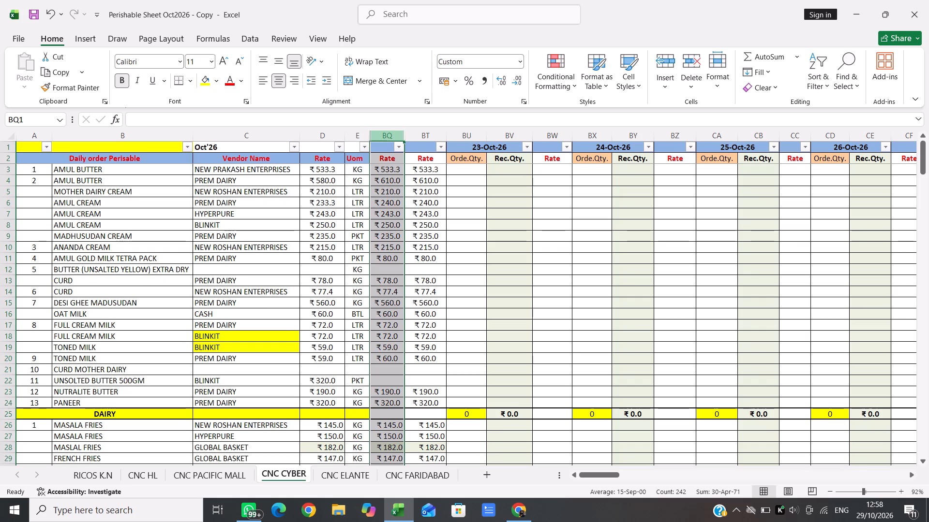
right_click(388, 135)
left_click(419, 340)
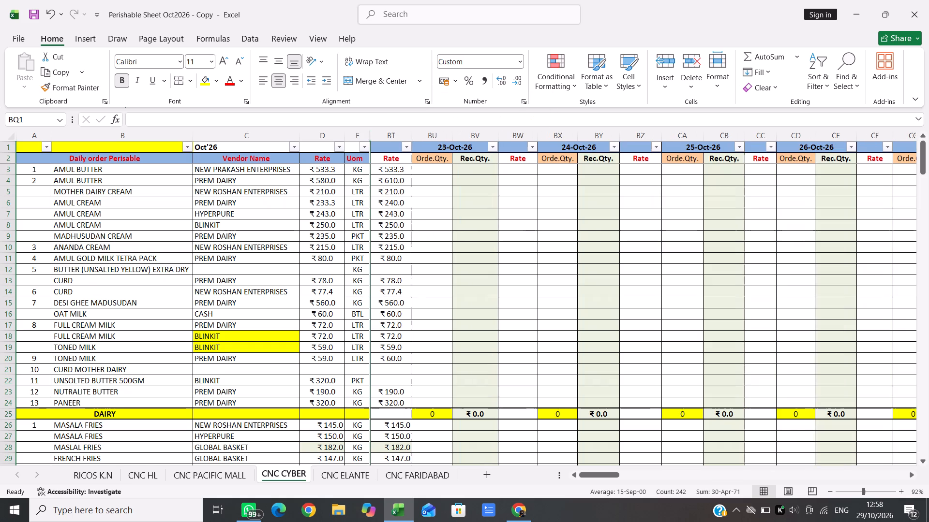
left_click(440, 242)
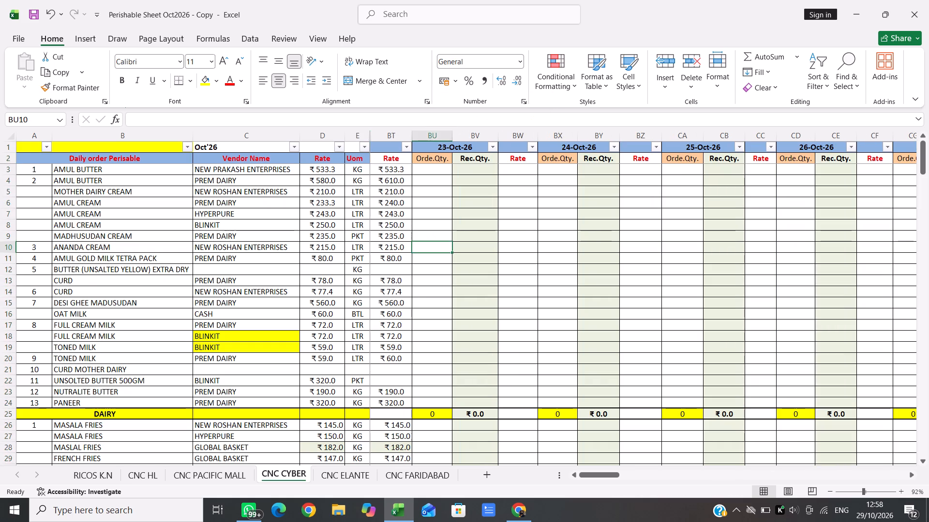
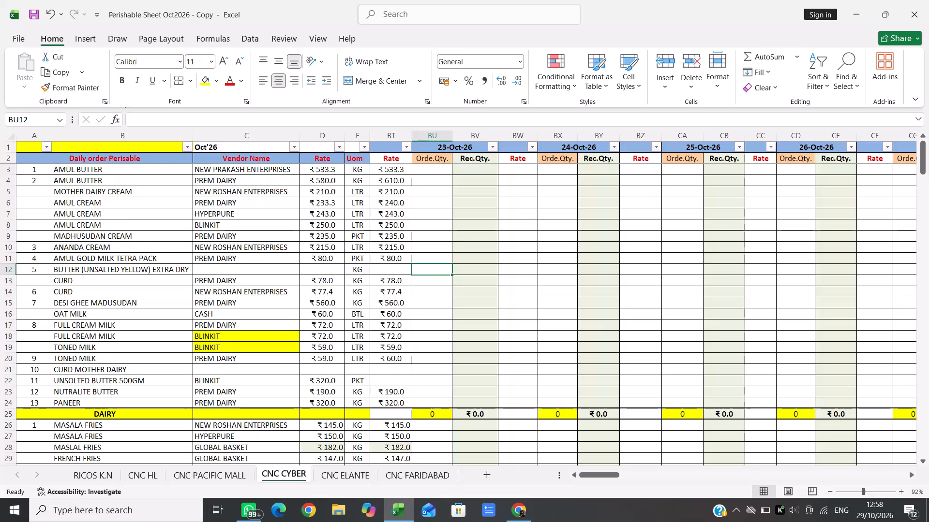
Review the 22-Oct-26 Rate column against the item rates down the CNC CYBER sheet to the bakery section.
scroll(439, 266, "down", 7)
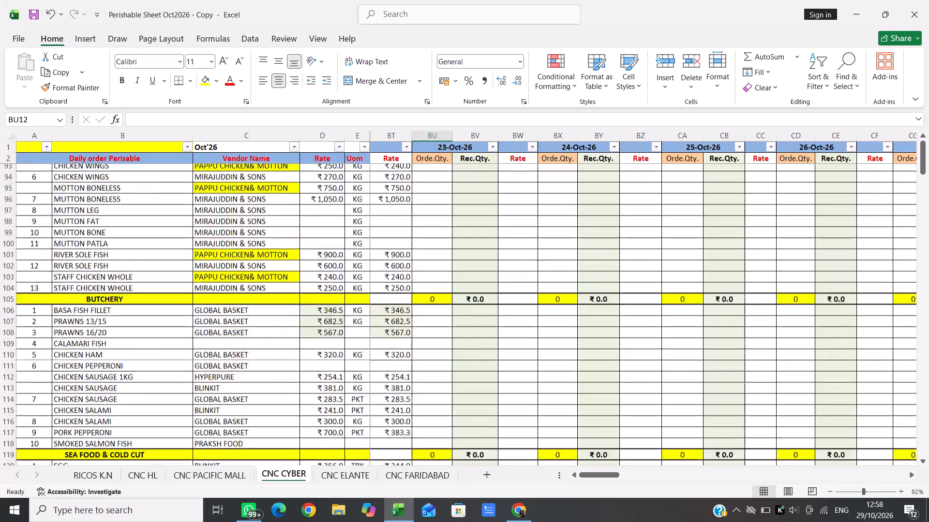
scroll(439, 266, "down", 5)
left_click(439, 266)
scroll(439, 266, "down", 3)
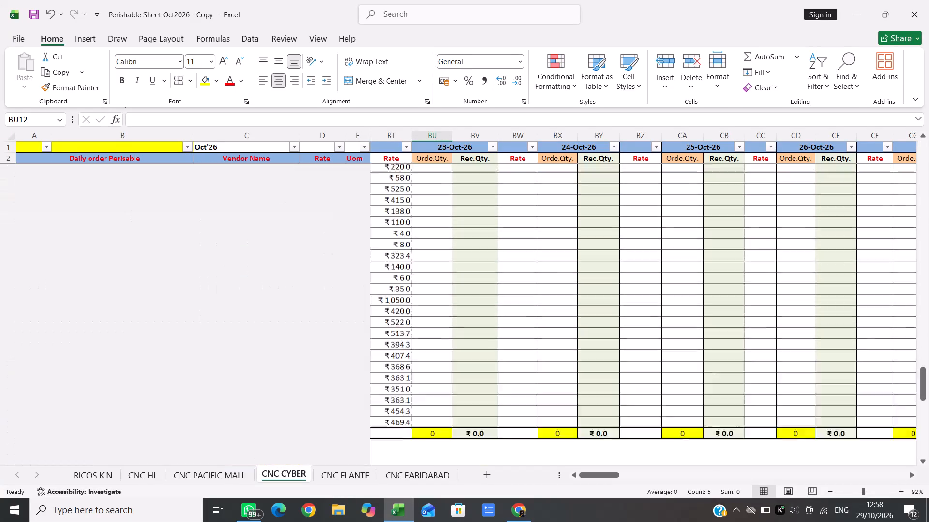
scroll(439, 266, "down", 2)
scroll(439, 266, "up", 2)
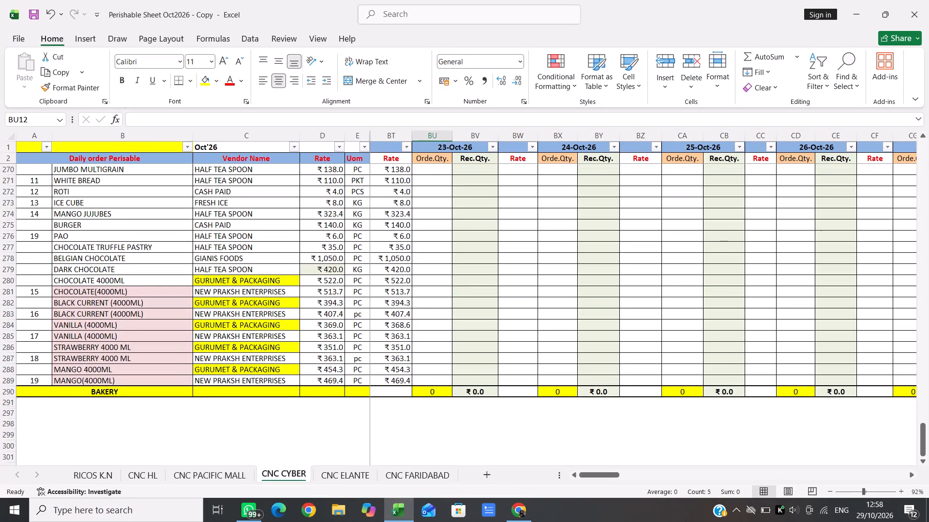
scroll(364, 231, "up", 1)
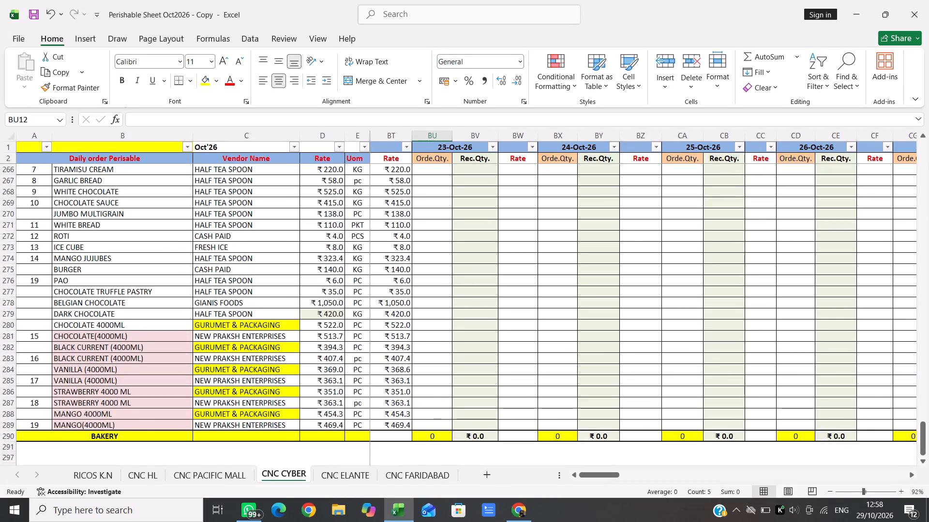
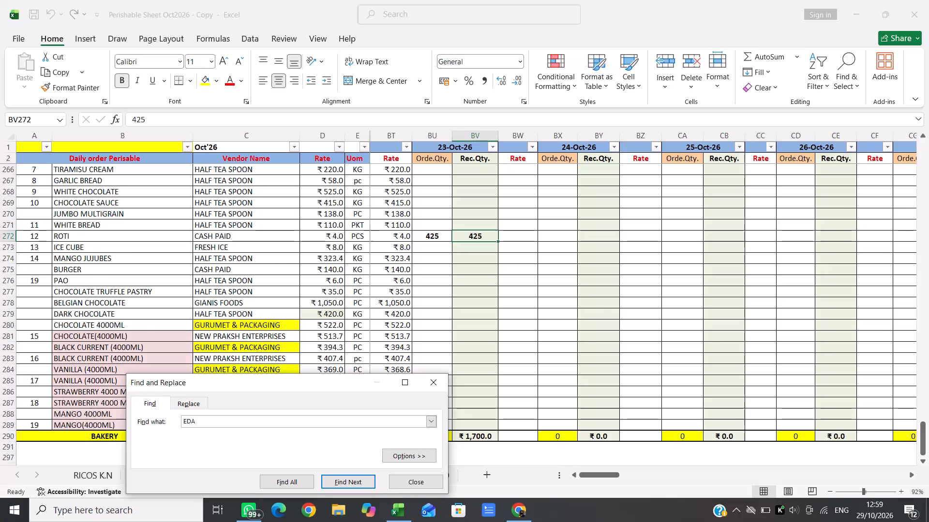
Search the CNC CYBER sheet for EDA and go along the EDAMAME row to the Rate cell just before 23-Oct-26.
key("Return")
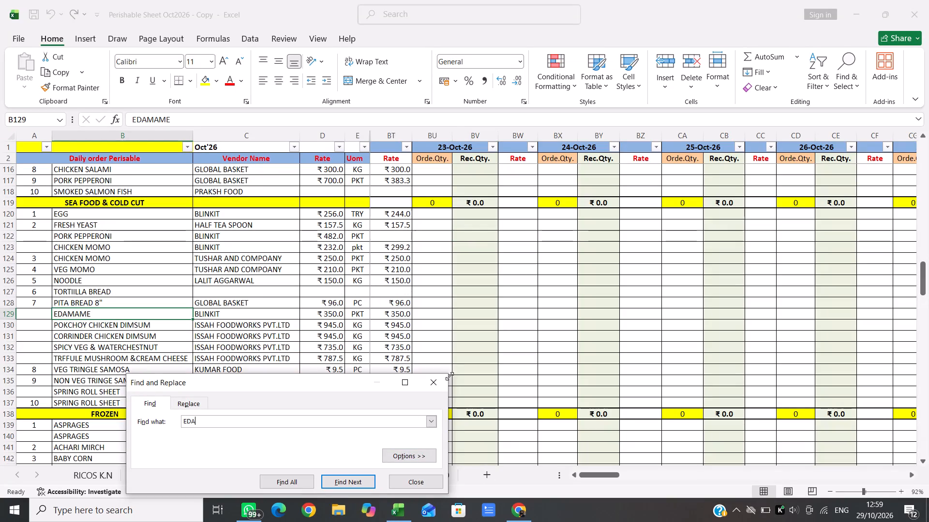
left_click(442, 379)
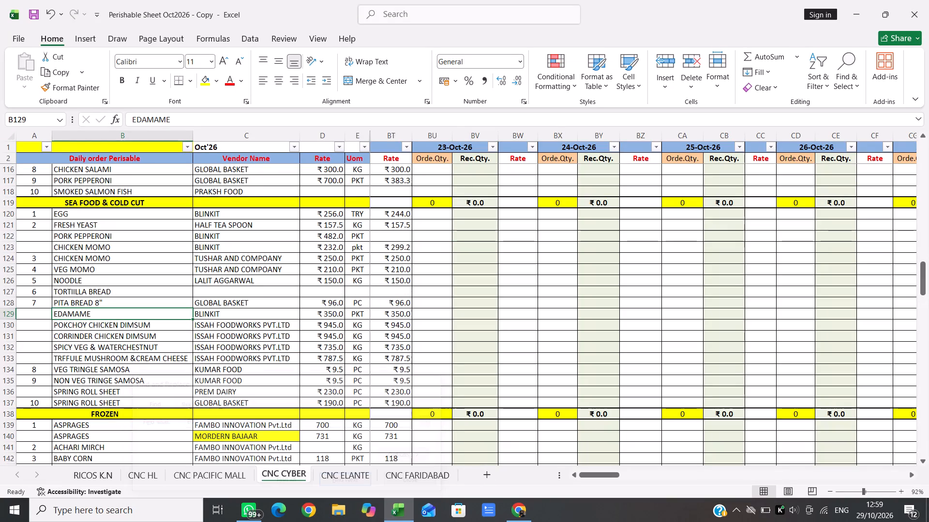
key("Right")
key("Right")
key("Right")
key("Right")
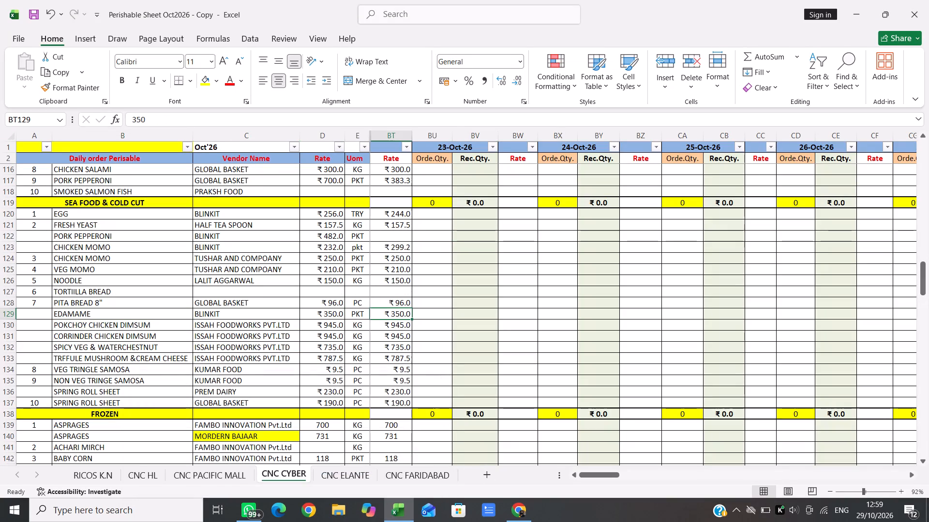
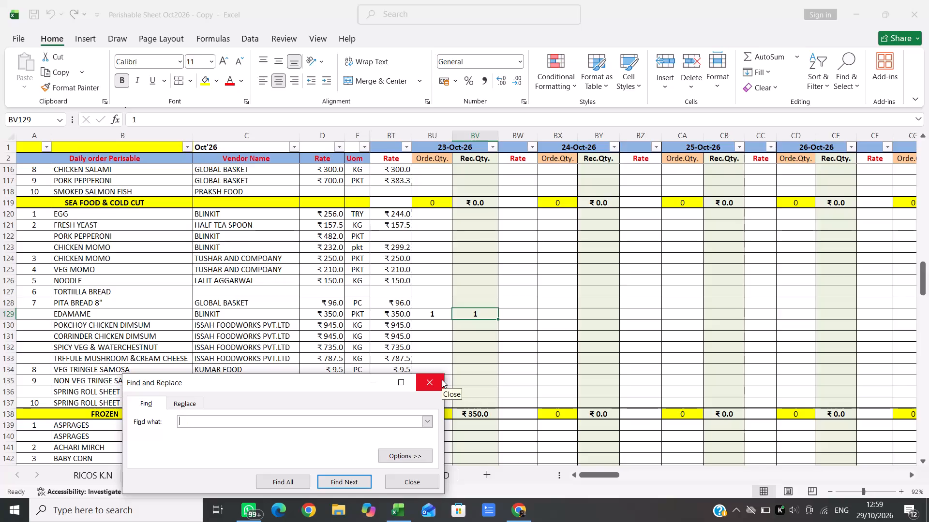
Search the CNC CYBER sheet for EGG and go along the EGG row to its 23-Oct-26 Orde.Qty. cell.
type("EGG")
key("Return")
left_click(425, 386)
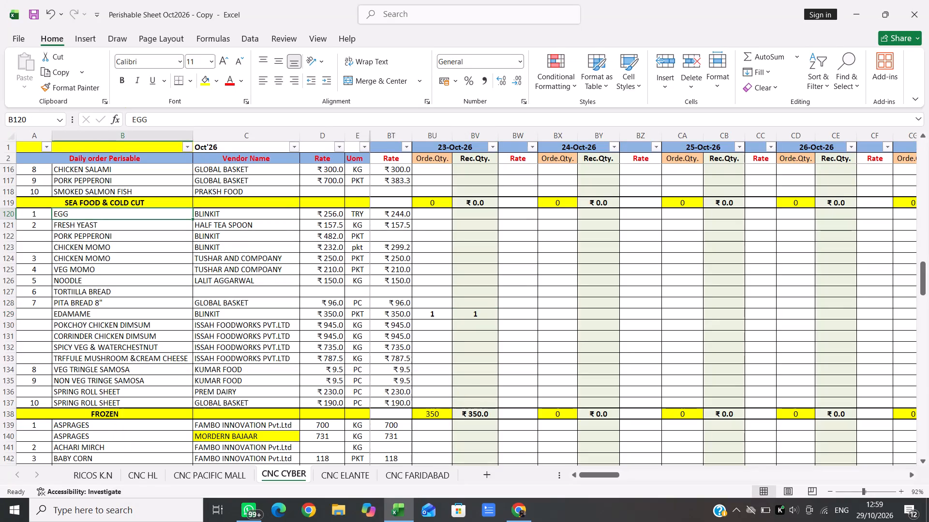
key("Right")
key("Right")
key("Right")
key("Right")
key("Right")
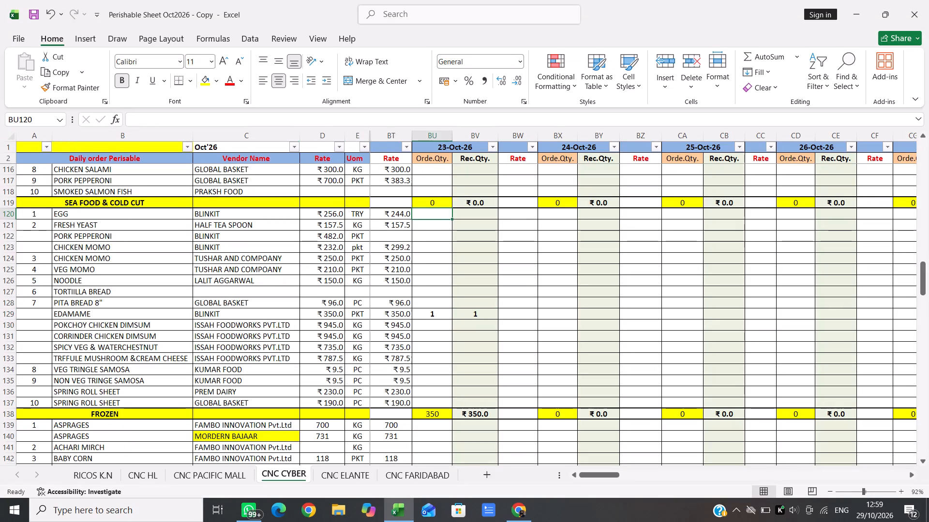
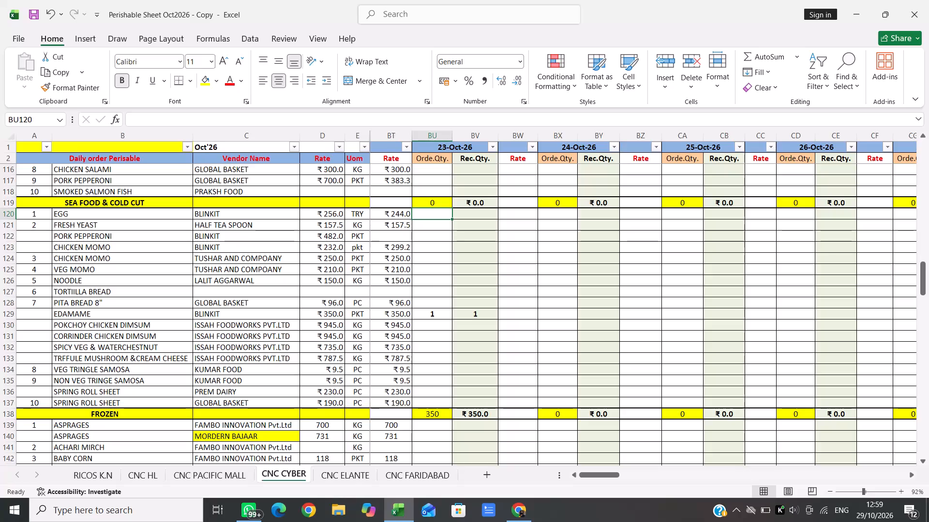
Set the EGG row's 23-Oct-26 rate to 274.5 and enter 5 for both its order and received quantities.
left_click(396, 215)
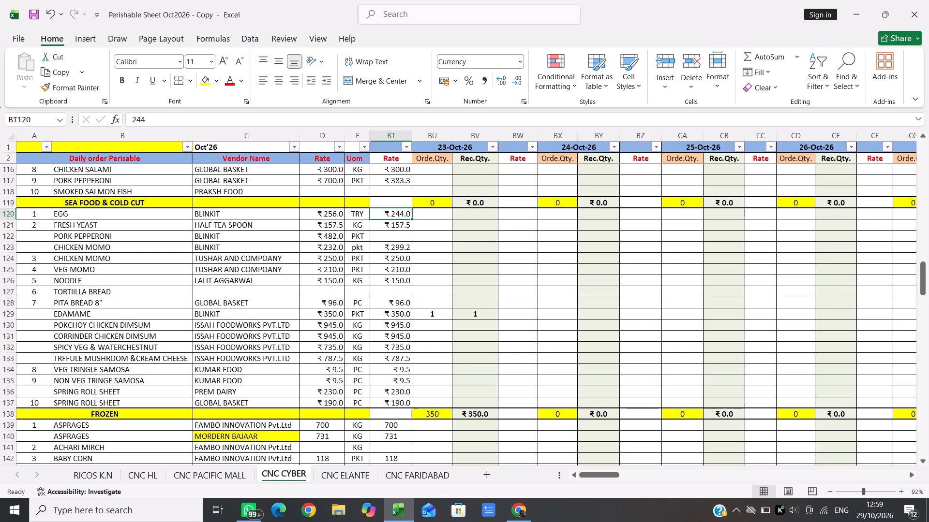
type("274")
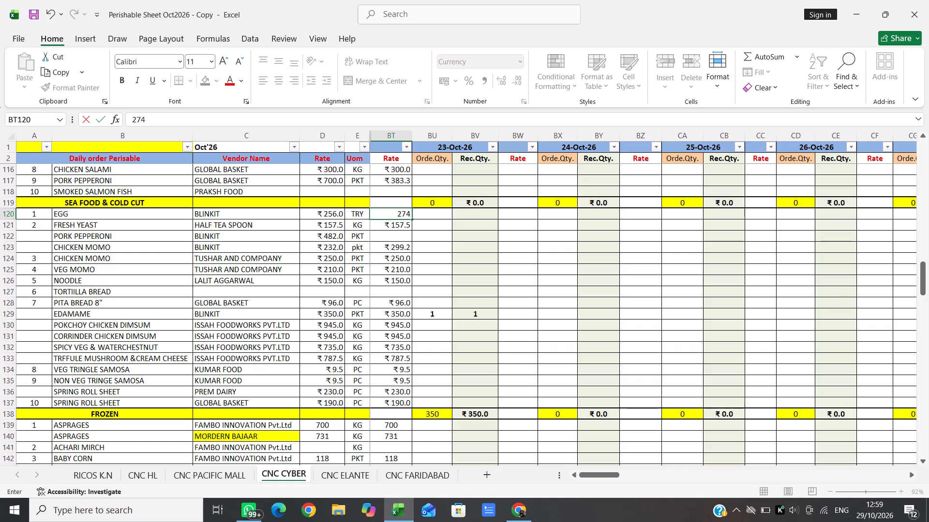
type(".5")
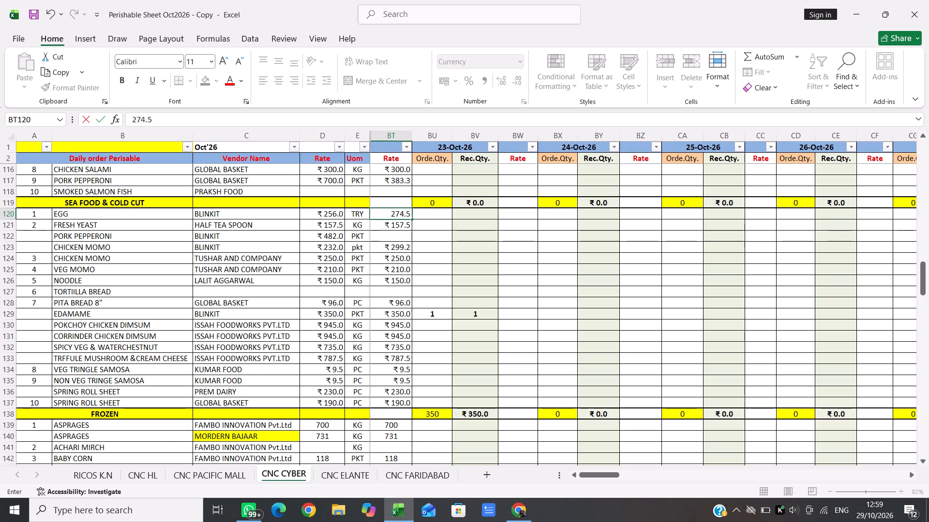
key("0")
key("BackSpace")
key("Right")
key("5")
key("Right")
key("5")
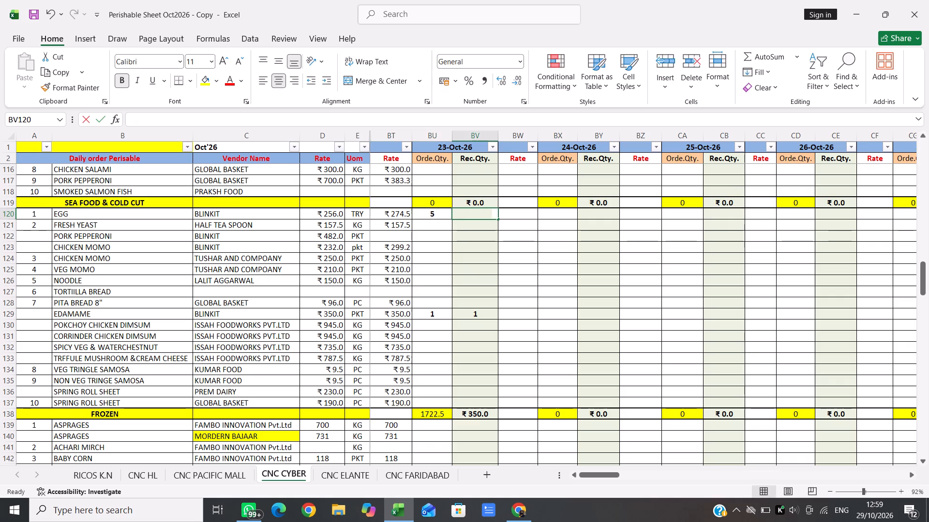
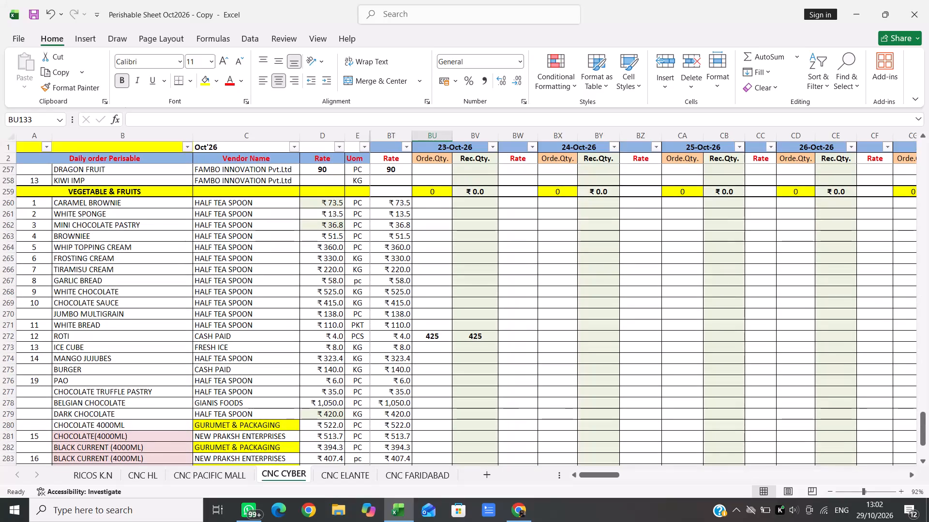
Select the ICE CUBE row's order quantity cell for 23-Oct-26 on the CNC CYBER sheet.
left_click(431, 351)
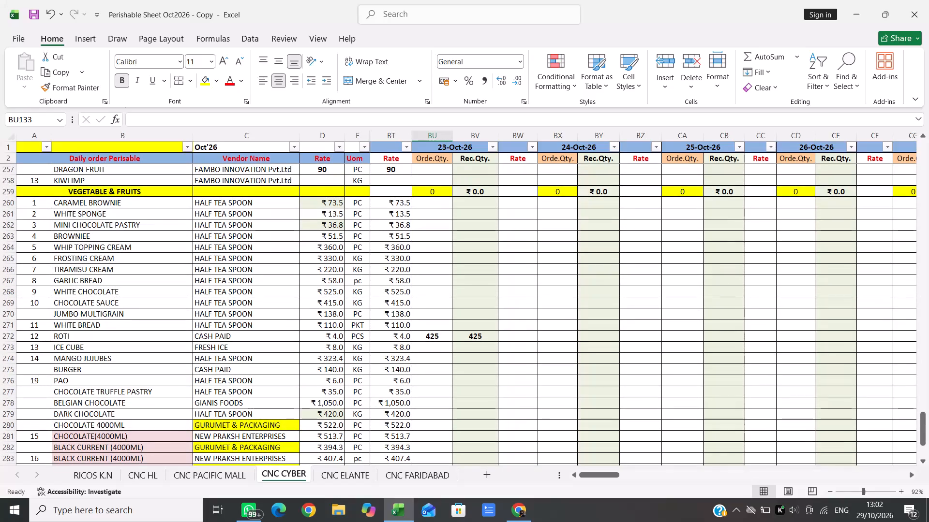
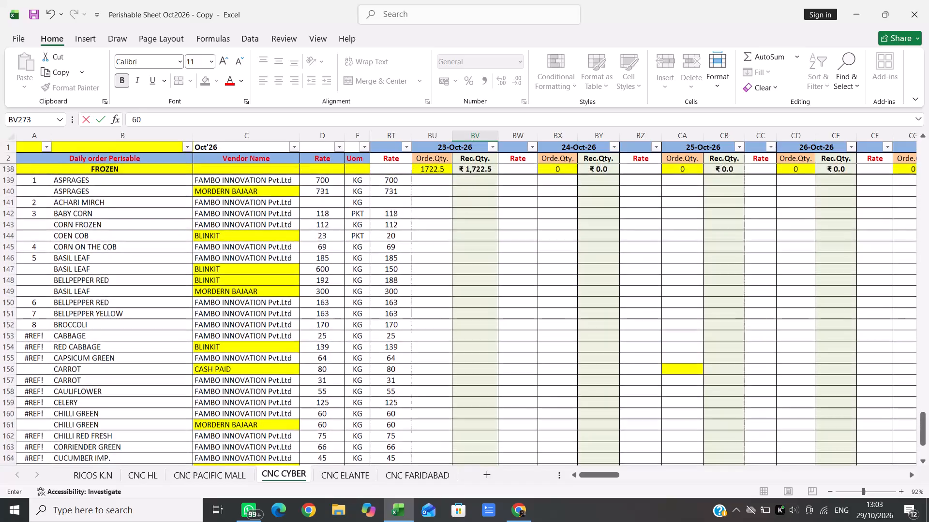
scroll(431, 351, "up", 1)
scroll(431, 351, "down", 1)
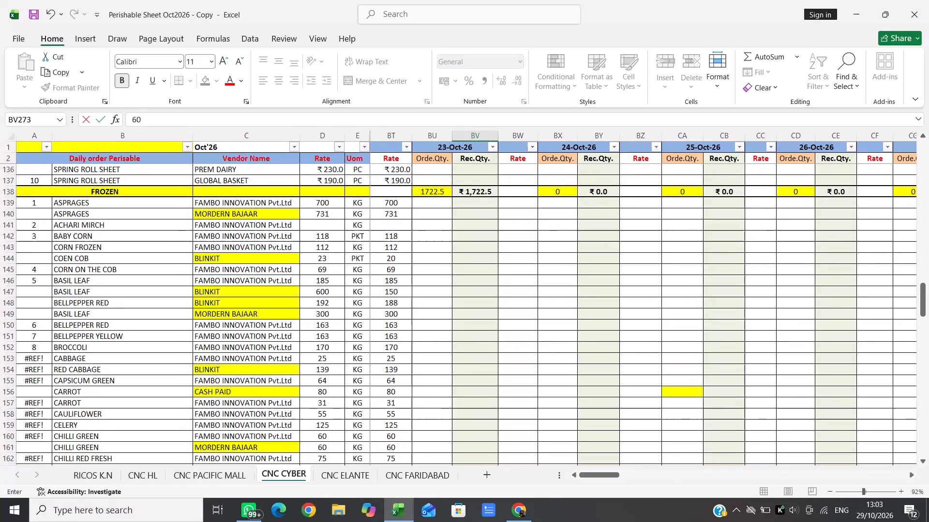
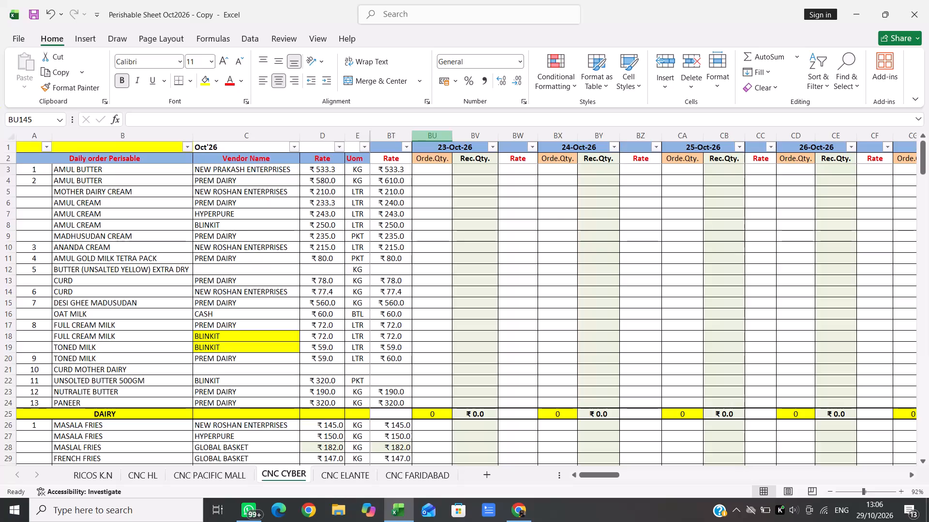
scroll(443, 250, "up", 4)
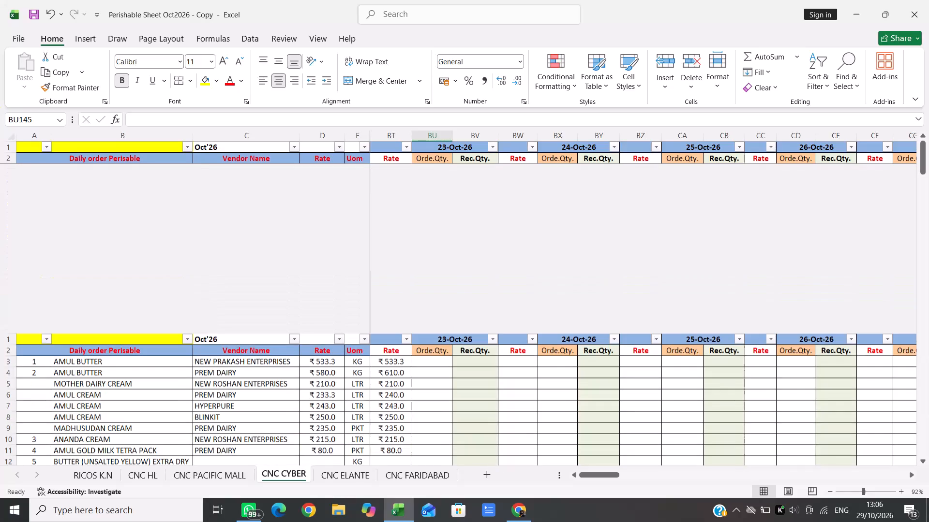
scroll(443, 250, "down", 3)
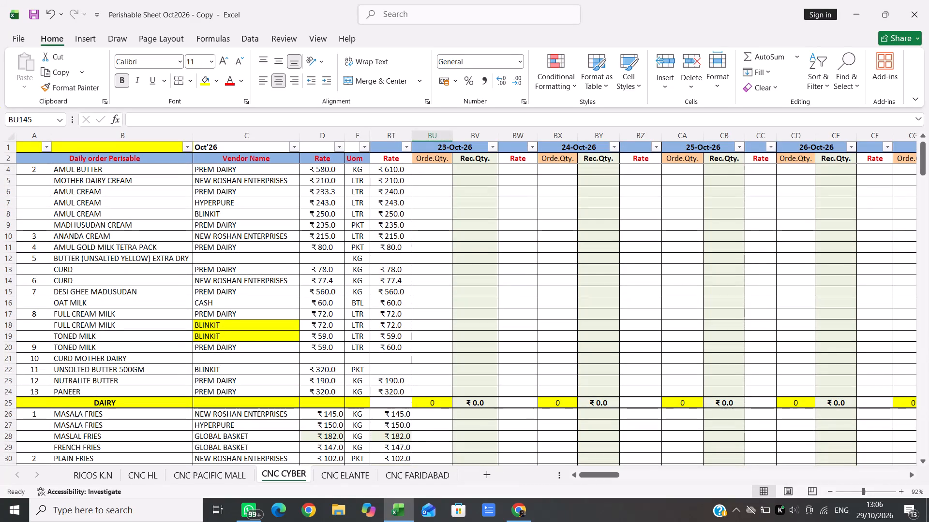
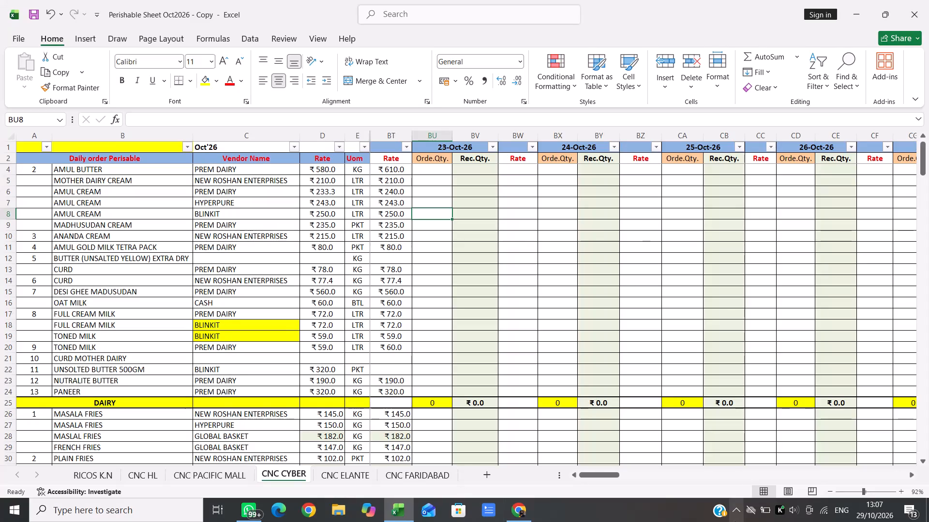
Open the system calendar to check the October 2026 dates.
left_click(873, 505)
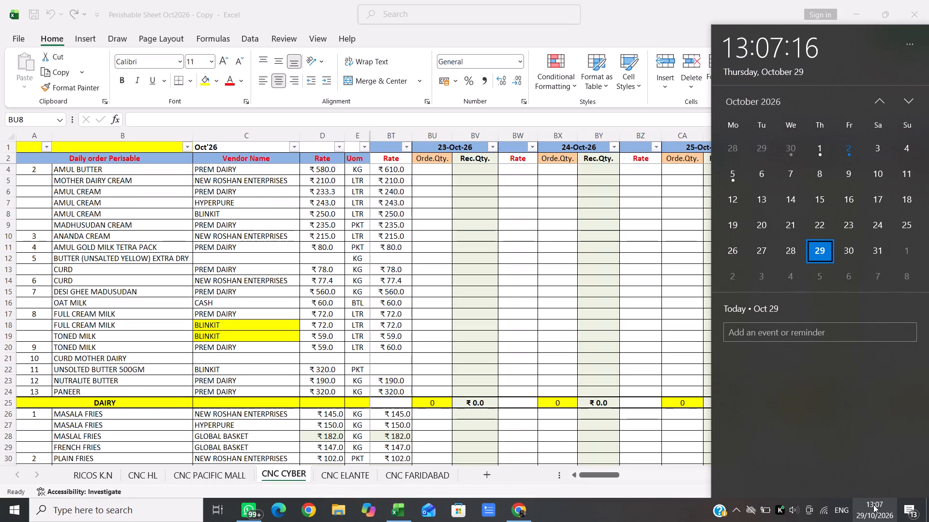
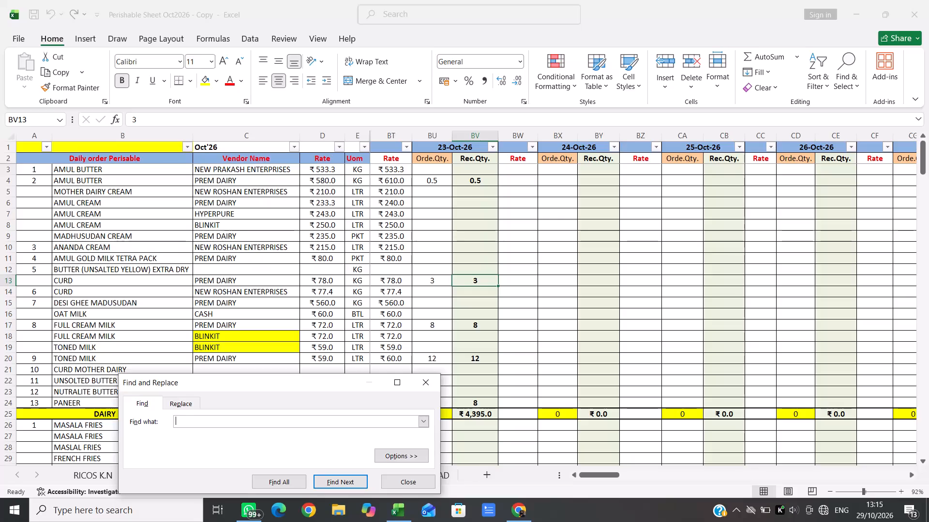
Search the sheet for "amul c" to find PREM DAIRY's AMUL CHEESE TIN (400 GM) and select its 23-Oct-26 order quantity cell.
type("amul c")
key("Return")
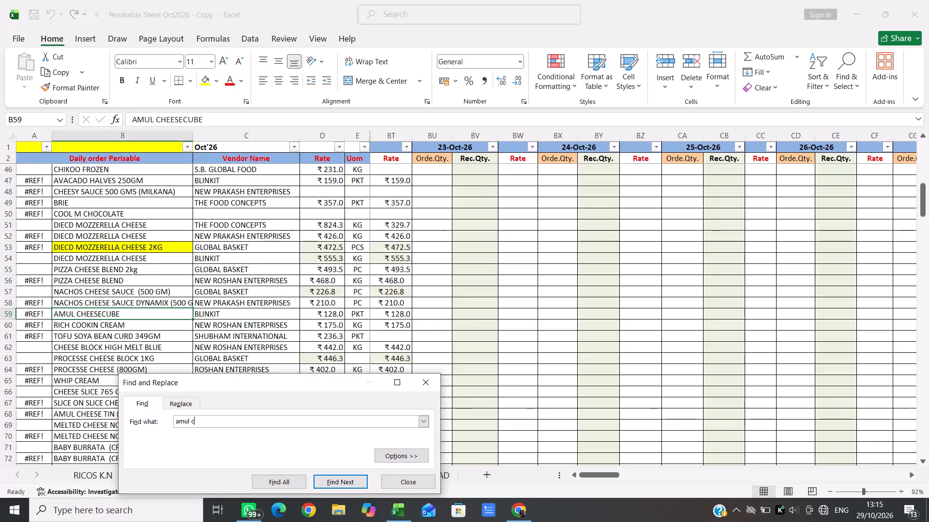
key("Return")
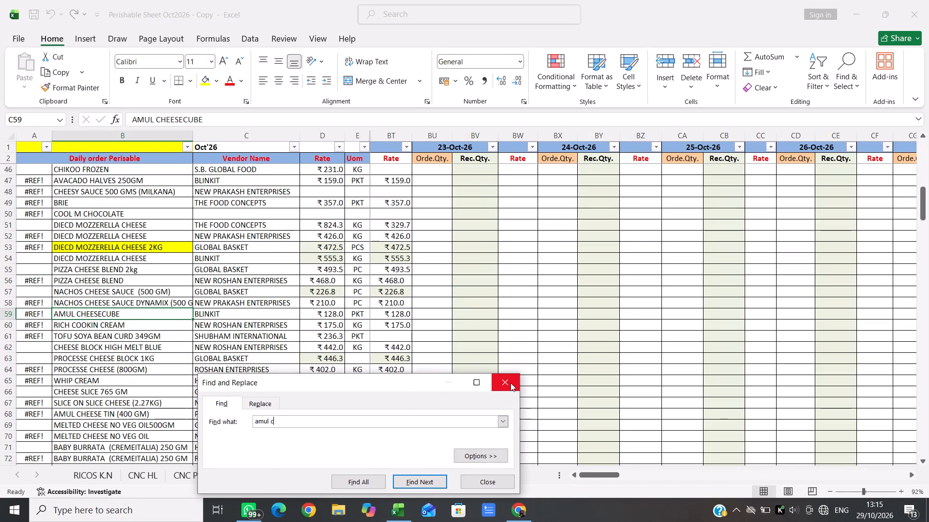
left_click(510, 383)
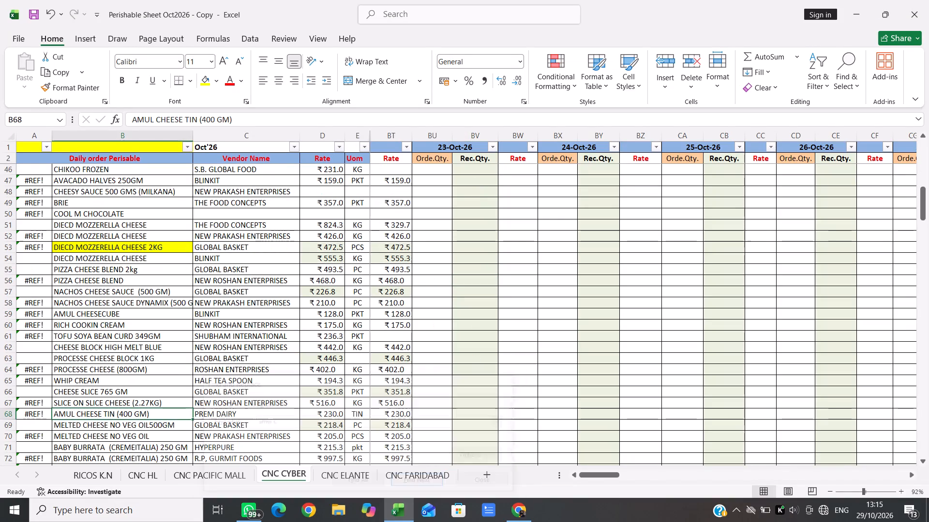
key("Right")
key("Right")
key("Right")
key("Right")
key("Right")
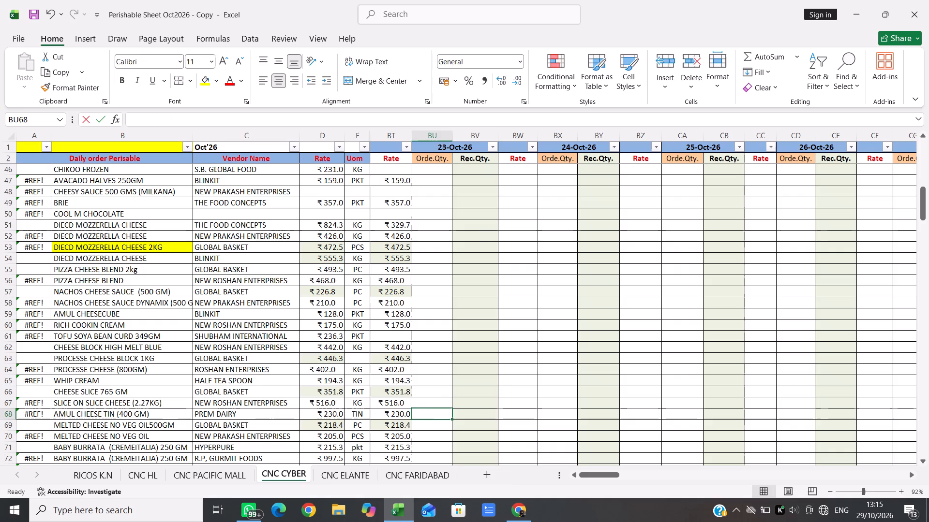
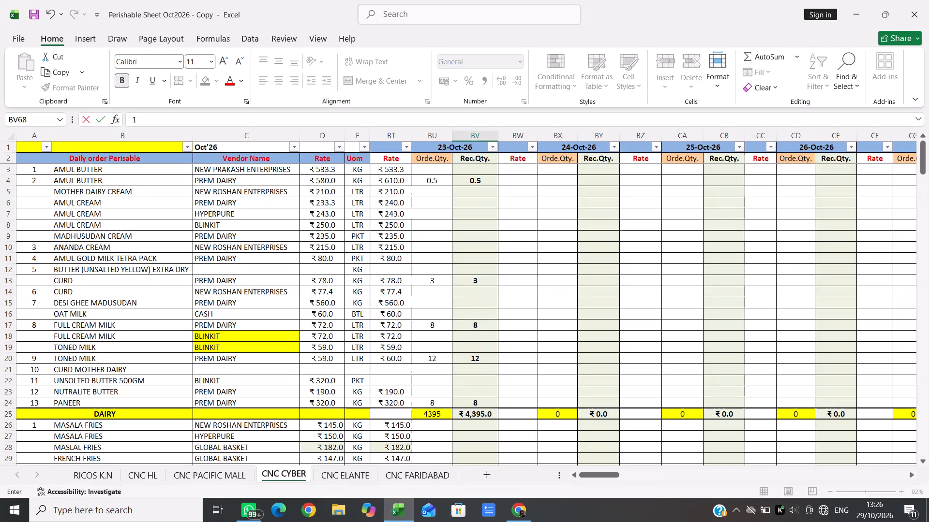
Set the 23-Oct-26 rate for PREM DAIRY's AMUL CREAM to 230.
left_click(400, 202)
type("230")
key("Right")
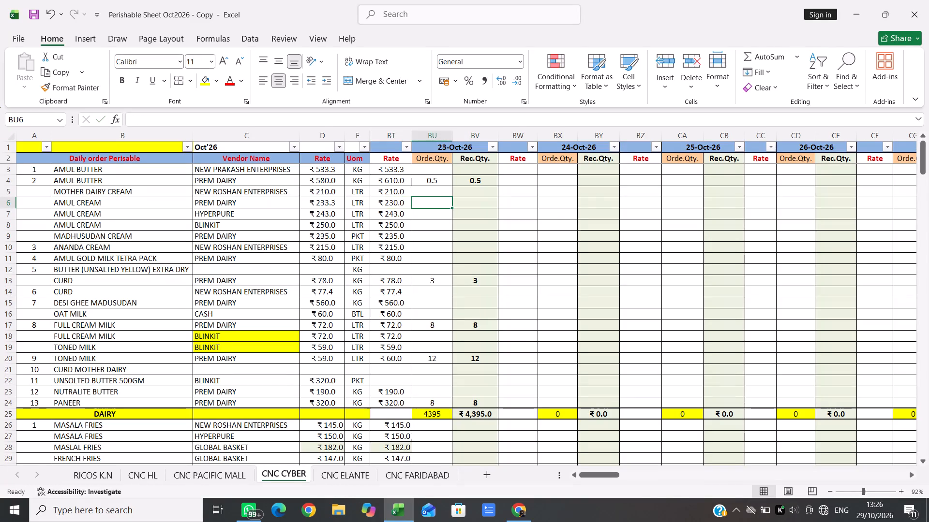
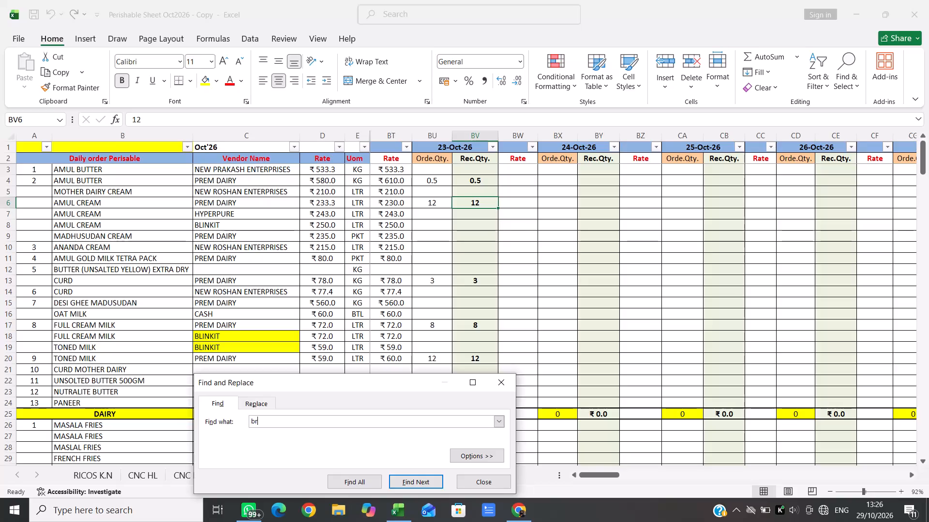
Search the sheet for "breast" and go to the rate cell beside 23-Oct-26 for PAPPU CHICKEN& MOTTON's CHECKEN BREAST.
key("Return")
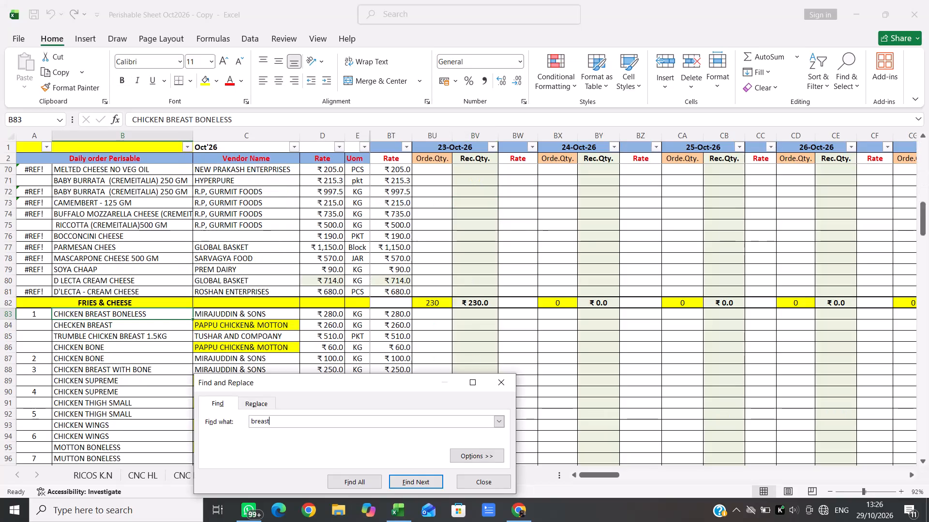
left_click(496, 384)
key("Down")
key("Right")
key("Right")
key("Right")
key("Right")
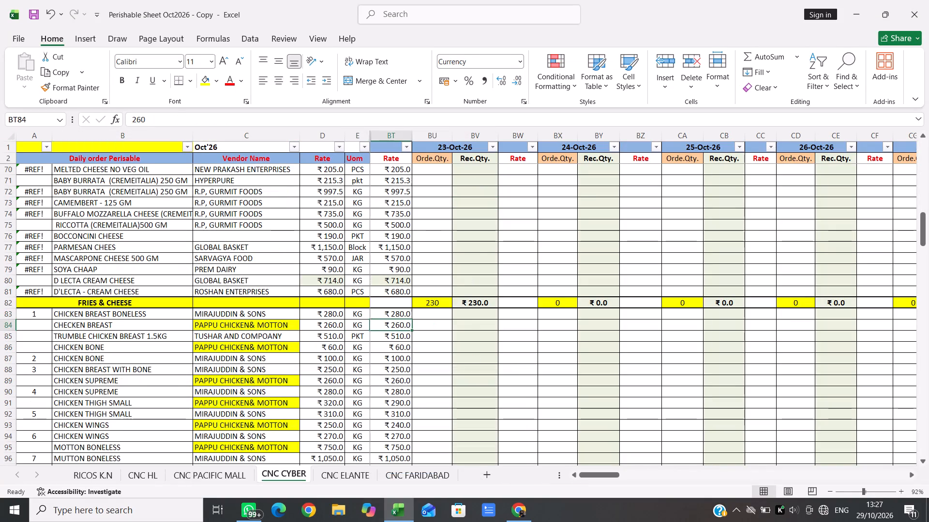
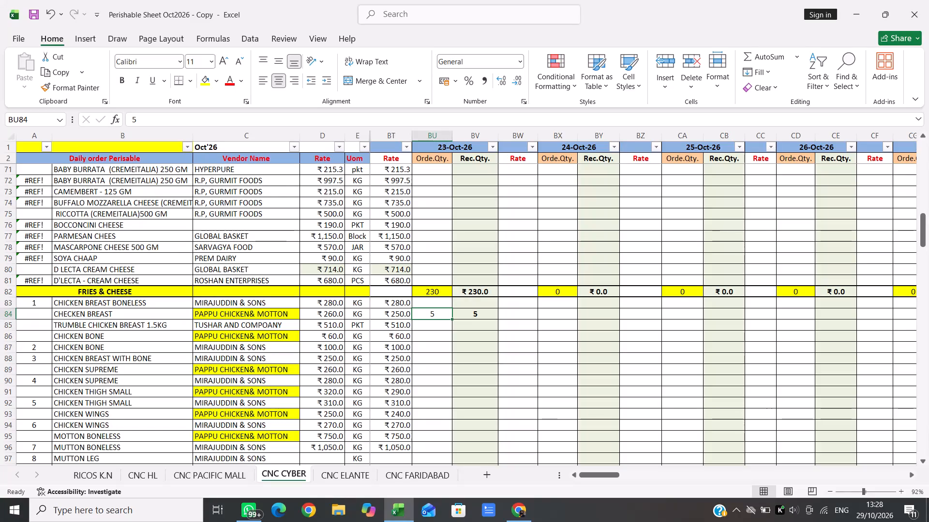
Enter 1 as the 23-Oct-26 order quantity for PAPPU CHICKEN& MOTTON's CHICKEN SUPREME.
left_click(421, 368)
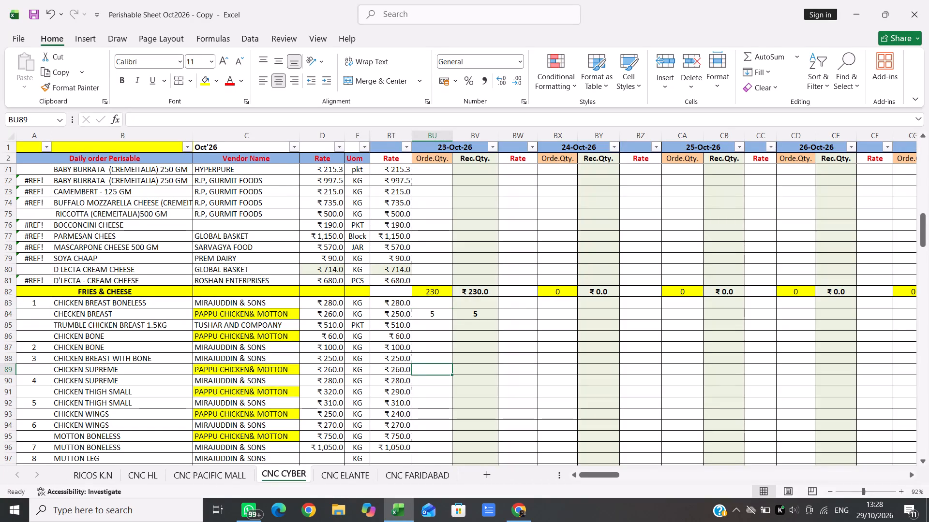
key("1")
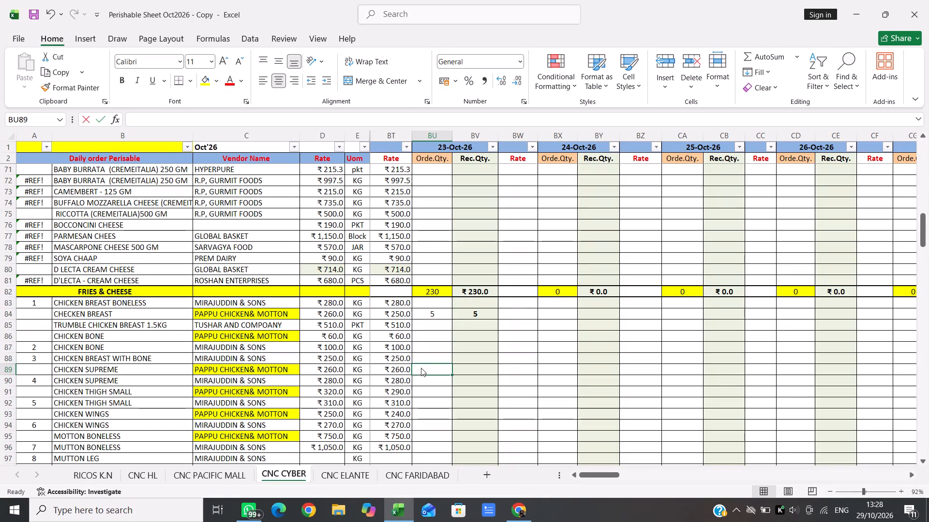
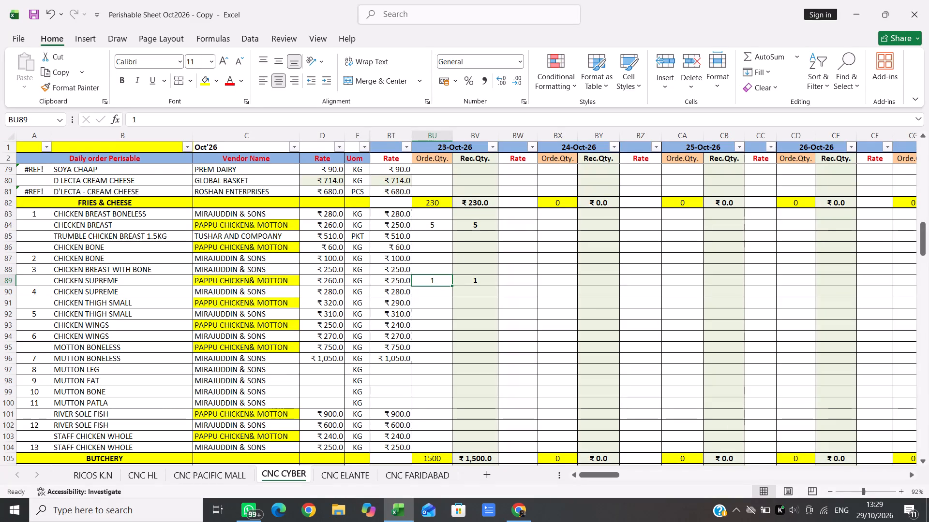
Enter 13 as the 23-Oct-26 order quantity for PAPPU CHICKEN& MOTTON's CHICKEN THIGH SMALL.
left_click(439, 304)
type("13")
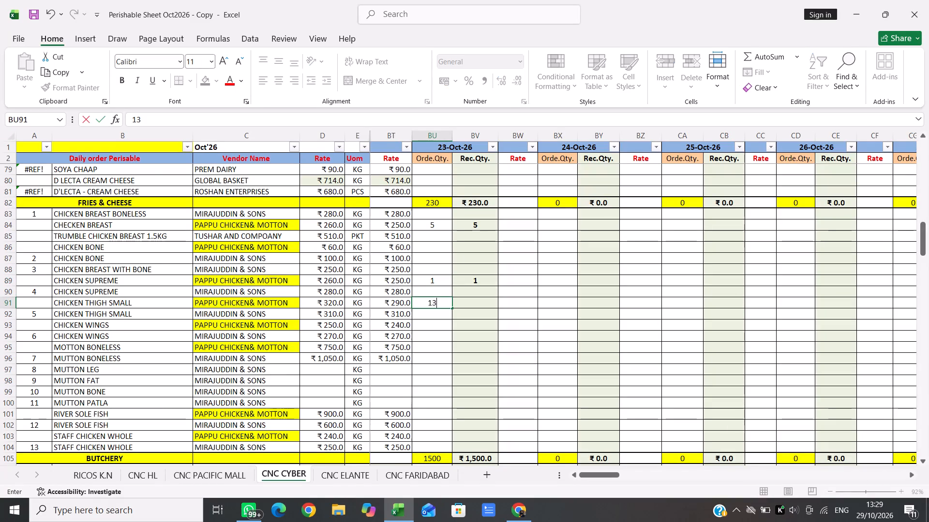
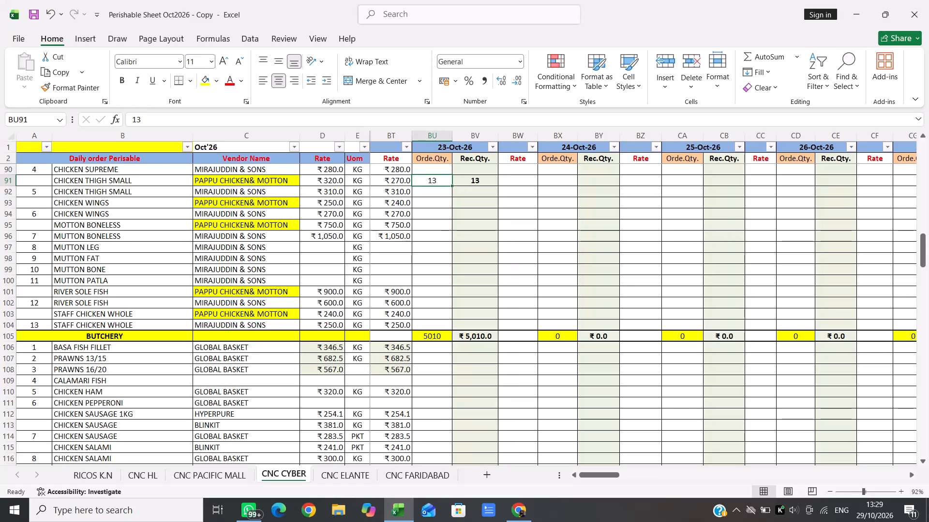
Enter 12 as the 23-Oct-26 order quantity for PAPPU CHICKEN& MOTTON's STAFF CHICKEN WHOLE.
left_click(427, 313)
type("12")
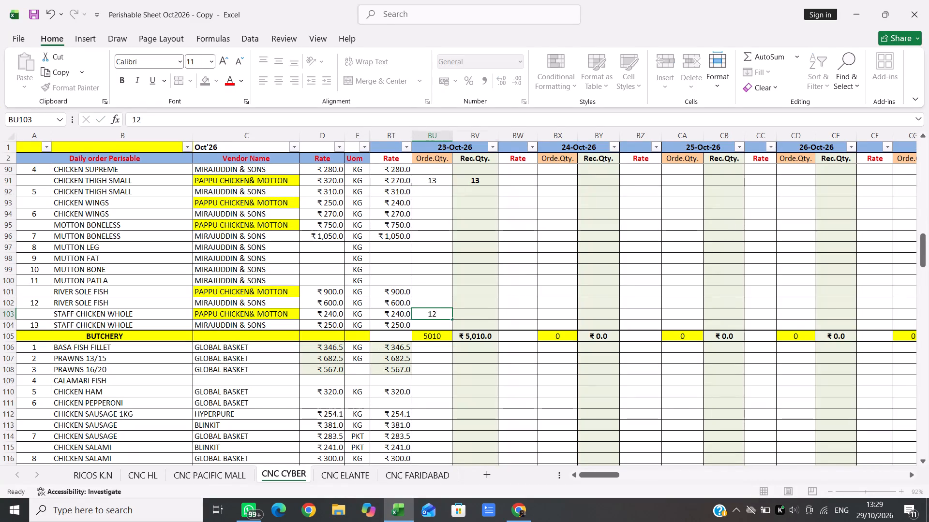
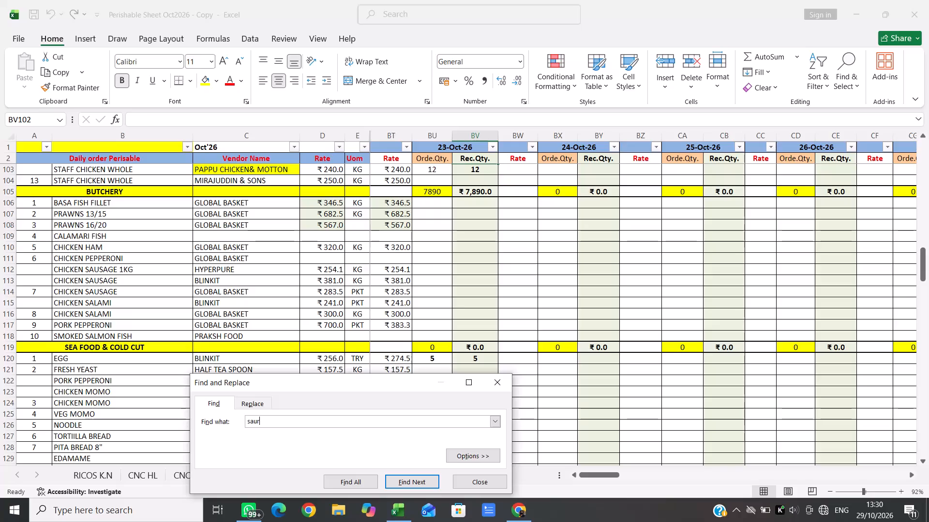
Search the CNC CYBER sheet for "saur", using the shorter text "sa" for a second attempt.
key("Return")
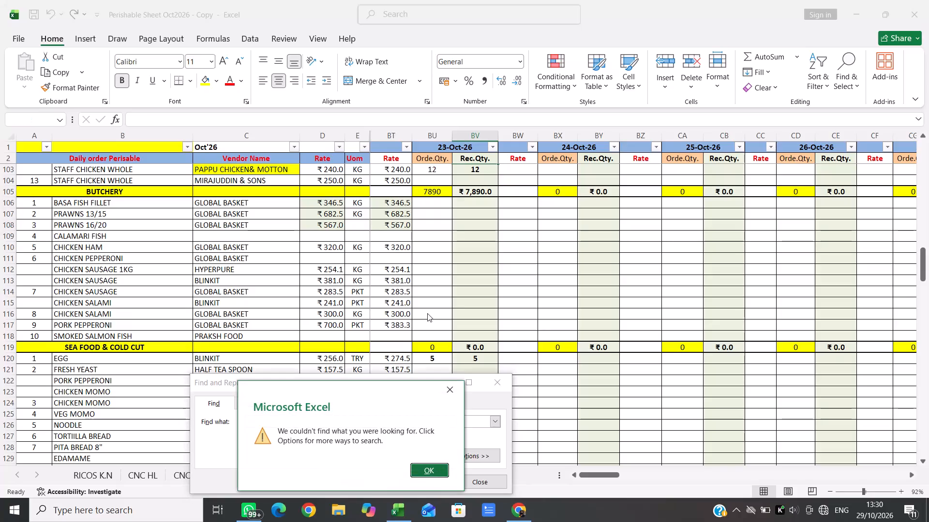
key("Return")
key("BackSpace")
key("BackSpace")
key("BackSpace")
key("a")
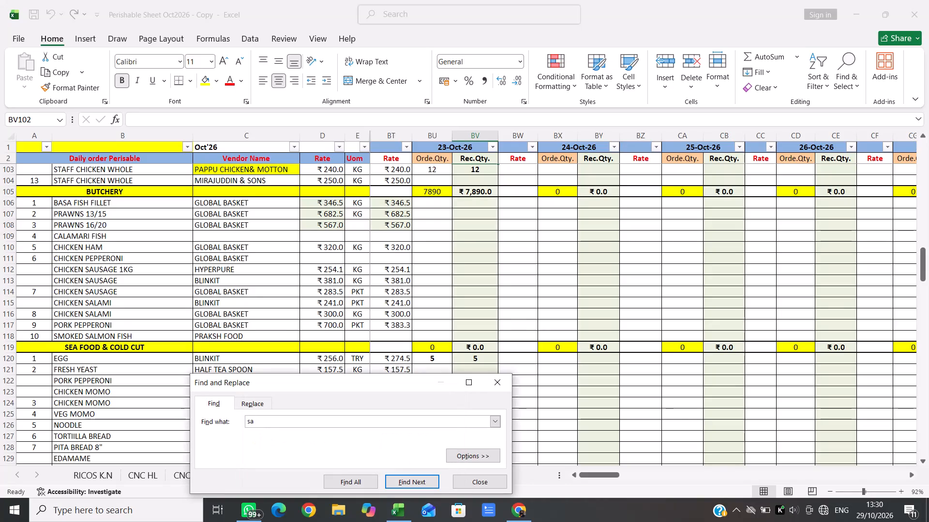
key("Return")
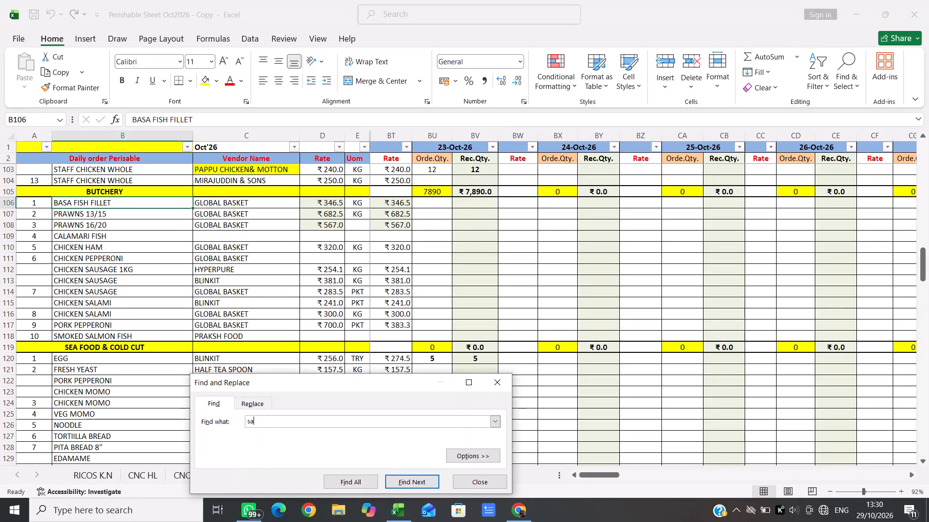
left_click(491, 386)
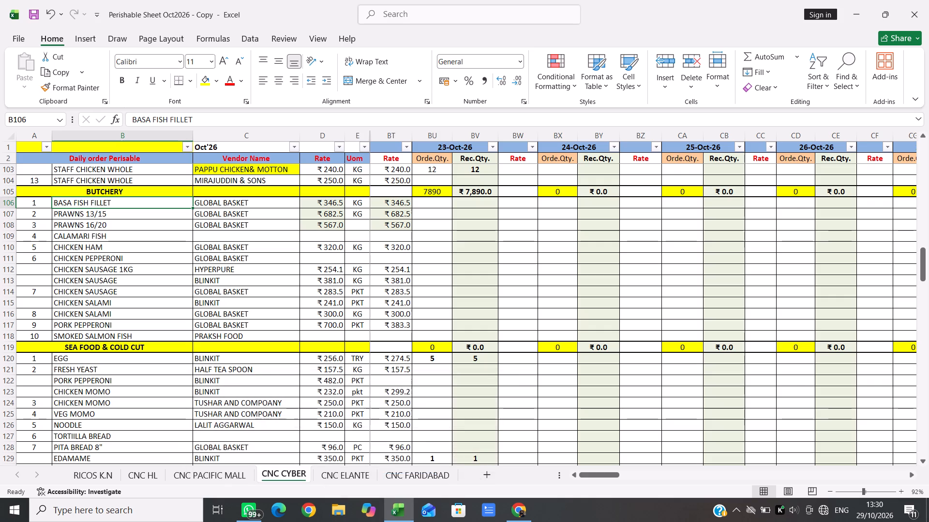
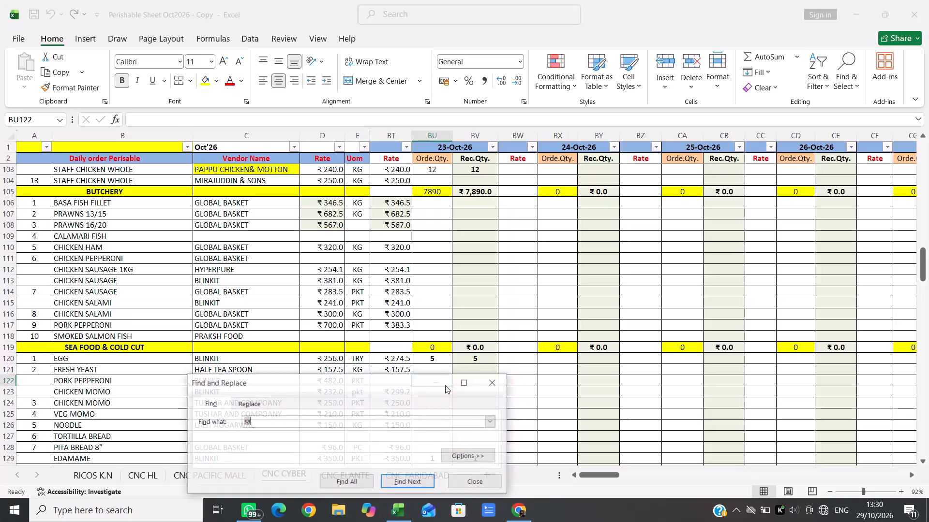
Search the CNC CYBER sheet again for "saur" and close the search.
key("BackSpace")
key("BackSpace")
key("BackSpace")
type("saur")
key("Return")
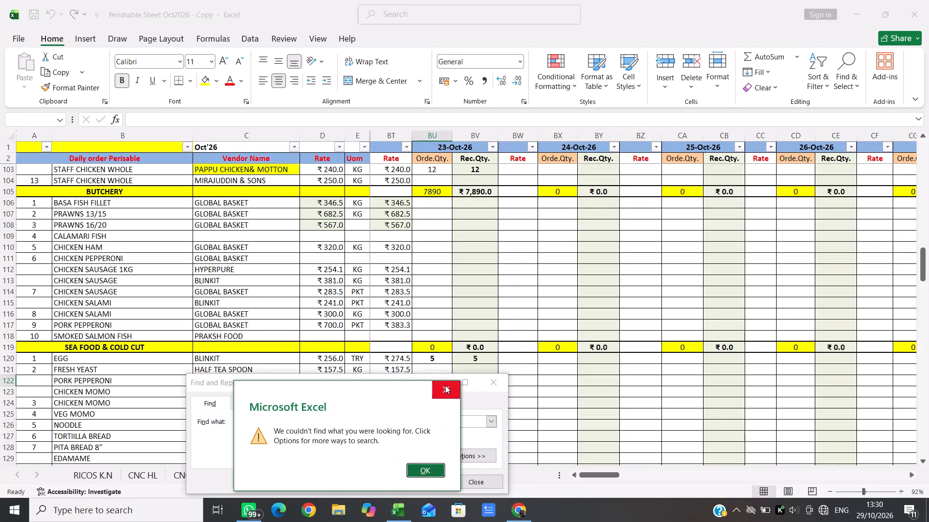
key("Return")
key("BackSpace")
key("BackSpace")
key("BackSpace")
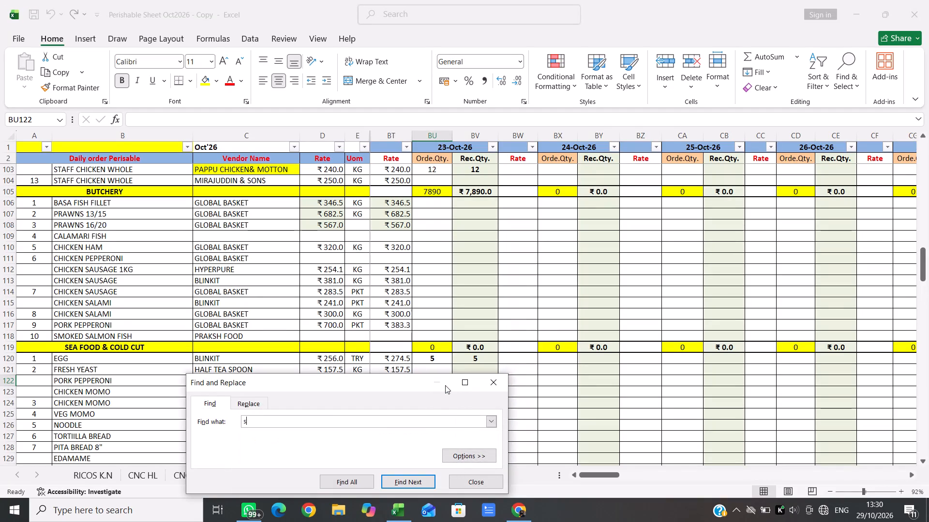
key("BackSpace")
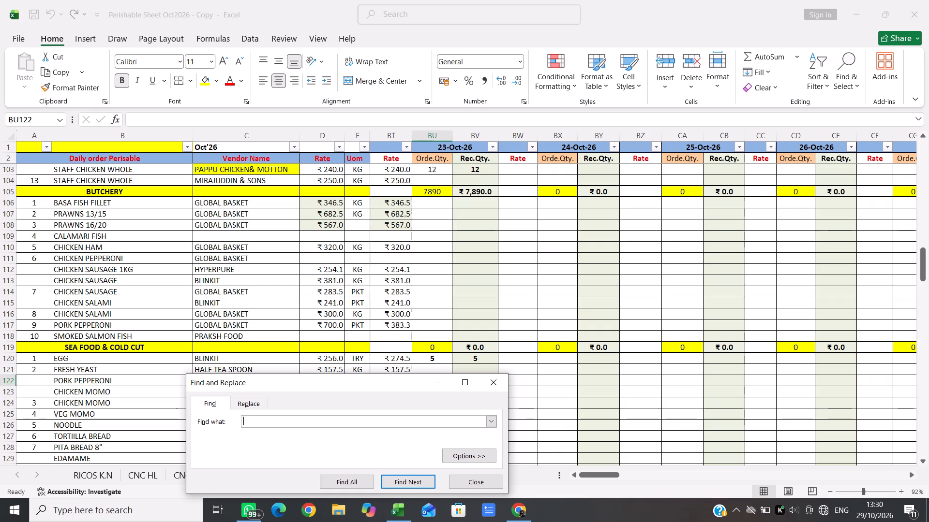
left_click(486, 382)
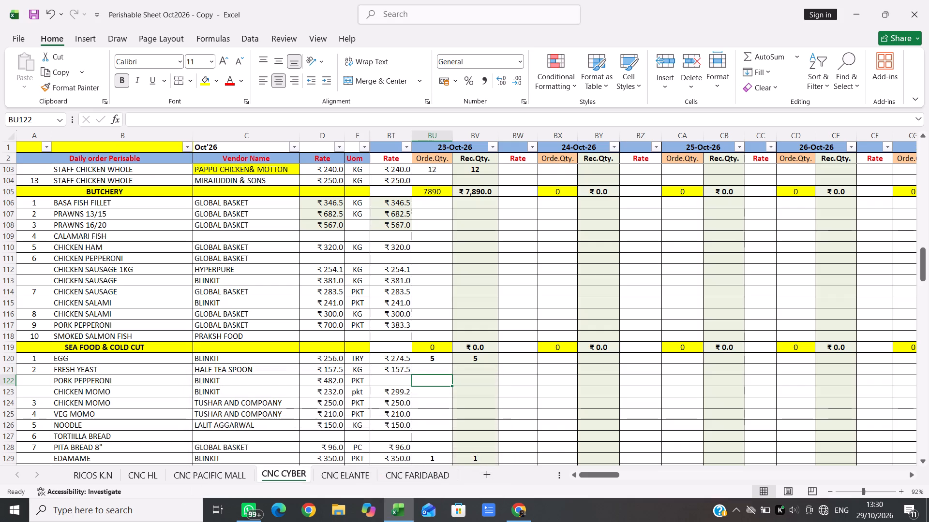
Copy the BLINKIT Pork Pepperoni base rate of ₹482.0 into its empty 23-Oct-26 rate cell in row 122.
scroll(486, 382, "down", 1)
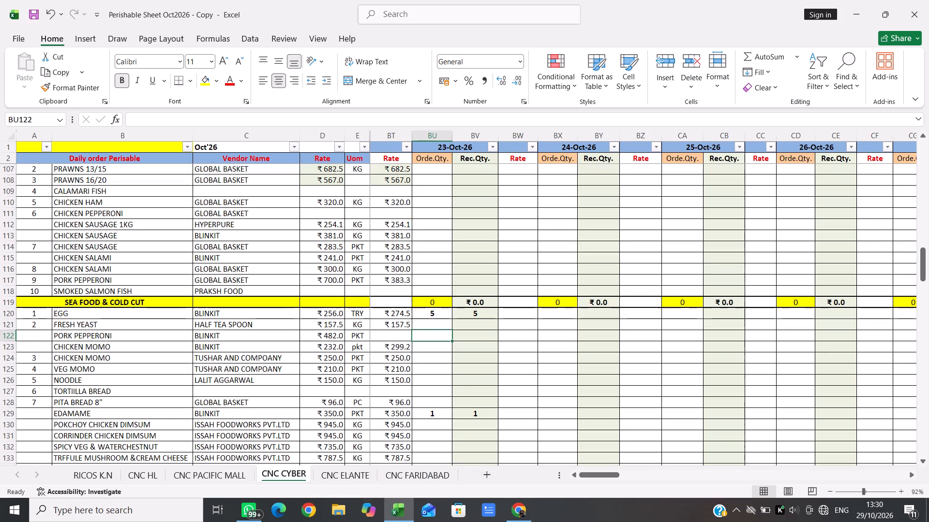
left_click(389, 337)
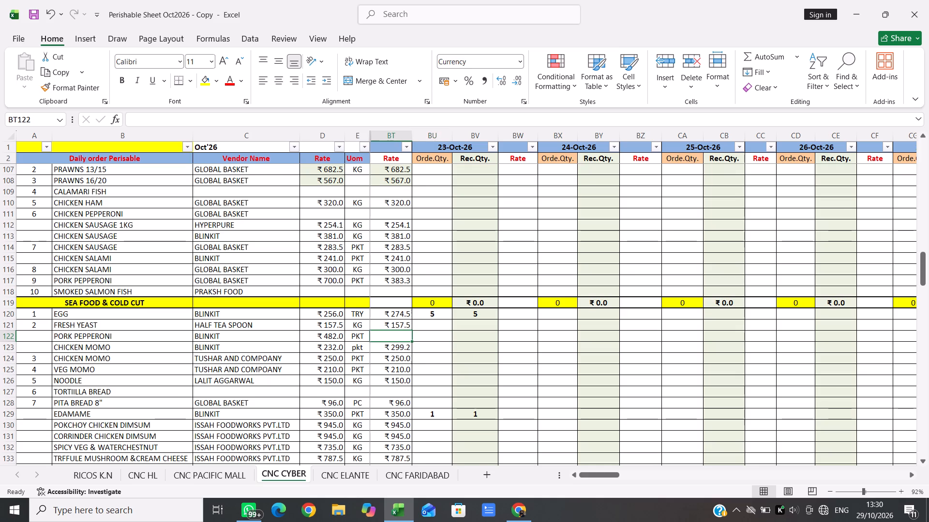
key("Left")
key("Left")
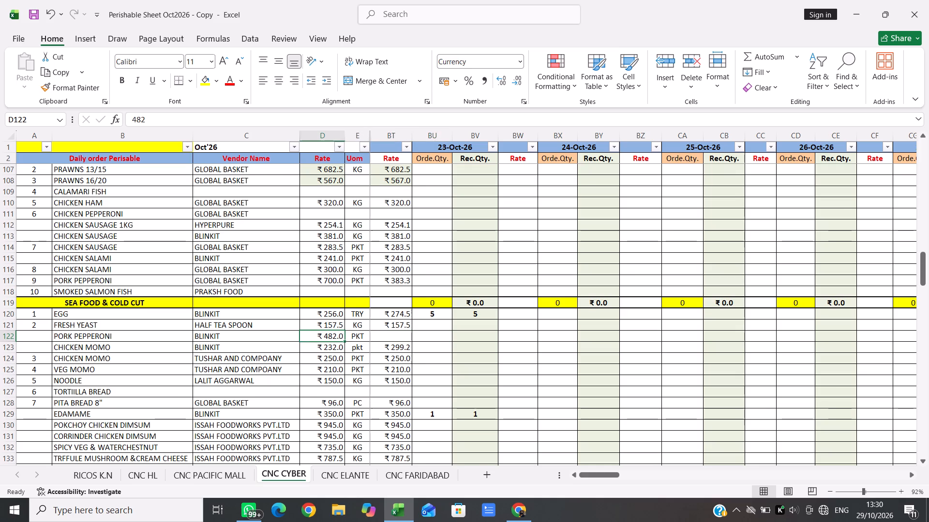
key("ctrl+c")
key("Right")
key("Right")
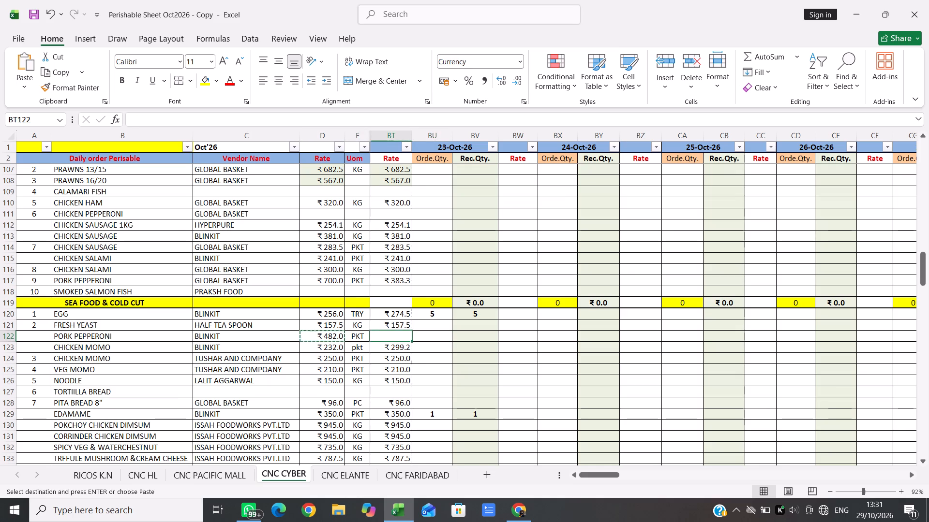
key("Return")
Select the 23-Oct-26 order quantity cell for BLINKIT Pork Pepperoni in row 122.
left_click(436, 338)
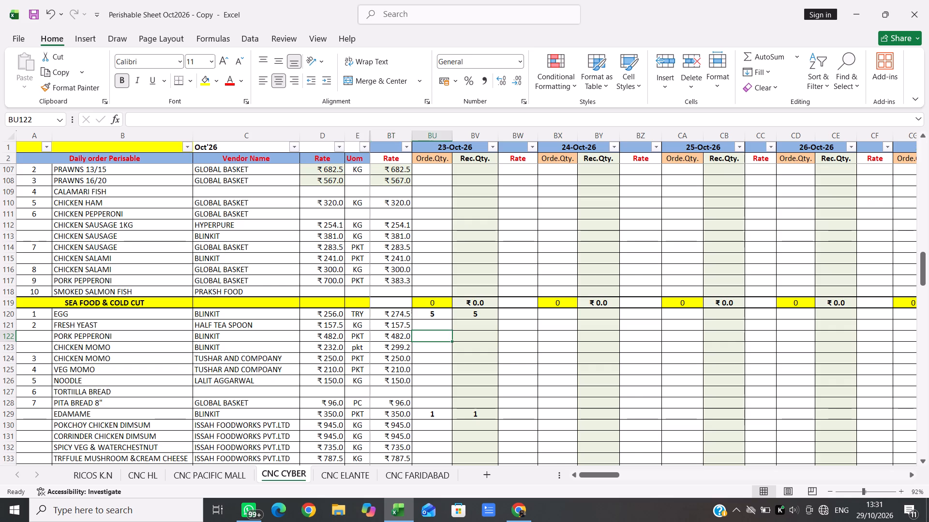
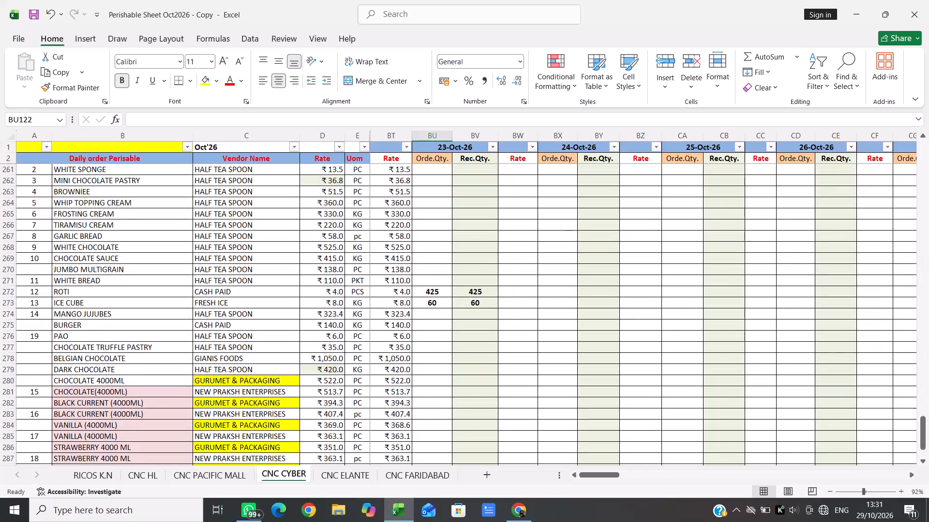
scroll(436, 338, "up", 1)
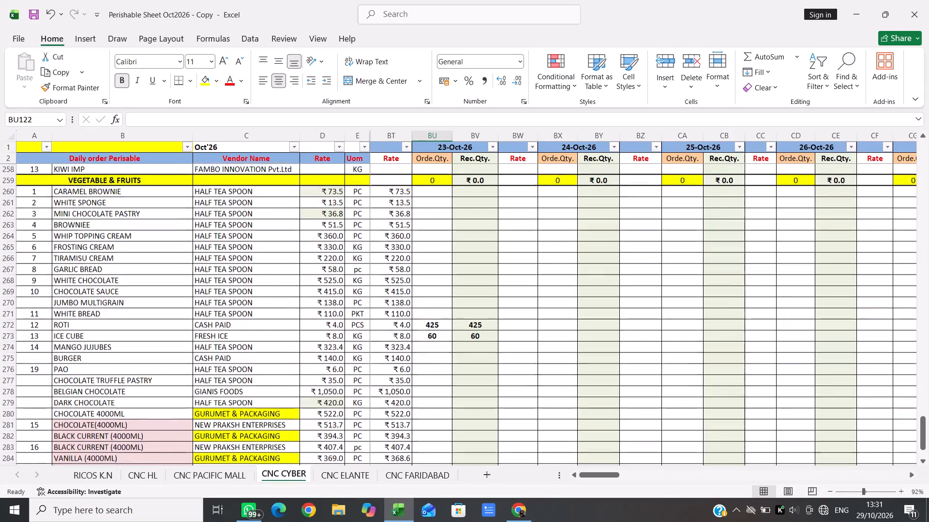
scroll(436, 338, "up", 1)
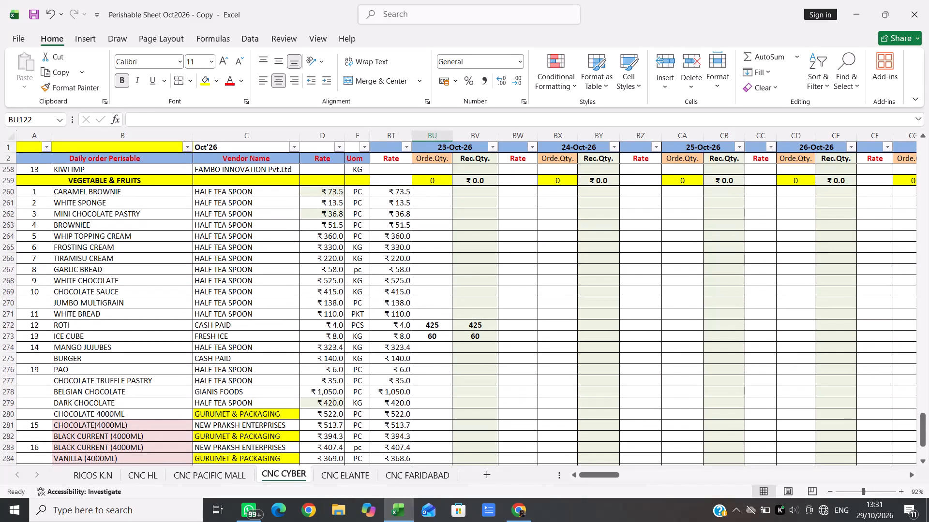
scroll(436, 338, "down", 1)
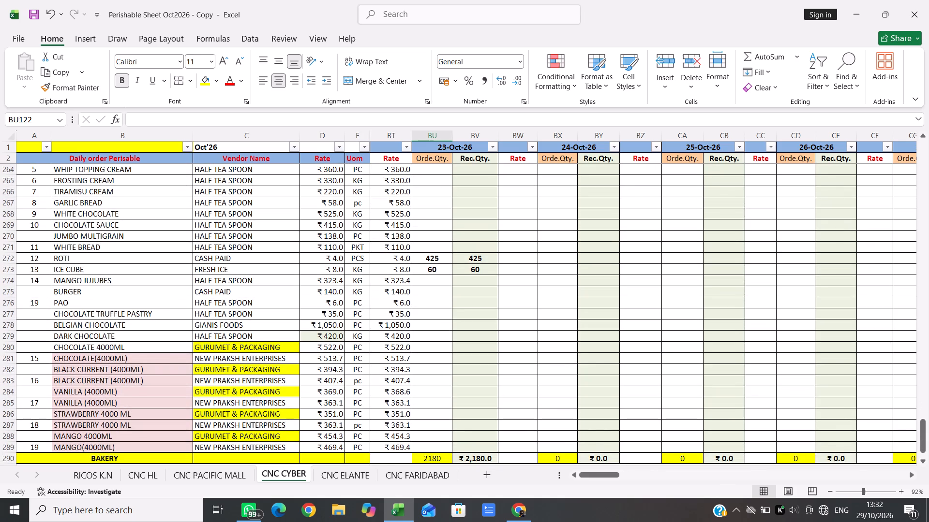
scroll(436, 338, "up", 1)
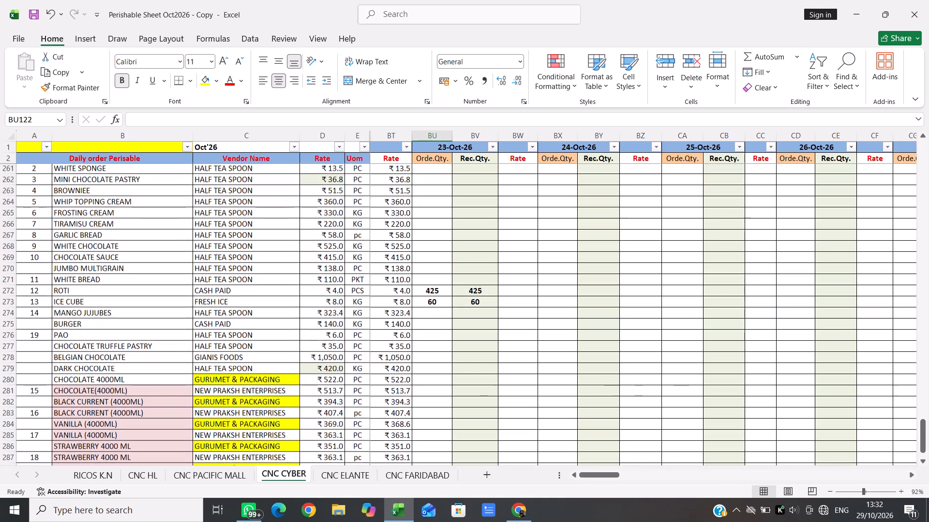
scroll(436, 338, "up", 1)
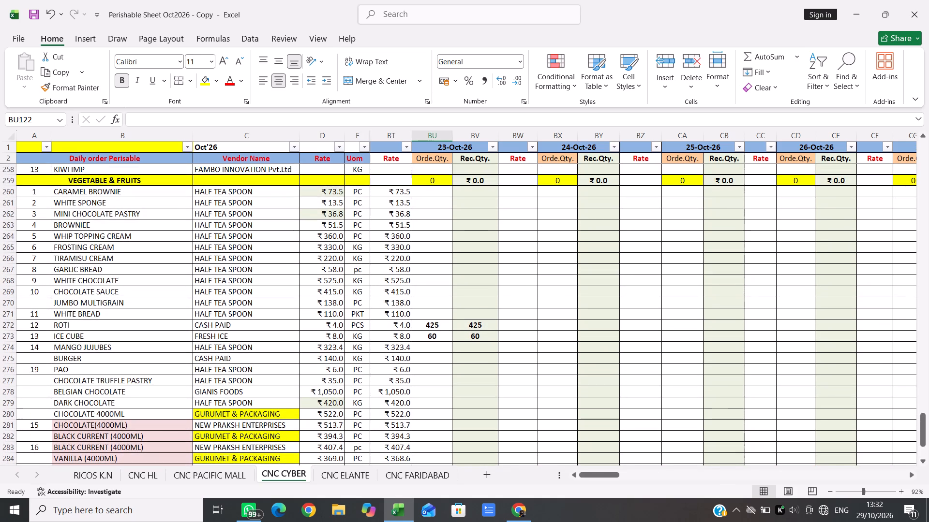
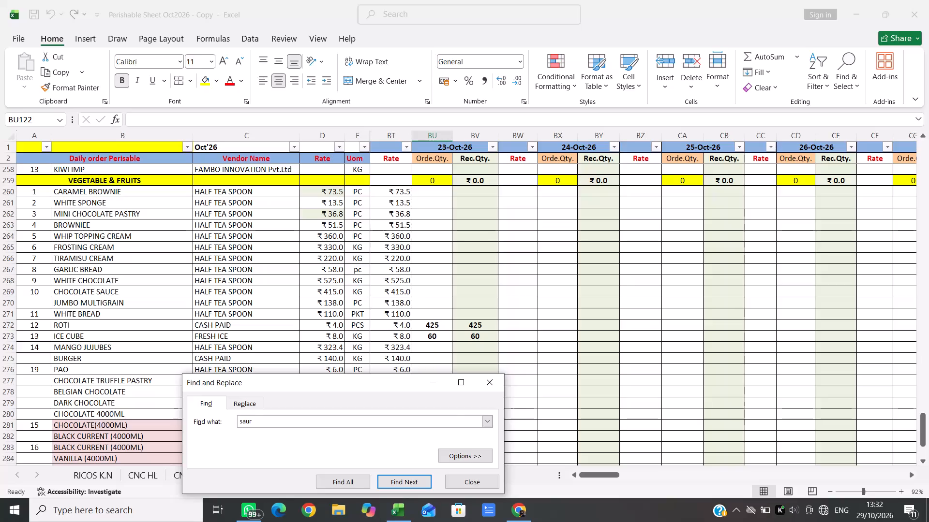
Search the CNC CYBER sheet for "saur", trying the spelling "sour" as well.
key("Return")
key("Return")
key("BackSpace")
key("BackSpace")
key("BackSpace")
key("BackSpace")
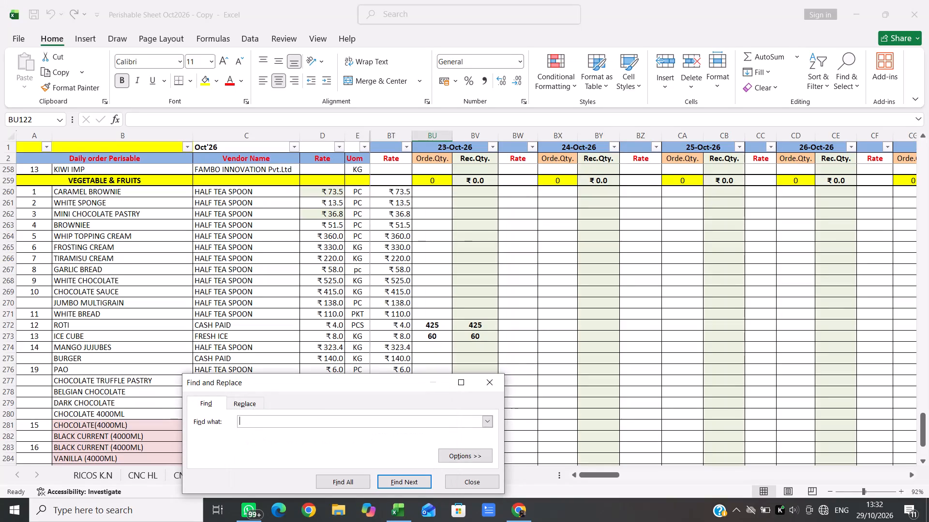
key("s")
type("our")
key("Return")
key("Return")
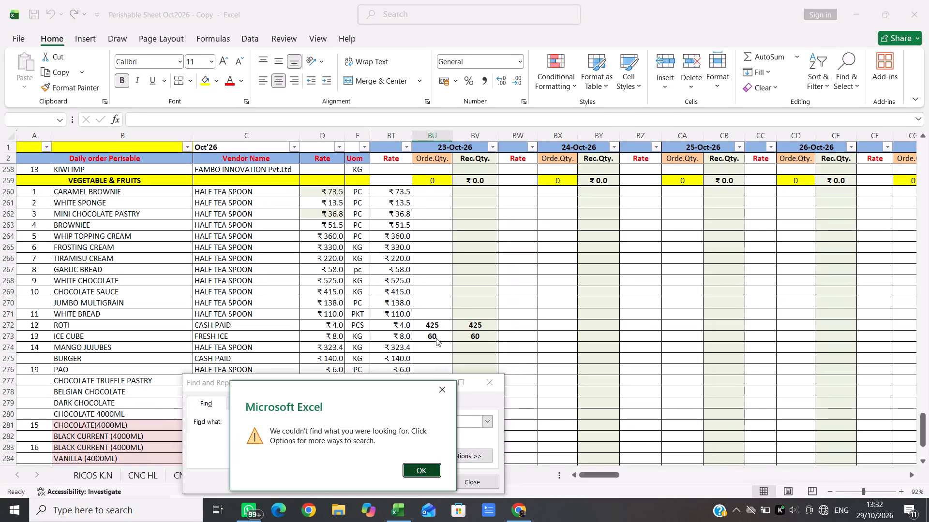
key("BackSpace")
key("Return")
key("BackSpace")
key("Return")
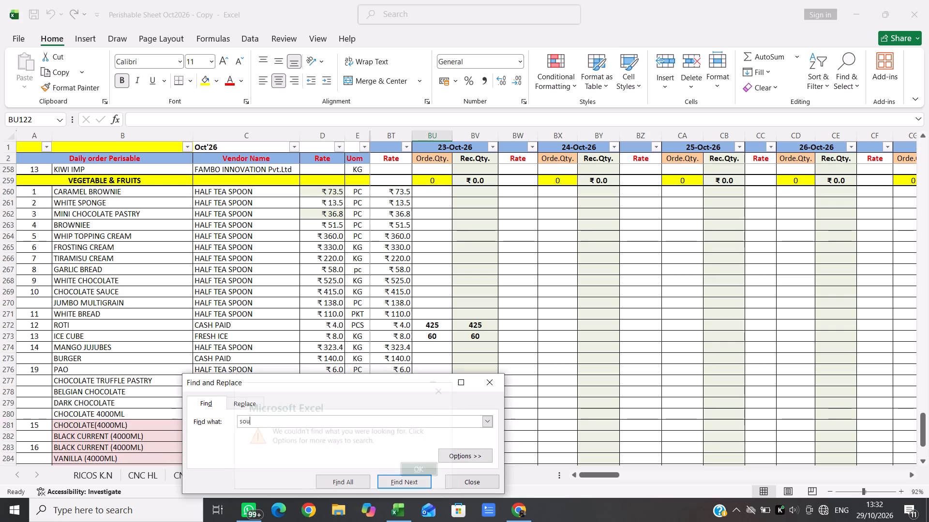
Search the sheet for "sa", go through the matches as far as CHICKEN SAUSAGE 1KG, and end the search.
key("BackSpace")
key("BackSpace")
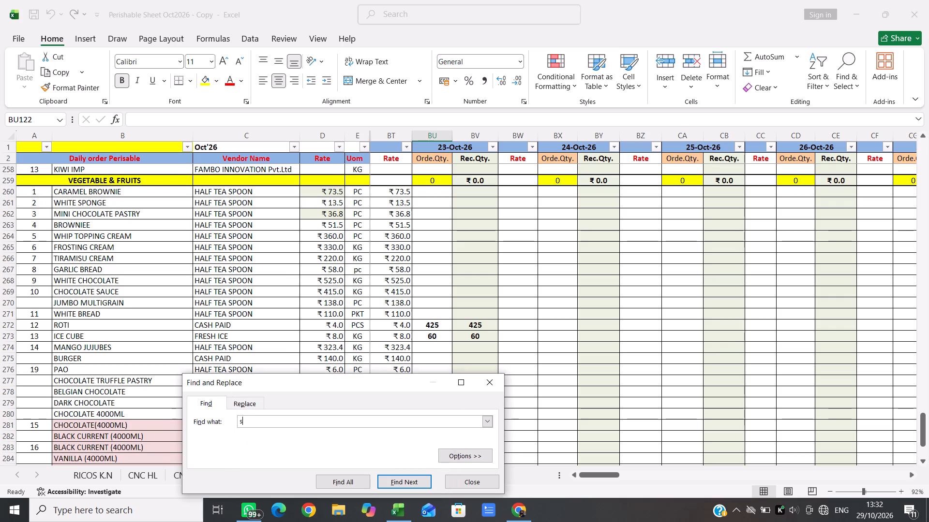
key("a")
key("Return")
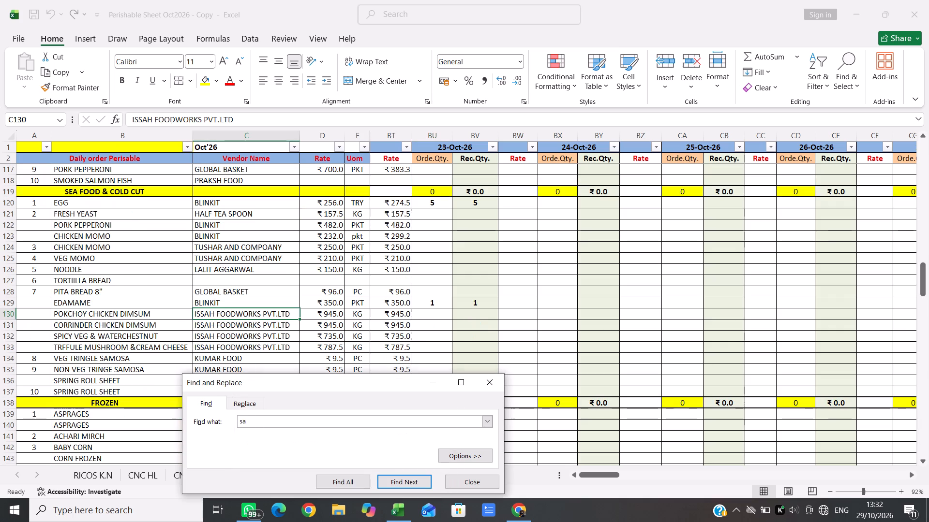
key("Return")
key("Return")
key("Return")
key("Return")
key("Return")
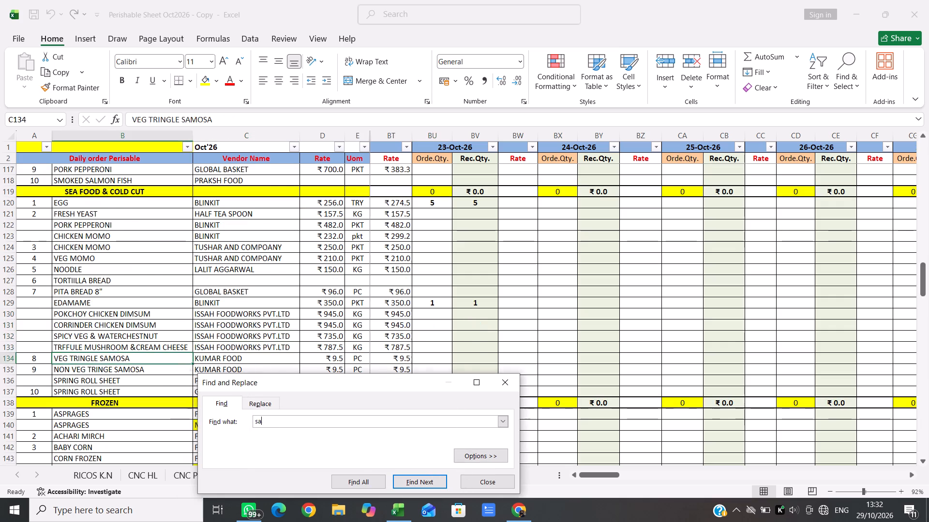
key("Return")
key("Return")
key("Return")
key("Return")
key("Return")
key("Return")
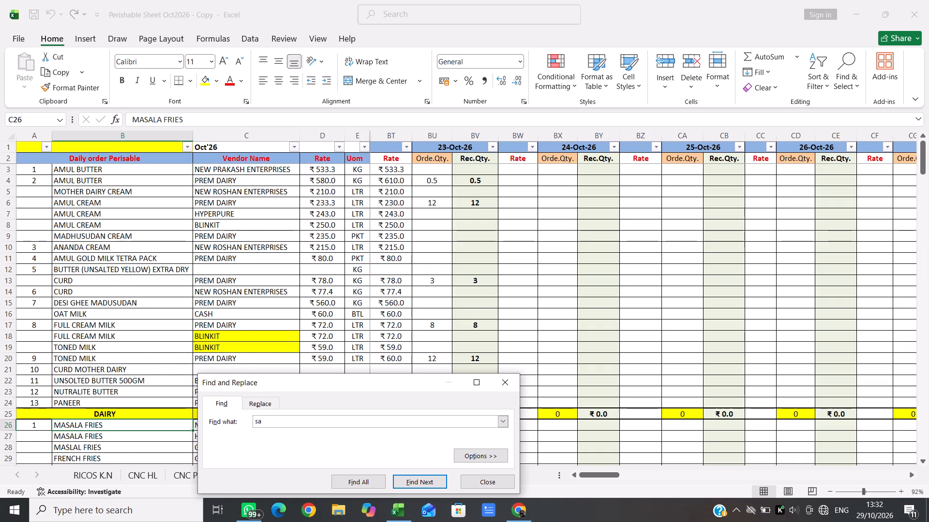
key("Return")
key("Return")
key("Return")
key("Return")
key("Return")
key("Return")
key("Return")
key("Return")
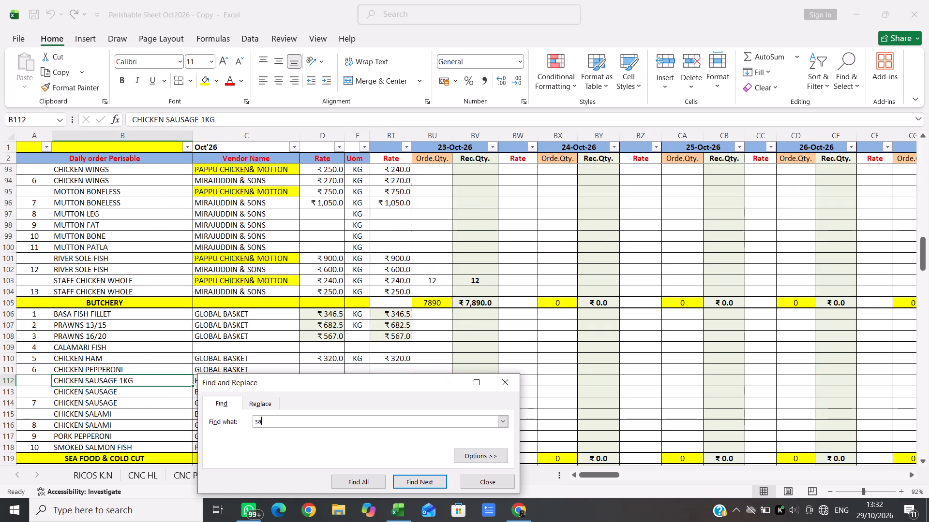
left_click(503, 381)
Look through the item rows from the frozen section down to the HALF TEA SPOON bakery items below VEGETABLE & FRUITS.
scroll(343, 369, "down", 2)
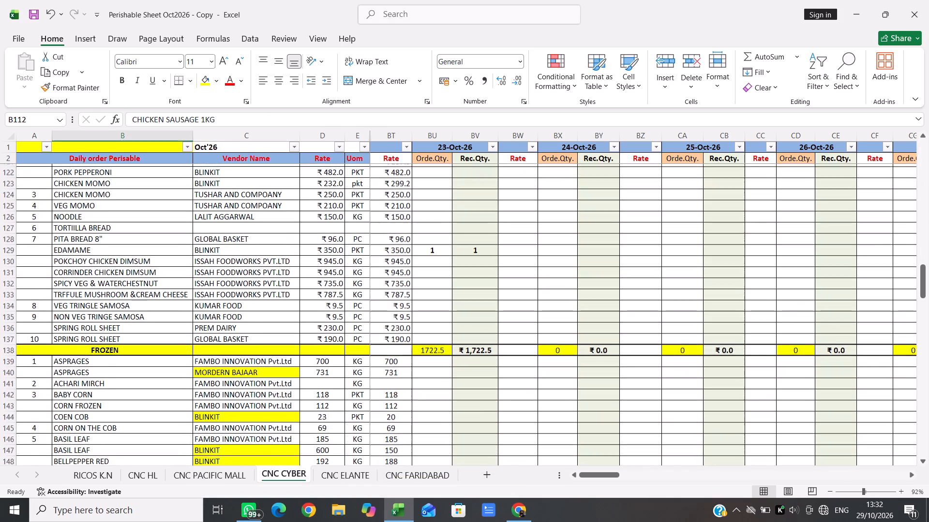
scroll(343, 369, "down", 5)
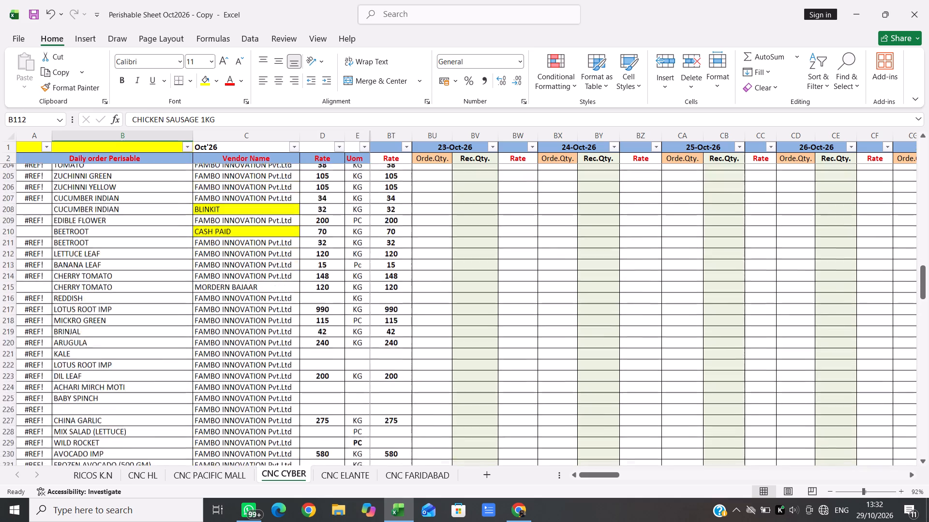
scroll(343, 369, "down", 7)
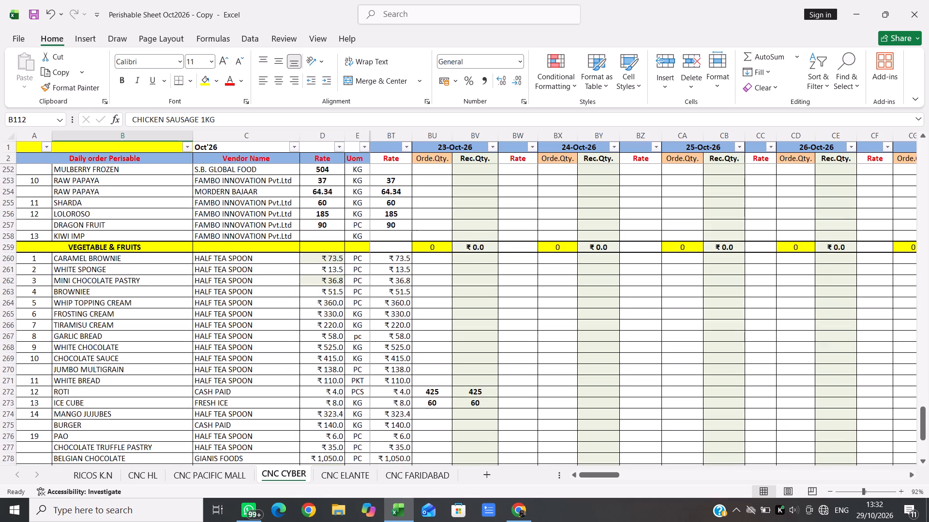
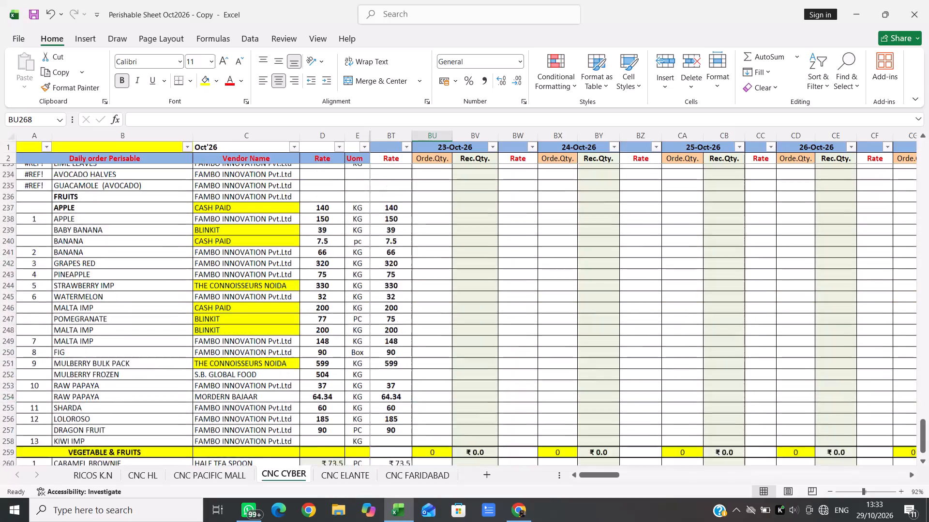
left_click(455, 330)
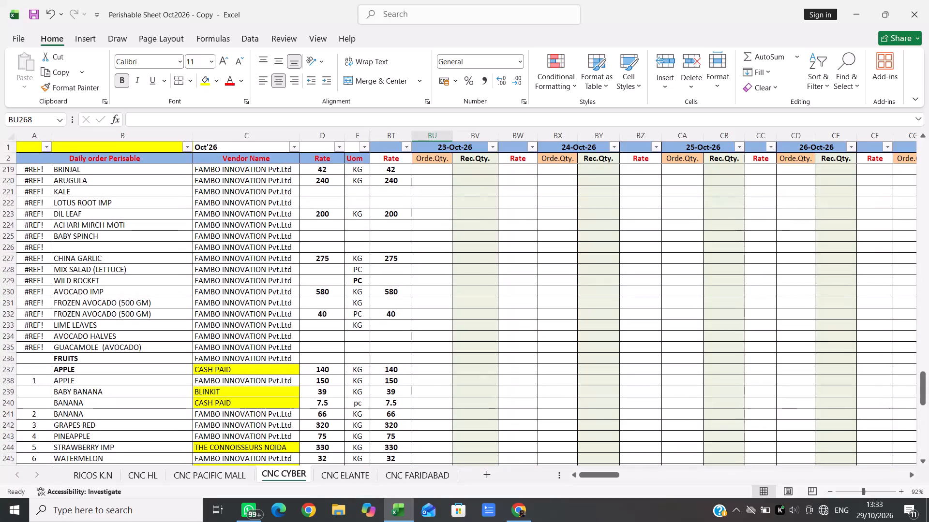
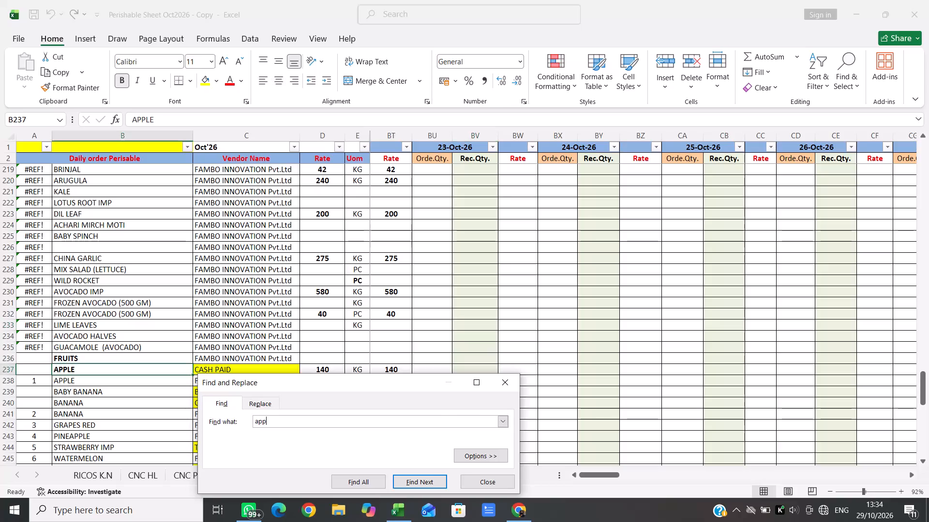
Close the item search and go to the 23-Oct-26 entry cells of the FAMBO INNOVATION Pvt.Ltd APPLE row.
left_click(505, 377)
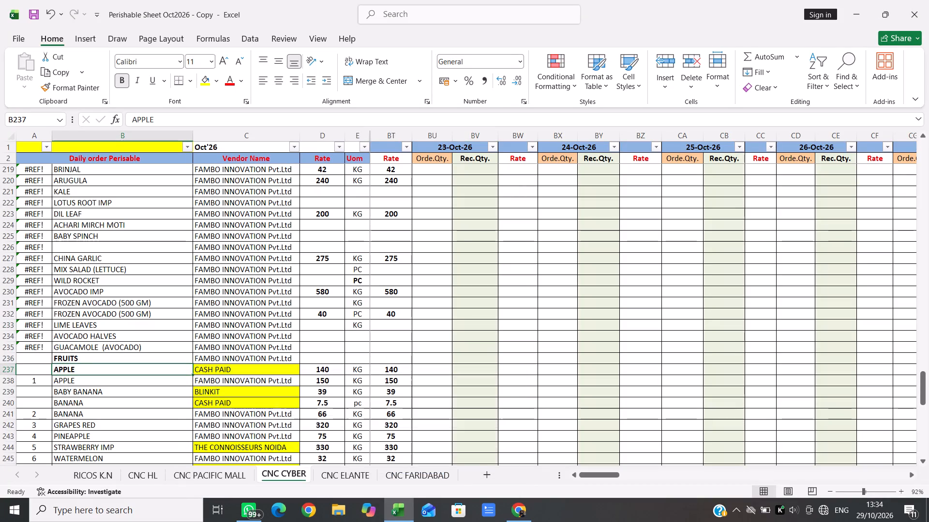
key("Down")
key("Right")
key("Right")
key("Right")
key("Right")
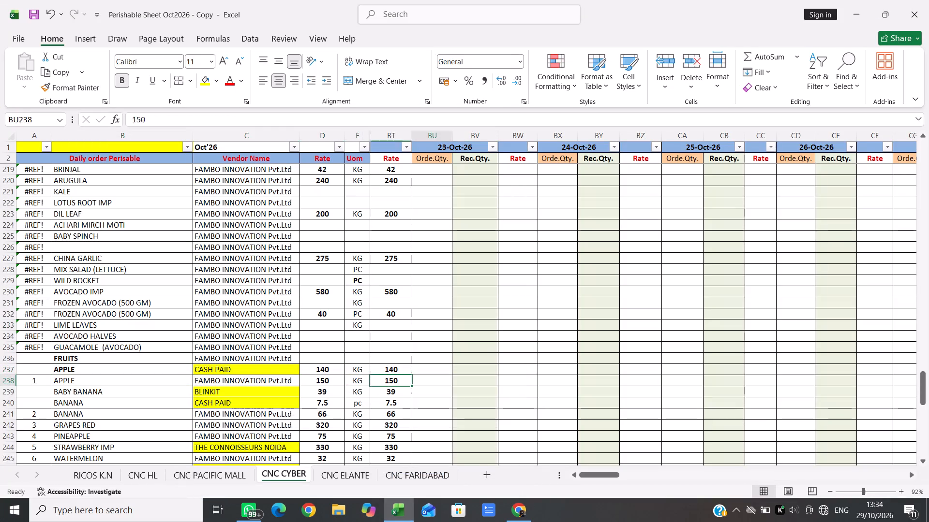
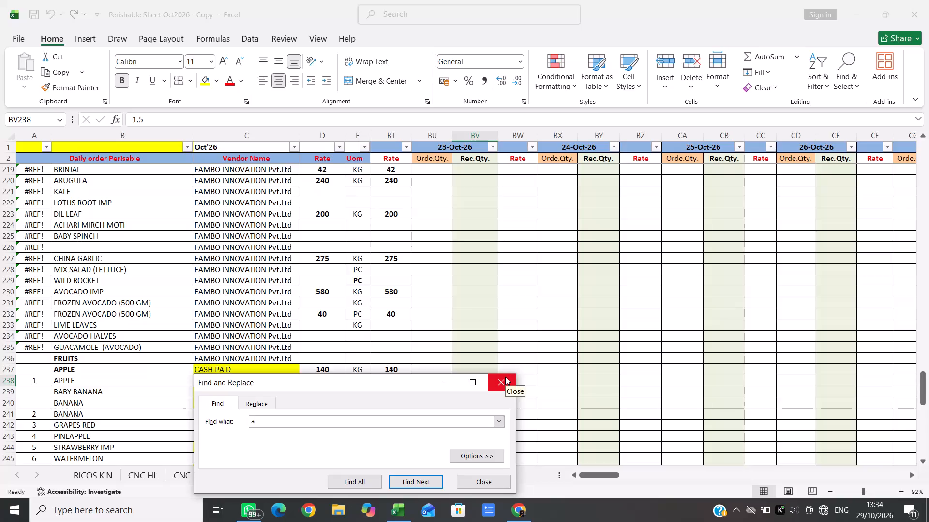
Find the ARUGULA row by searching for "aru", close the search, and move along the row toward its 23-Oct-26 entry cells.
type("ru")
key("Return")
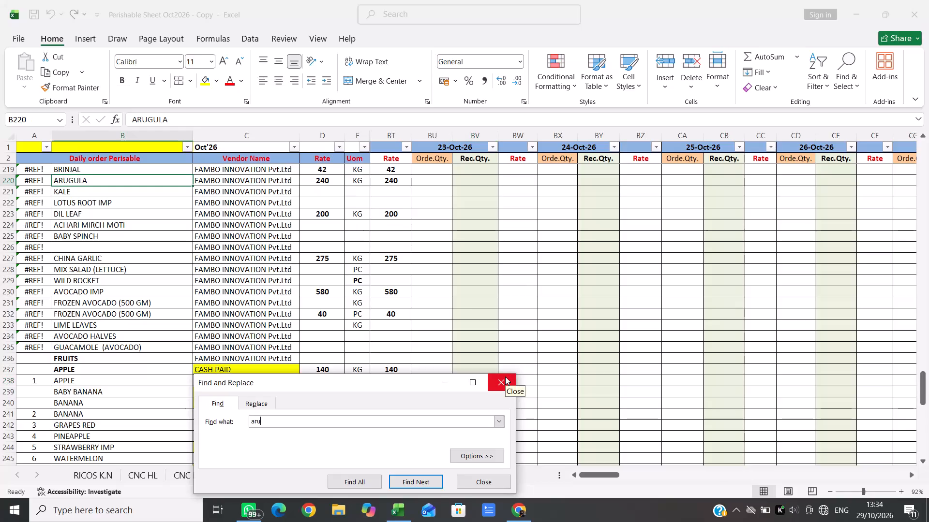
left_click(505, 377)
key("Right")
key("Right")
key("Right")
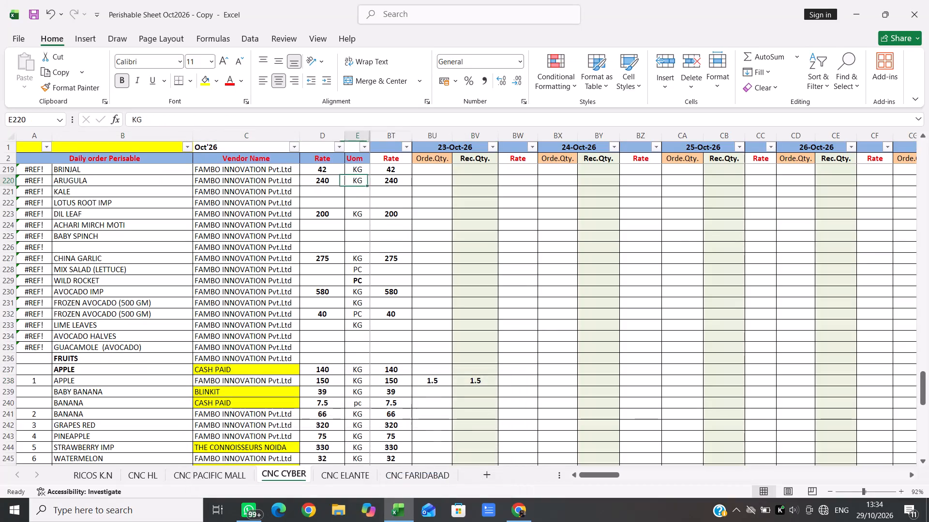
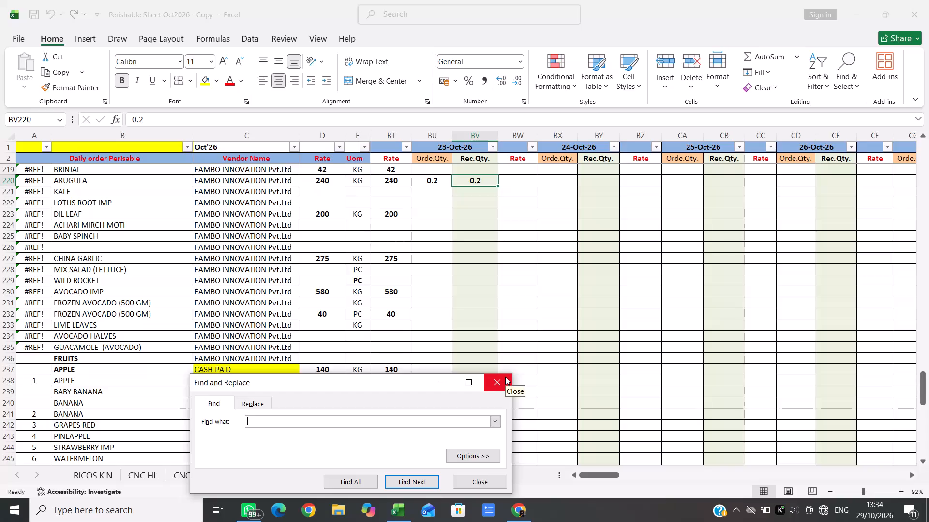
Find the AVOCADO IMP row by searching for "avo", close the search, and move along the row toward its 23-Oct-26 entry cells.
key("a")
type("vo")
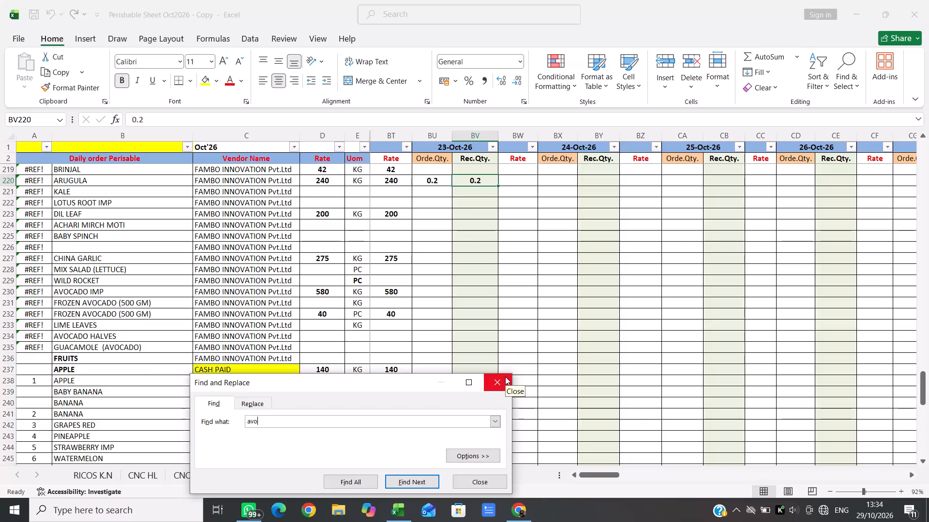
key("Return")
left_click(496, 377)
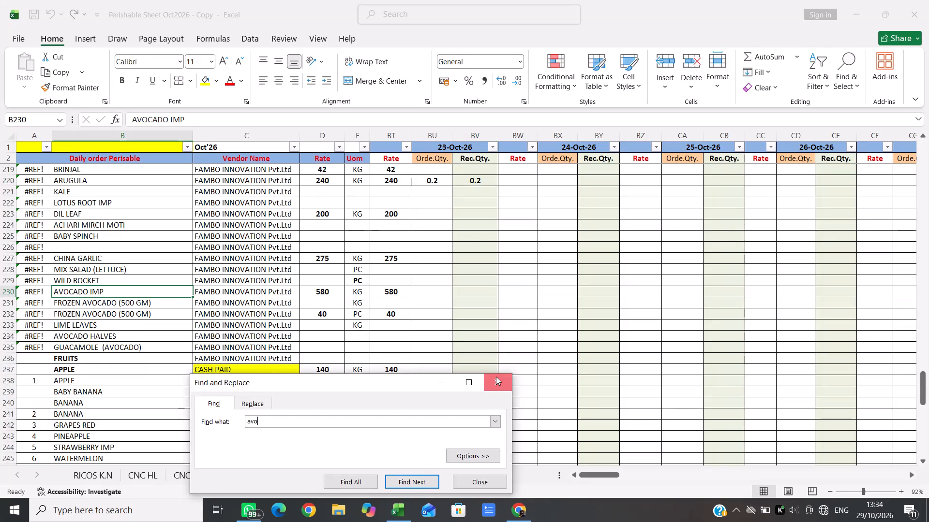
key("Right")
key("Right")
key("Right")
key("Right")
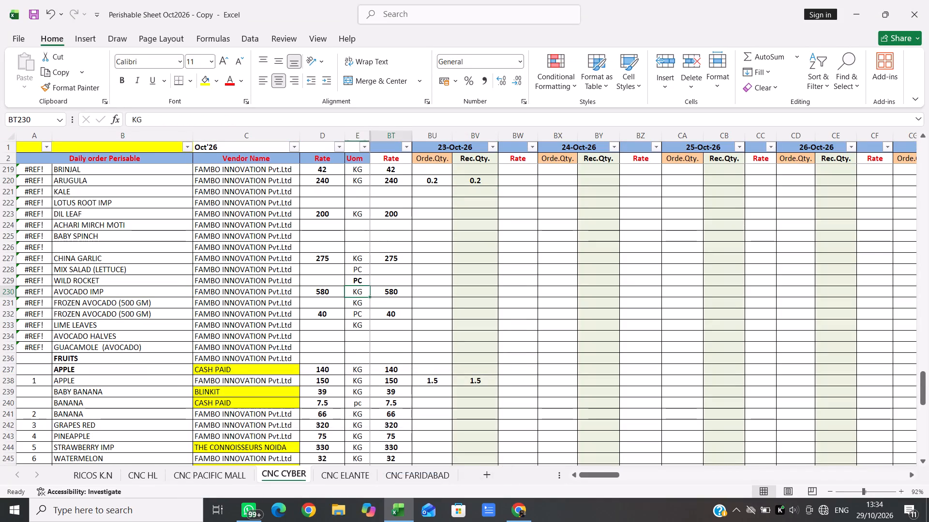
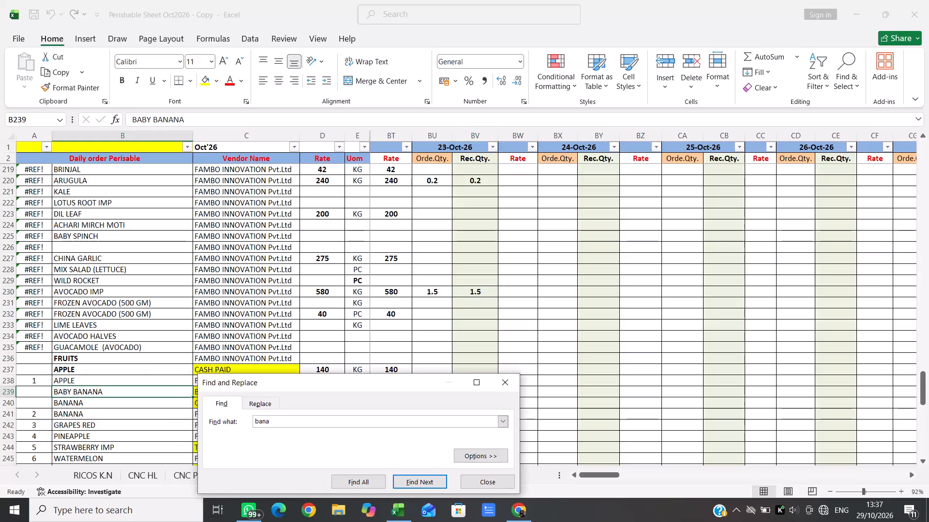
Step through the "bana" matches to the BANANA LEAF row and move along it toward its 23-Oct-26 entry cells.
key("Return")
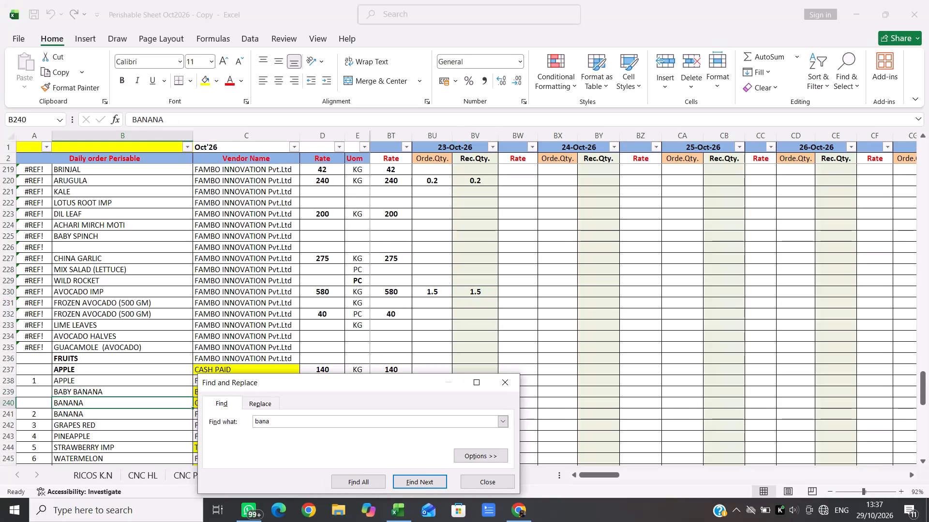
key("Return")
key("Return")
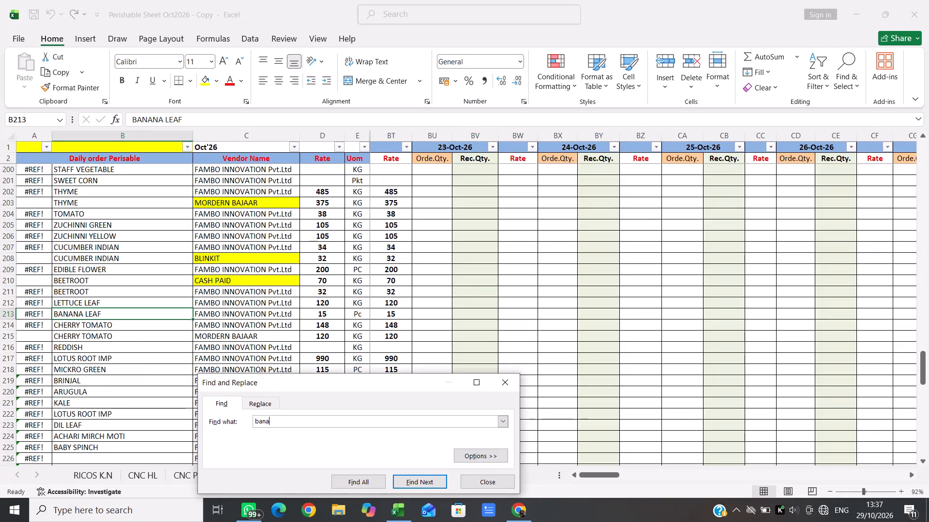
left_click(501, 378)
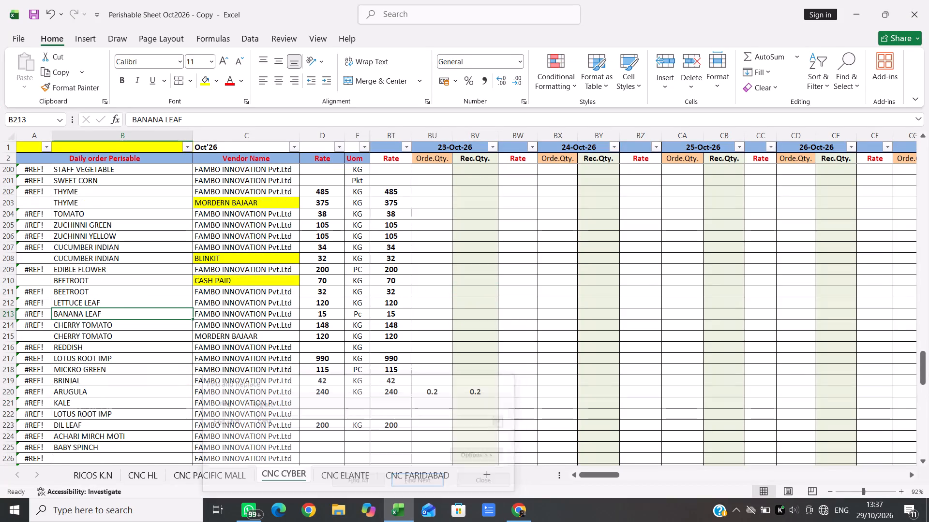
key("Right")
key("Right")
key("Right")
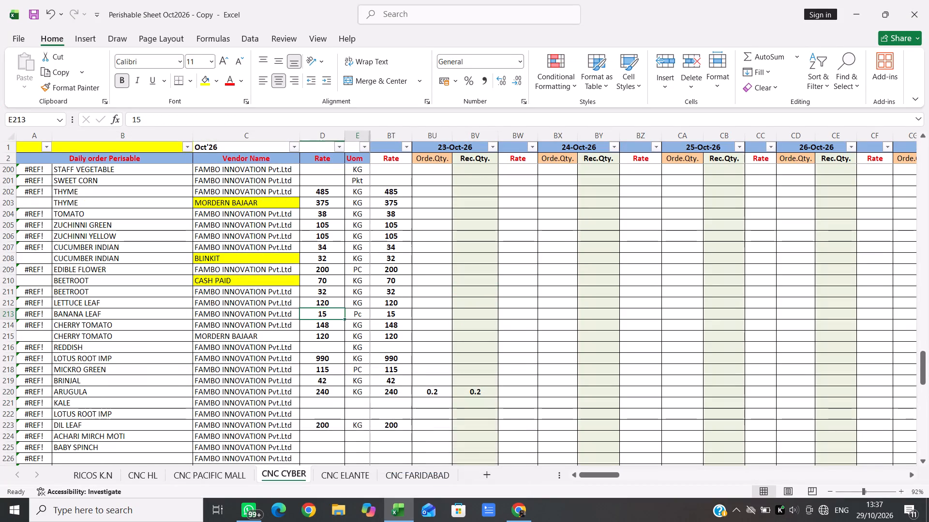
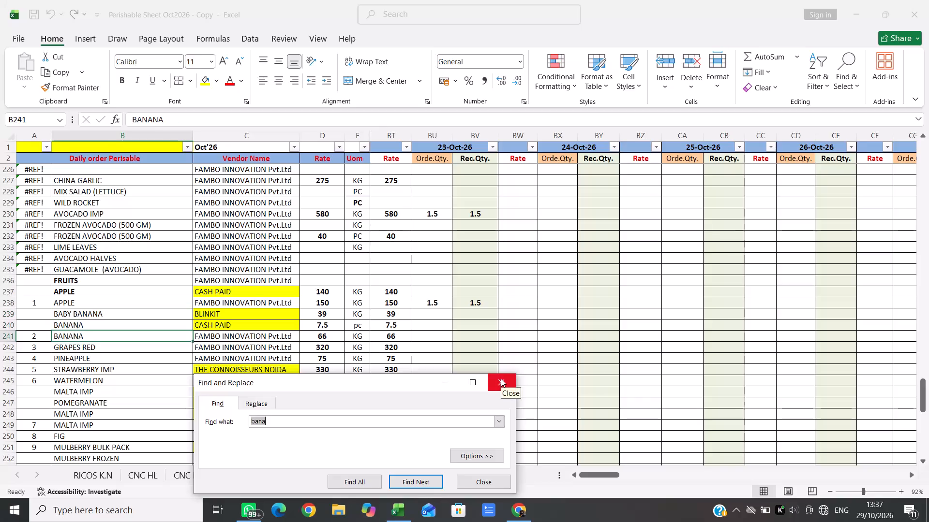
Finish the search and go to the 23-Oct-26 order quantity cell of the FAMBO INNOVATION Pvt.Ltd BANANA row.
left_click(501, 378)
key("Right")
key("Right")
key("Right")
key("Right")
key("Right")
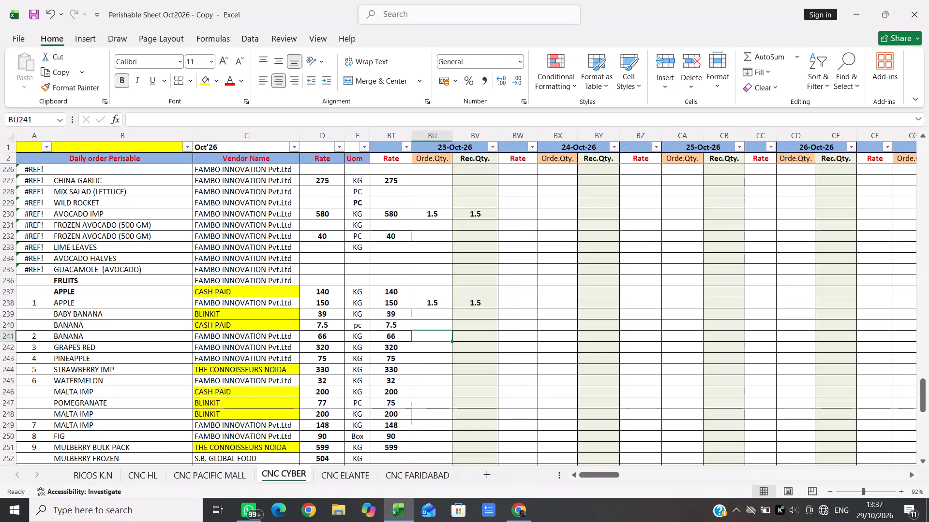
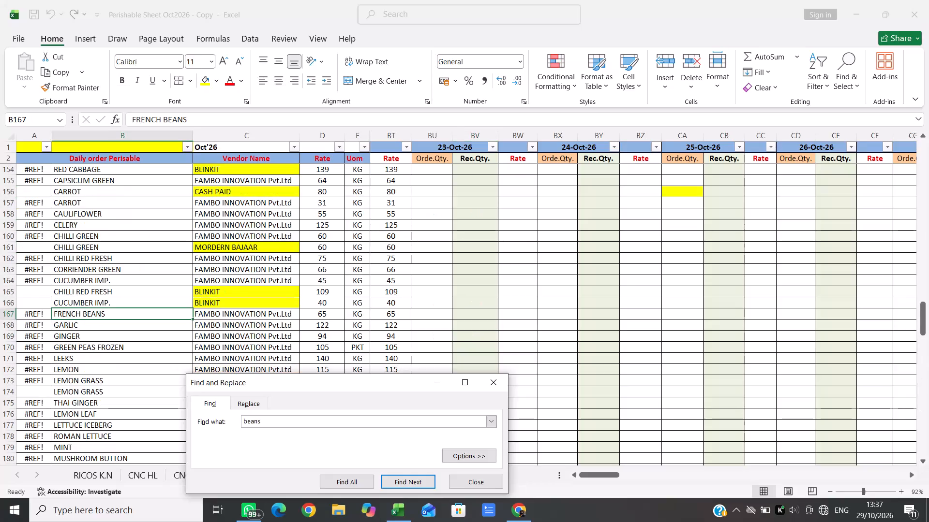
Close the "beans" search and go to the 23-Oct-26 order quantity cell of the FRENCH BEANS row on CNC CYBER.
left_click(495, 377)
key("Right")
key("Right")
key("Right")
key("Right")
key("Right")
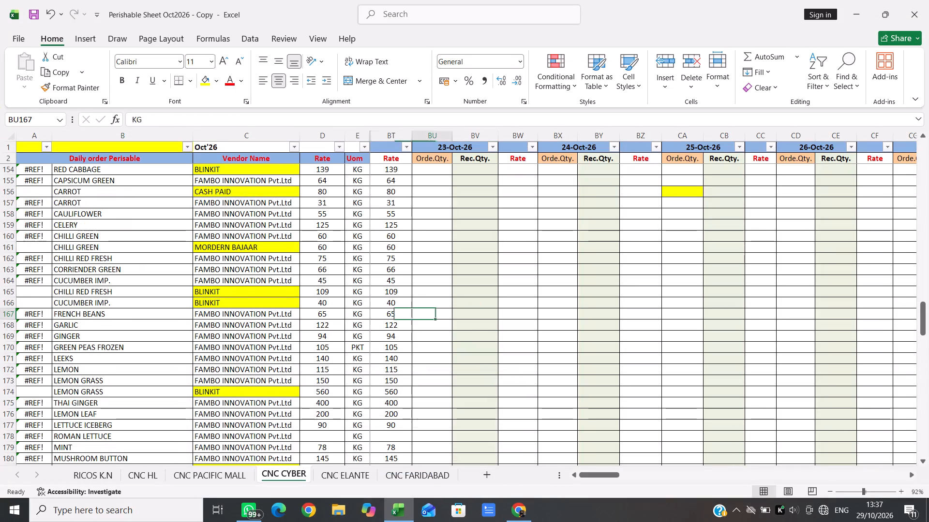
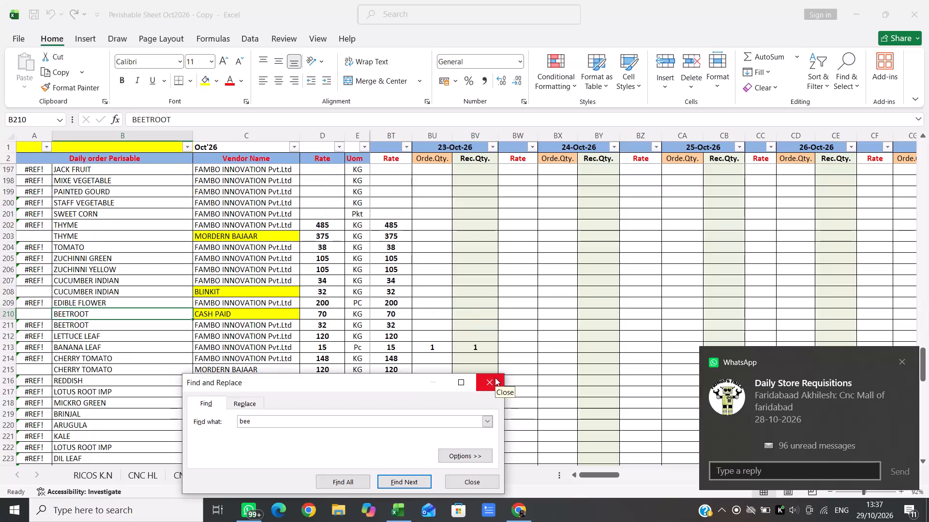
Finish the search and enter 1 as the 23-Oct-26 order quantity in the FAMBO INNOVATION Pvt.Ltd BEETROOT row.
left_click(495, 377)
key("Down")
key("Right")
key("Right")
key("Right")
key("Right")
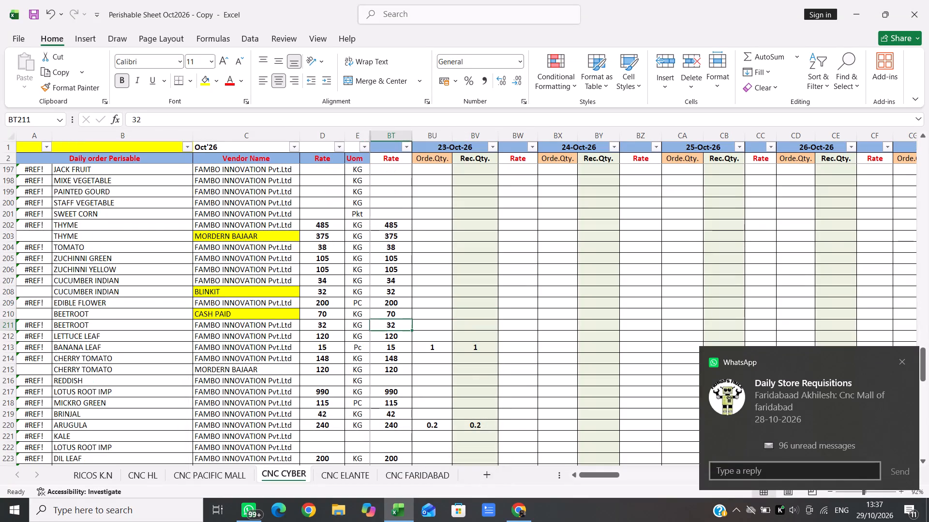
key("Right")
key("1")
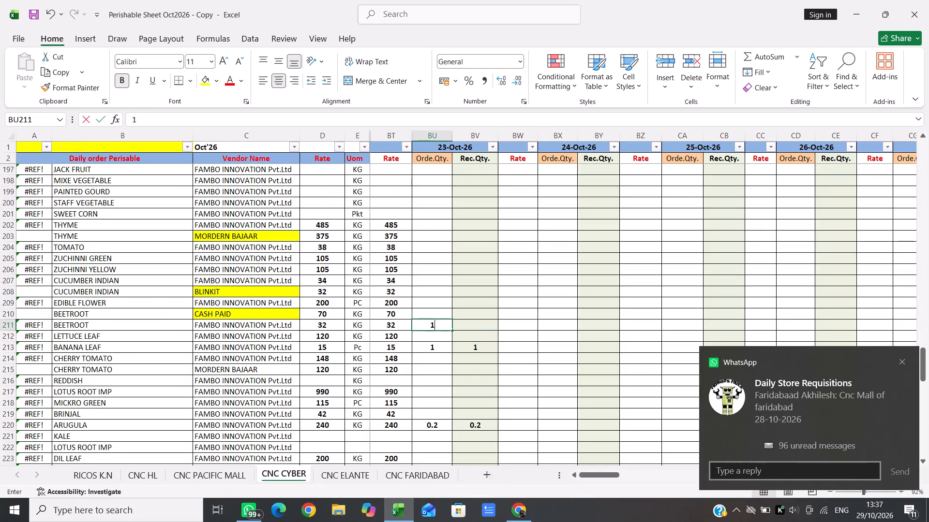
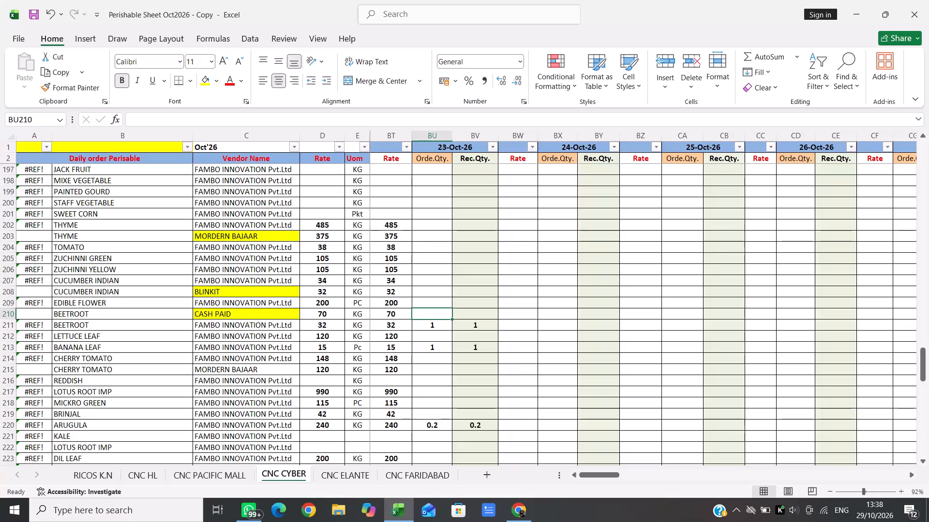
Go to the 23-Oct-26 order quantity cell of the FAMBO INNOVATION Pvt.Ltd BEETROOT row on the CNC CYBER sheet.
left_click(435, 322)
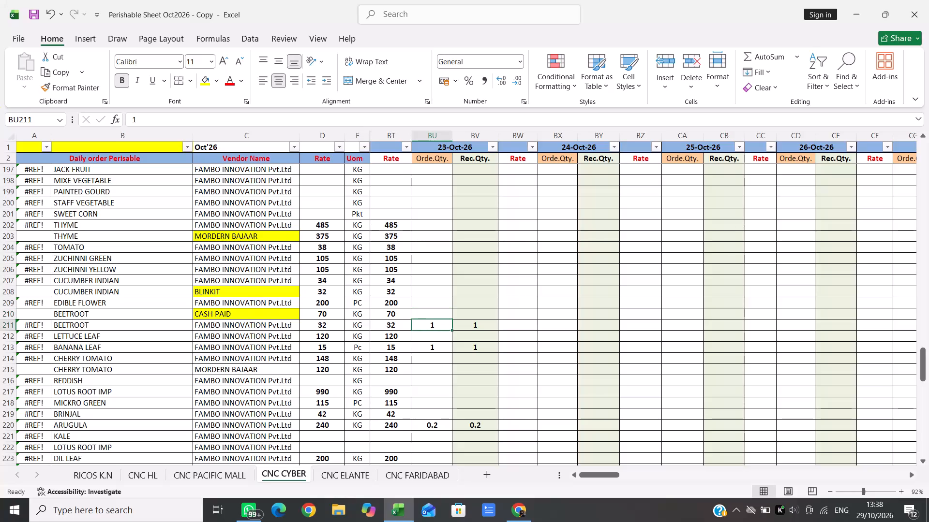
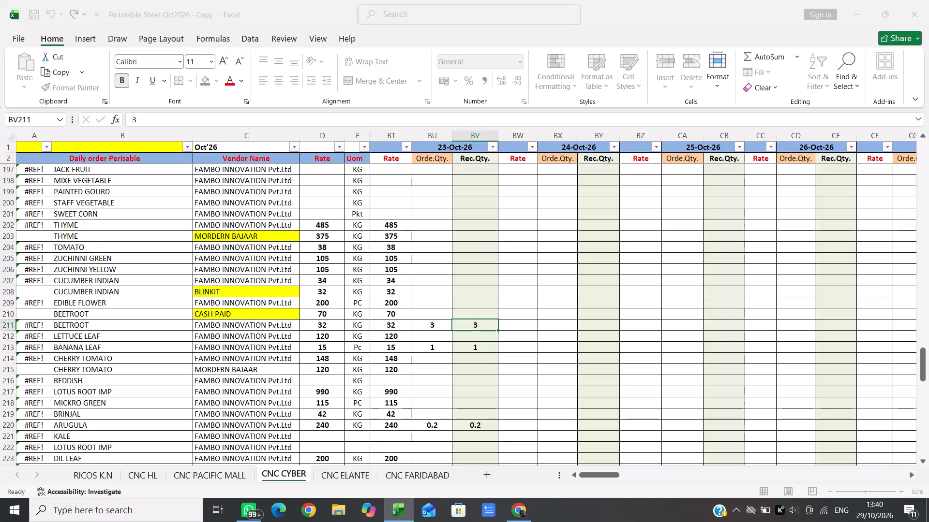
Search for "brocco" and enter 4 as the 23-Oct-26 order quantity in the FAMBO INNOVATION Pvt.Ltd BROCCOLI row.
key("BackSpace")
key("BackSpace")
type("brocco")
key("Return")
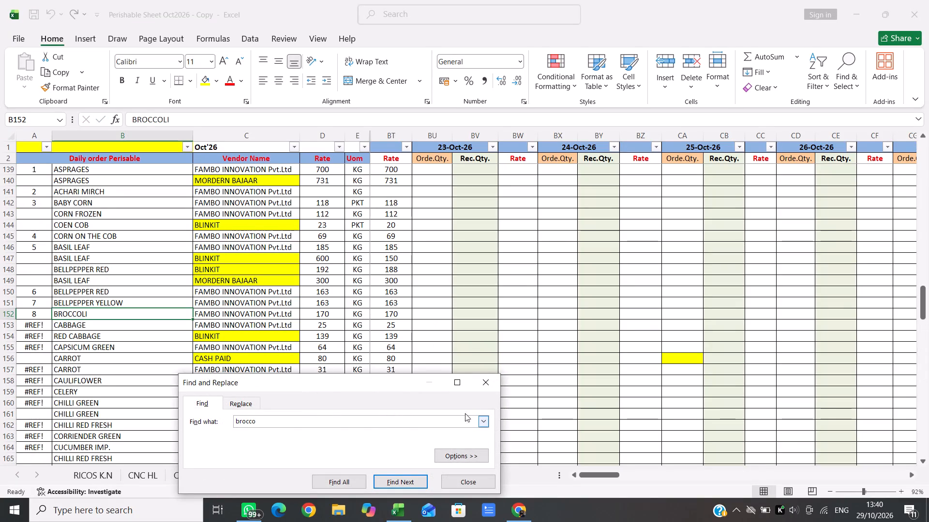
left_click(480, 385)
key("Right")
key("Right")
key("Right")
key("Right")
key("Right")
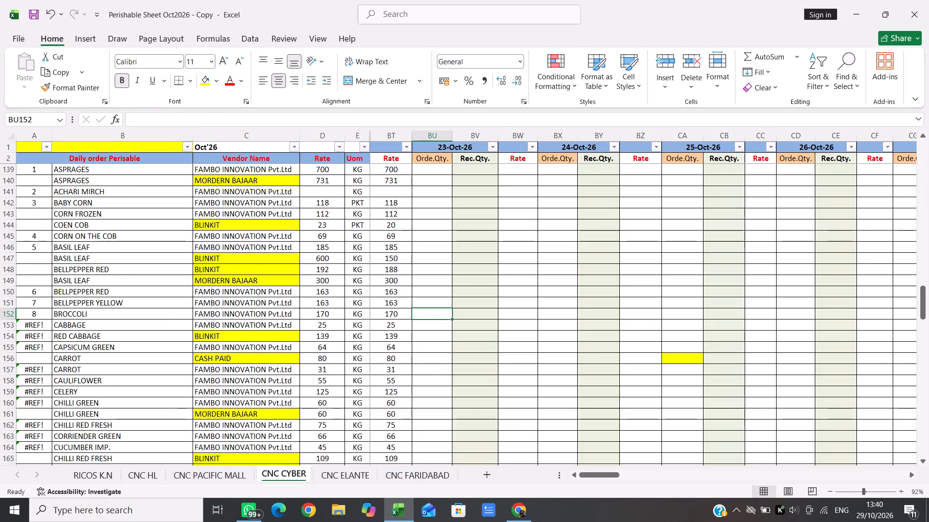
key("4")
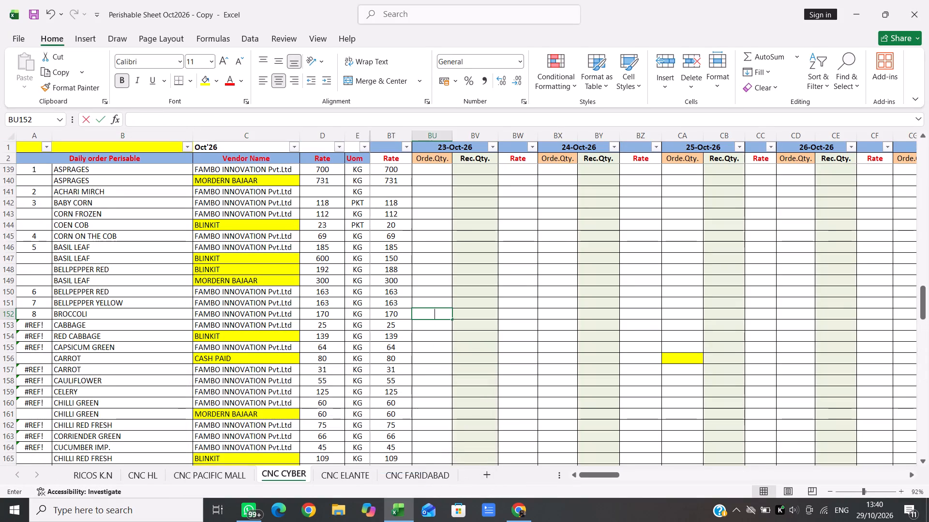
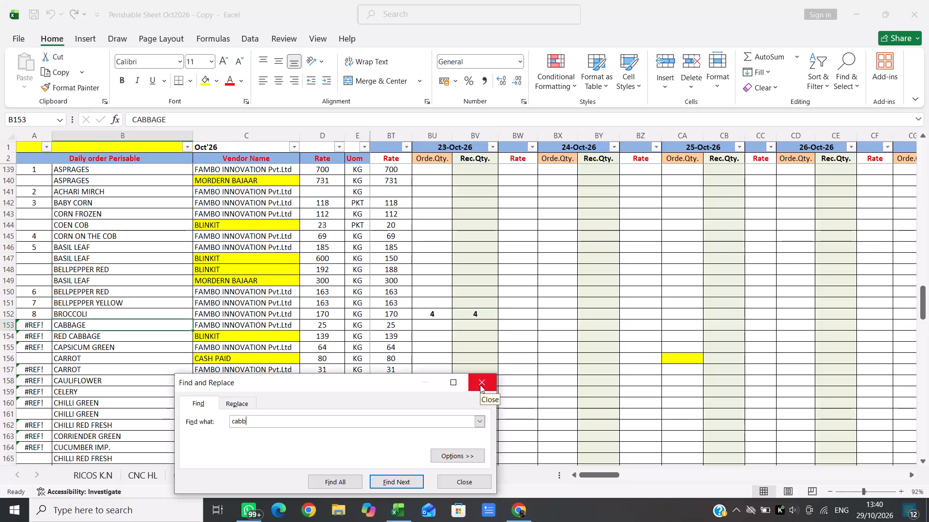
Close the cabbage search and go to the 23-Oct-26 order quantity cell in the FAMBO INNOVATION Pvt.Ltd CABBAGE row.
left_click(480, 385)
key("Right")
key("Right")
key("Right")
key("Right")
key("Right")
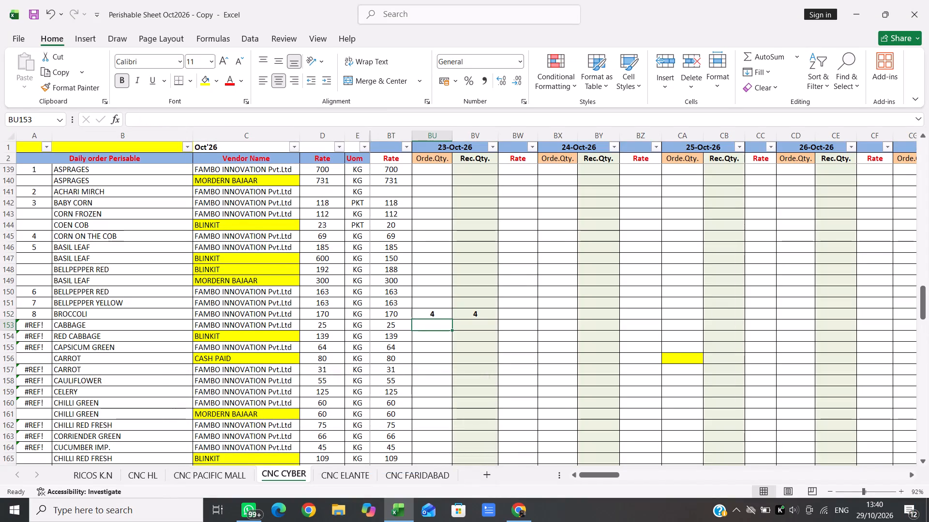
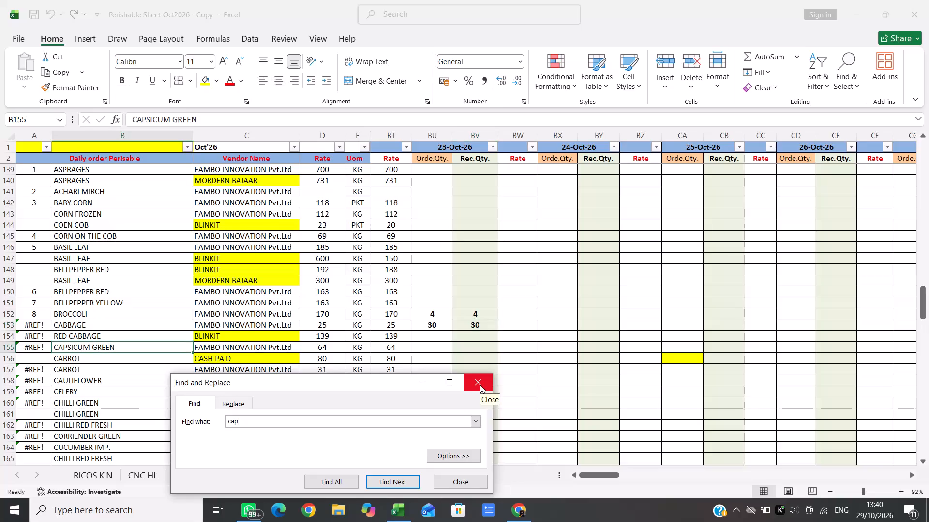
Close the capsicum search and move along the FAMBO INNOVATION Pvt.Ltd CAPSICUM GREEN row toward the 23-Oct-26 order quantity cell.
left_click(480, 385)
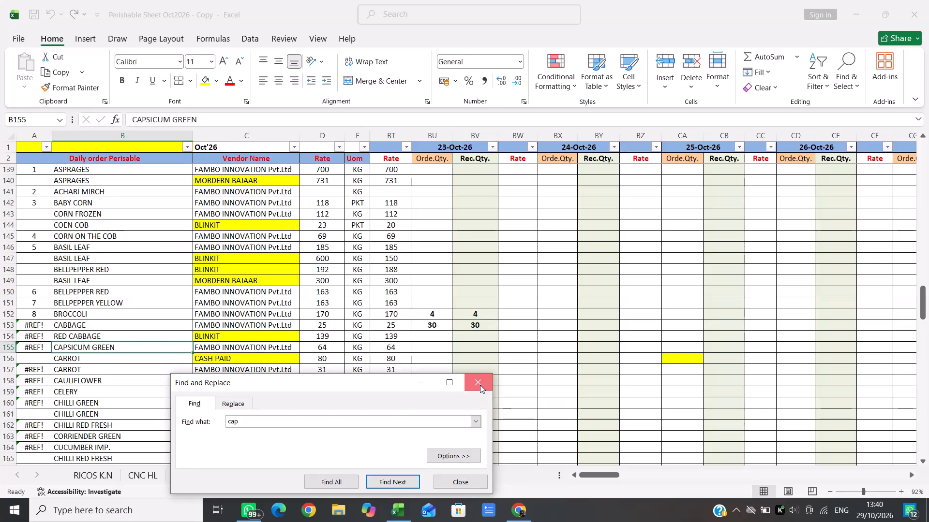
key("Right")
key("Right")
key("Right")
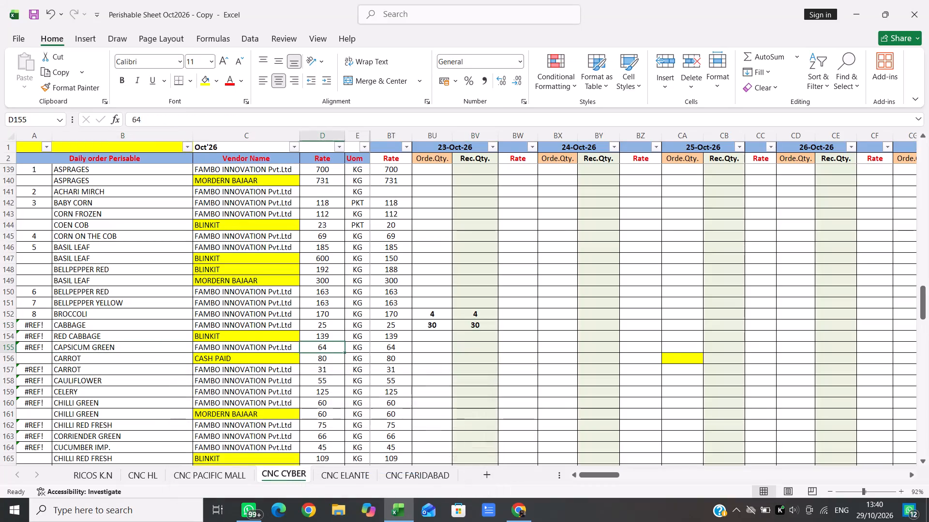
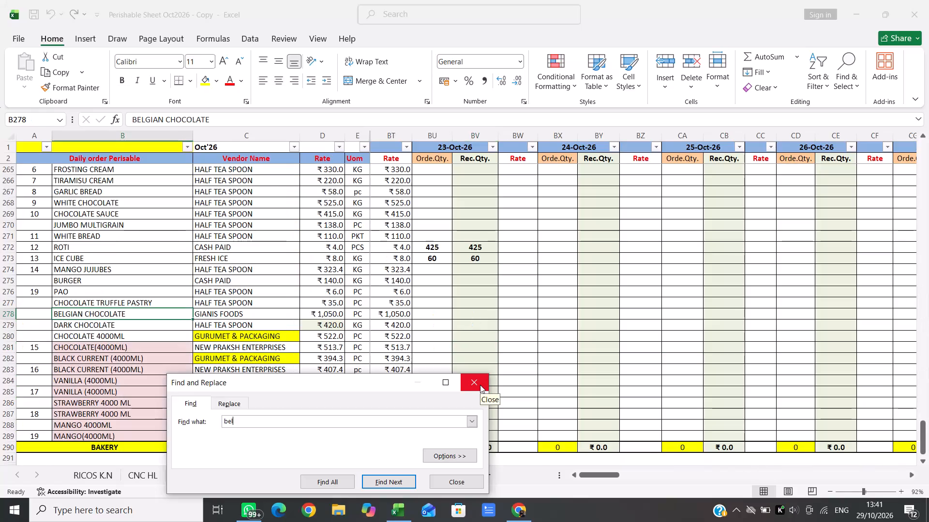
Search for "bell" and move along the FAMBO INNOVATION Pvt.Ltd BELLPEPPER RED row toward the 23-Oct-26 order quantity cell.
key("l")
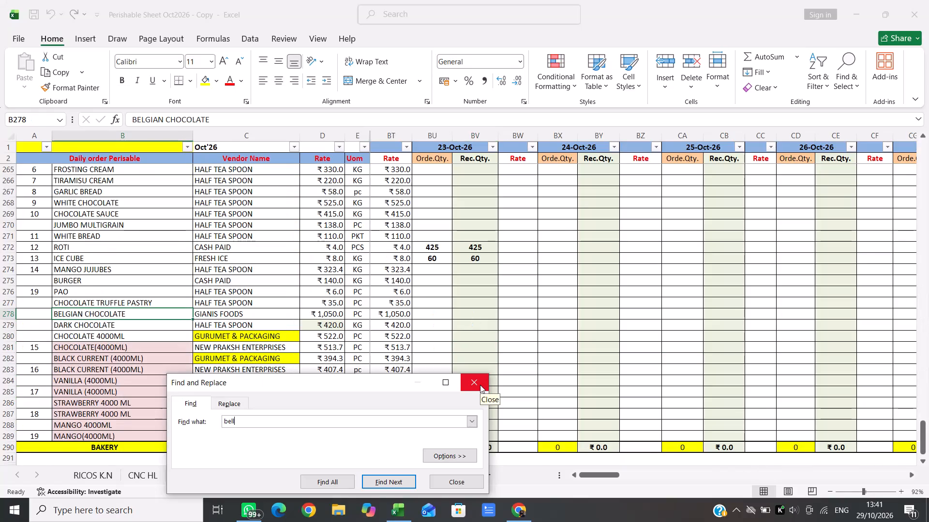
key("Return")
left_click(480, 385)
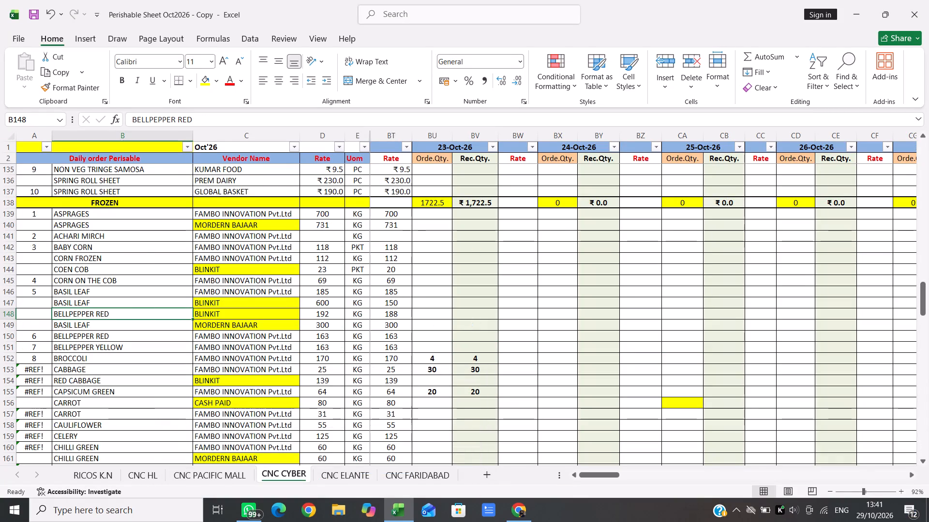
key("Down")
key("Down")
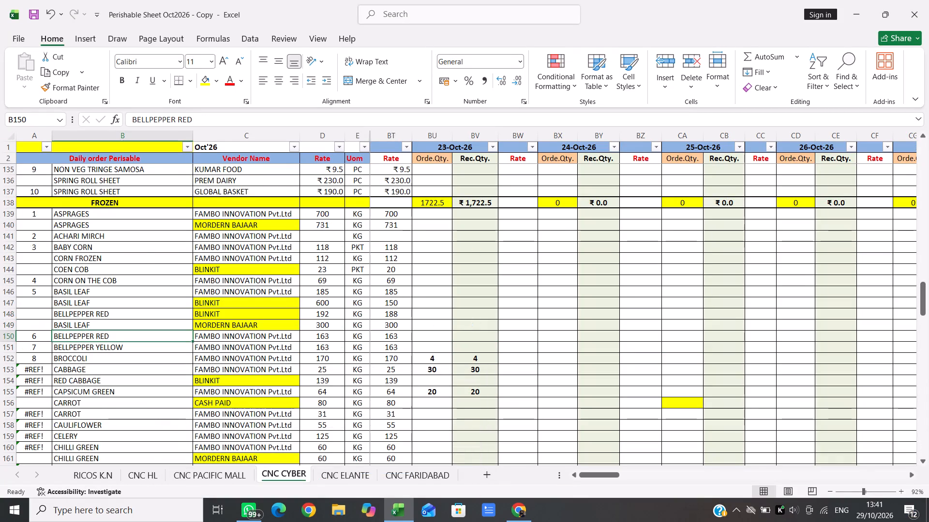
key("Right")
key("Right")
key("Right")
key("Right")
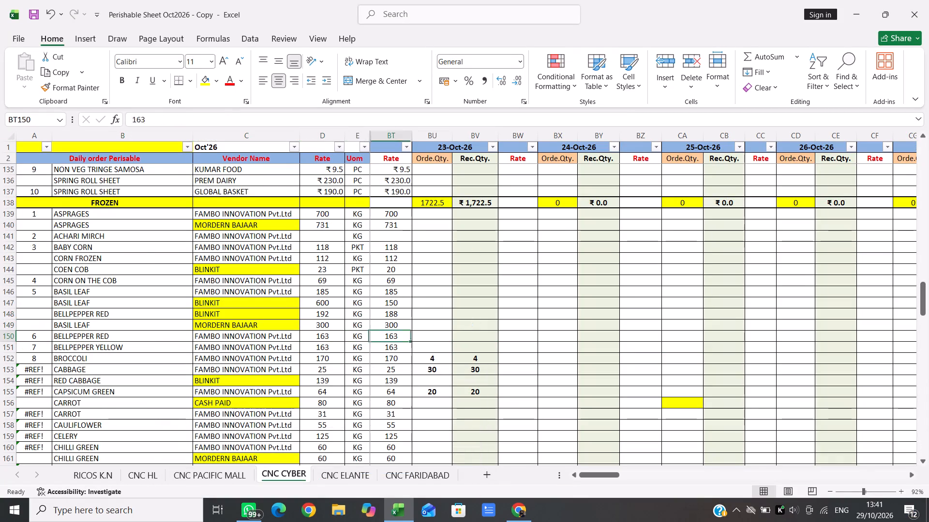
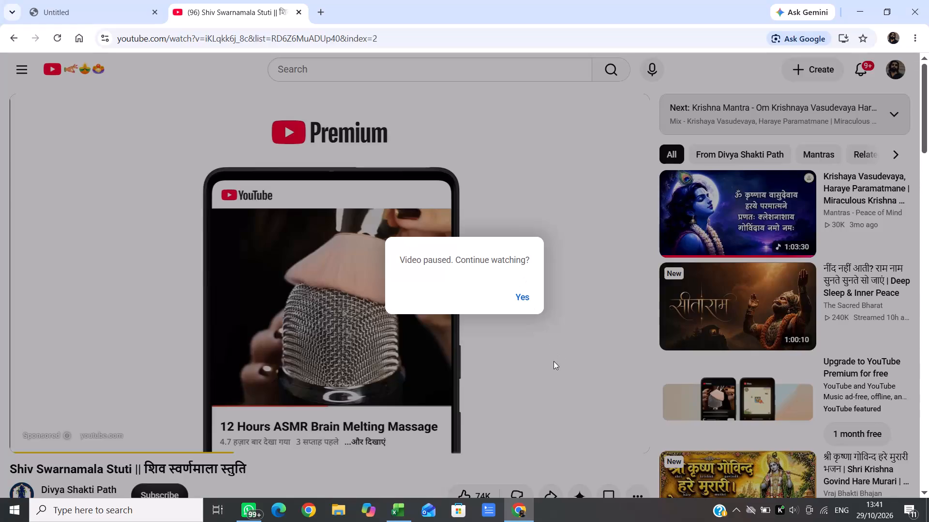
Resume the paused YouTube video and open the watch history to look through previously watched videos.
left_click(554, 361)
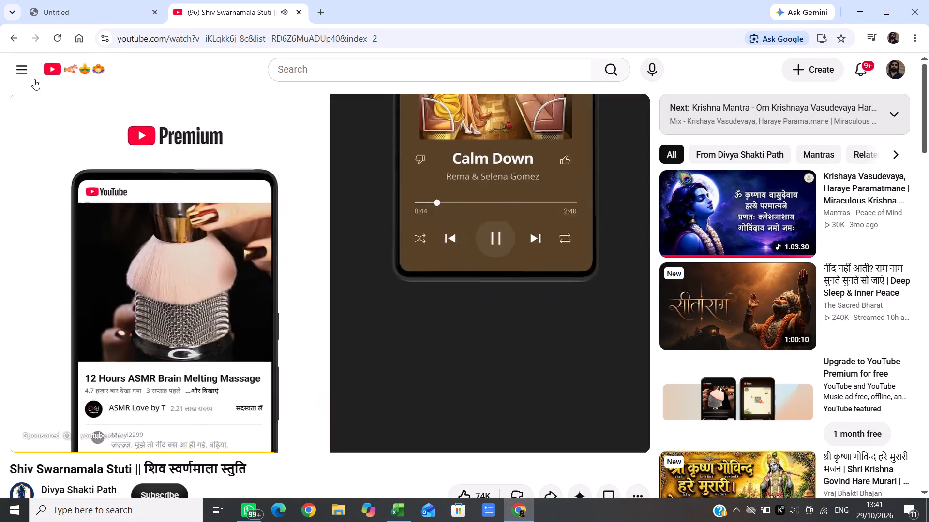
left_click(25, 72)
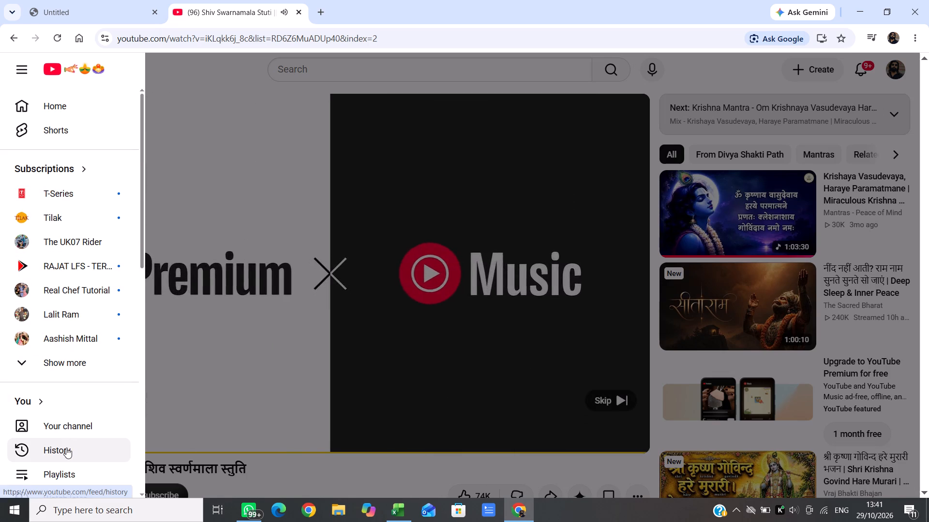
left_click(66, 448)
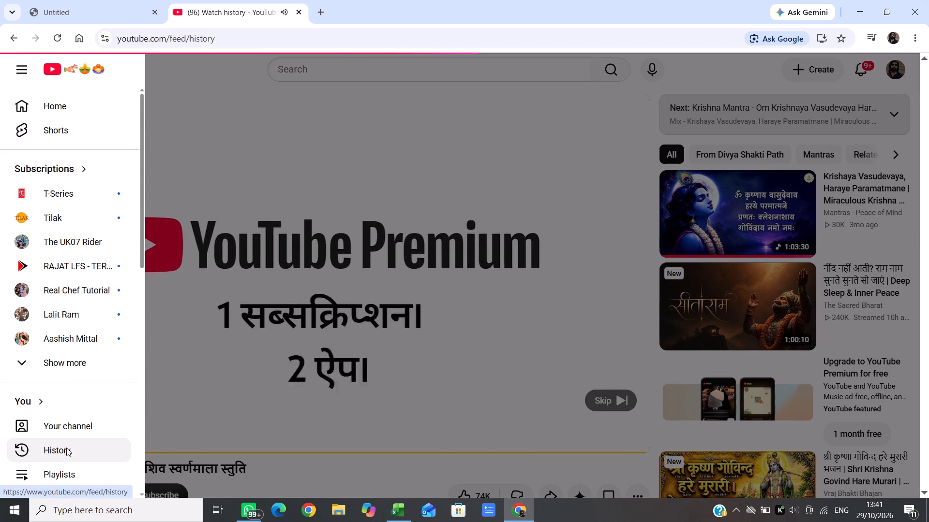
scroll(324, 408, "down", 2)
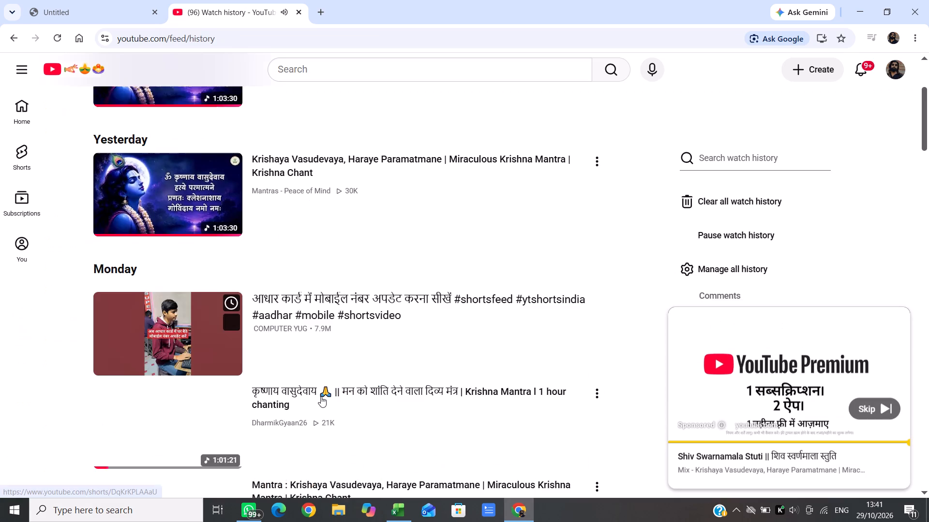
scroll(321, 396, "down", 5)
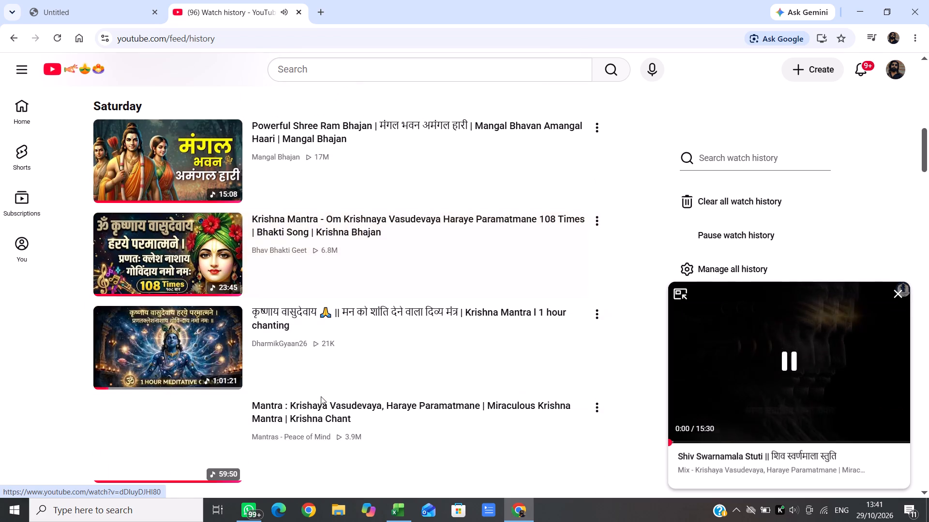
scroll(321, 396, "down", 5)
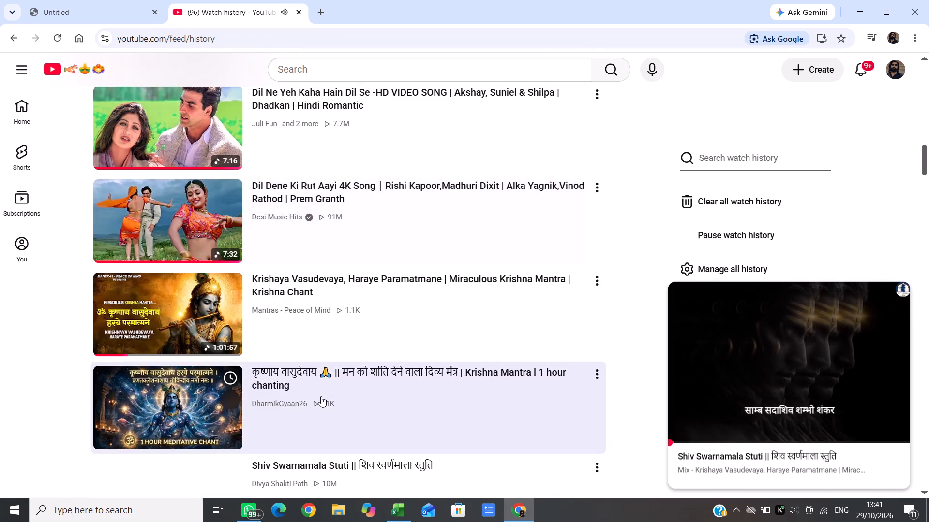
scroll(321, 396, "down", 4)
scroll(321, 396, "up", 16)
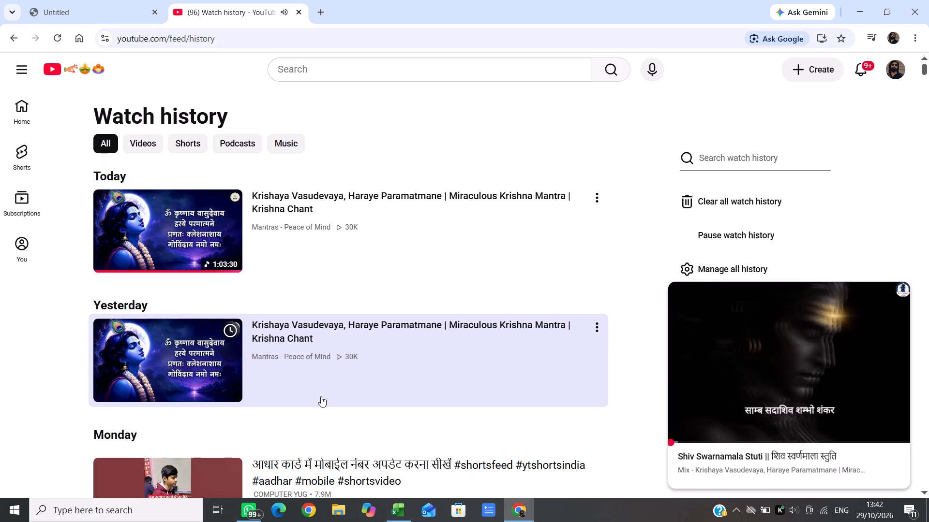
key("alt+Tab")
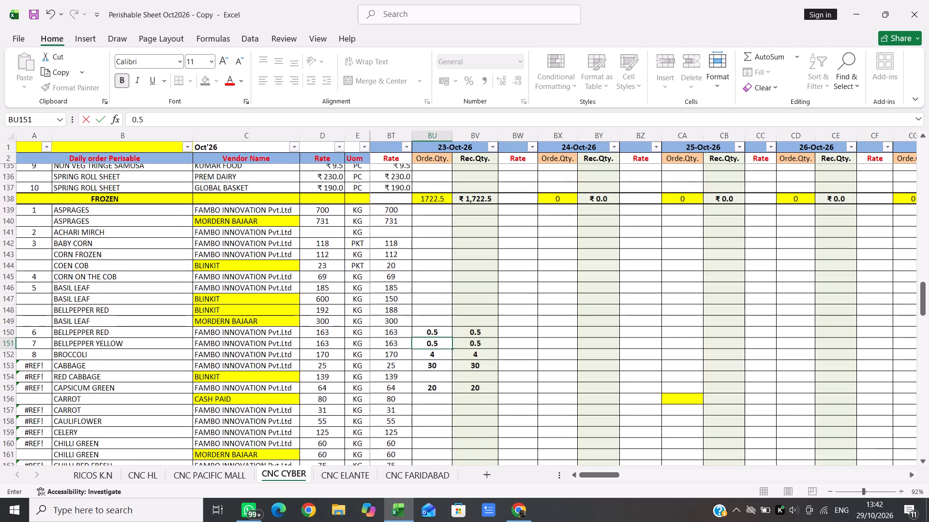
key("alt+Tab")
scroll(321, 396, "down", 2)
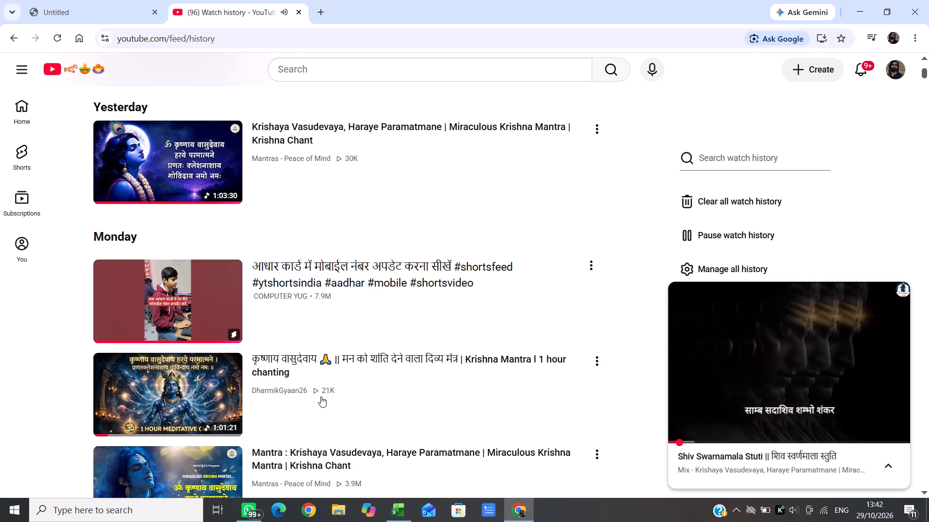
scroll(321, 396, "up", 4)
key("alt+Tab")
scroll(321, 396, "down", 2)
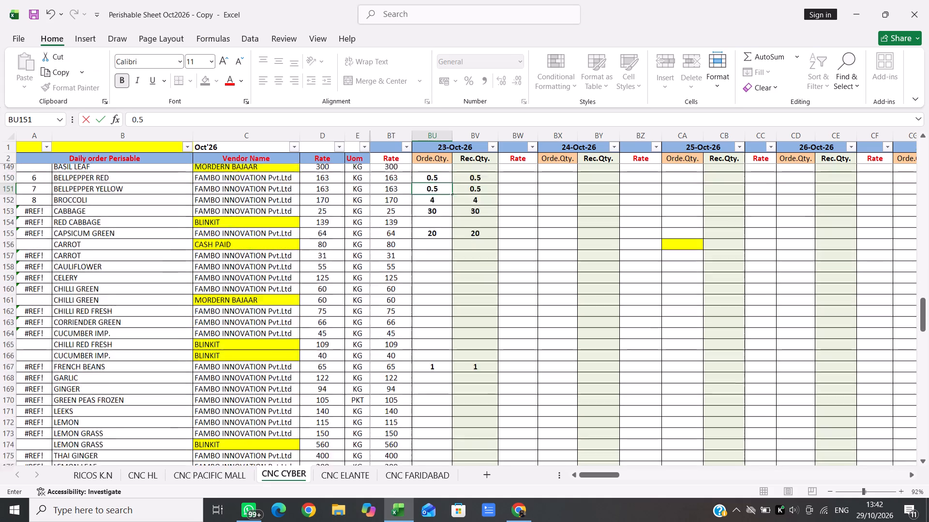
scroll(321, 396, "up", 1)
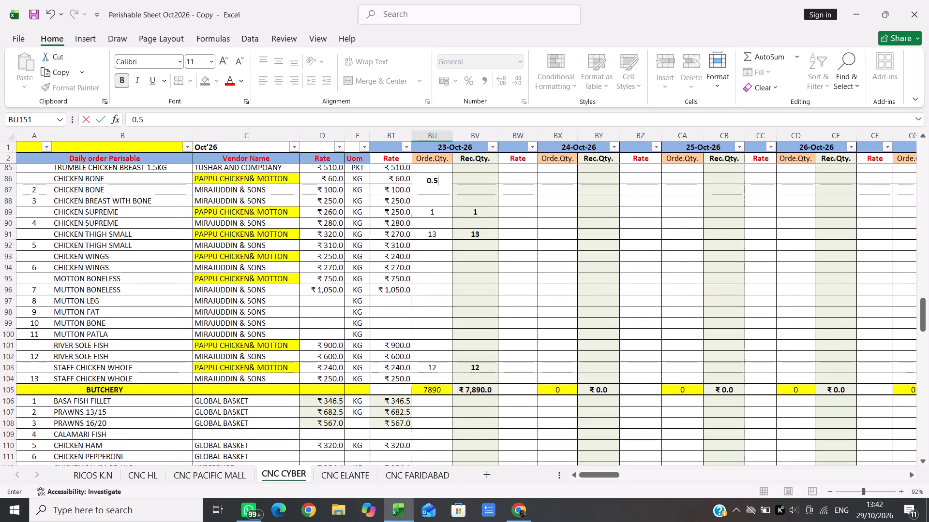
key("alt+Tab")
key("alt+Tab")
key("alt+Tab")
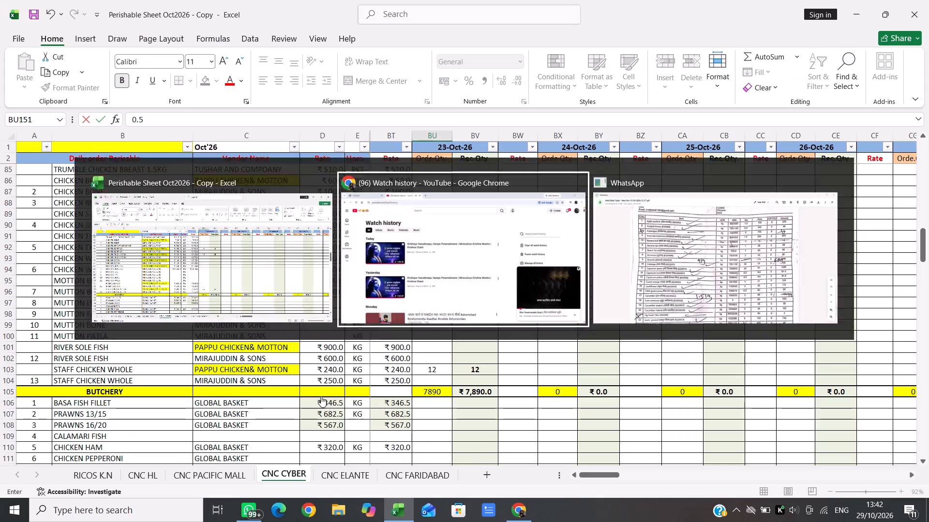
Find the Sep 29 entry "Saagar Jaisi Aankhon Wali (Video)" in the watch history, play it and dismiss the media controls tip.
scroll(321, 396, "down", 10)
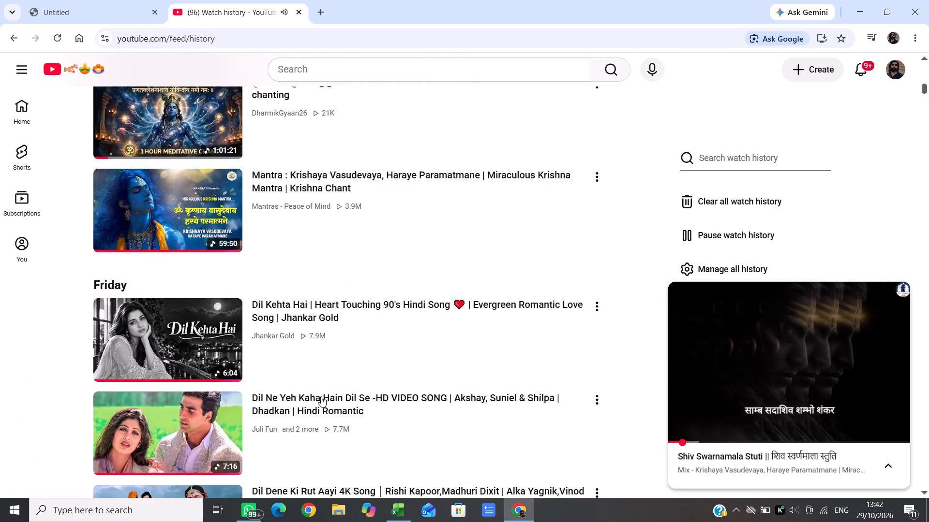
scroll(321, 396, "down", 15)
scroll(321, 396, "up", 2)
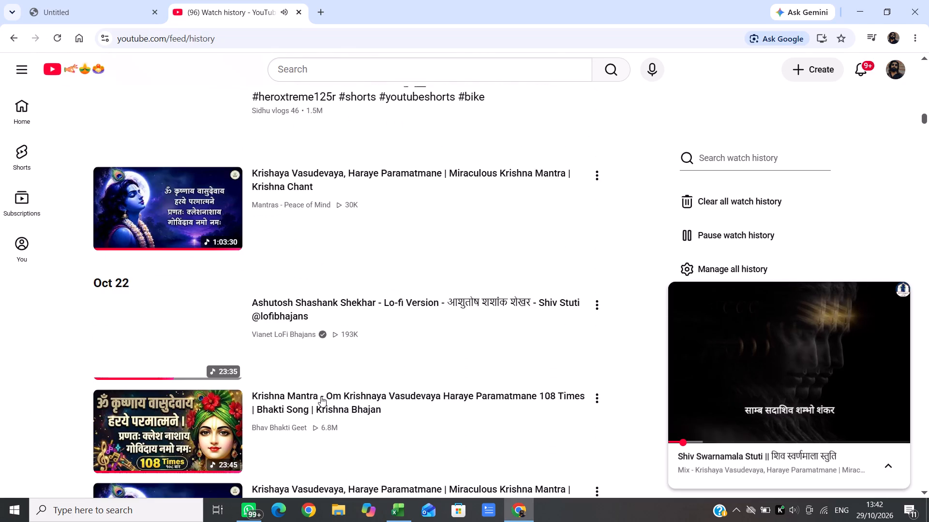
scroll(321, 396, "down", 17)
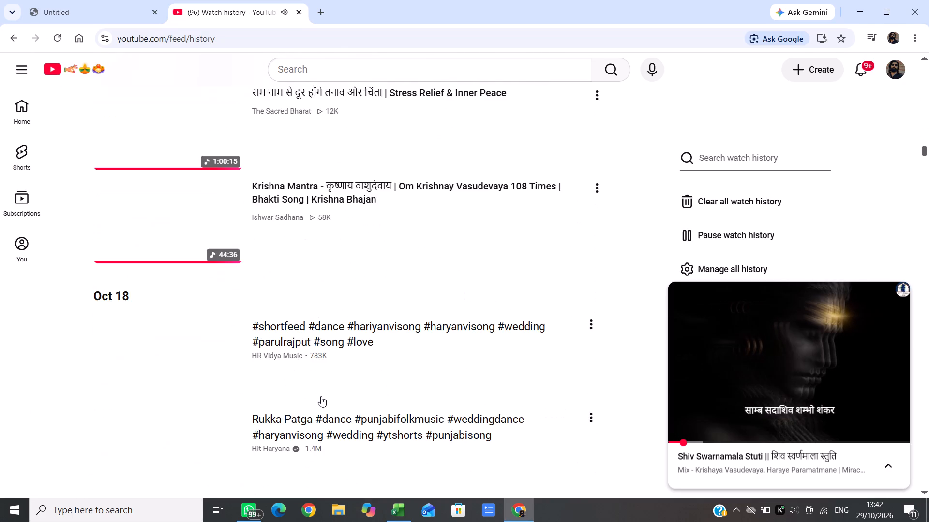
scroll(321, 396, "down", 11)
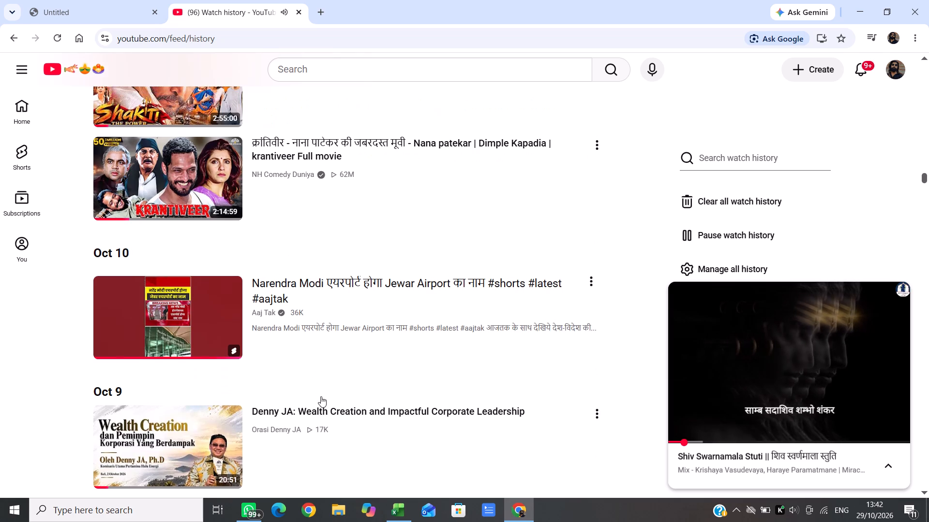
scroll(321, 396, "down", 6)
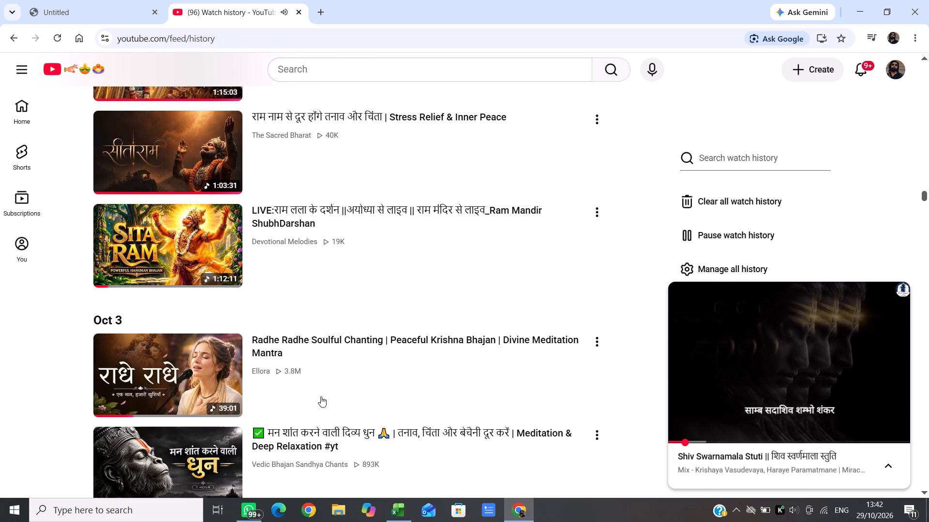
scroll(321, 396, "down", 8)
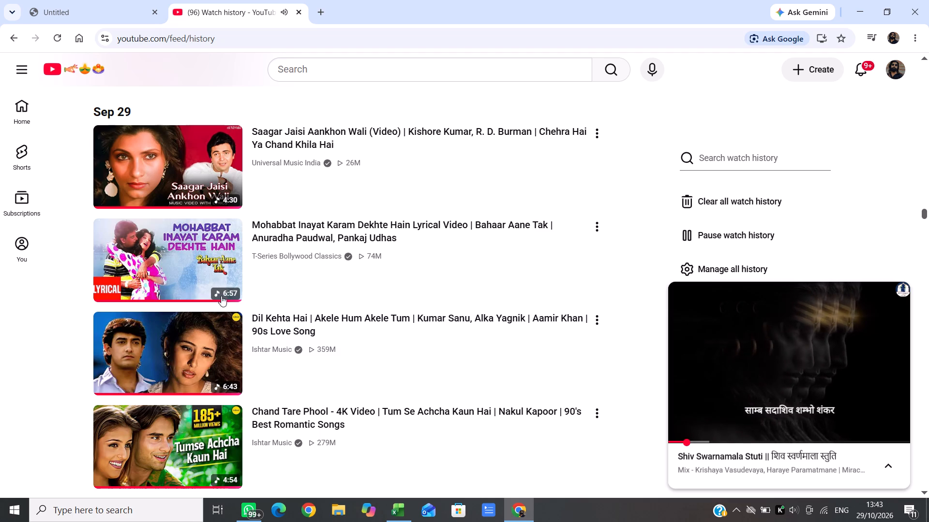
left_click(341, 152)
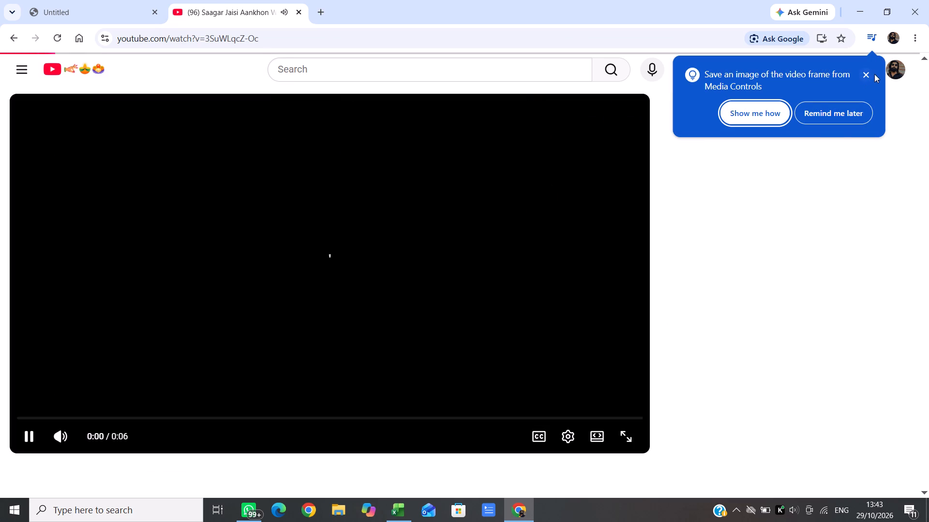
left_click(866, 74)
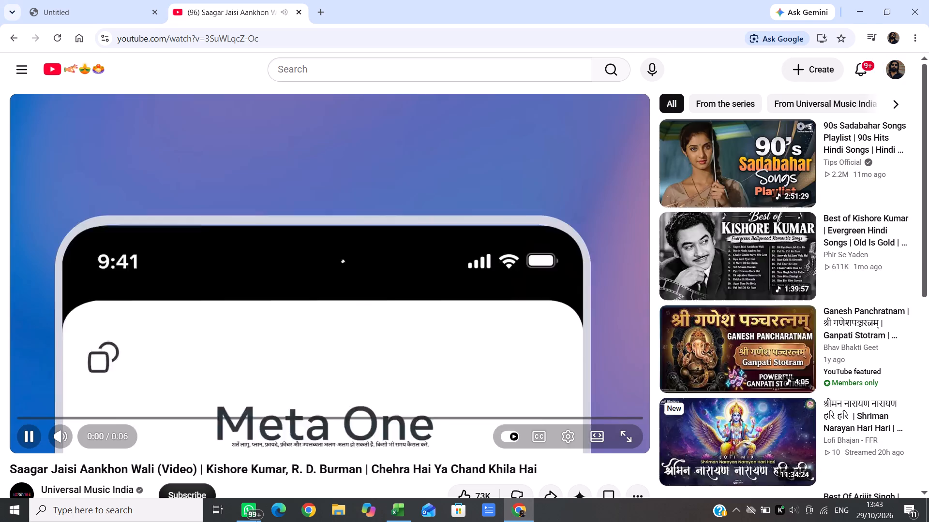
Switch back to the Perishable Sheet Oct2026 workbook in Excel.
key("alt+Tab")
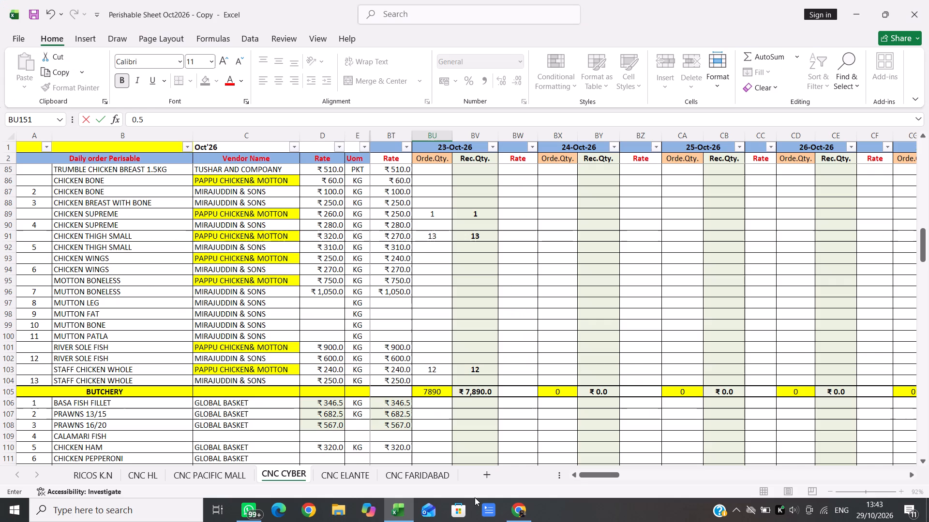
key("alt+Tab")
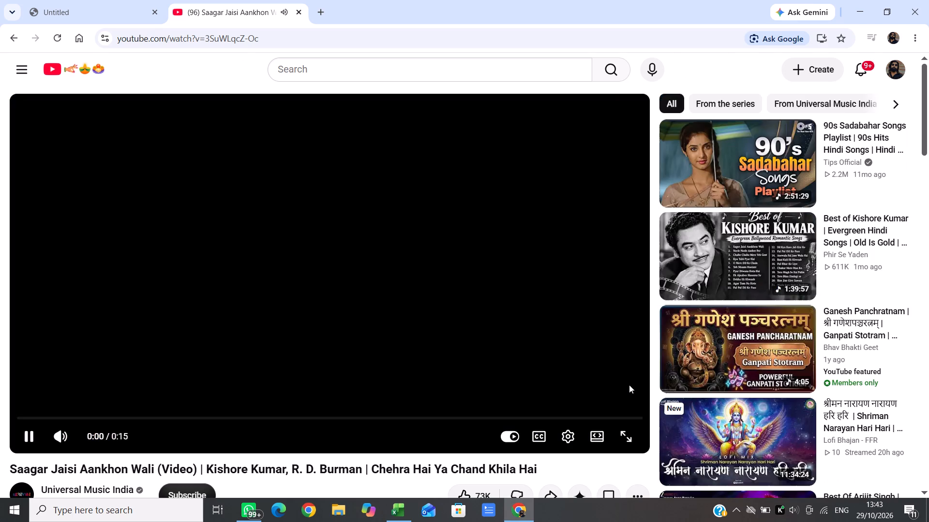
key("alt+Tab")
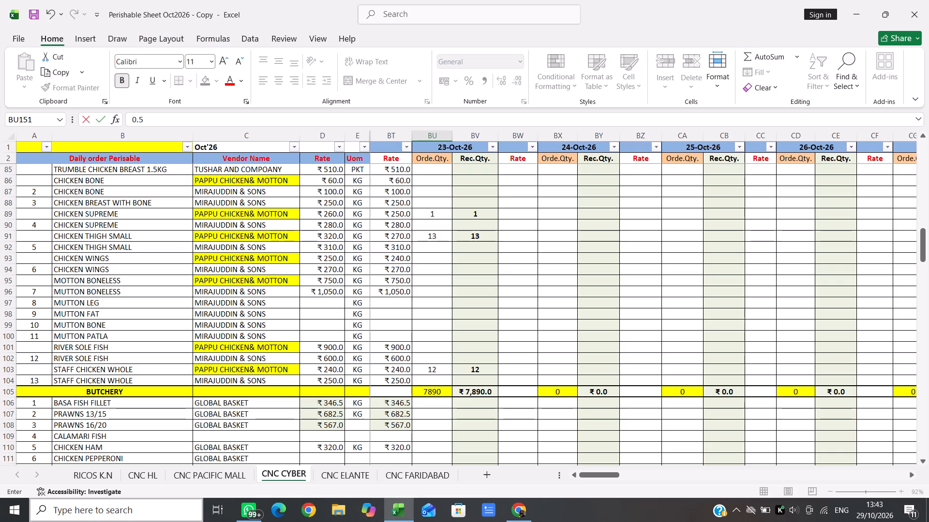
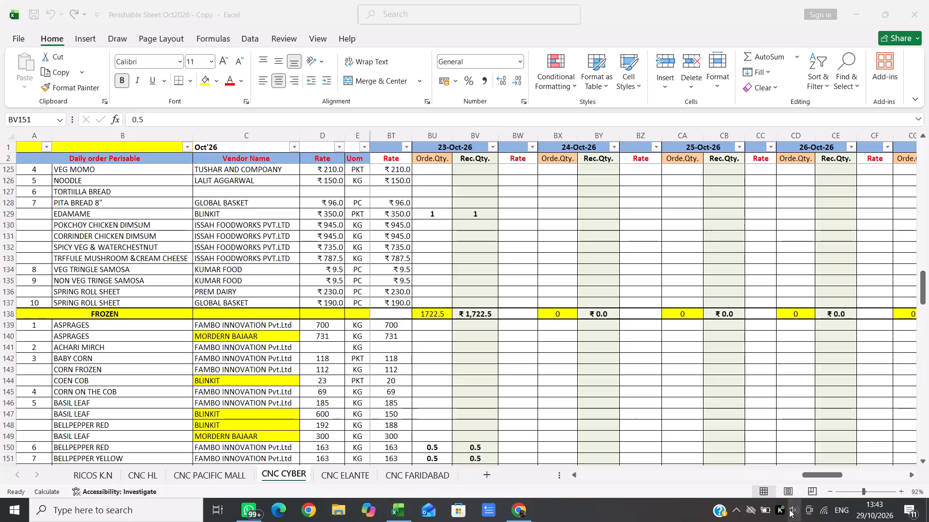
Raise the computer's speaker volume to 76.
left_click(826, 480)
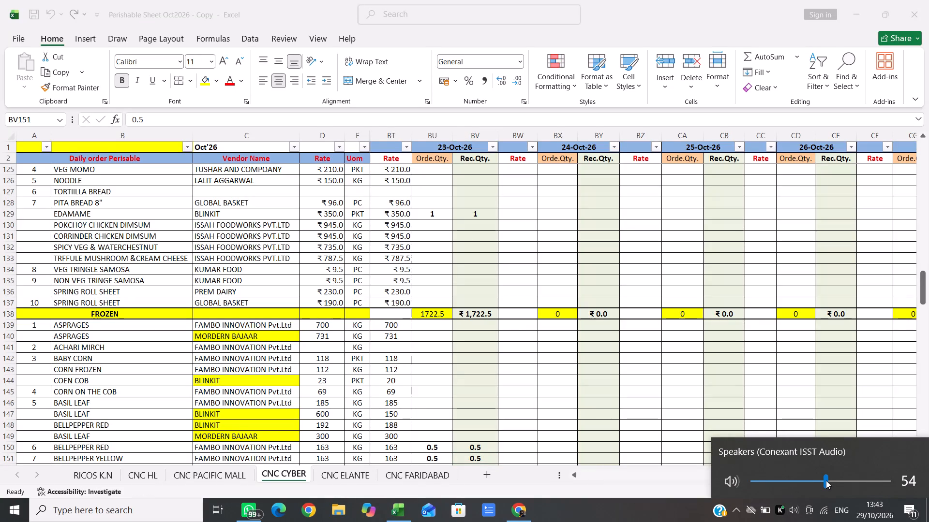
left_click_drag(826, 480, 855, 480)
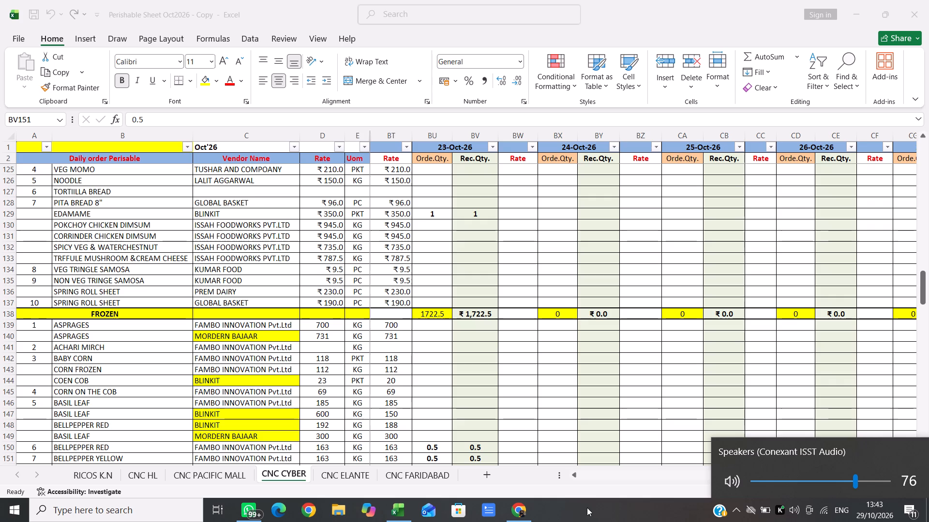
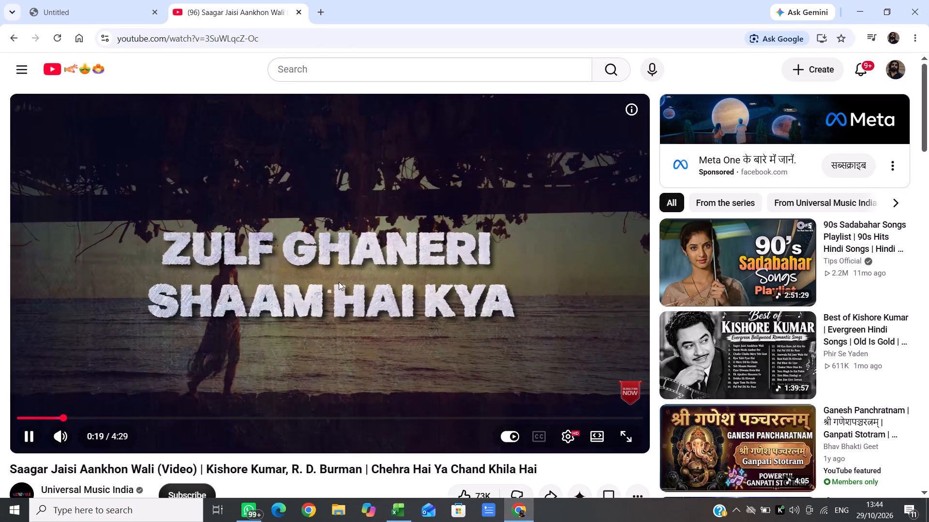
Switch from the video in Chrome back to the Perishable Sheet Oct2026 workbook in Excel.
key("alt+Tab")
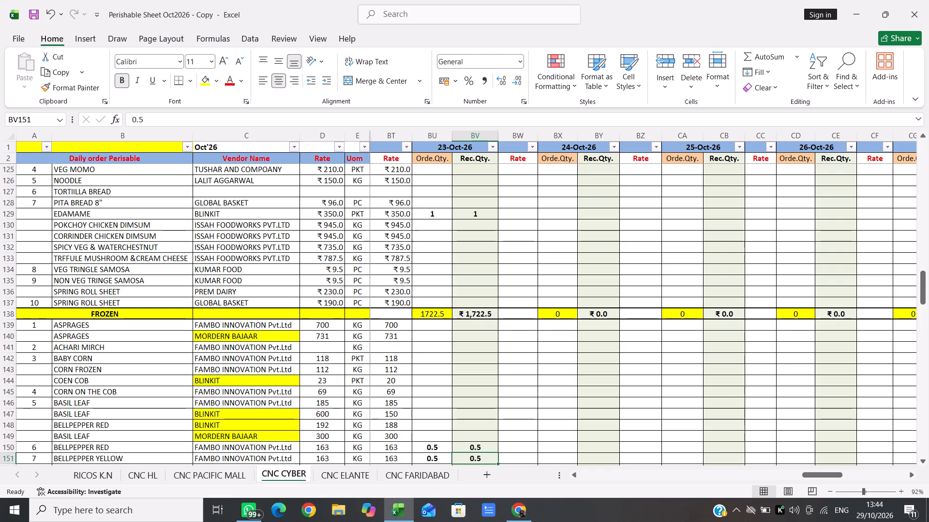
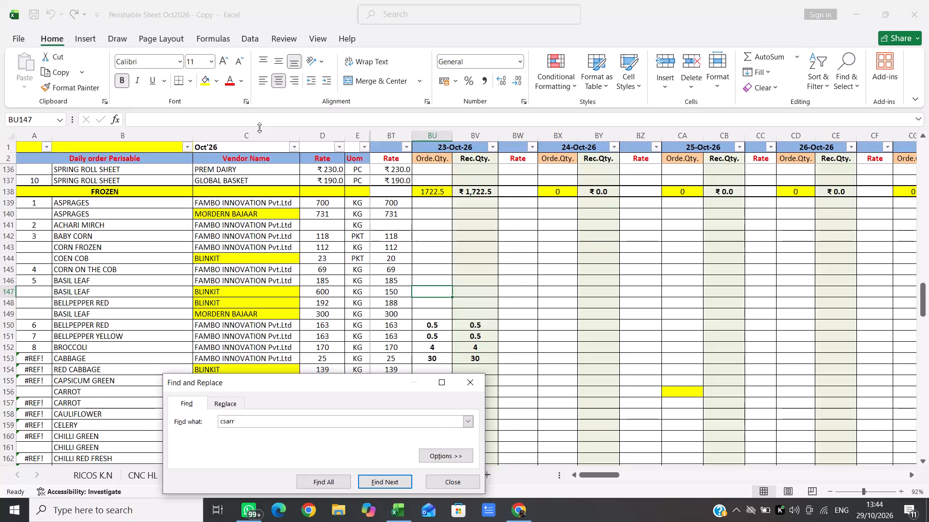
Replace the mistyped search term with "carr" and find the CARROT item in the daily perishable order list.
key("BackSpace")
key("BackSpace")
key("Return")
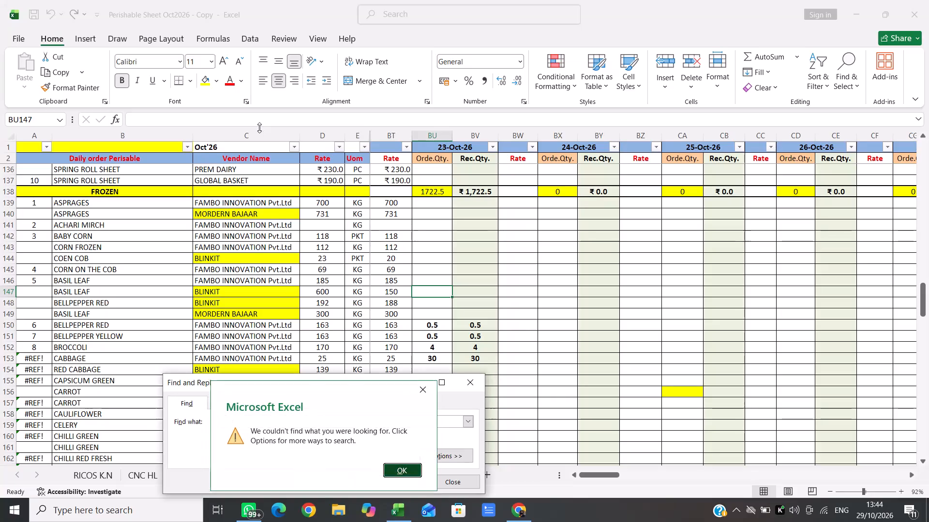
key("BackSpace")
key("Return")
key("BackSpace")
key("BackSpace")
key("Return")
key("BackSpace")
key("BackSpace")
key("BackSpace")
key("BackSpace")
key("BackSpace")
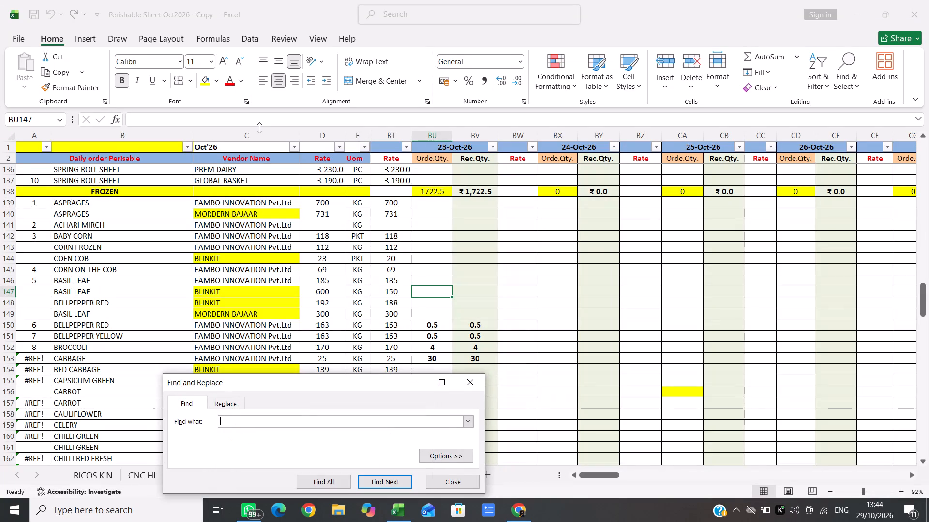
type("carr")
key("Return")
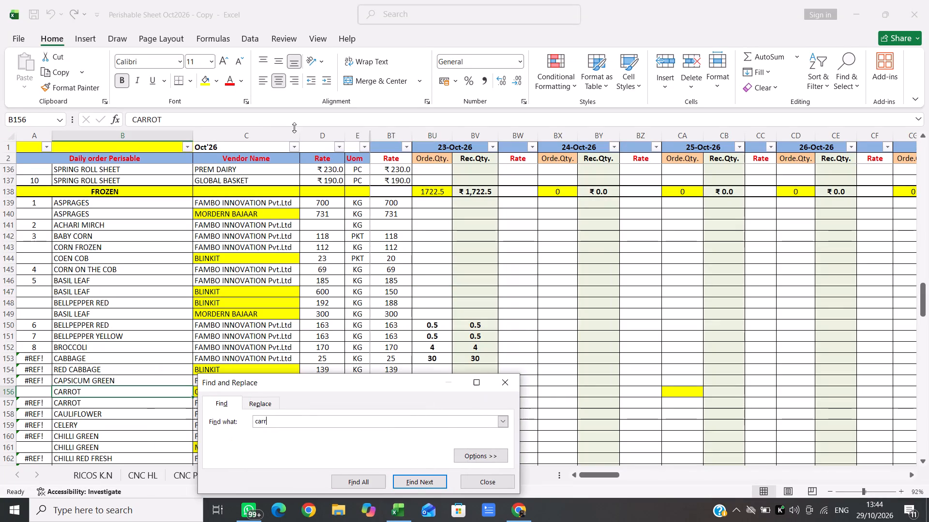
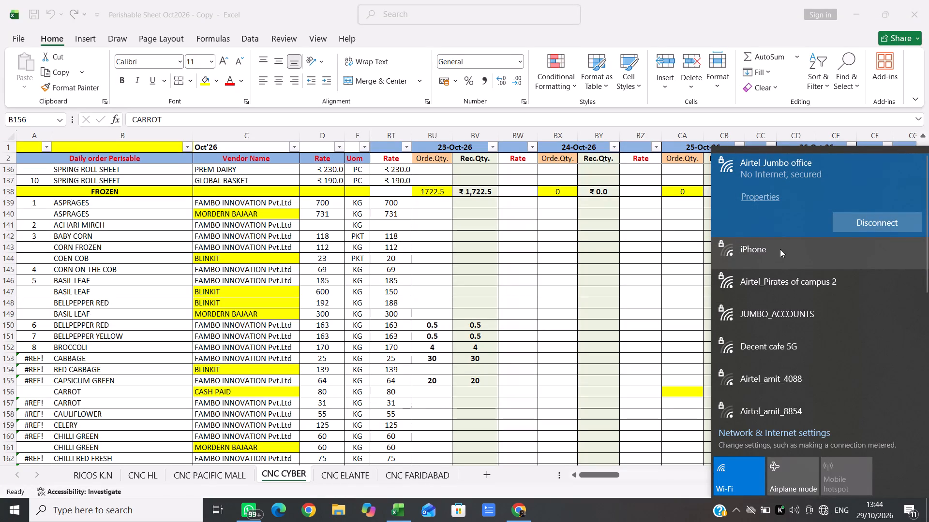
Start connecting the computer to the Wi-Fi network "Airtel_Pirates of campus 2", with automatic connection enabled.
left_click(780, 271)
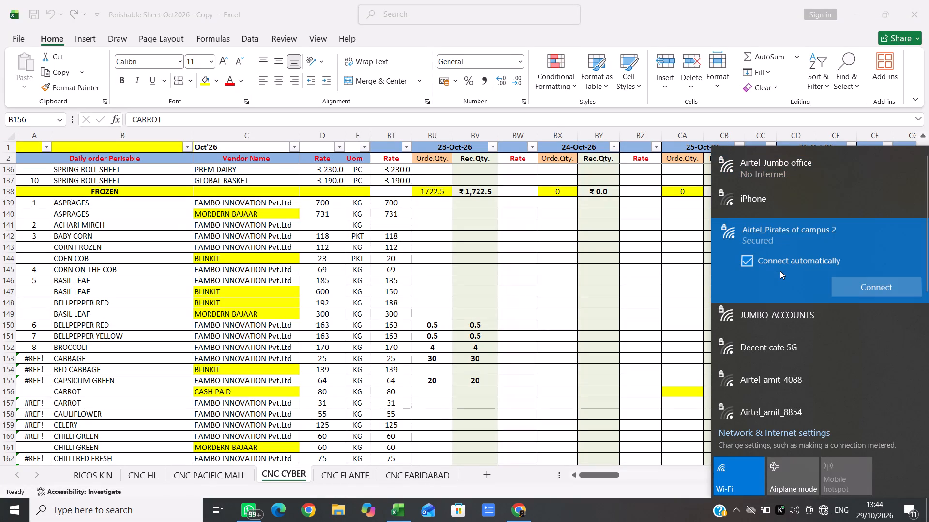
left_click(866, 289)
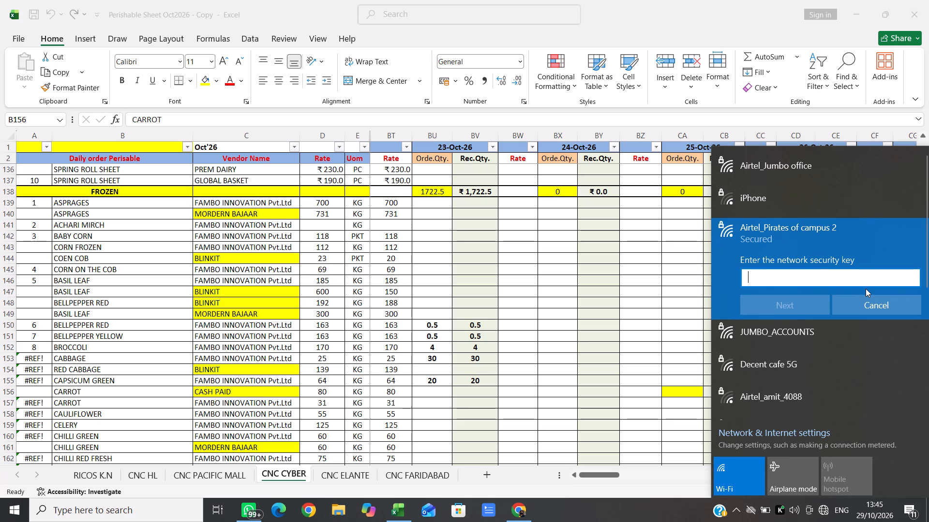
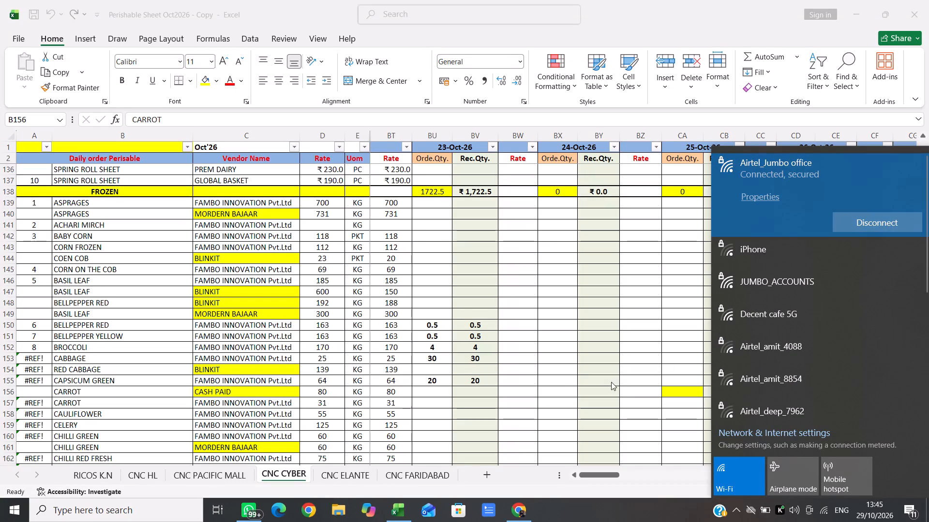
Dismiss the Wi-Fi network list and return to the CNC CYBER sheet in the Excel workbook.
left_click(556, 374)
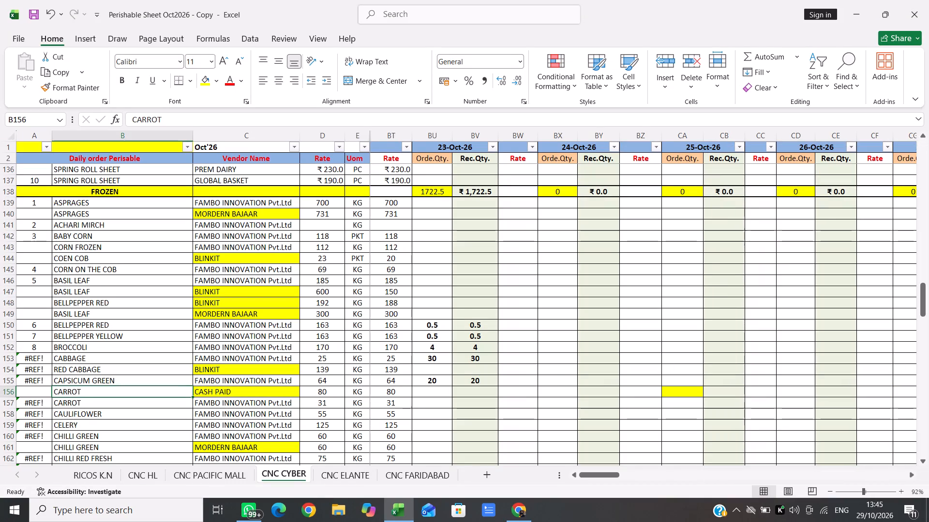
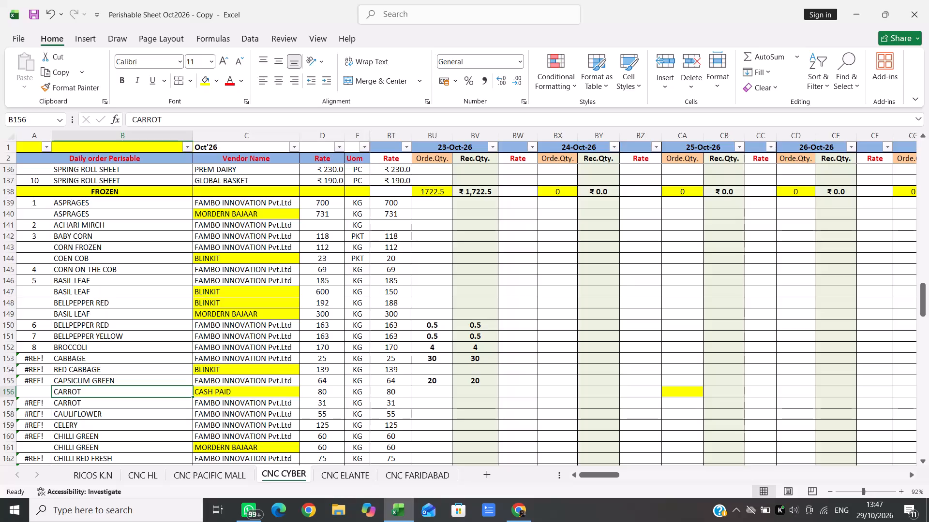
Enter 4 as the 23-Oct-26 order quantity for the FAMBO INNOVATION carrot row.
key("Down")
key("Right")
key("Right")
key("Right")
key("Right")
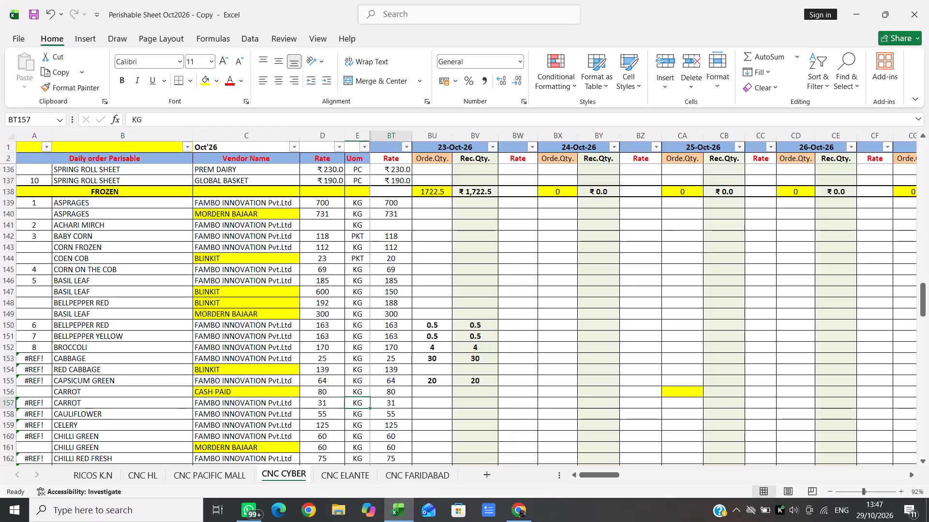
key("Right")
key("4")
key("Right")
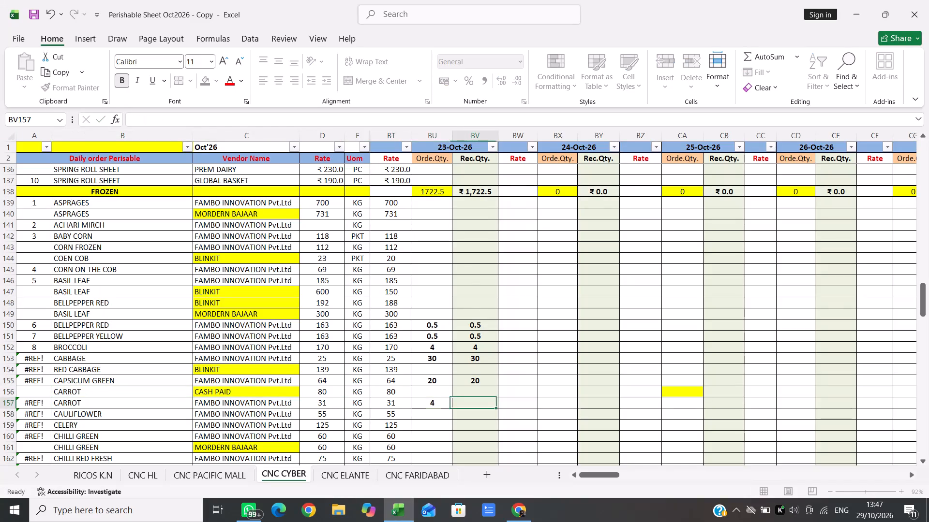
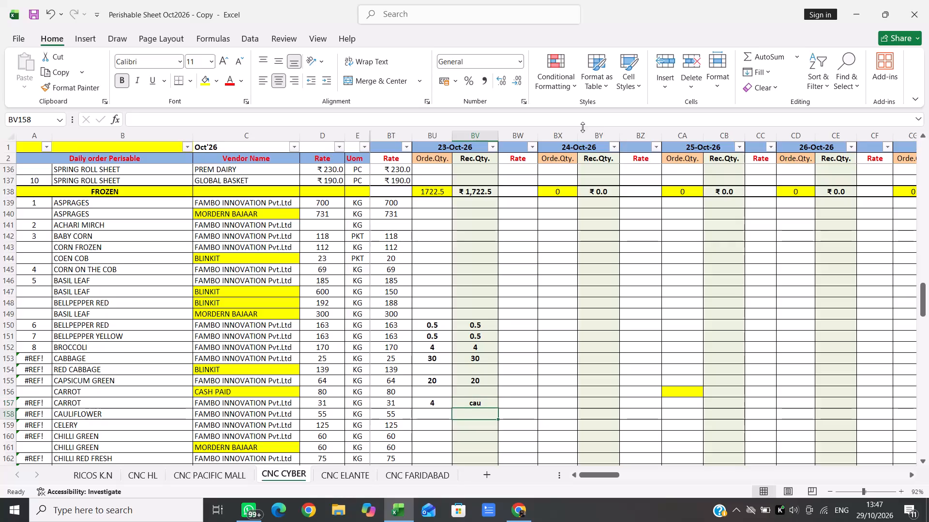
Replace the mistaken text in the FAMBO INNOVATION carrot row's 23-Oct-26 received quantity with 4.
key("Up")
key("BackSpace")
key("BackSpace")
key("BackSpace")
key("BackSpace")
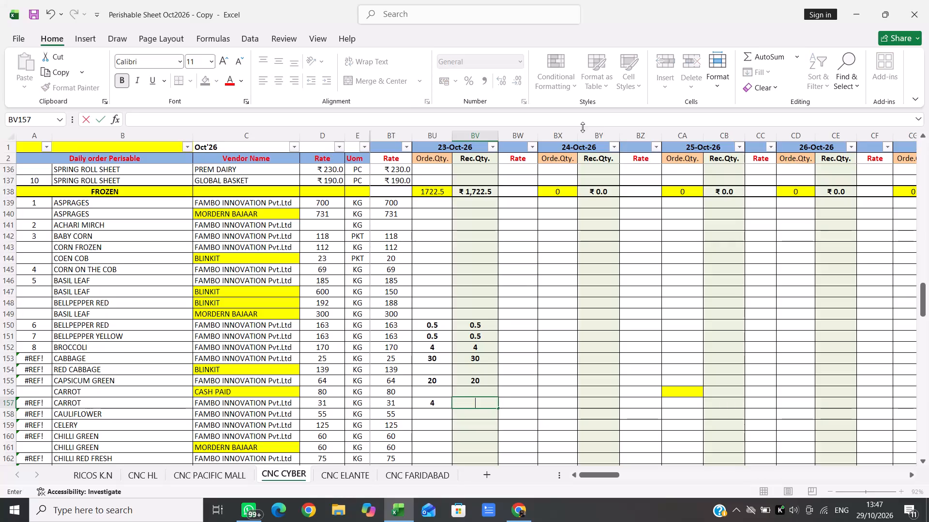
key("4")
Find the cauliflower row by searching for "caul" and enter 2 as its 23-Oct-26 order quantity.
key("ctrl+f")
key("BackSpace")
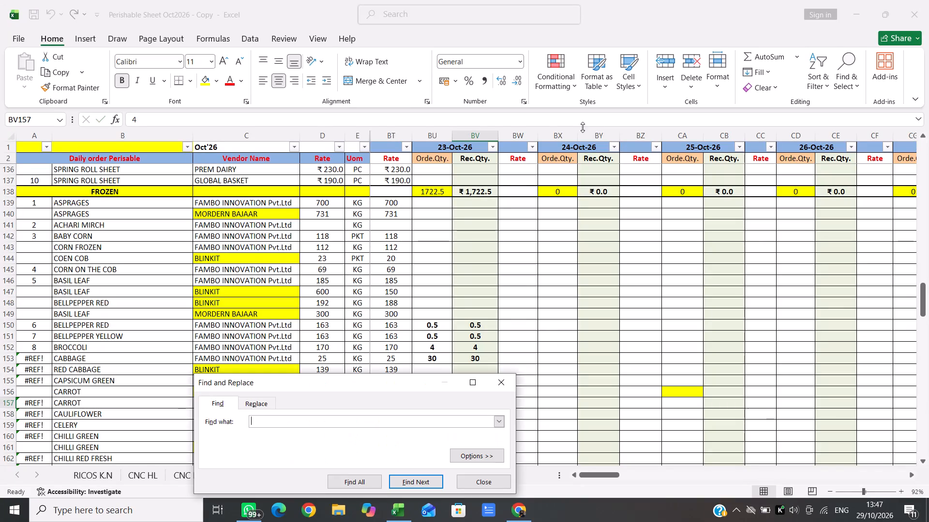
key("BackSpace")
key("BackSpace")
key("BackSpace")
key("BackSpace")
type("caul")
key("Return")
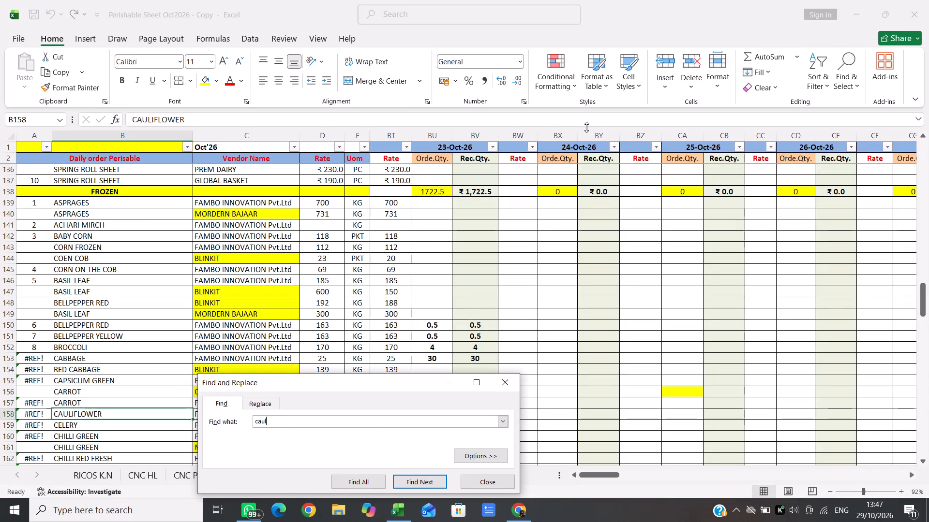
left_click(510, 378)
key("Right")
key("Right")
key("Right")
key("Right")
key("Right")
key("2")
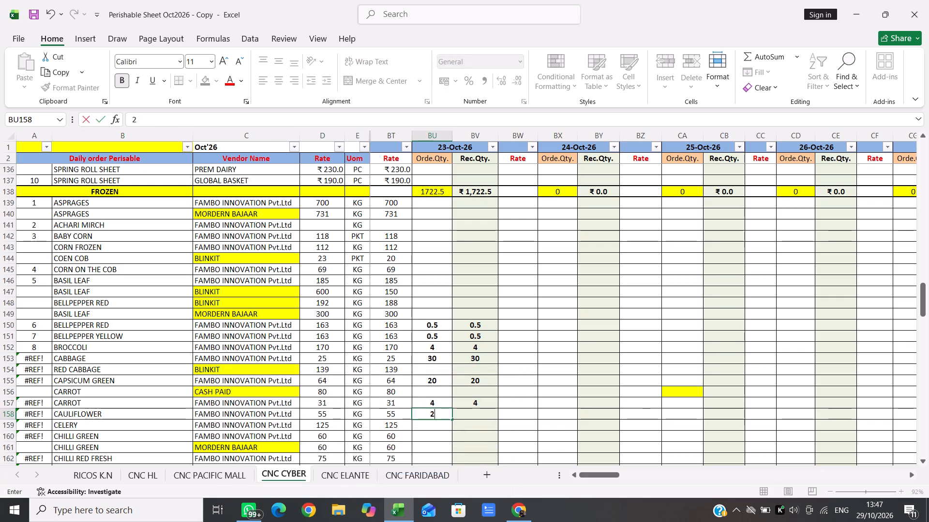
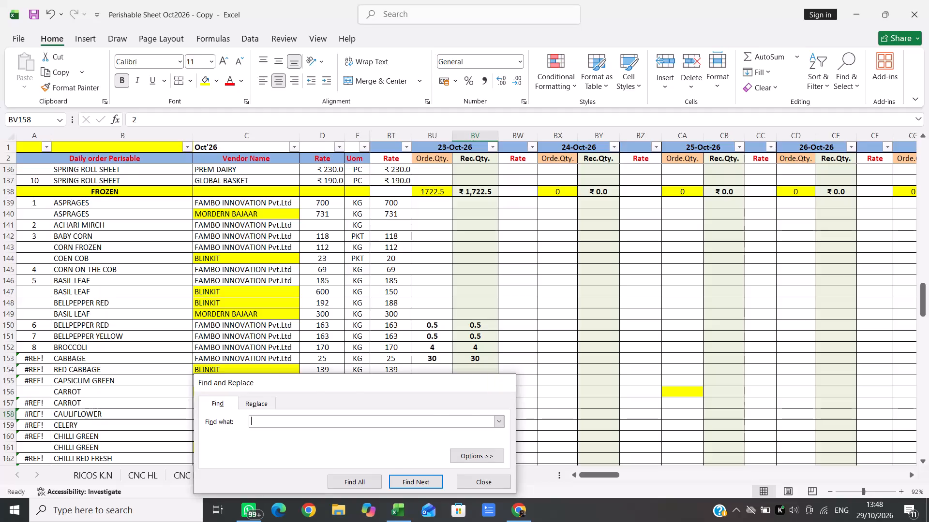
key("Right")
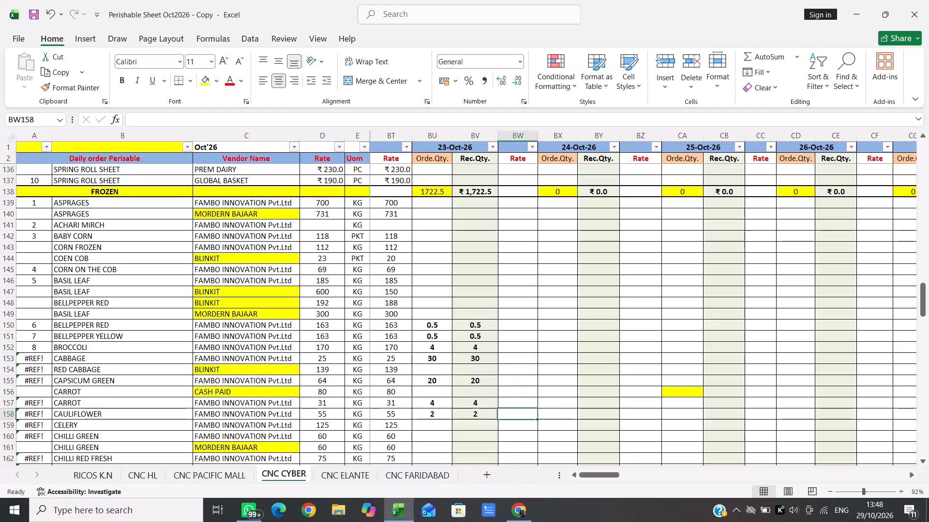
key("Right")
key("Left")
key("ctrl+f")
key("BackSpace")
key("BackSpace")
key("BackSpace")
key("BackSpace")
key("BackSpace")
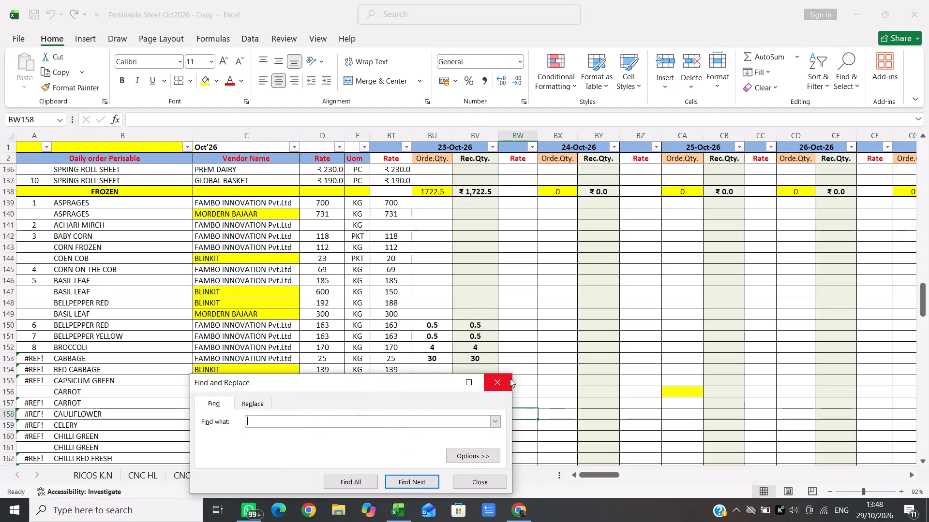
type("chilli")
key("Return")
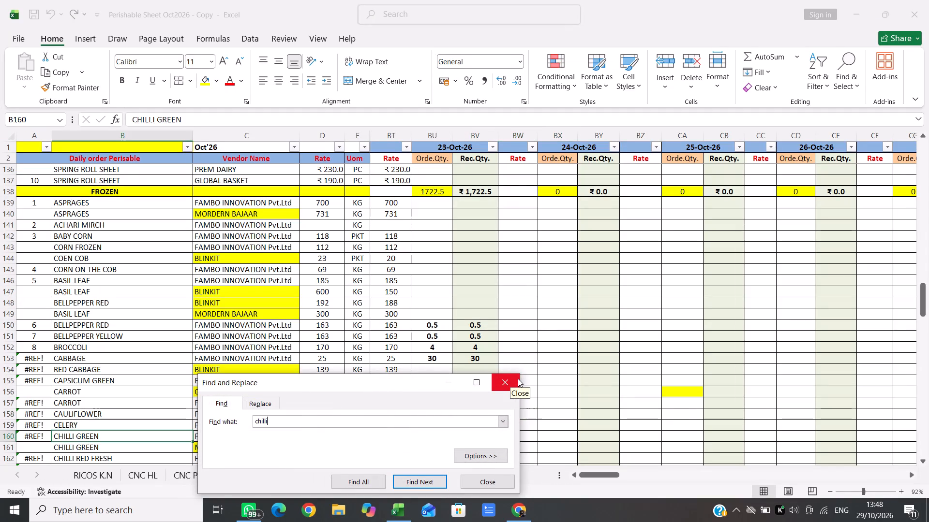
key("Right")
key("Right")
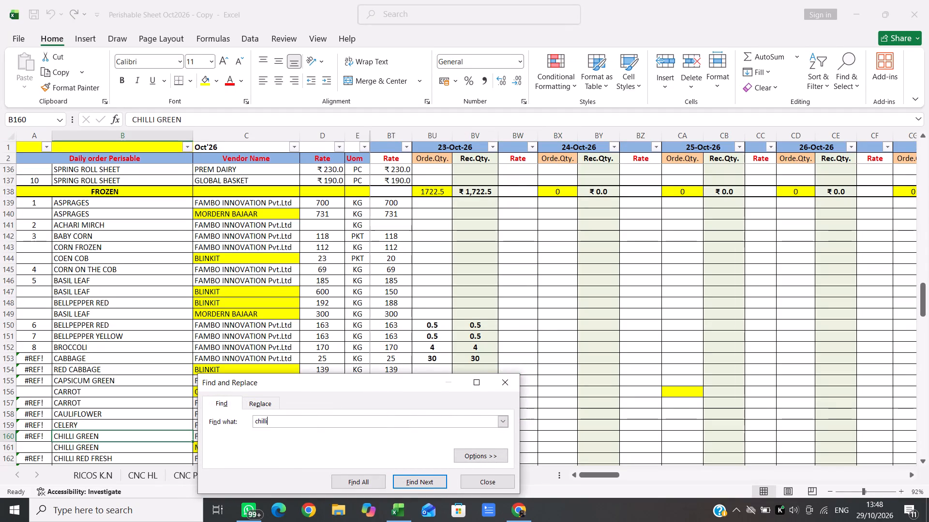
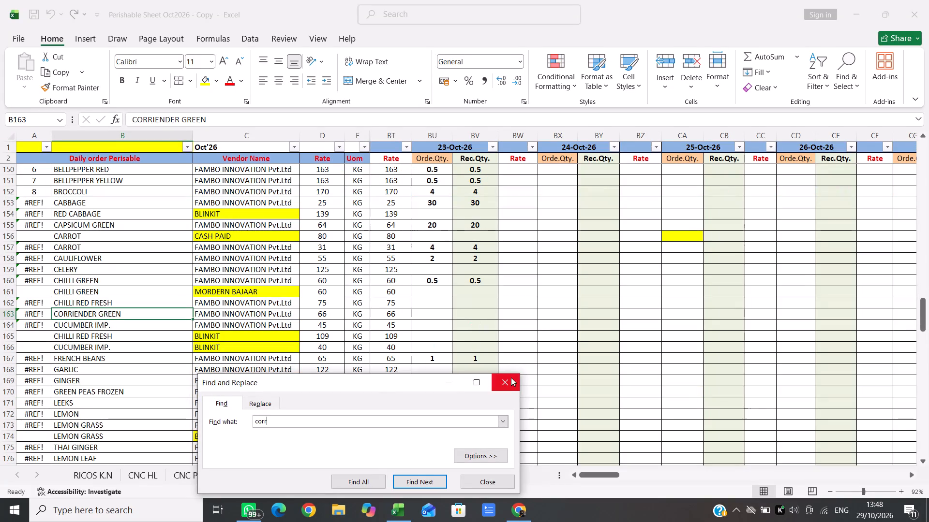
Close the item search and select the 23-Oct-26 order quantity cell in the CORRIENDER GREEN row.
key("Right")
key("Right")
key("Right")
key("Right")
key("Right")
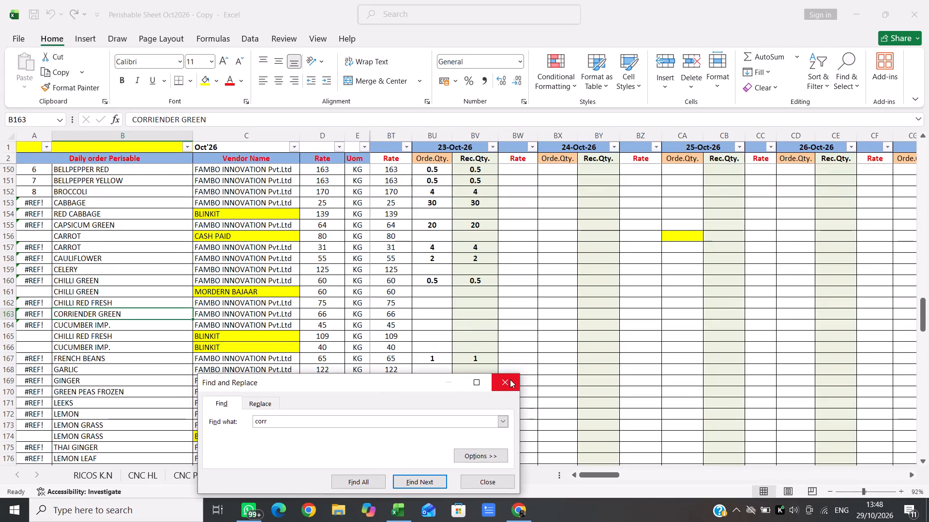
left_click(510, 379)
key("Right")
key("Right")
key("Right")
key("Right")
key("Right")
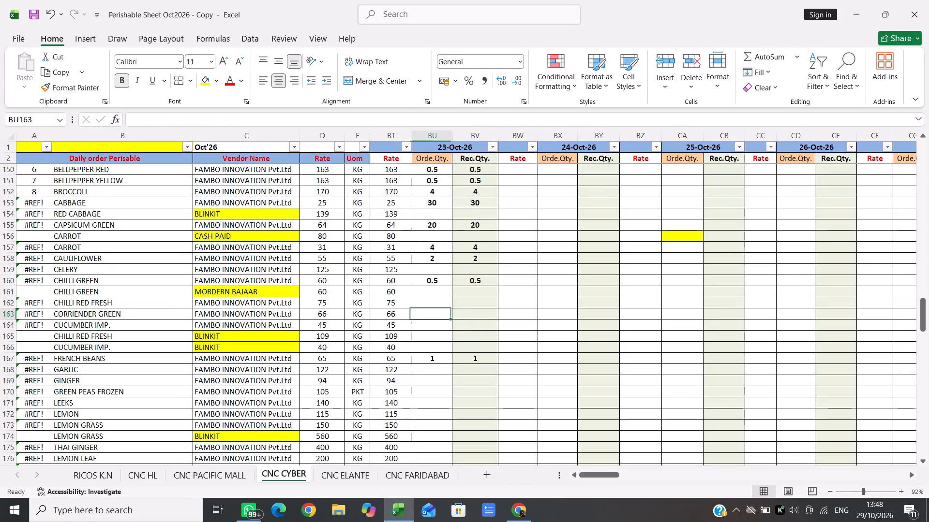
Enter the 23-Oct-26 quantities for CORRIENDER GREEN on the CNC CYBER sheet: ordered 2, received 1.
key("2")
key("Right")
type("2.1")
key("BackSpace")
key("BackSpace")
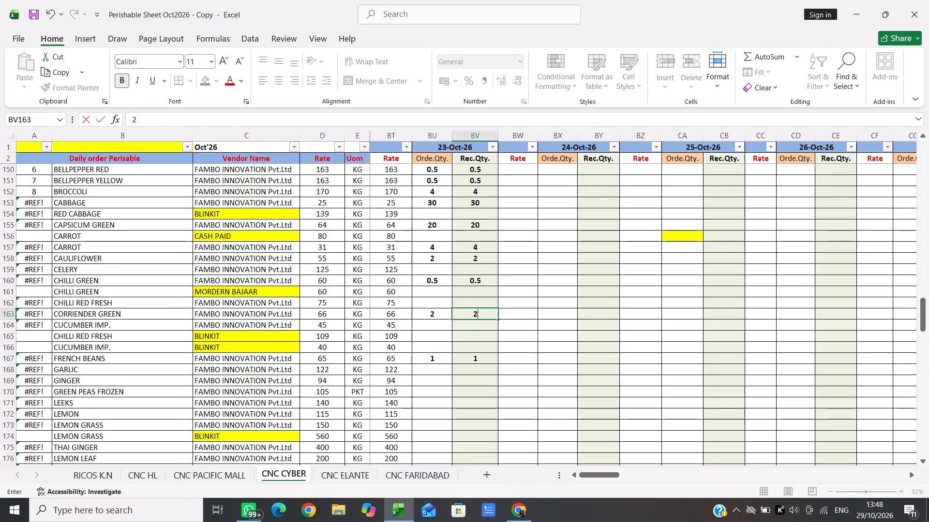
key("BackSpace")
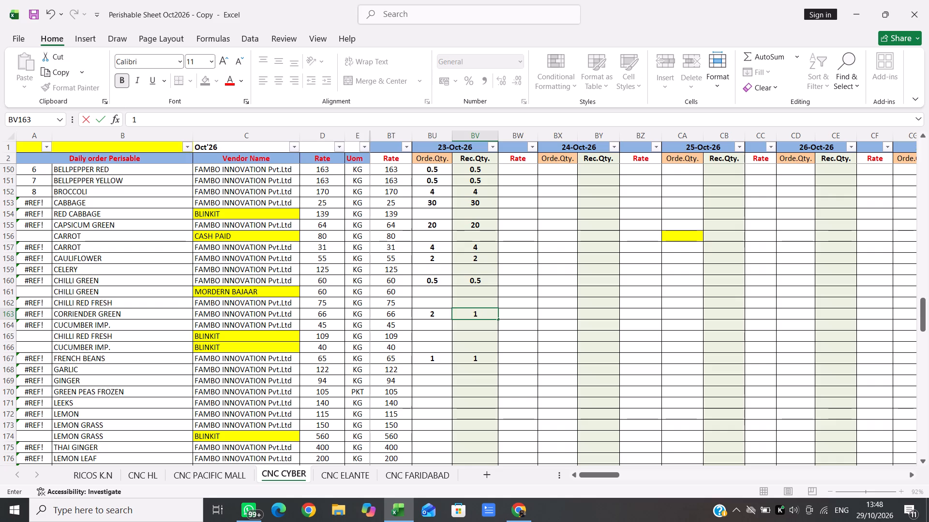
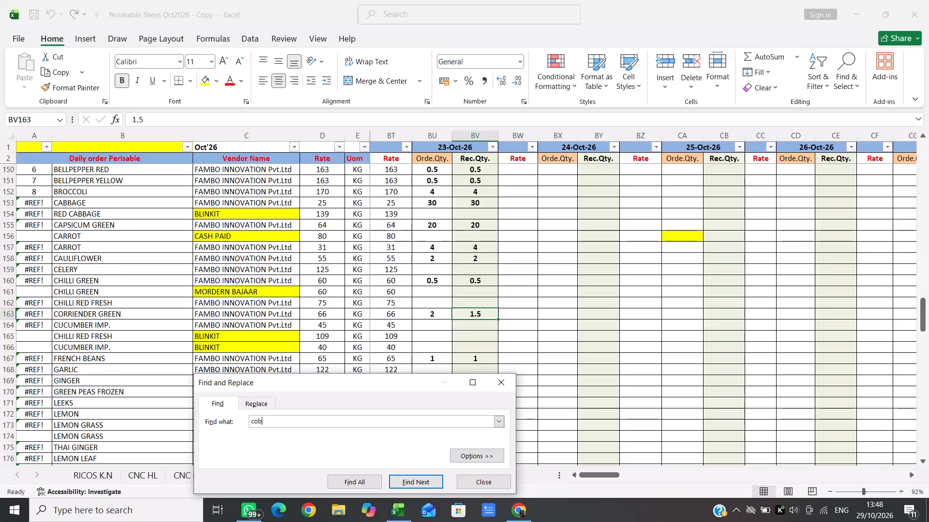
Search the sheet for cob and move along the FAMBO CORN ON THE COB row toward its 23-Oct-26 quantity cells.
key("Return")
left_click(498, 380)
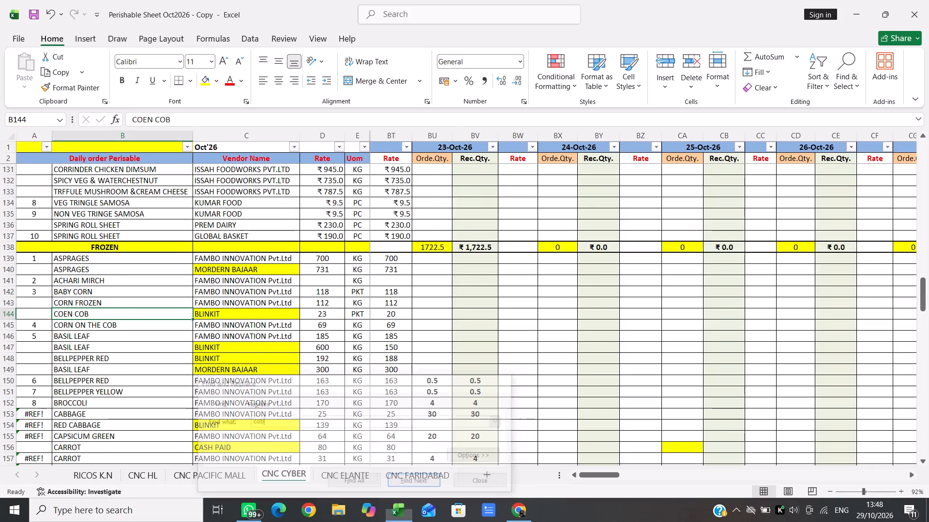
key("Down")
key("Right")
key("Right")
key("Right")
key("Right")
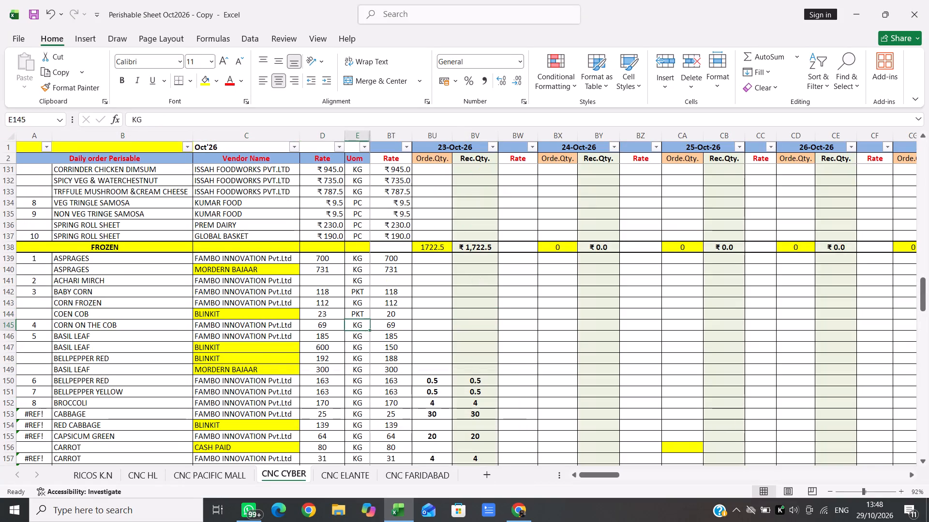
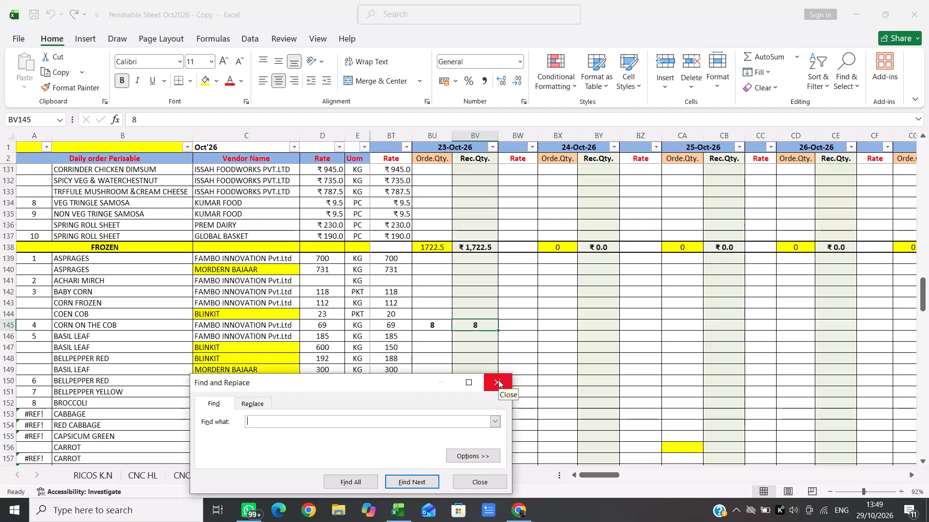
Search the sheet for cucu and move along the FAMBO CUCUMBER IMP. row toward its 23-Oct-26 quantity cells.
key("BackSpace")
type("ccucu")
key("BackSpace")
key("BackSpace")
key("BackSpace")
key("BackSpace")
key("BackSpace")
key("BackSpace")
key("BackSpace")
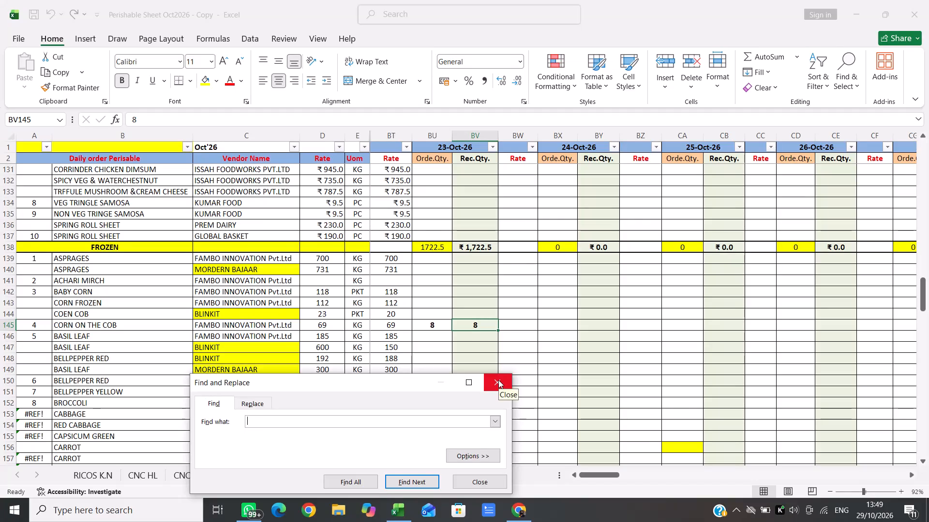
type("cucu")
key("Return")
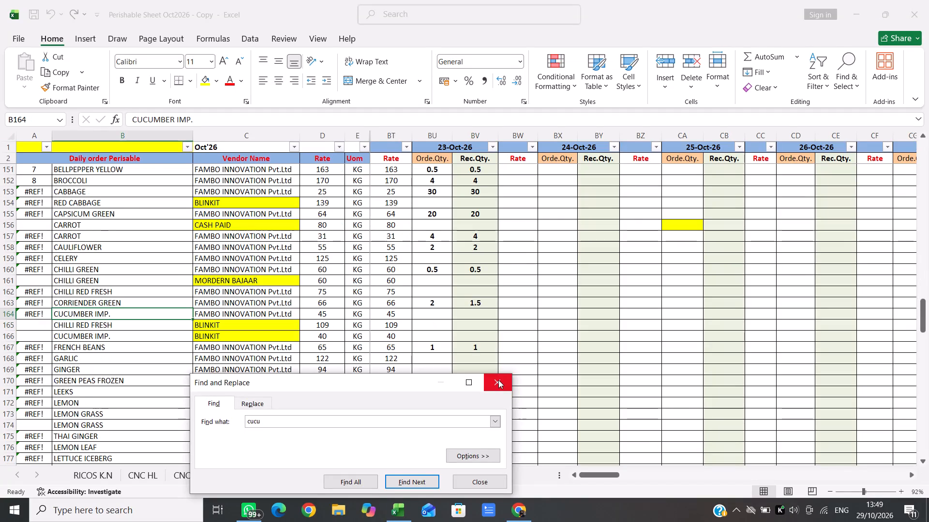
left_click(498, 380)
key("Right")
key("Right")
key("Right")
key("Right")
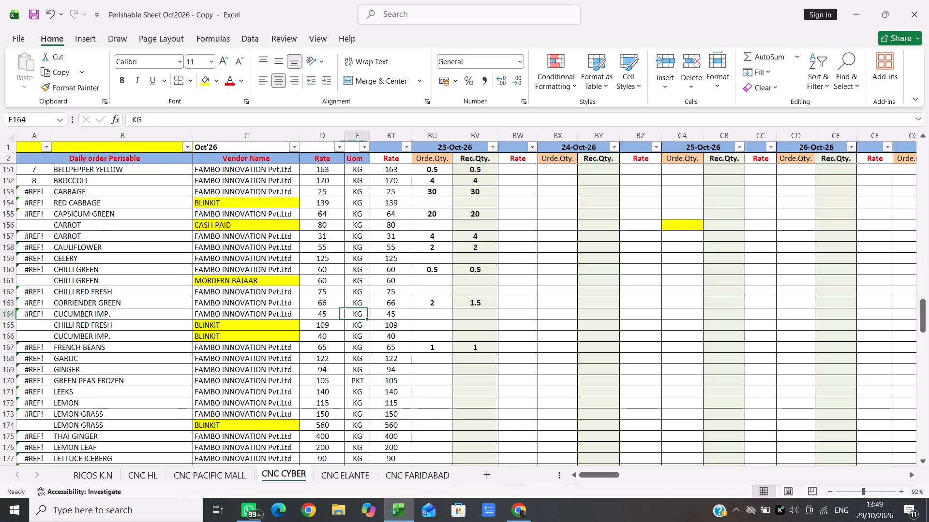
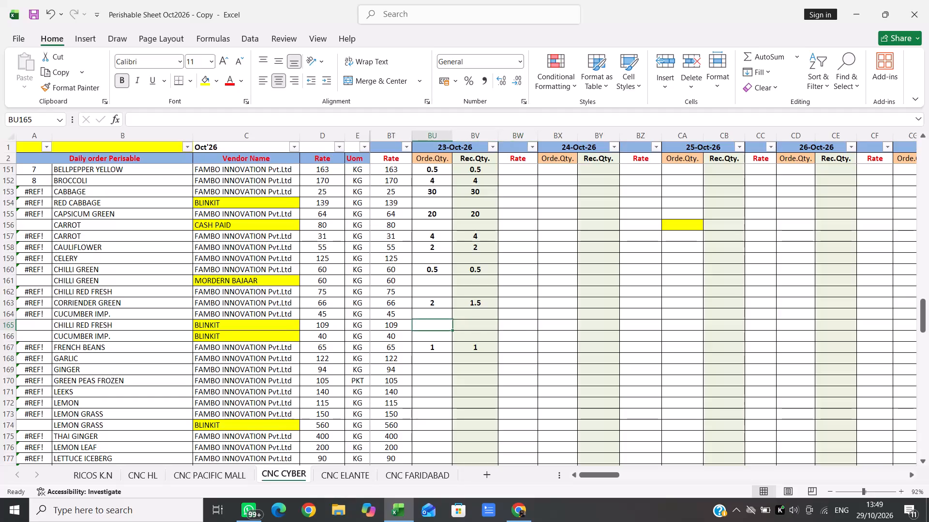
Enter 2 as both the ordered and received quantity for FAMBO CUCUMBER IMP. under 23-Oct-26.
key("Down")
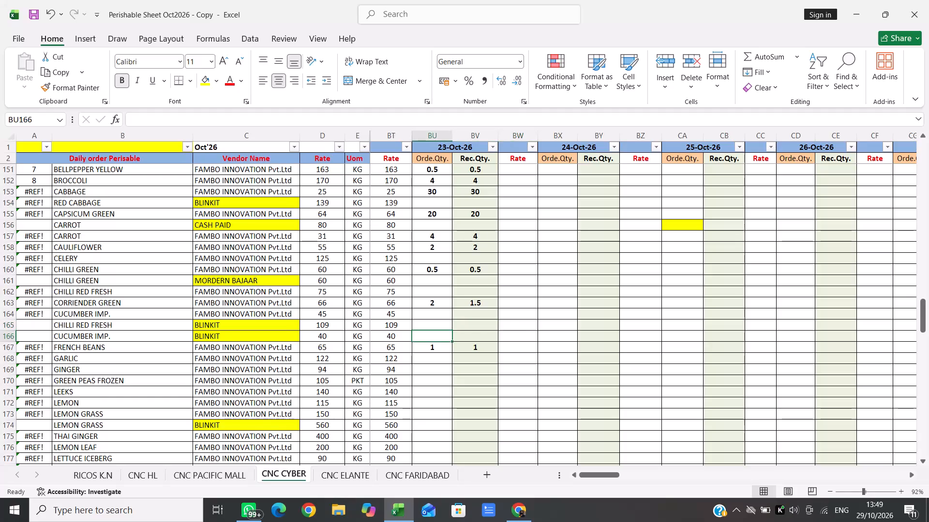
key("Up")
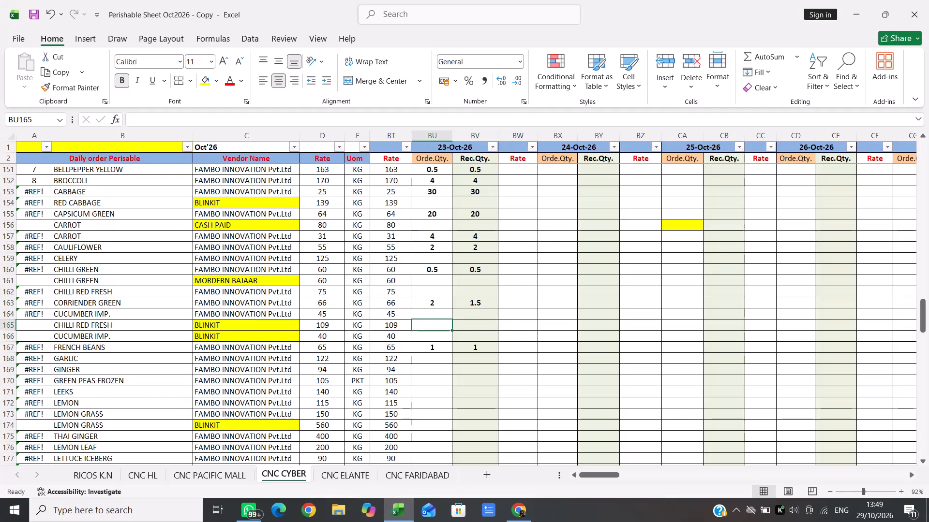
key("Down")
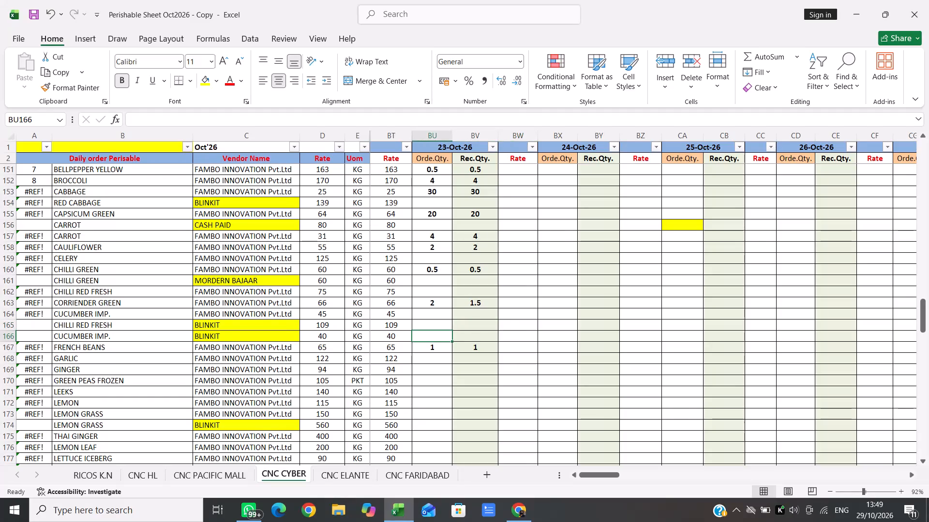
key("Up")
key("Up")
key("Down")
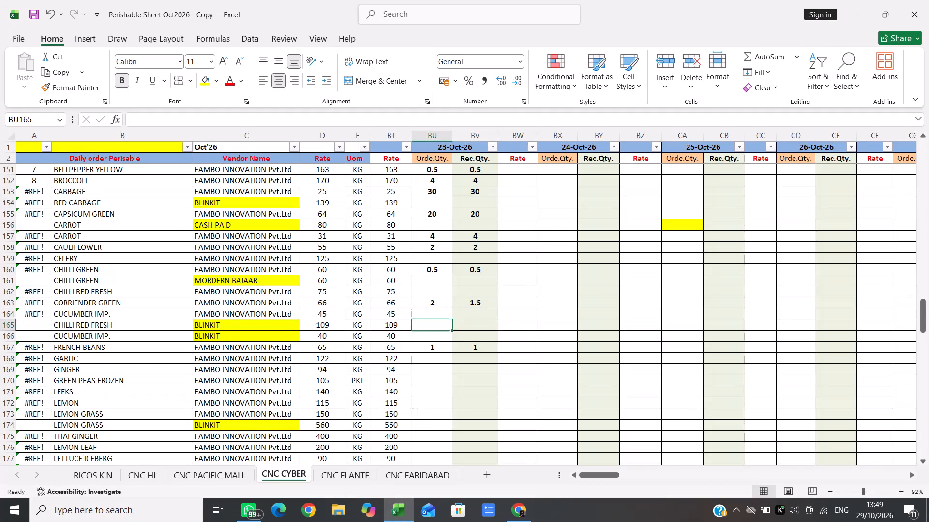
key("Right")
key("Down")
key("Left")
key("Left")
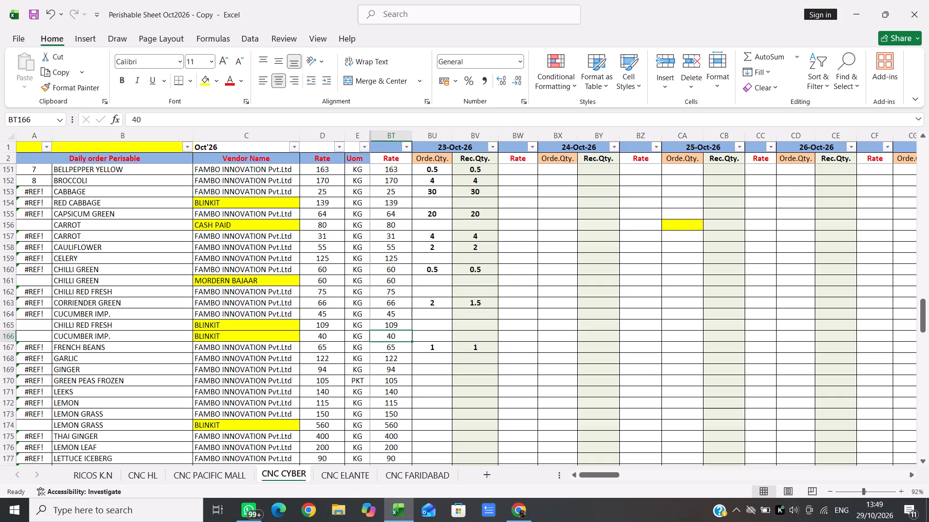
key("Up")
key("Up")
key("Right")
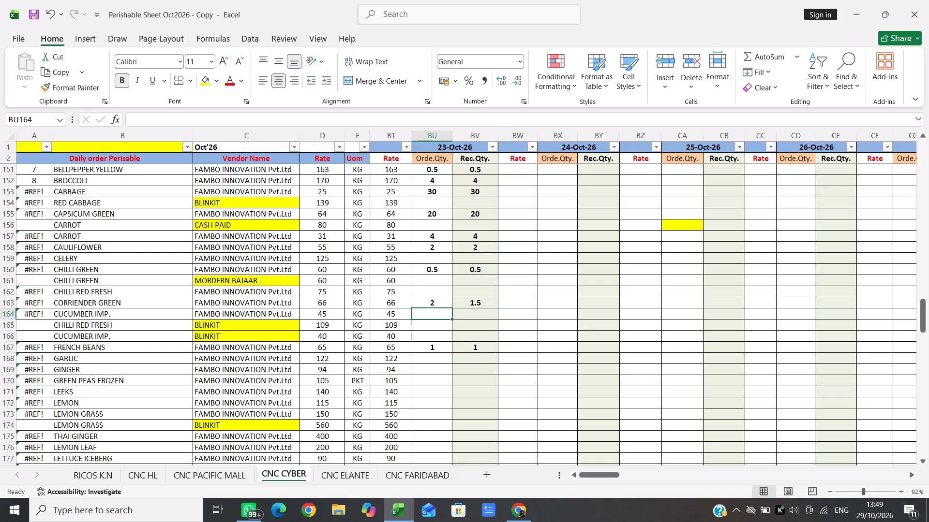
key("2")
key("Right")
key("2")
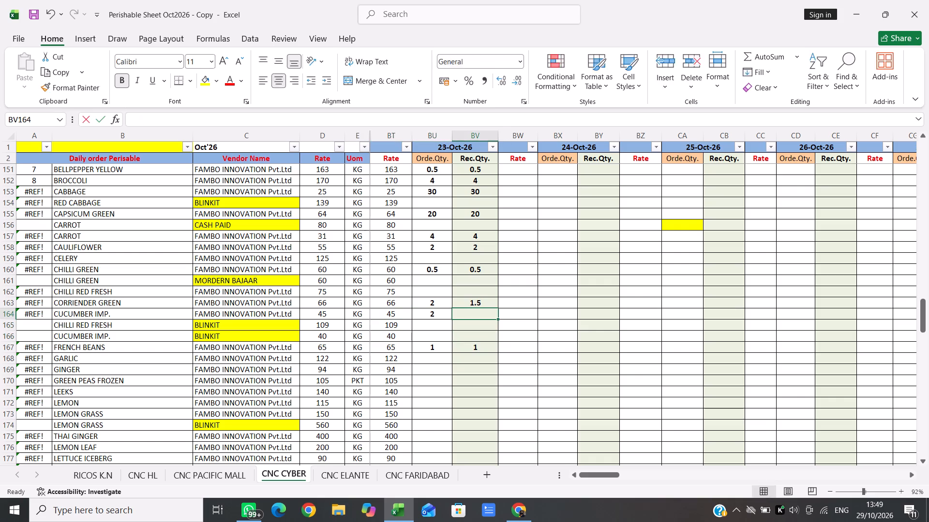
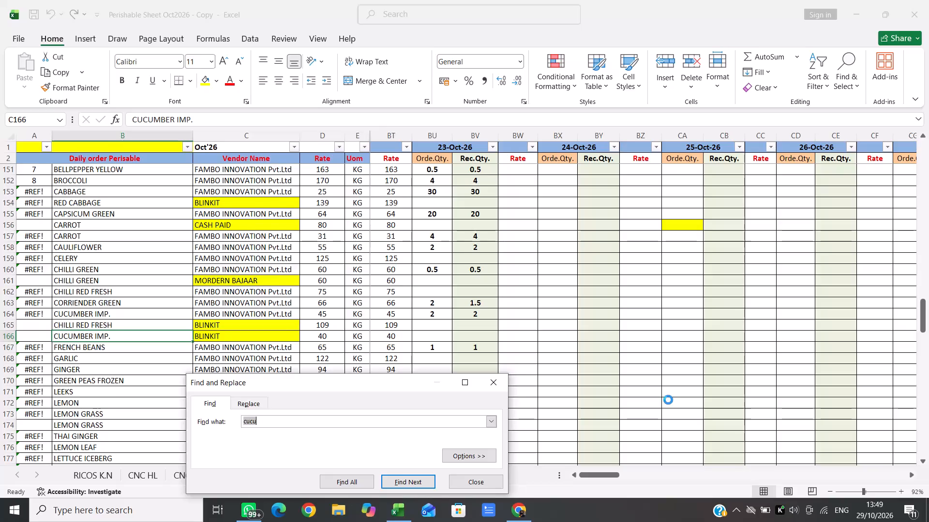
Enter 3 as the ordered quantity for FAMBO INNOVATION's CUCUMBER INDIAN under 23-Oct-26.
left_click(496, 377)
key("Right")
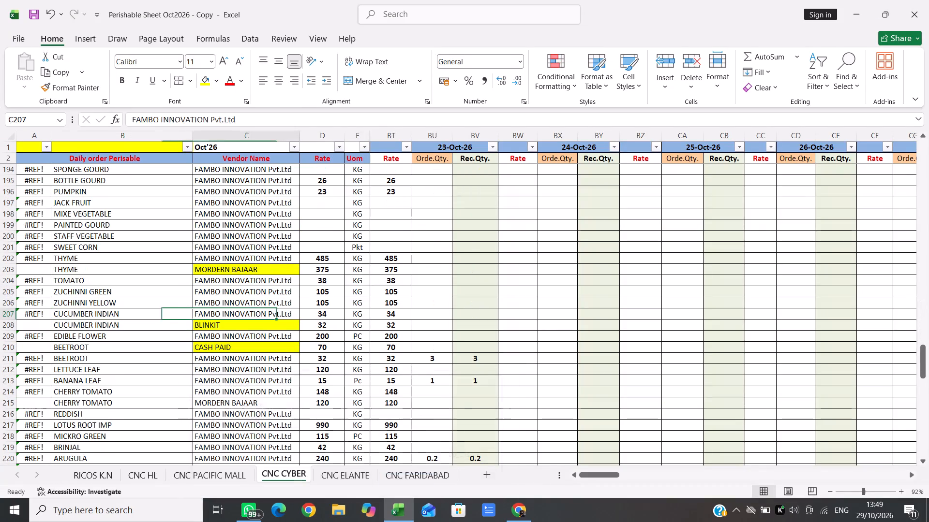
key("Right")
key("Right")
key("Right")
key("Right")
key("3")
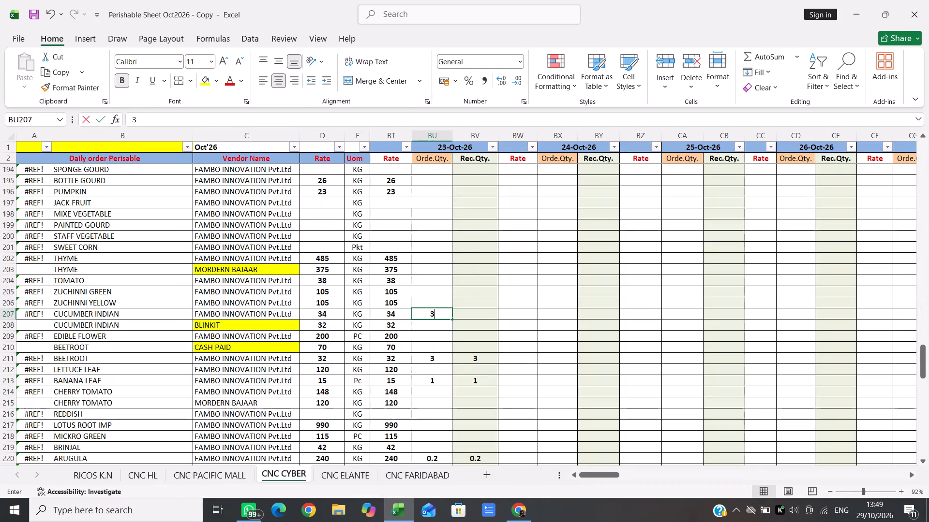
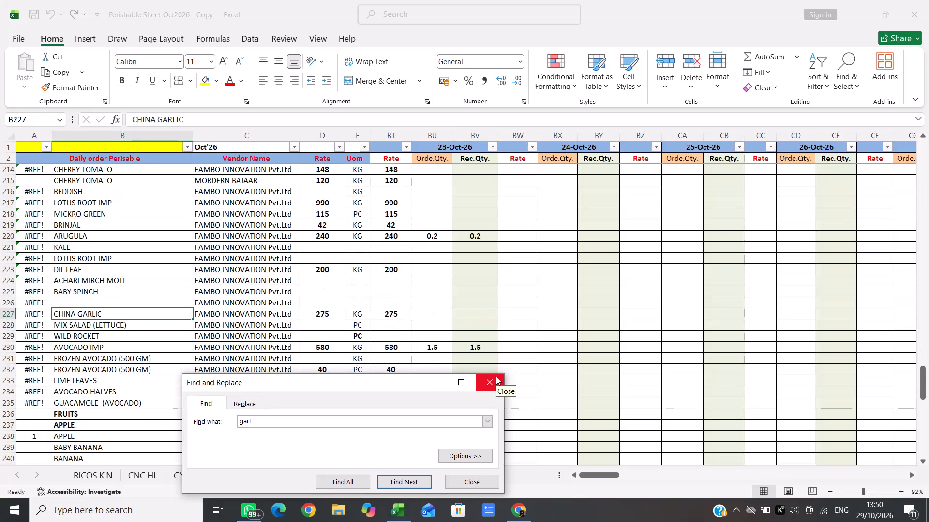
Search for "garl" to locate FAMBO INNOVATION's GARLIC row and move along it toward the 23-Oct-26 quantity entries.
key("Return")
key("Return")
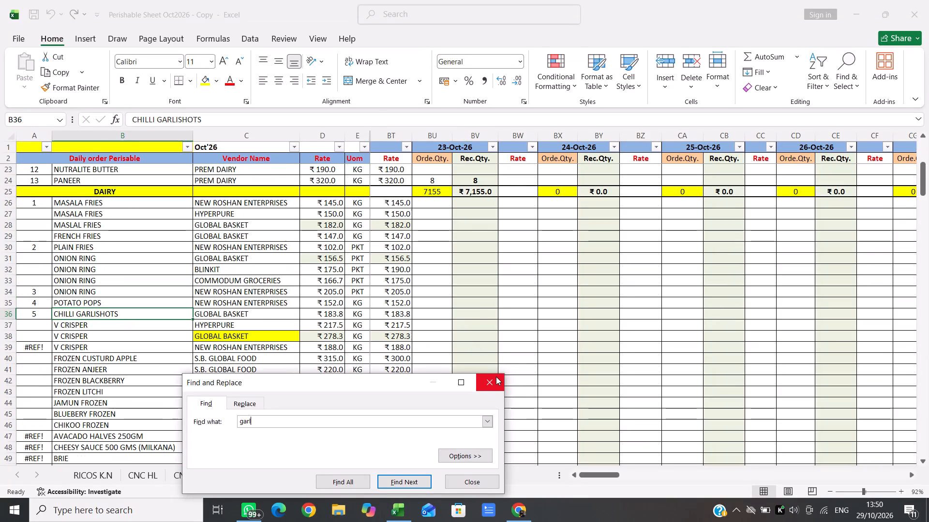
key("Return")
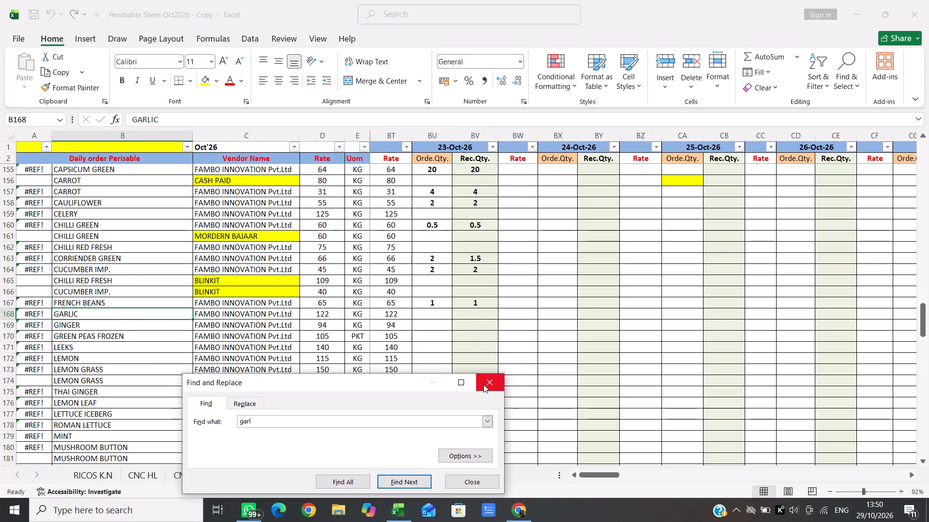
left_click(483, 384)
key("Right")
key("Right")
key("Right")
key("Right")
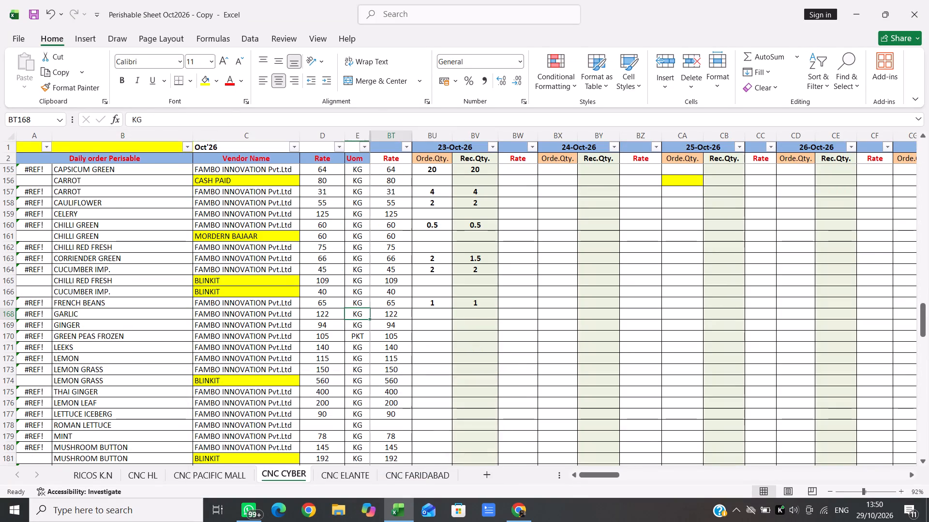
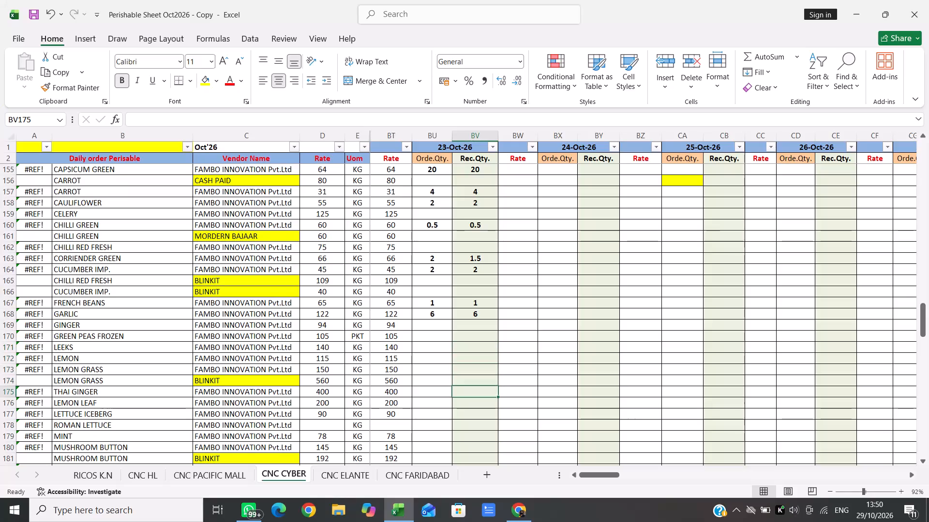
Enter 0.1 as the 23-Oct-26 received quantity for FAMBO INNOVATION's THAI GINGER.
type("0.1")
key("Left")
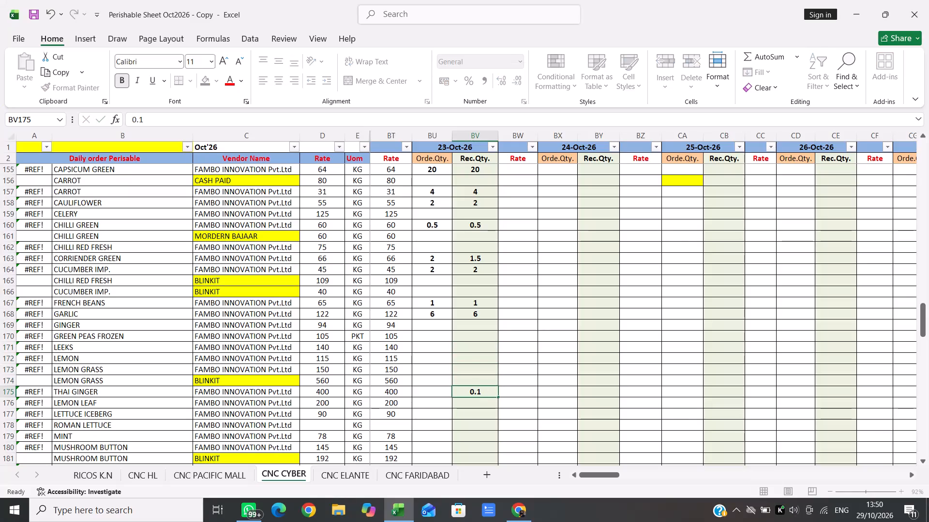
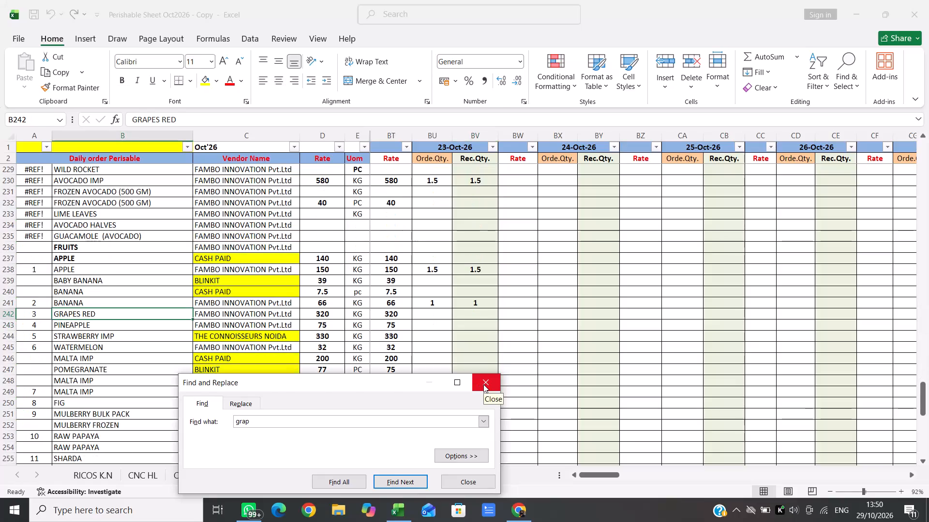
Enter 0.1 as the 23-Oct-26 ordered quantity for FAMBO INNOVATION's GRAPES RED.
left_click(483, 384)
key("Right")
key("Right")
key("Right")
key("Right")
key("Right")
type("0.1")
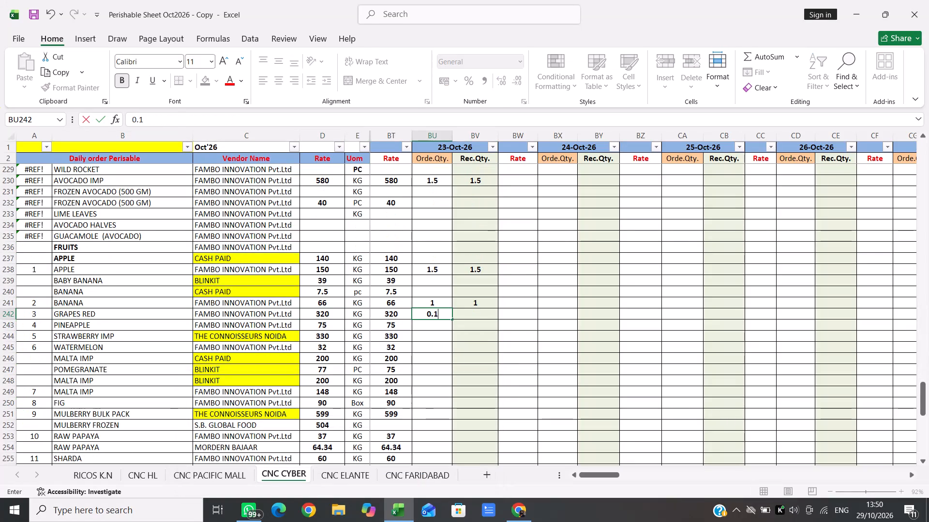
key("Right")
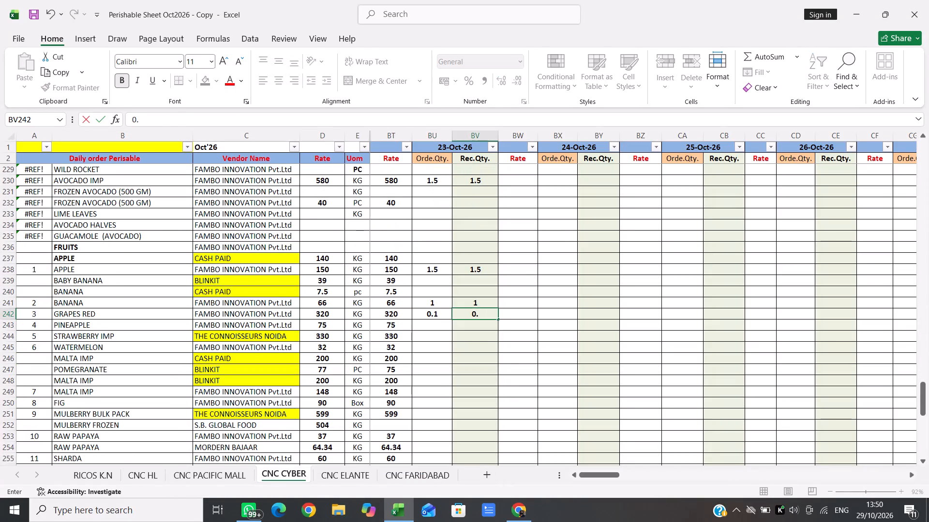
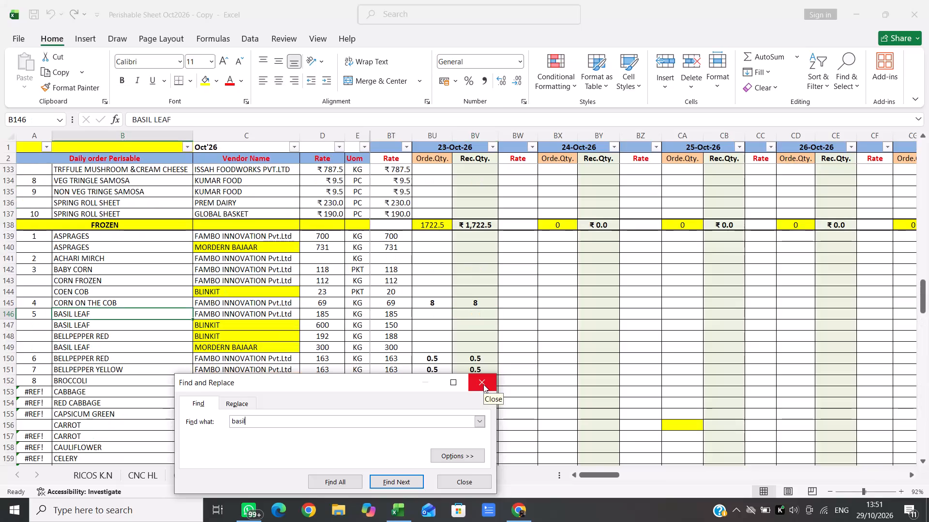
Enter 2 as the 23-Oct-26 ordered quantity for FAMBO INNOVATION's BASIL LEAF.
left_click(483, 384)
key("Right")
key("Right")
key("Right")
key("Right")
key("Right")
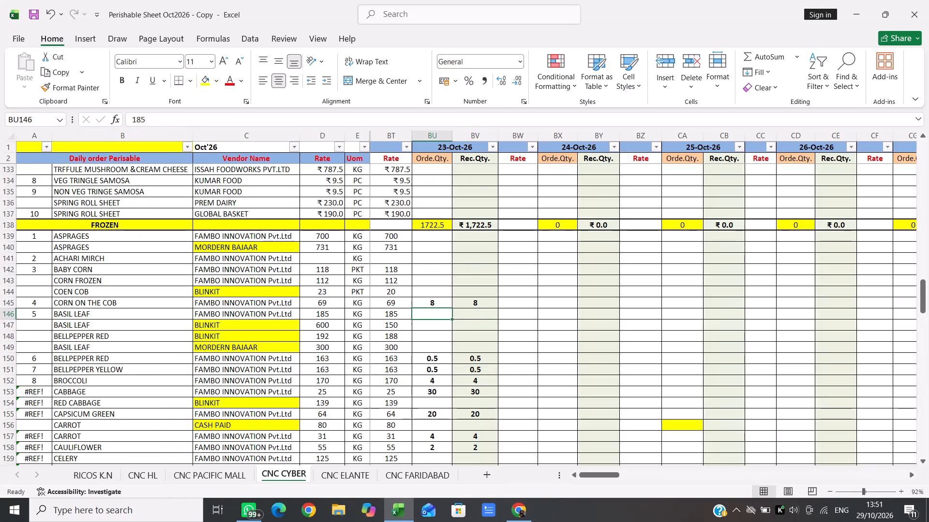
key("2")
key("Right")
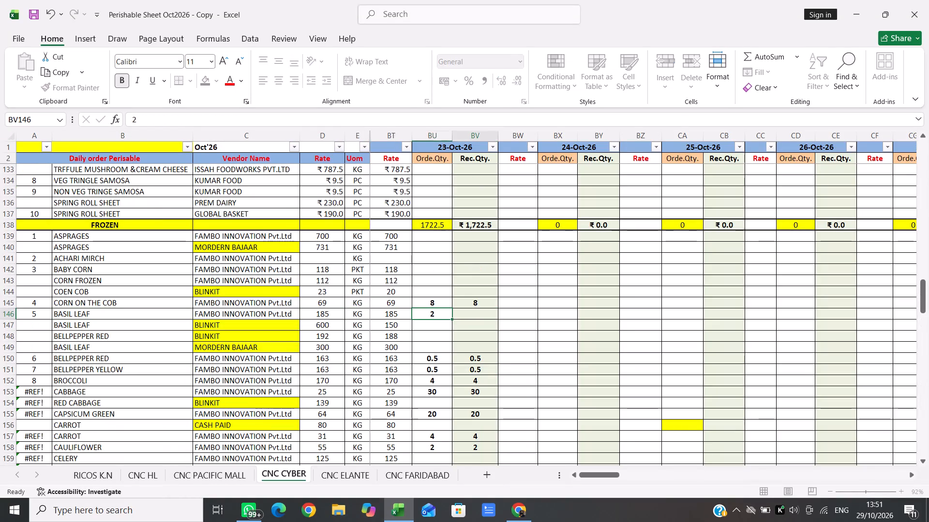
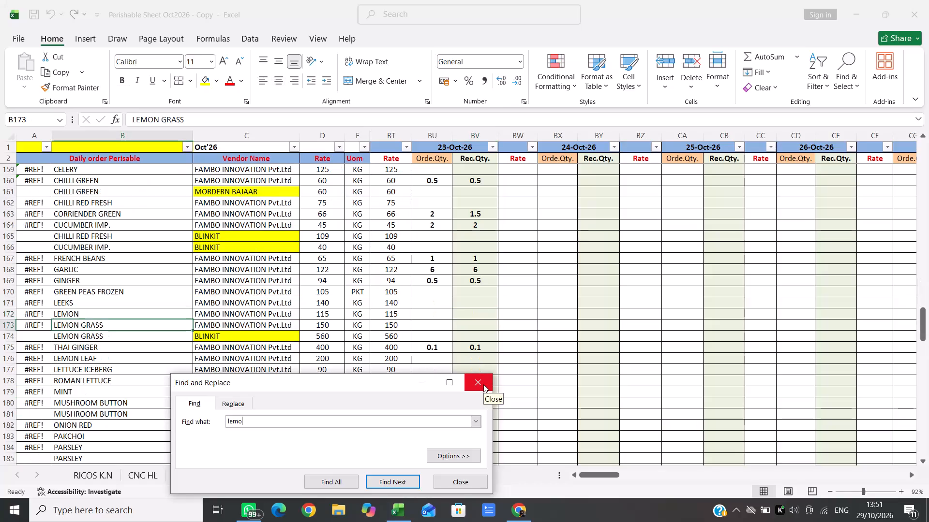
Finish the item search and move along FAMBO INNOVATION's LEMON GRASS row towards its 23-Oct-26 quantities.
left_click(483, 384)
key("Right")
key("Right")
key("Right")
key("Right")
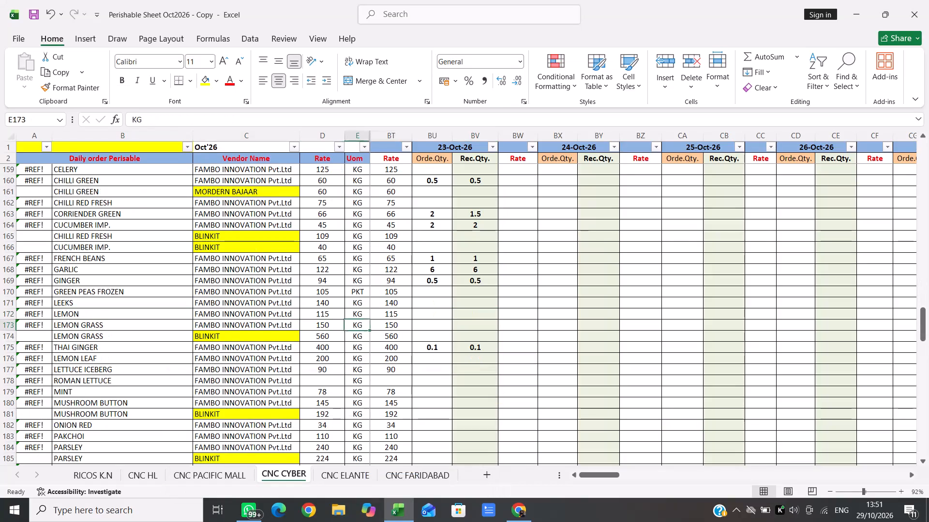
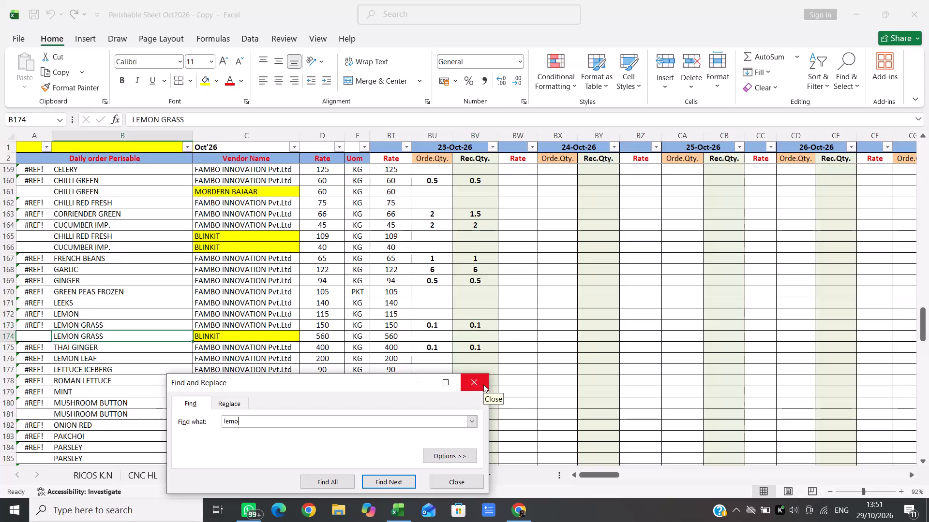
Find FAMBO INNOVATION's LEMON row and enter 8 as its ordered quantity for 23-Oct-26.
key("Return")
key("Return")
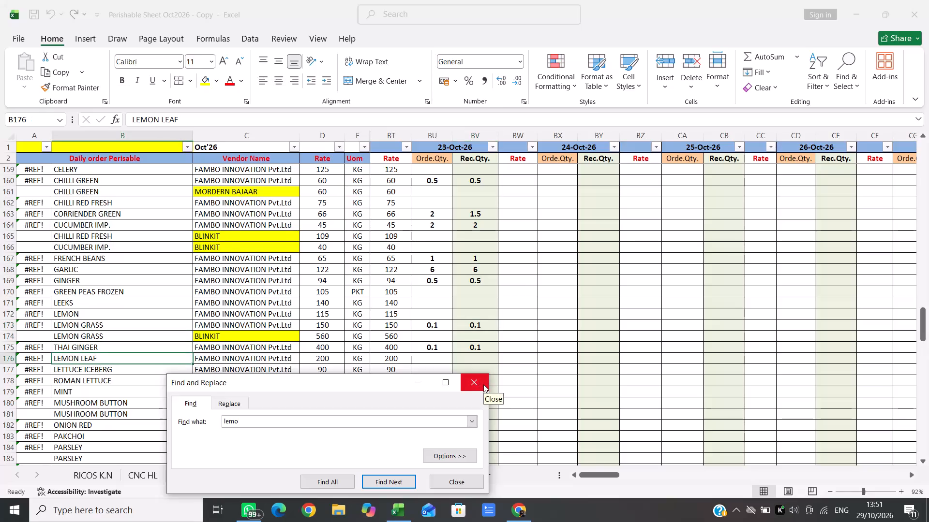
left_click(483, 384)
key("Right")
key("Right")
key("Right")
key("Right")
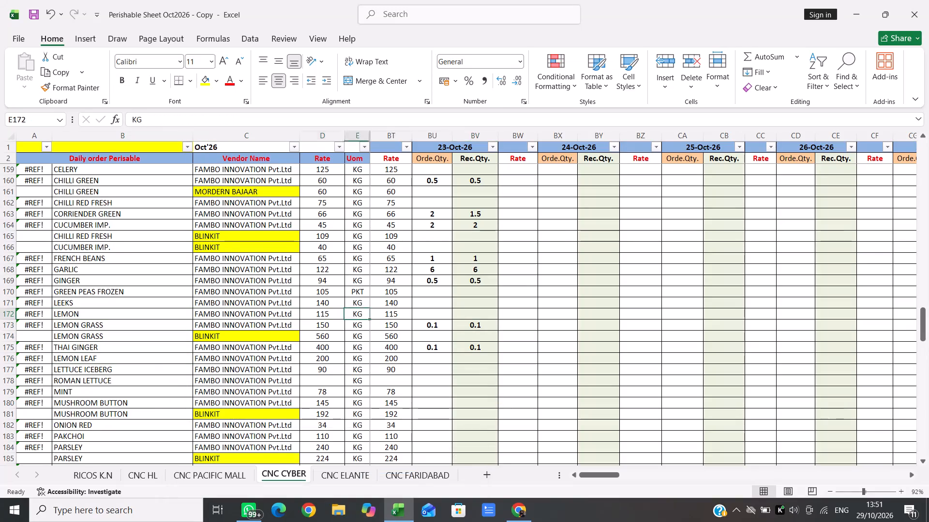
key("Right")
key("8")
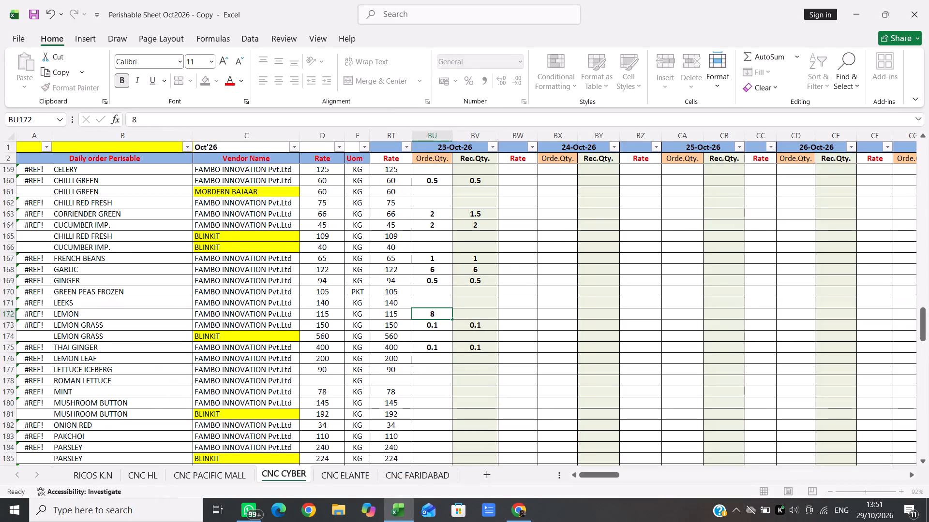
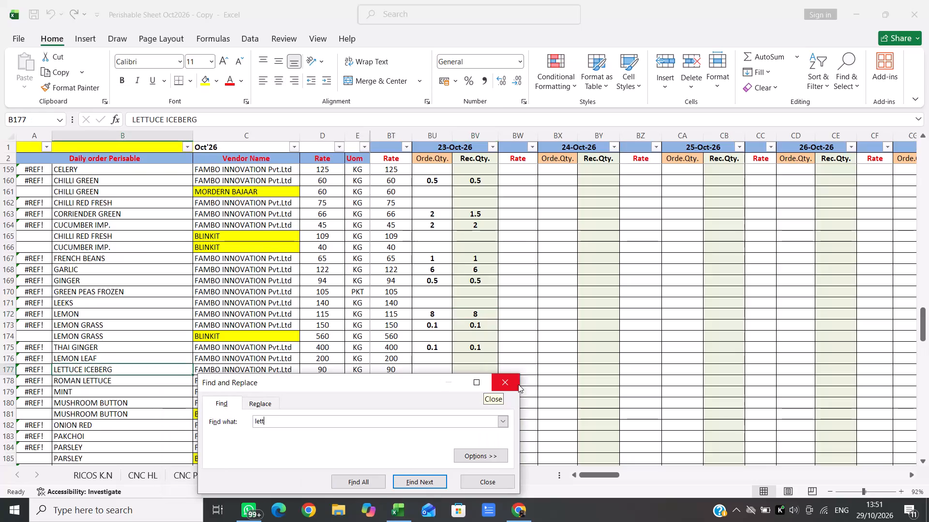
Finish the lettuce search and move along FAMBO INNOVATION's LETTUCE ICEBERG row toward its 23-Oct-26 quantity cells.
left_click(518, 384)
key("Right")
key("Right")
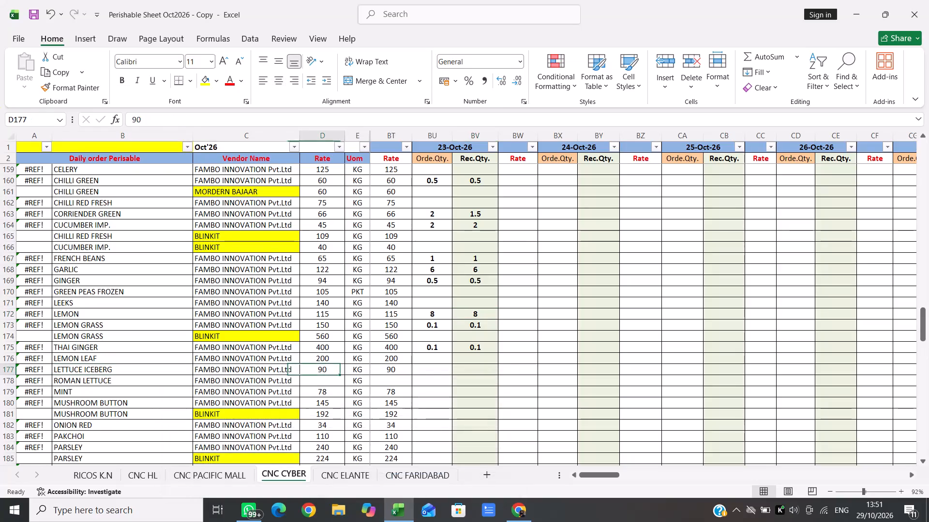
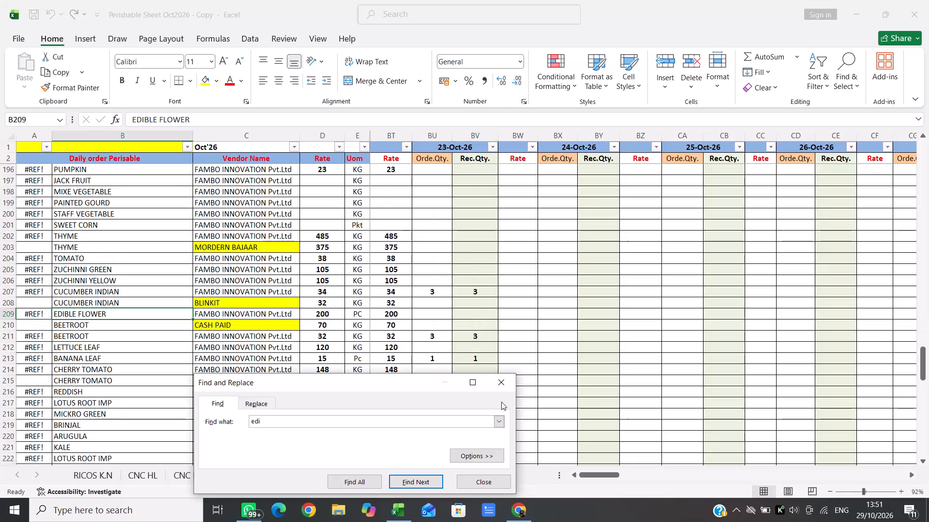
Close the search and enter an ordered quantity of 1 for FAMBO INNOVATION's EDIBLE FLOWER under 23-Oct-26.
left_click(499, 382)
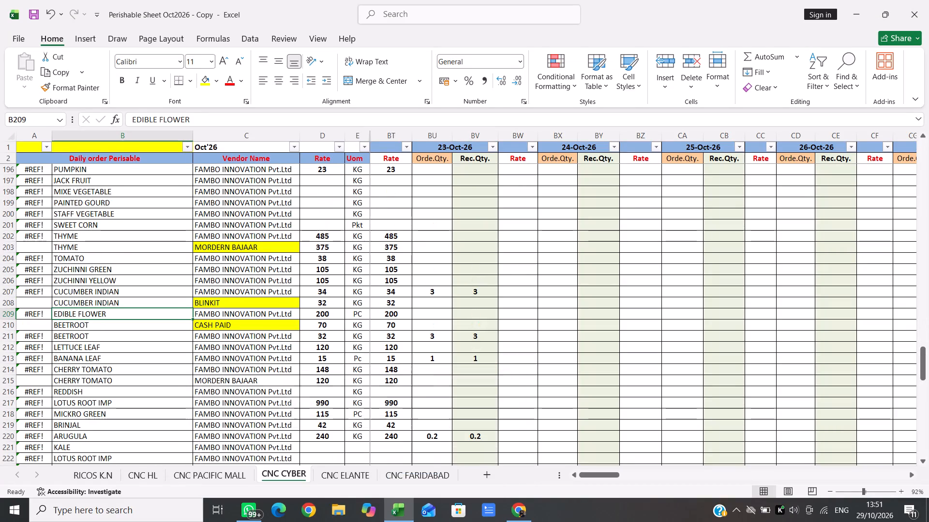
key("Right")
key("Right")
key("Right")
key("Right")
key("Right")
key("1")
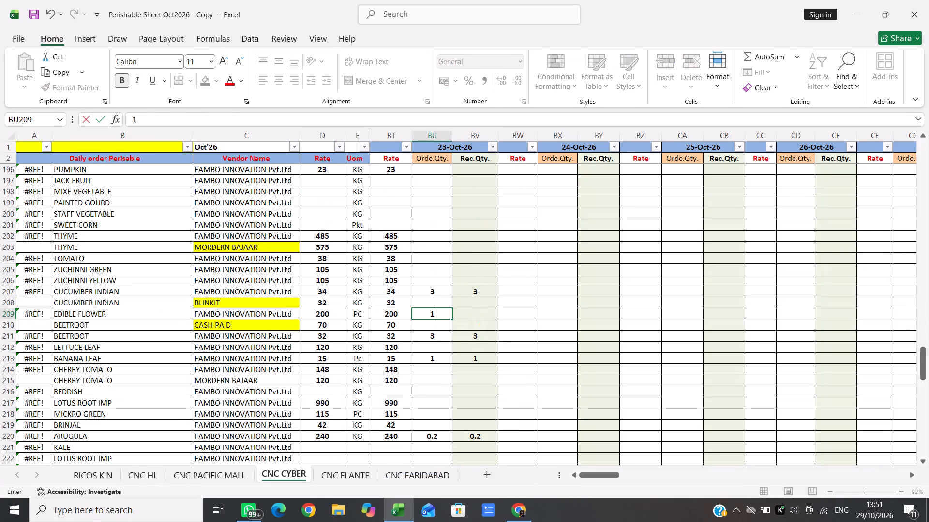